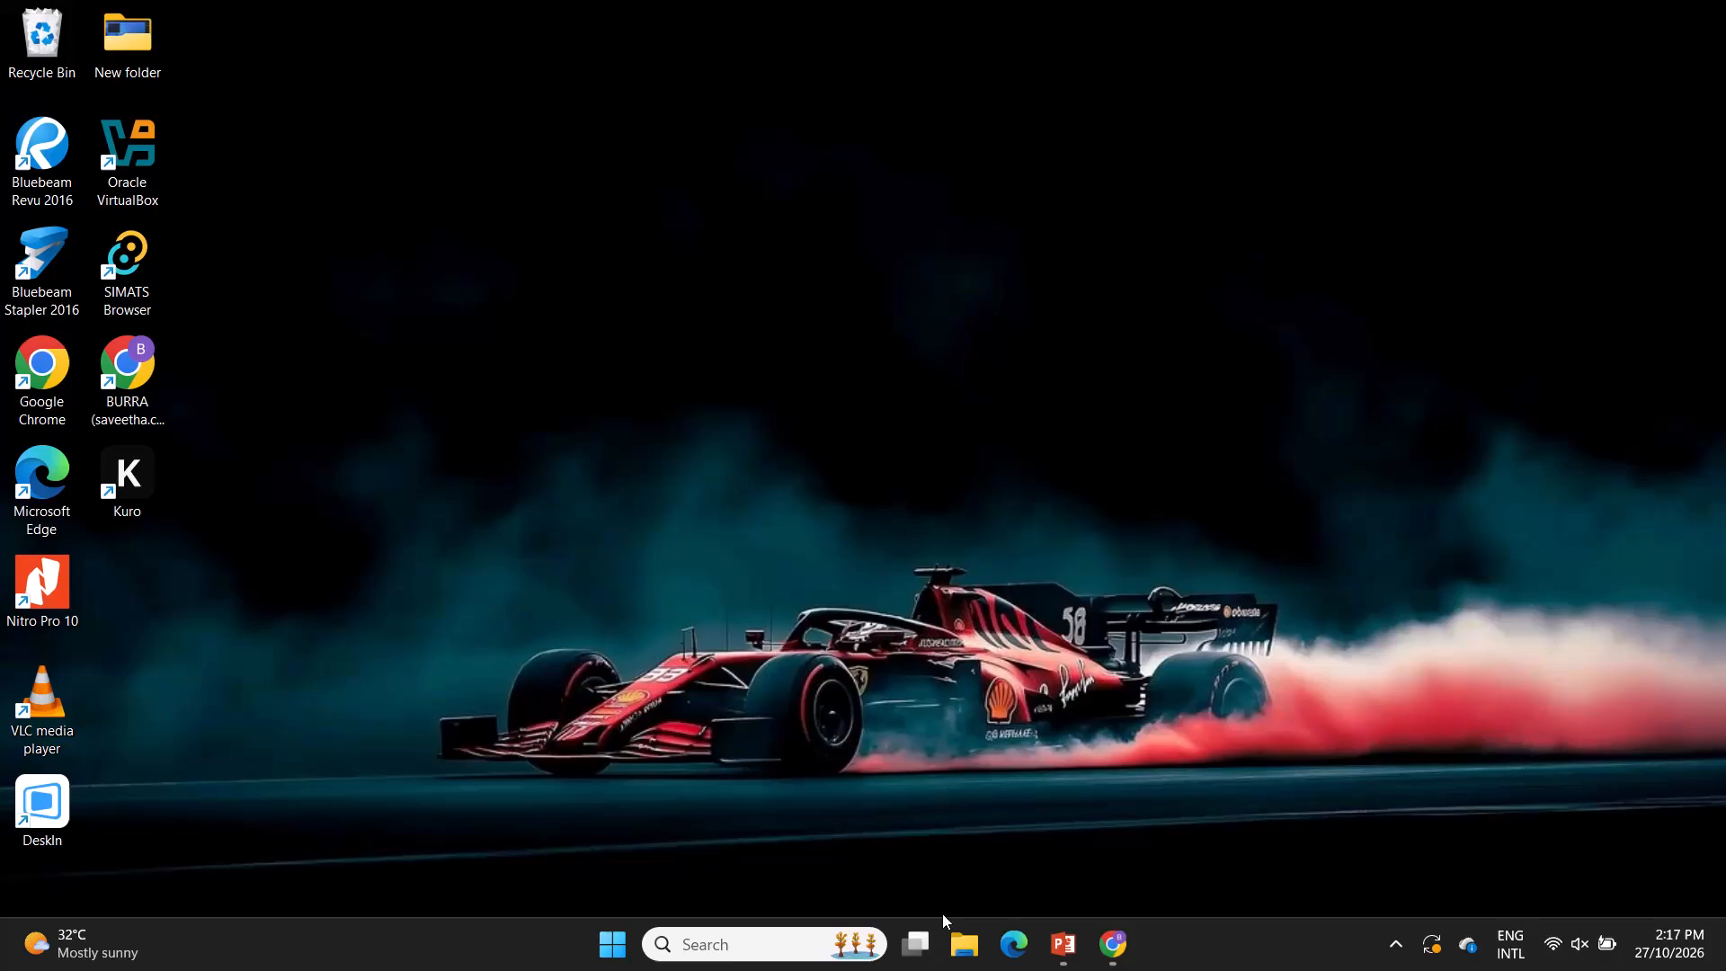
Open the recent PDF CO2_ASS-2-Social Engineering Simulation-updated from Downloads in Word, converting it to an editable document.
{"action": "left_click", "coordinate": [956, 949]}
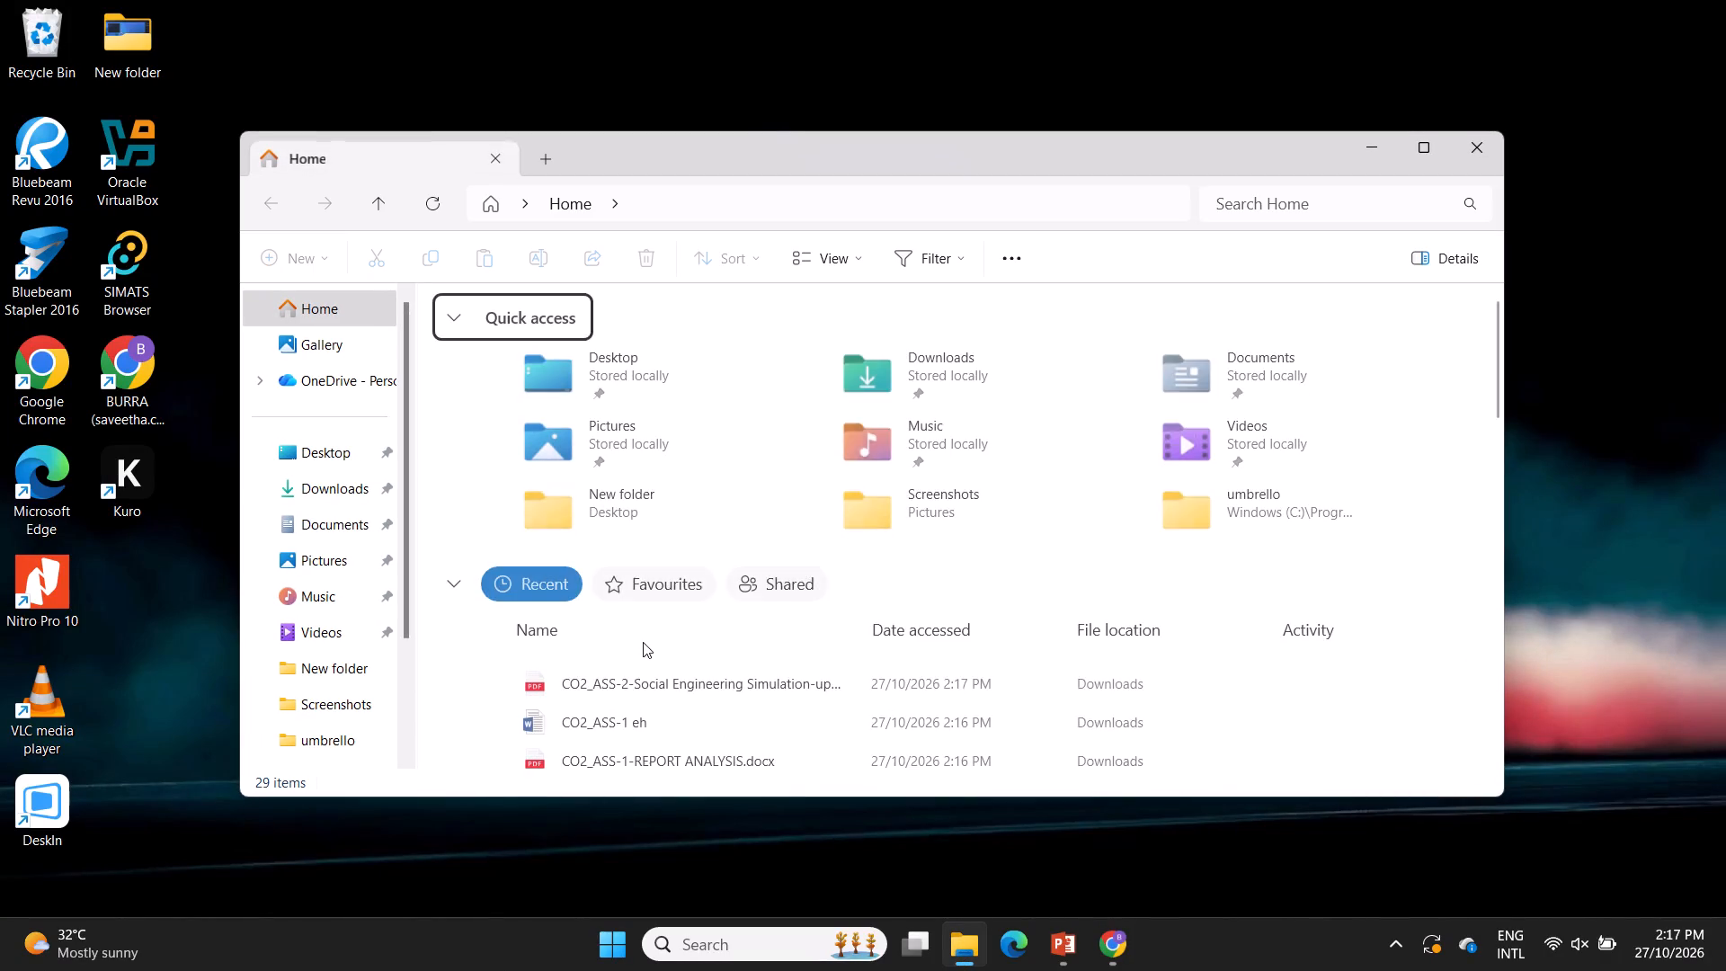
{"action": "right_click", "coordinate": [678, 678]}
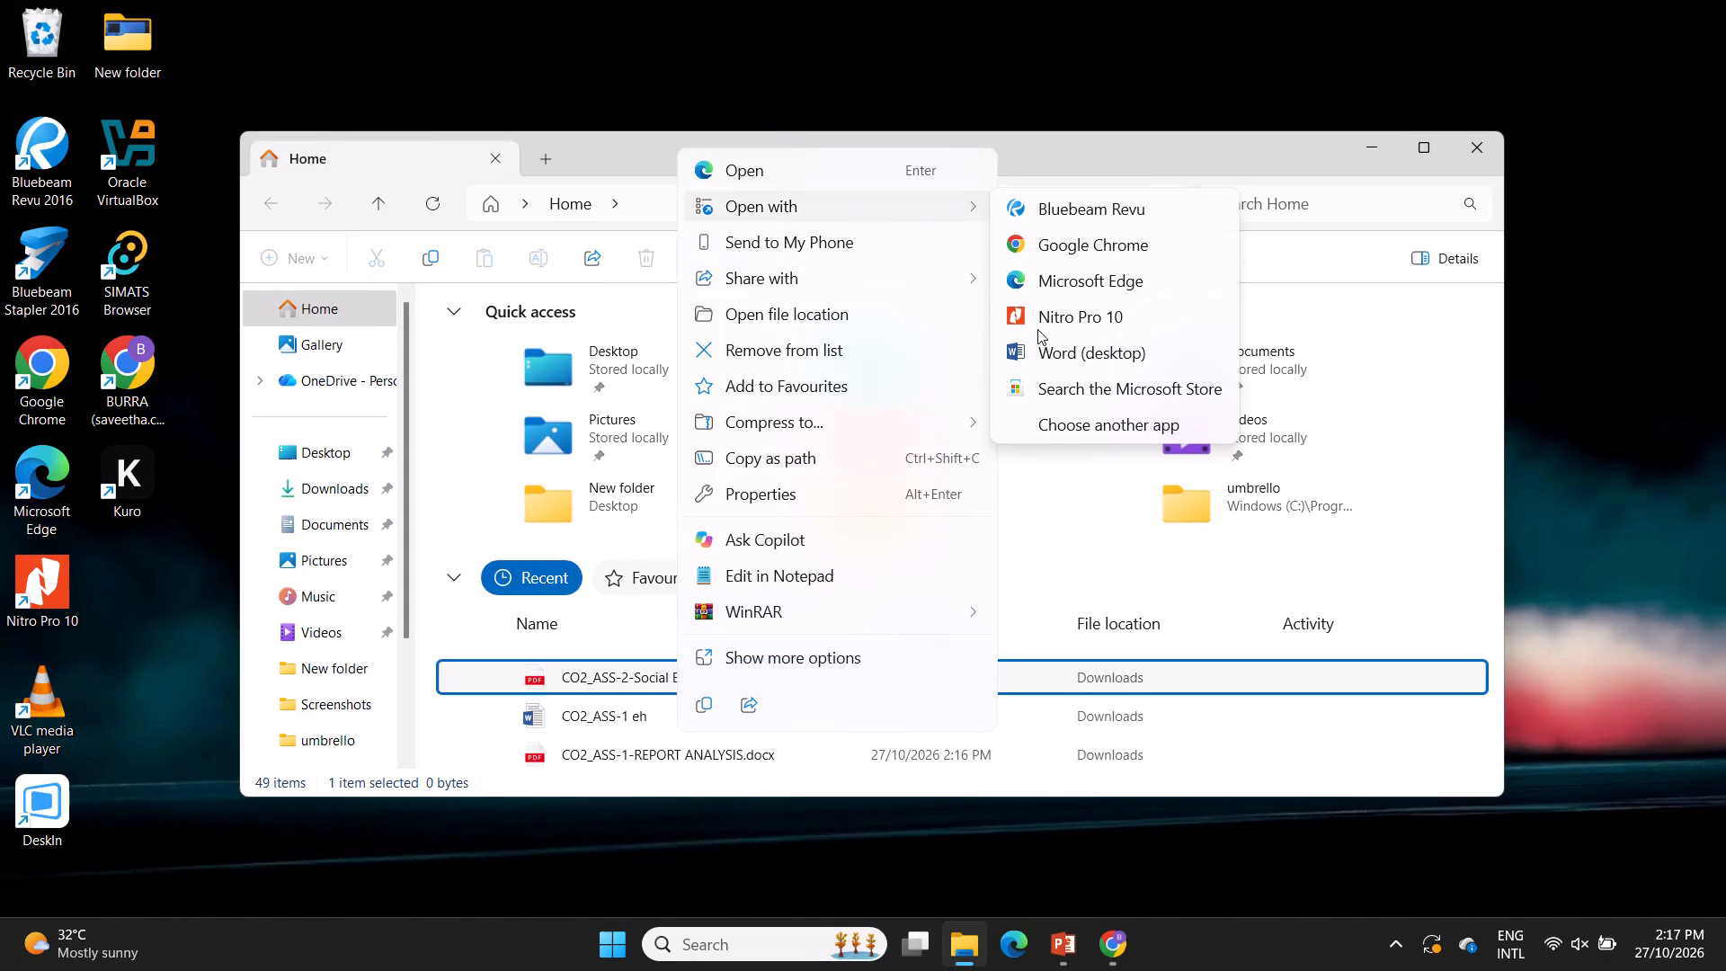
{"action": "left_click", "coordinate": [1042, 347]}
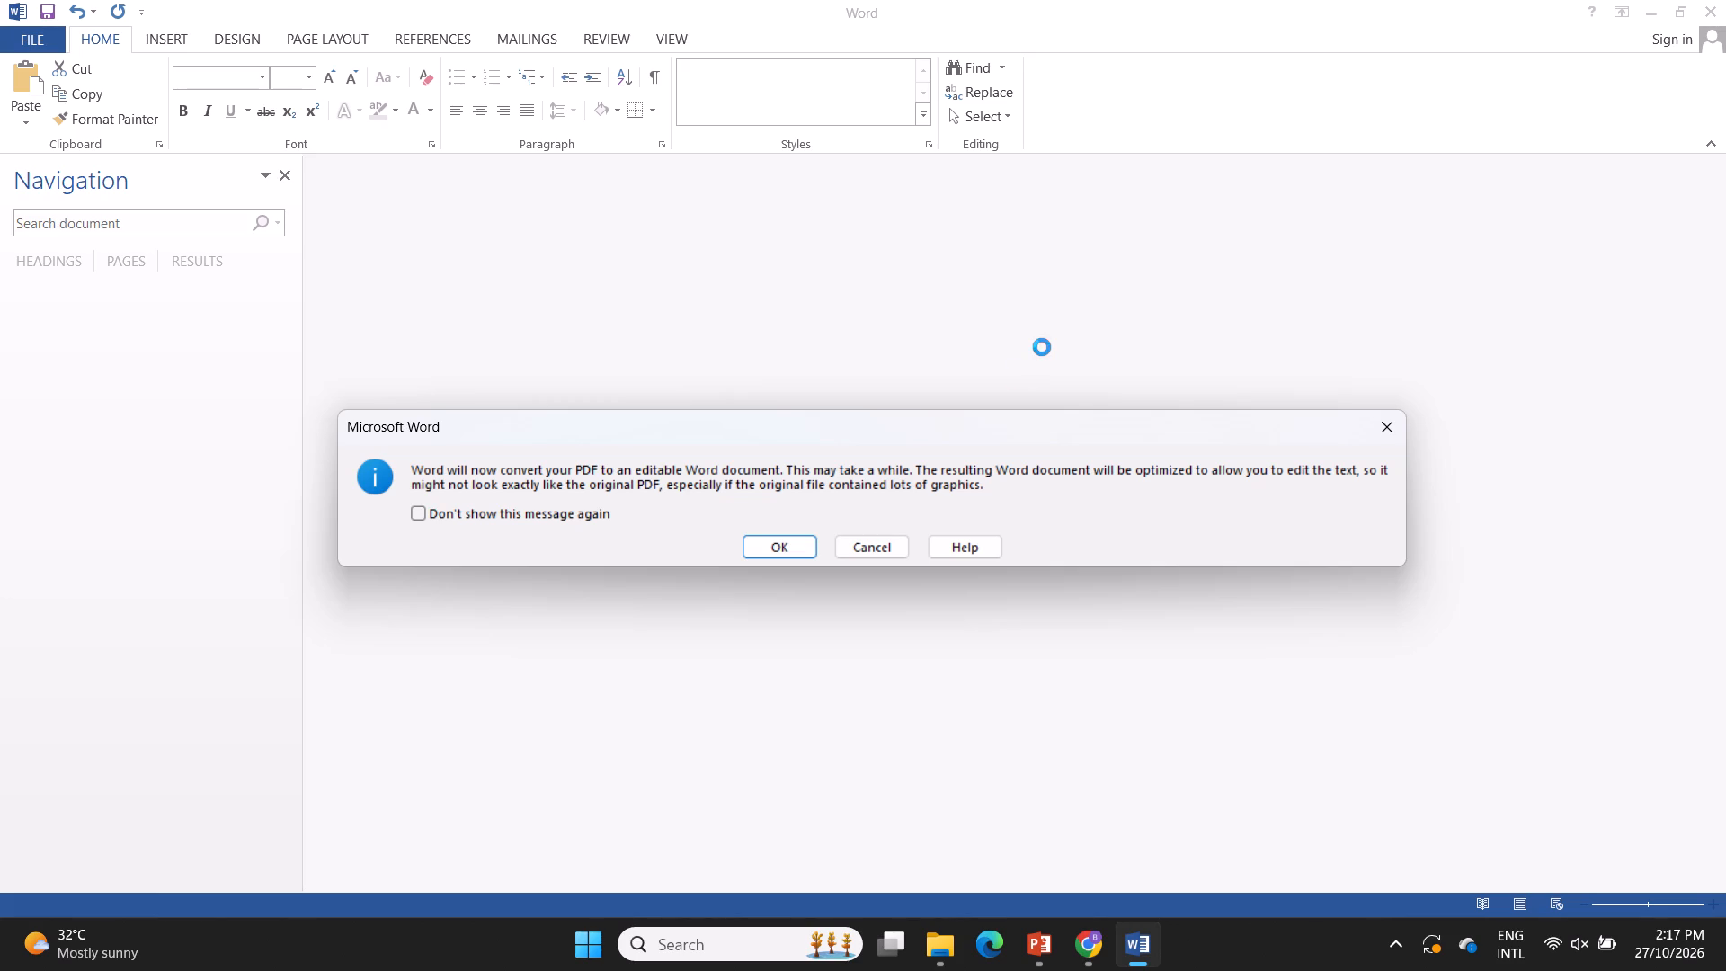
{"action": "left_click", "coordinate": [794, 552]}
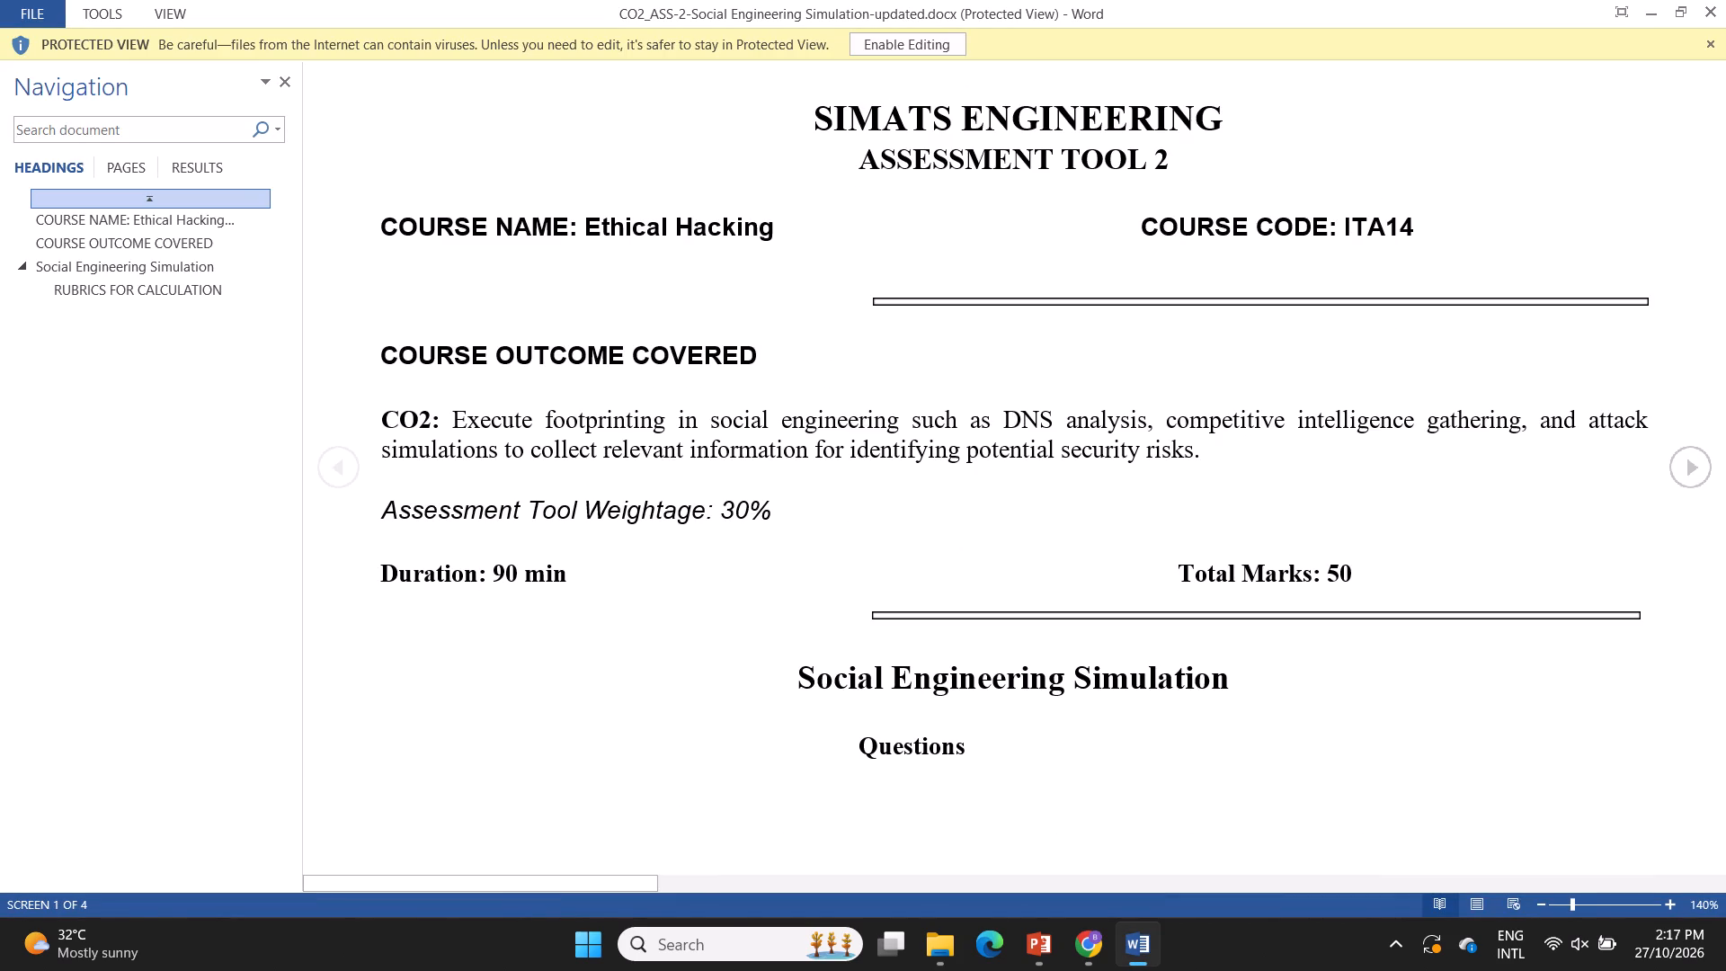
Enable editing of the protected Social Engineering Simulation document and accept its PDF conversion.
{"action": "left_click", "coordinate": [901, 46]}
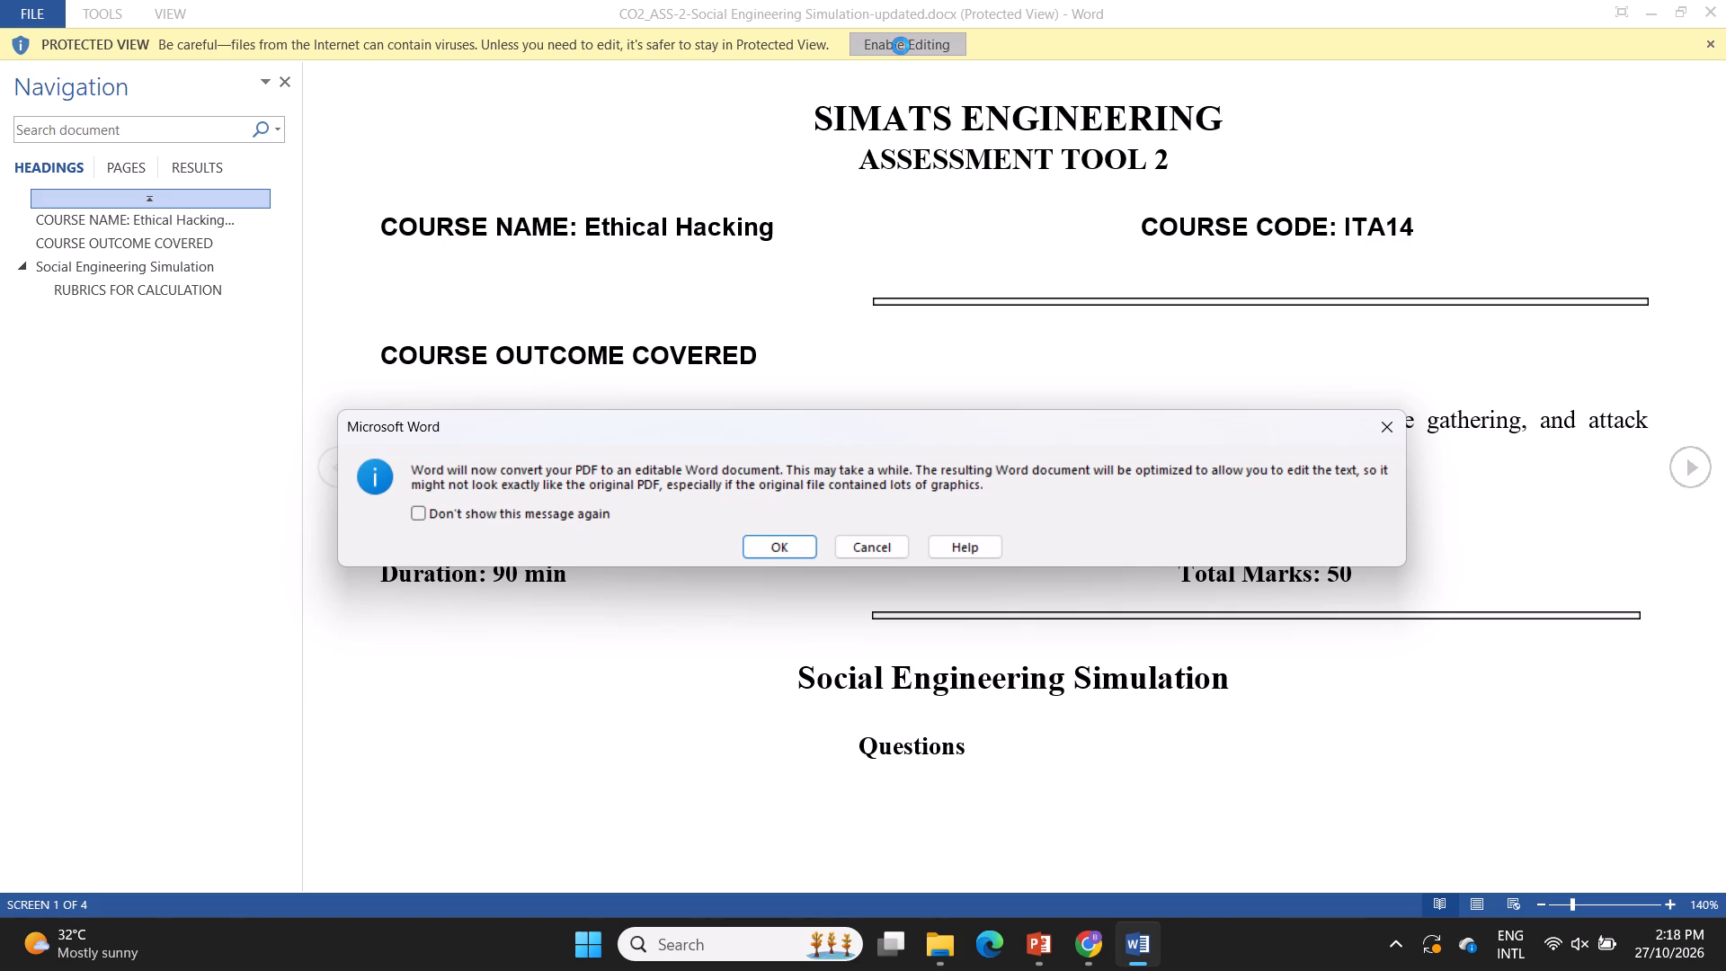
{"action": "left_click", "coordinate": [785, 543]}
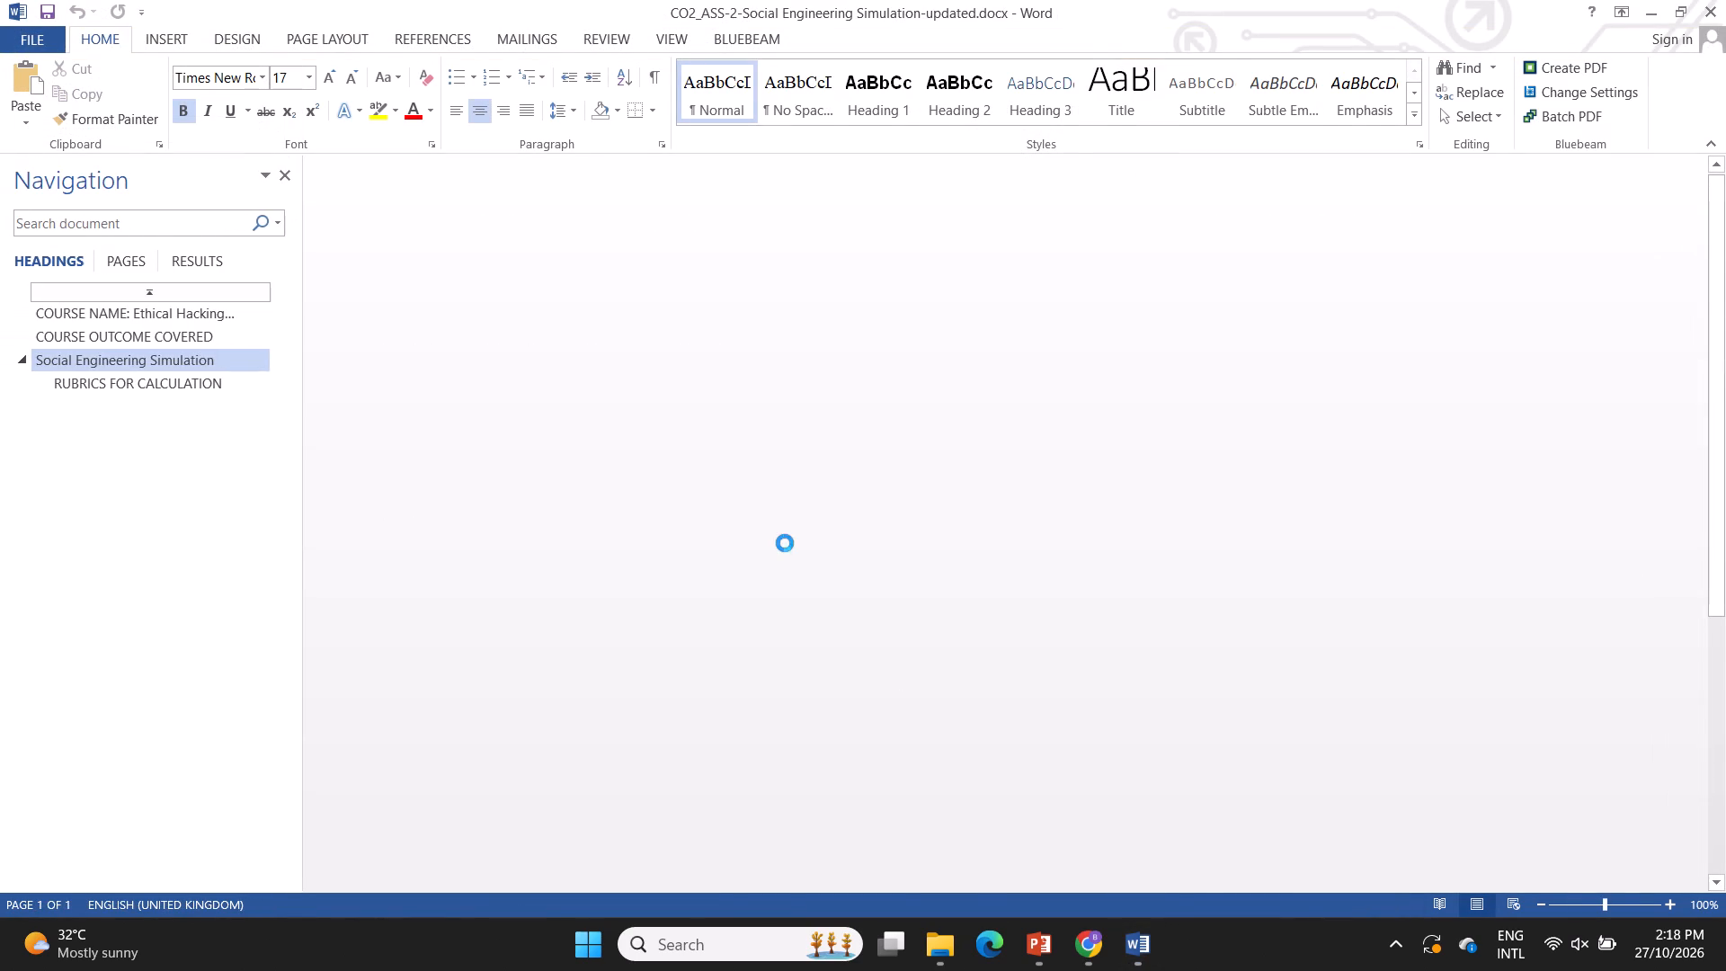
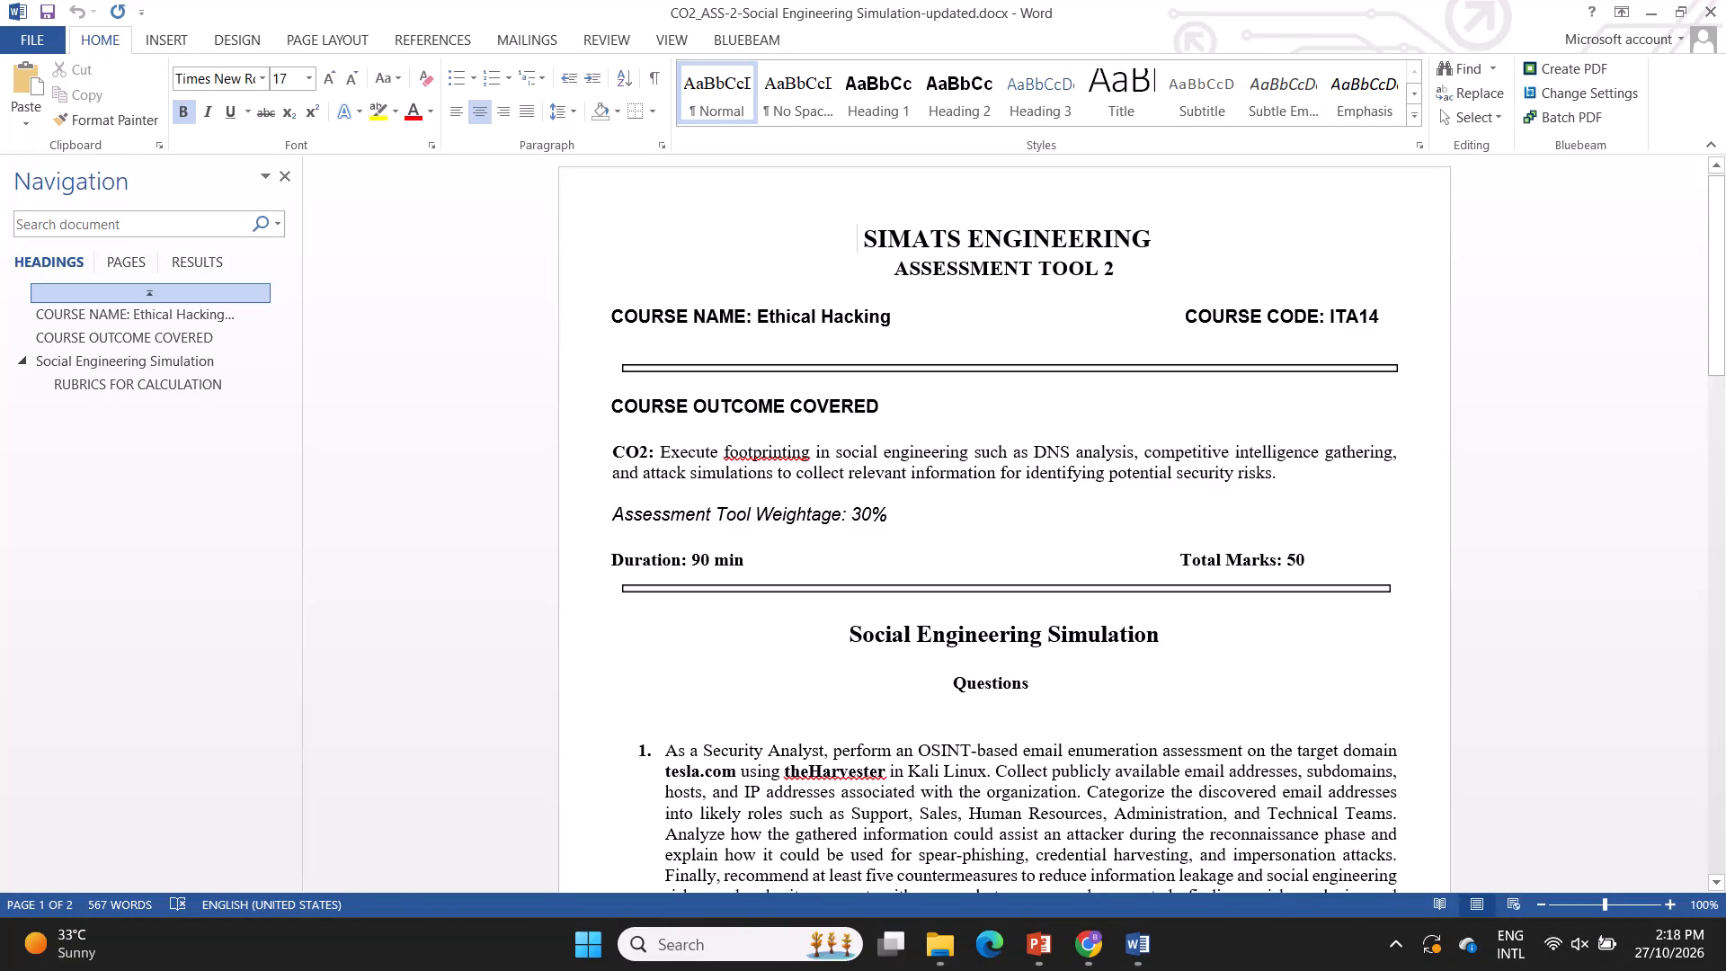
Copy the three numbered assessment questions under Questions, from the theHarvester task through the Nmap Aggressive Scan task.
{"action": "scroll", "coordinate": [945, 673], "scroll_direction": "down", "scroll_amount": 8}
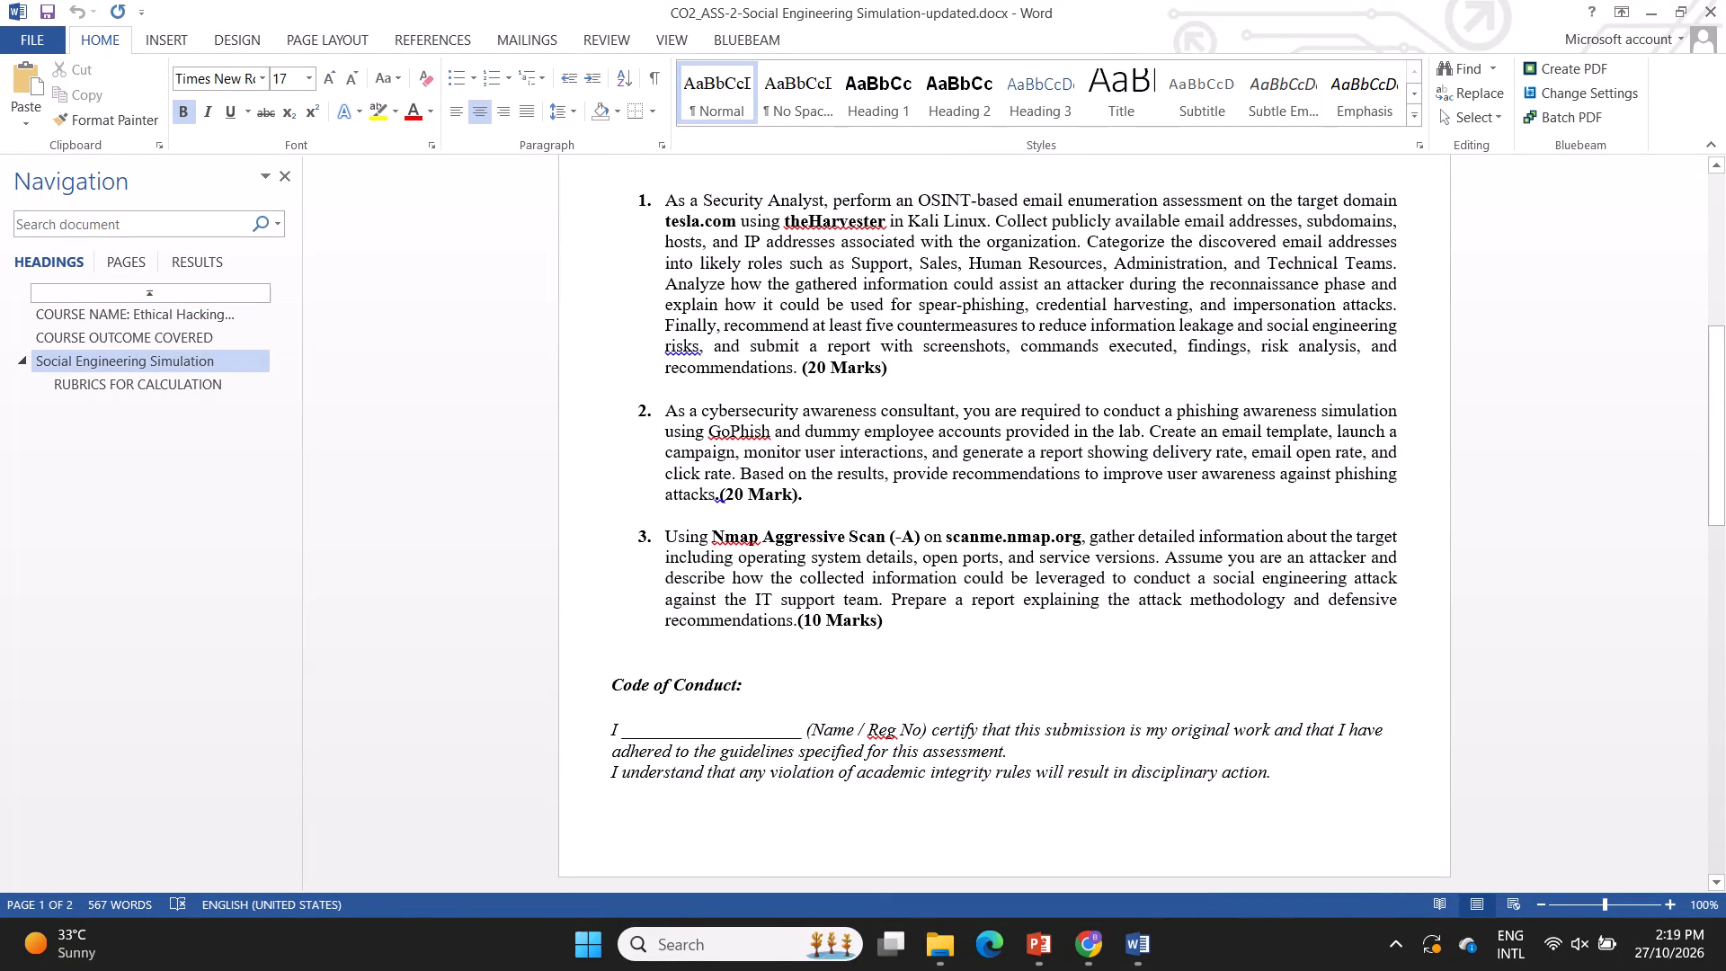
{"action": "scroll", "coordinate": [945, 673], "scroll_direction": "up", "scroll_amount": 1}
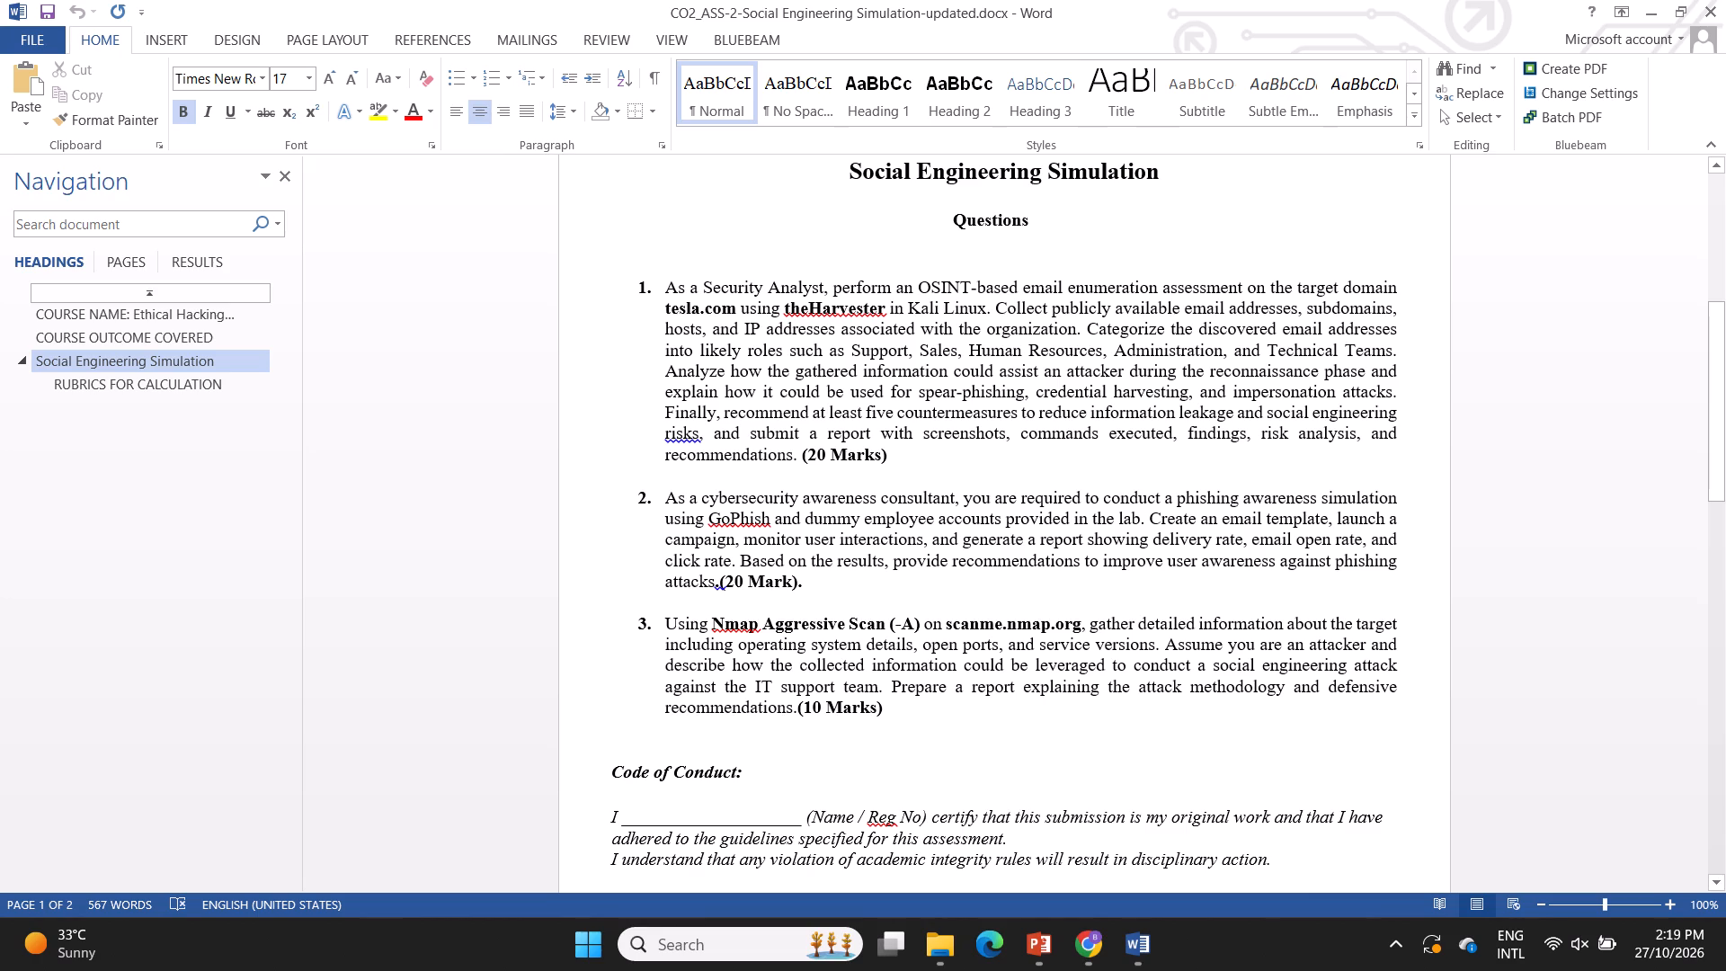
{"action": "left_click_drag", "start_coordinate": [636, 290], "coordinate": [690, 304]}
{"action": "left_click_drag", "start_coordinate": [690, 304], "coordinate": [893, 808]}
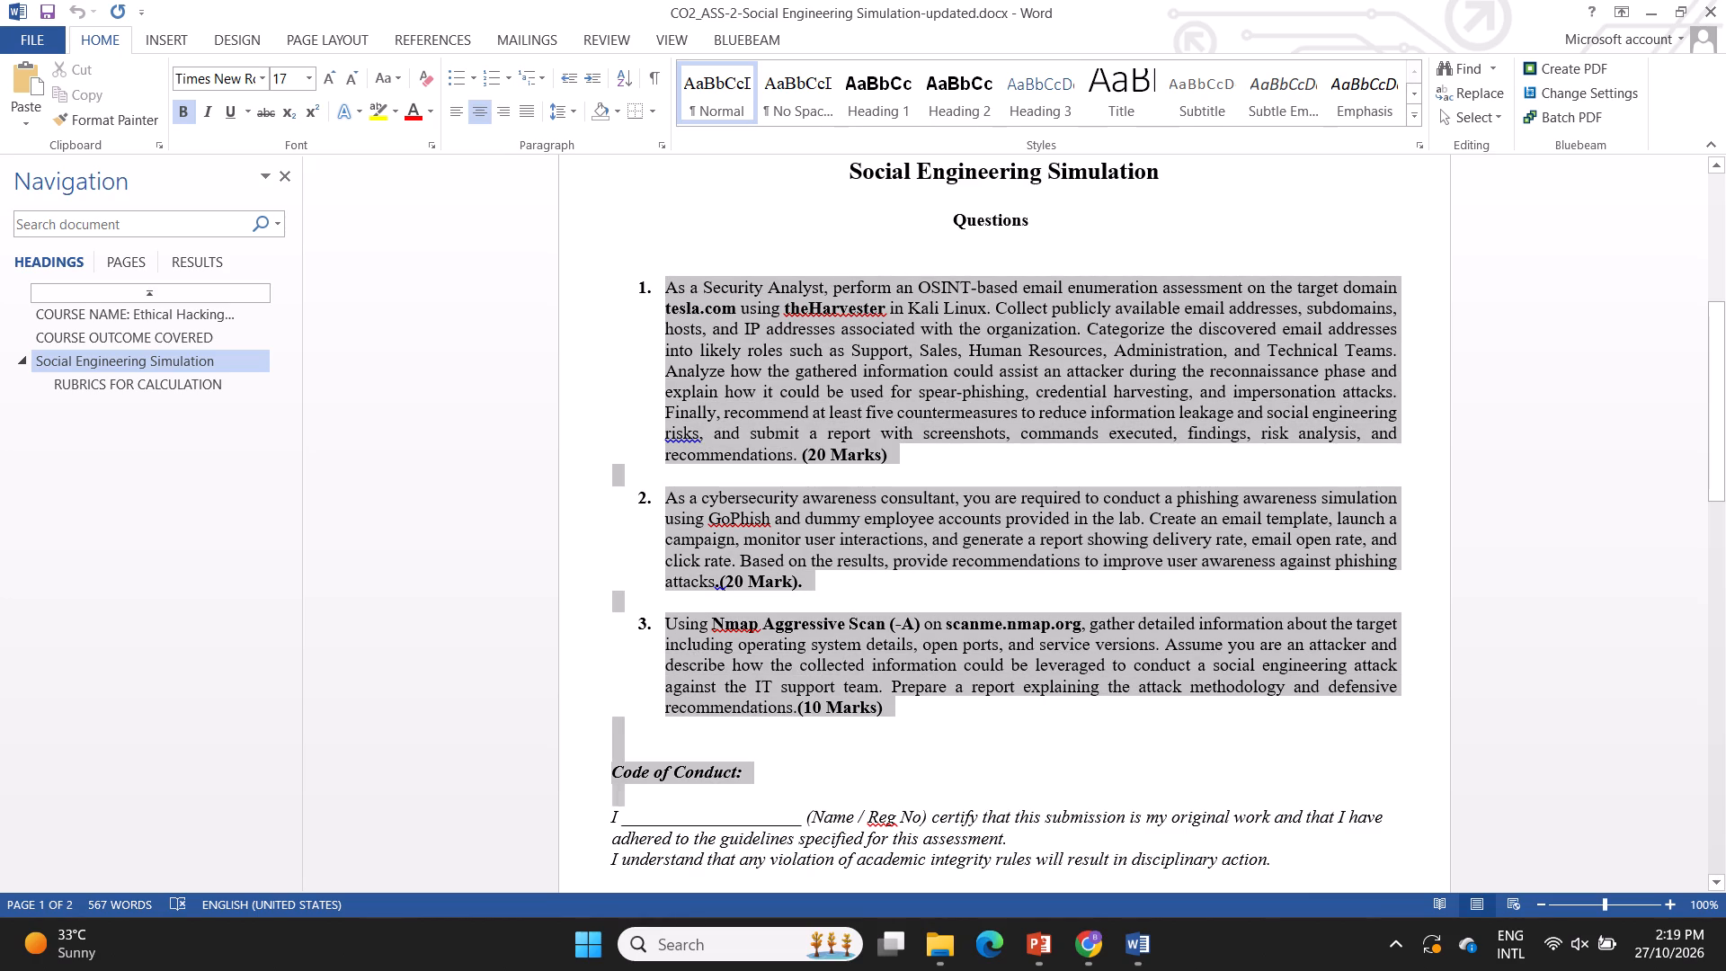
{"action": "left_click_drag", "start_coordinate": [893, 808], "coordinate": [888, 717]}
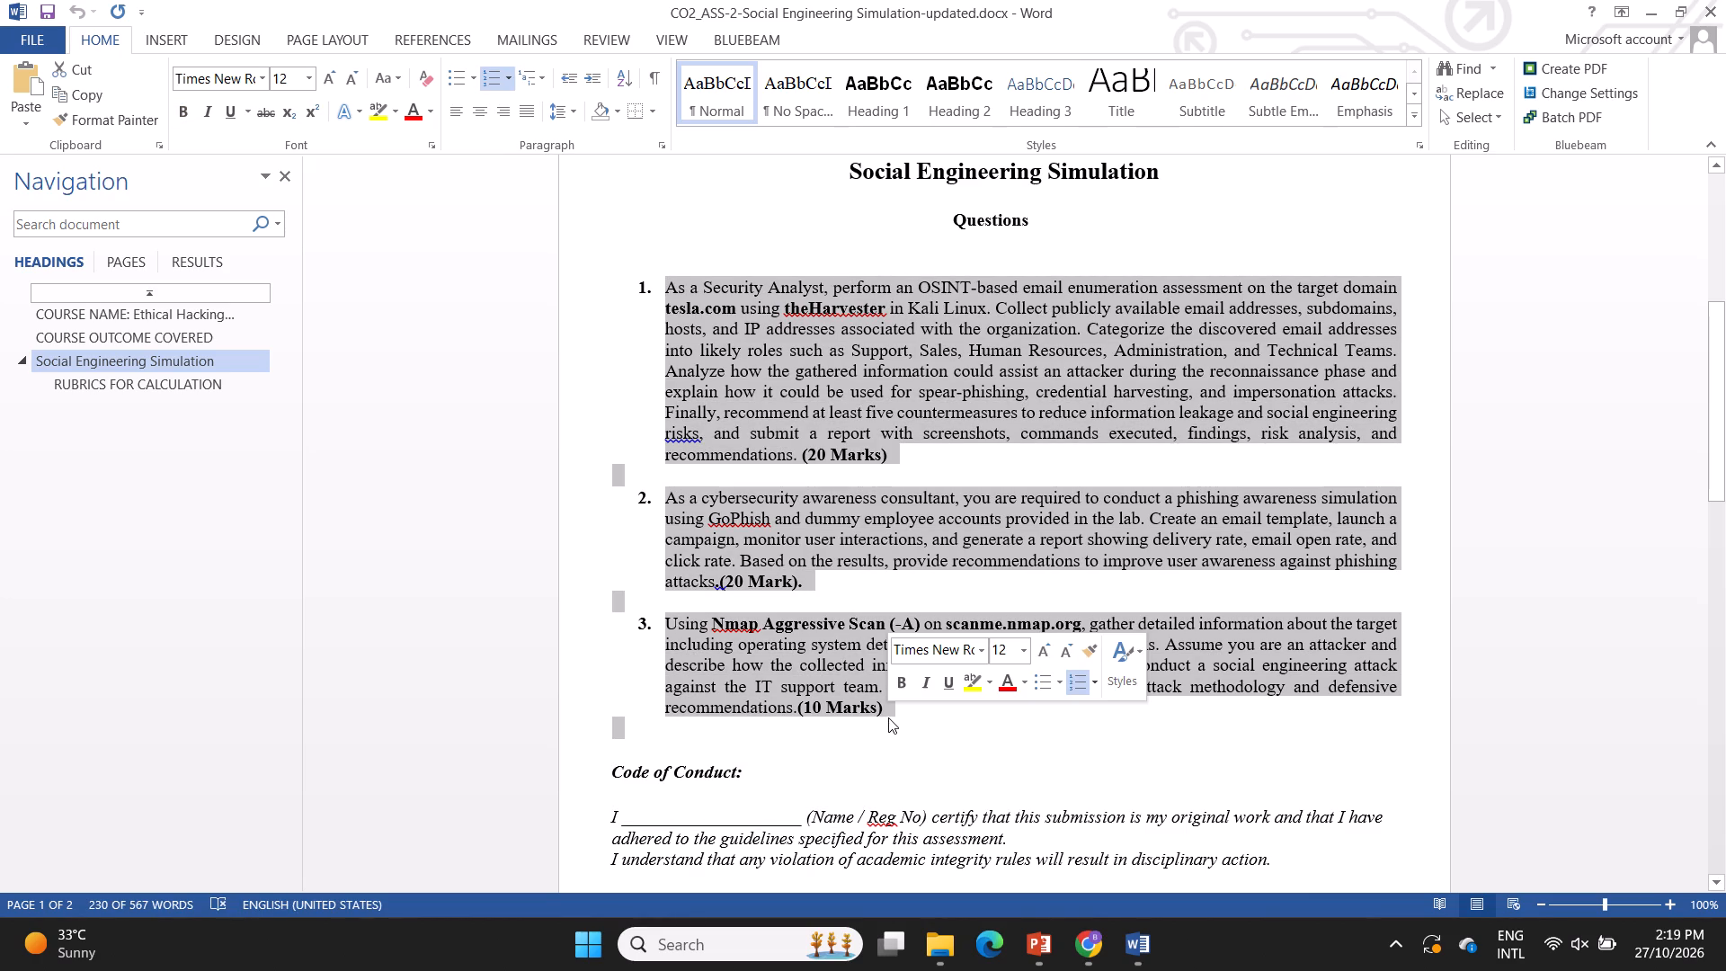
{"action": "key", "text": "ctrl+c"}
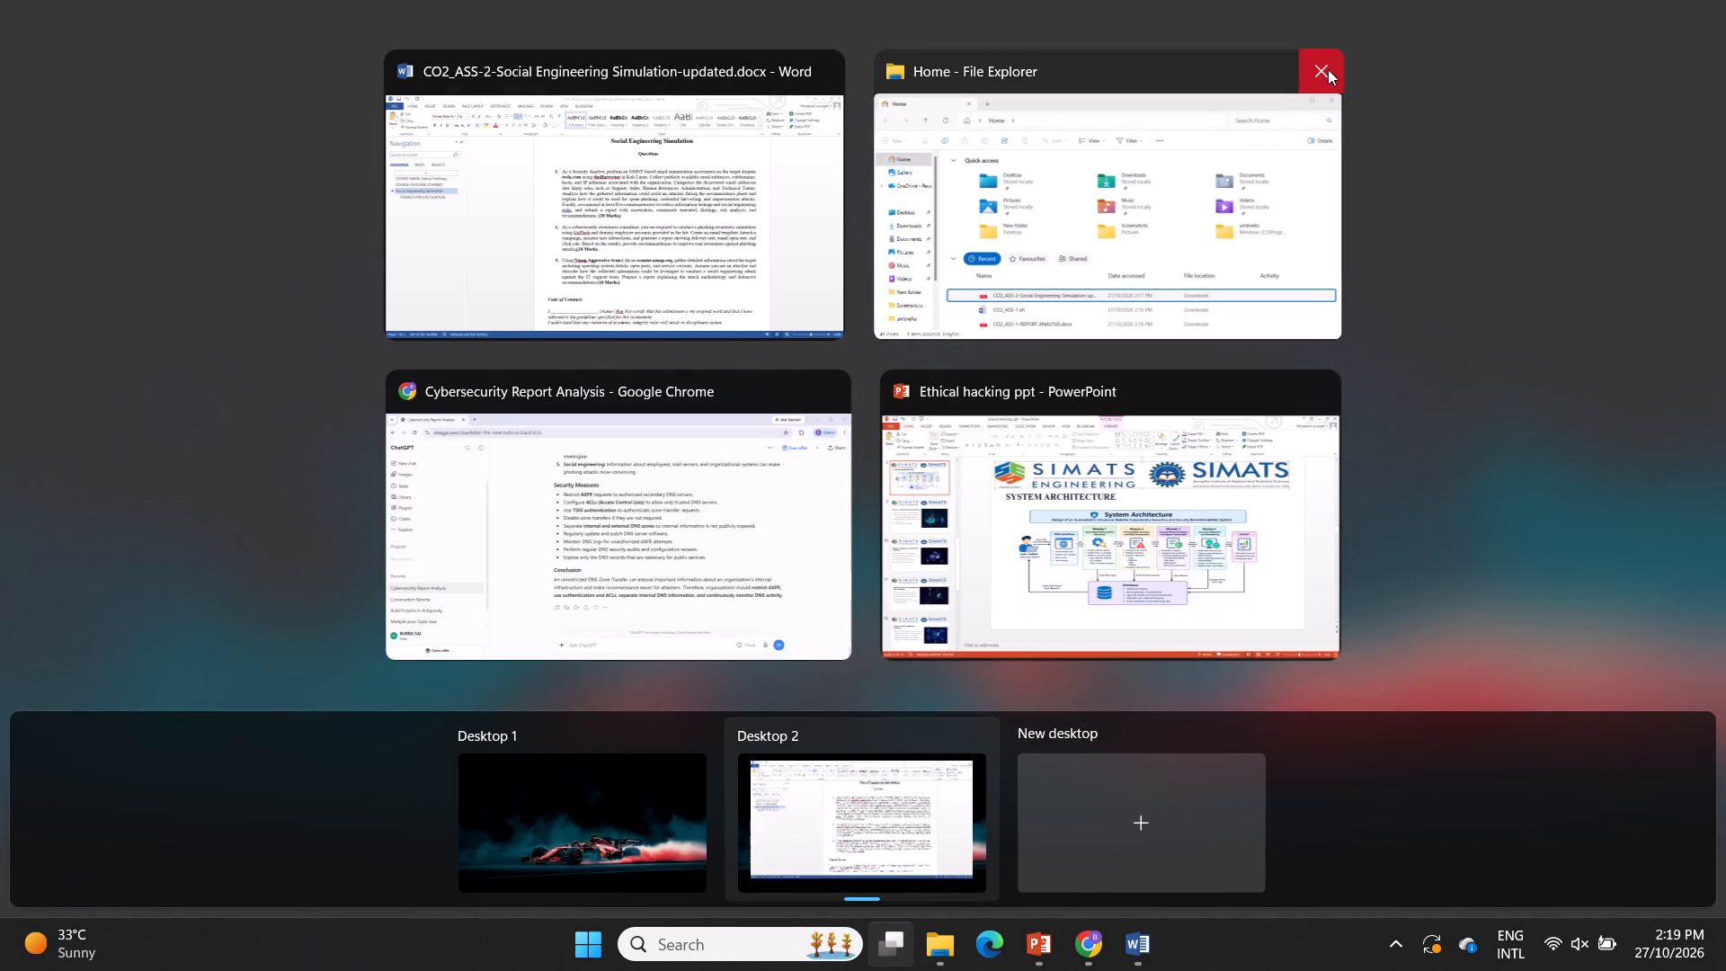
Close the File Explorer window, switch to the ChatGPT conversation in Chrome, and submit the copied questions as a prompt.
{"action": "left_click", "coordinate": [1328, 69]}
{"action": "left_click", "coordinate": [750, 566]}
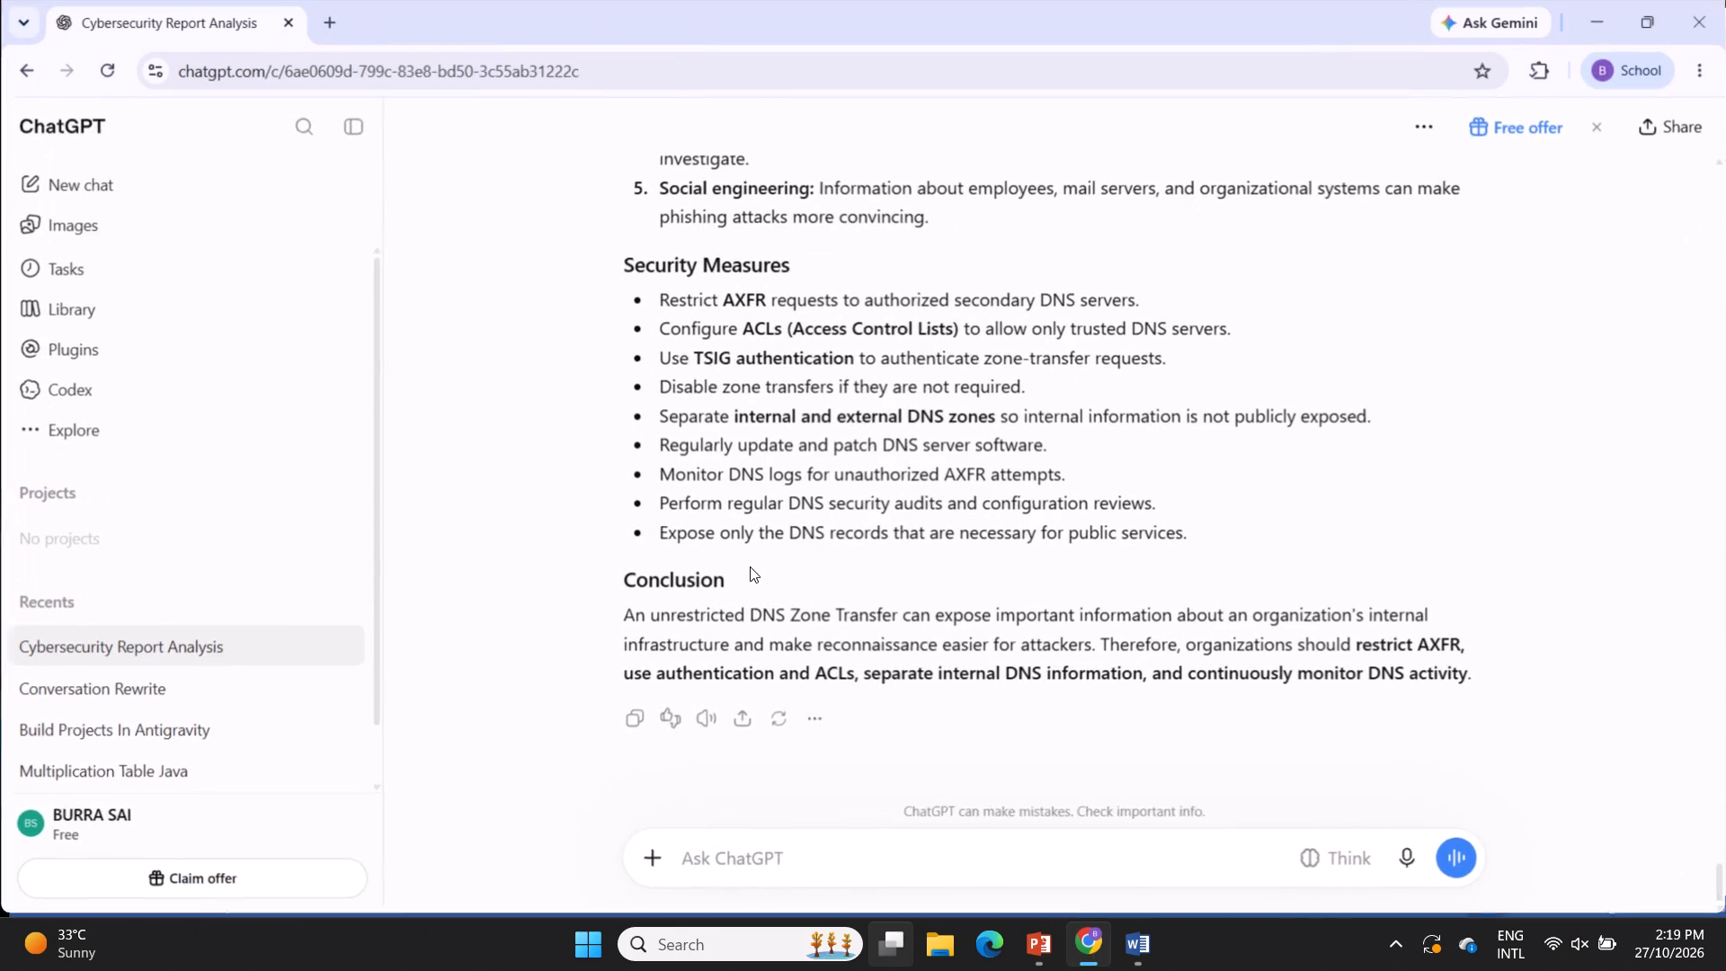
{"action": "key", "text": "ctrl+v"}
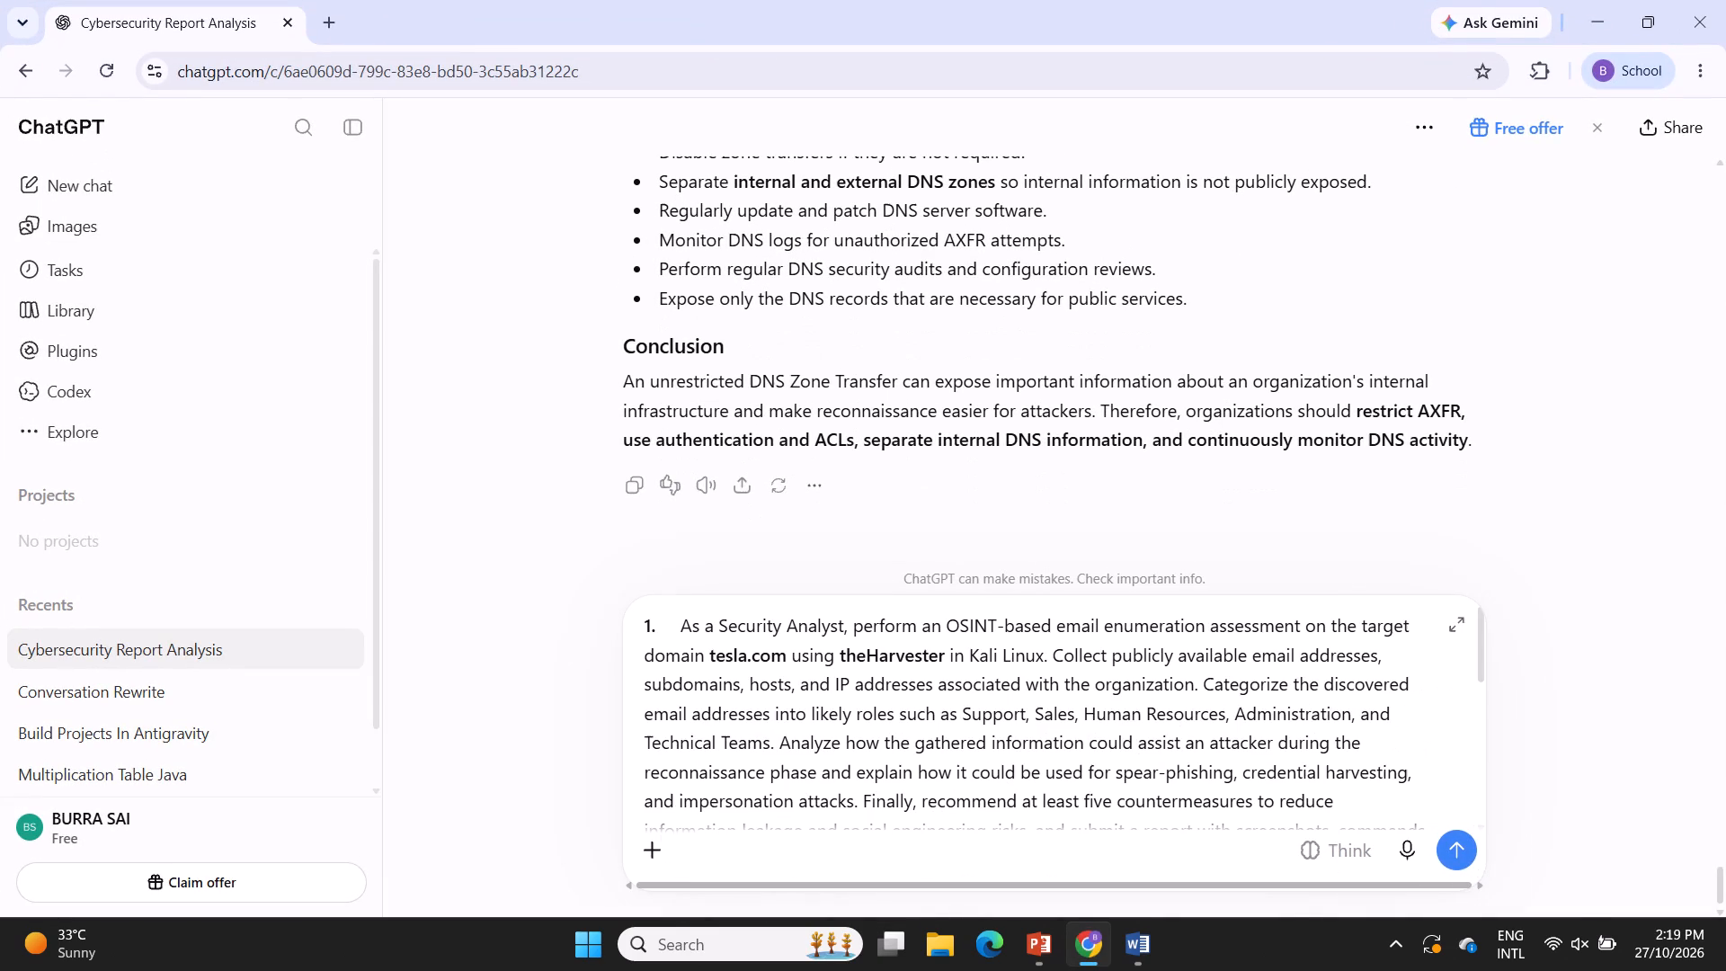
{"action": "key", "text": "Return"}
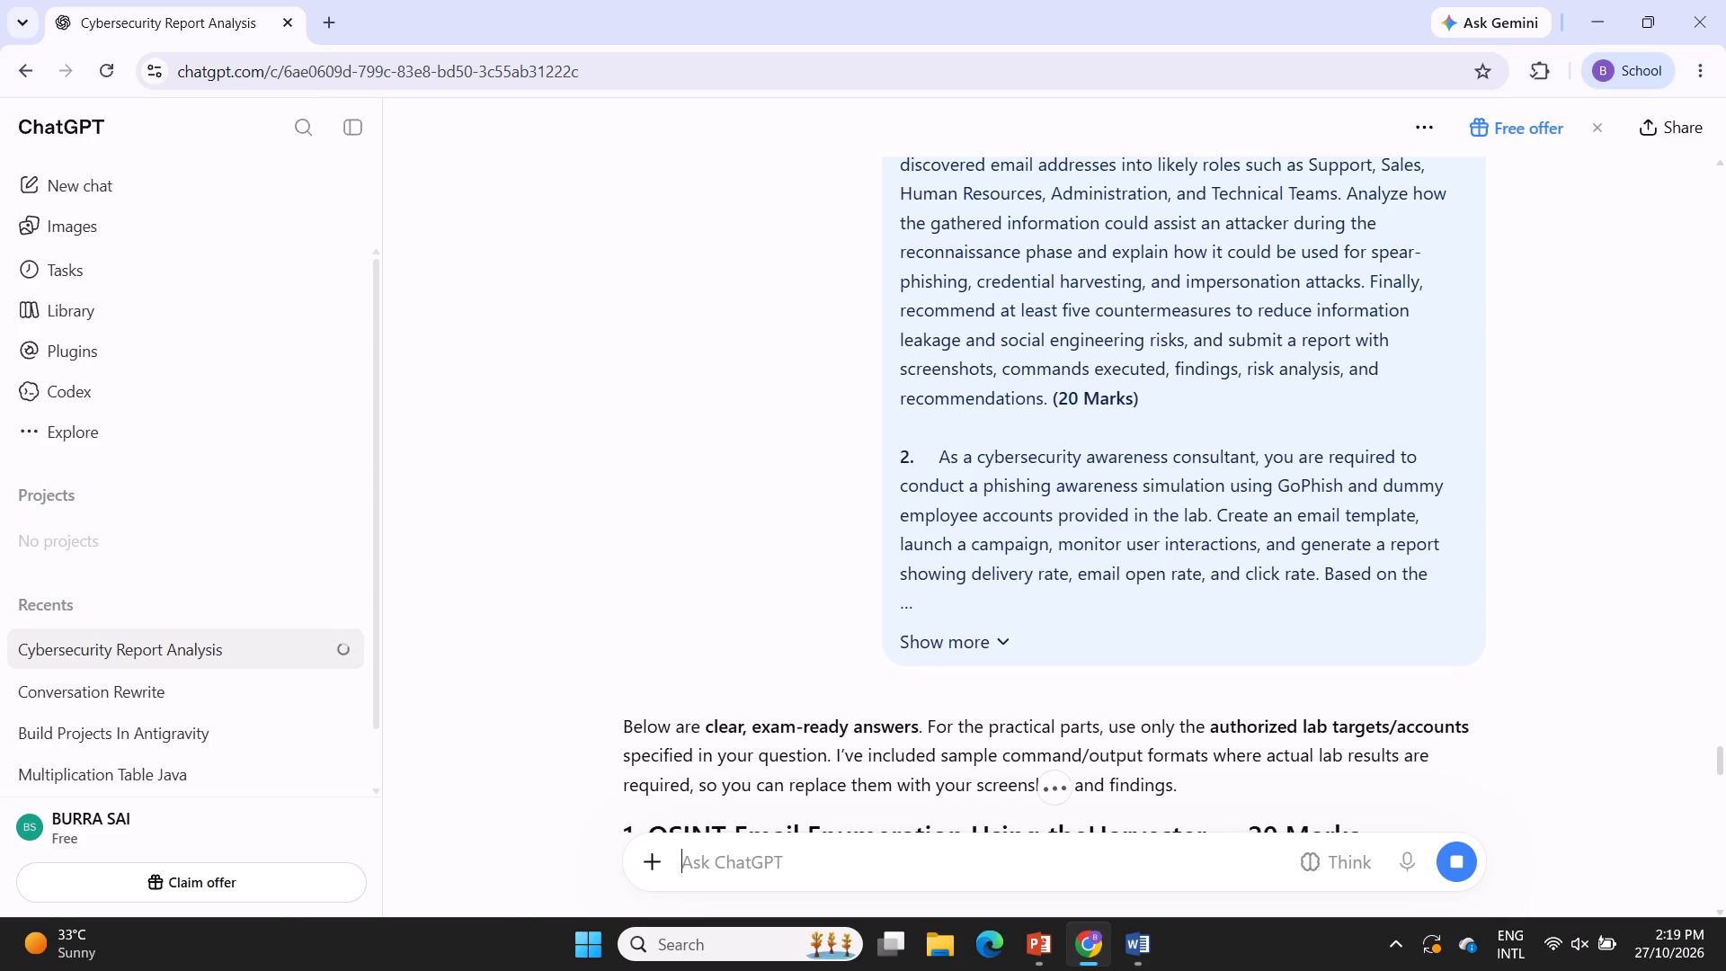
Read through the generated answer to question 1 on theHarvester and the start of the GoPhish answer.
{"action": "scroll", "coordinate": [750, 670], "scroll_direction": "down", "scroll_amount": 7}
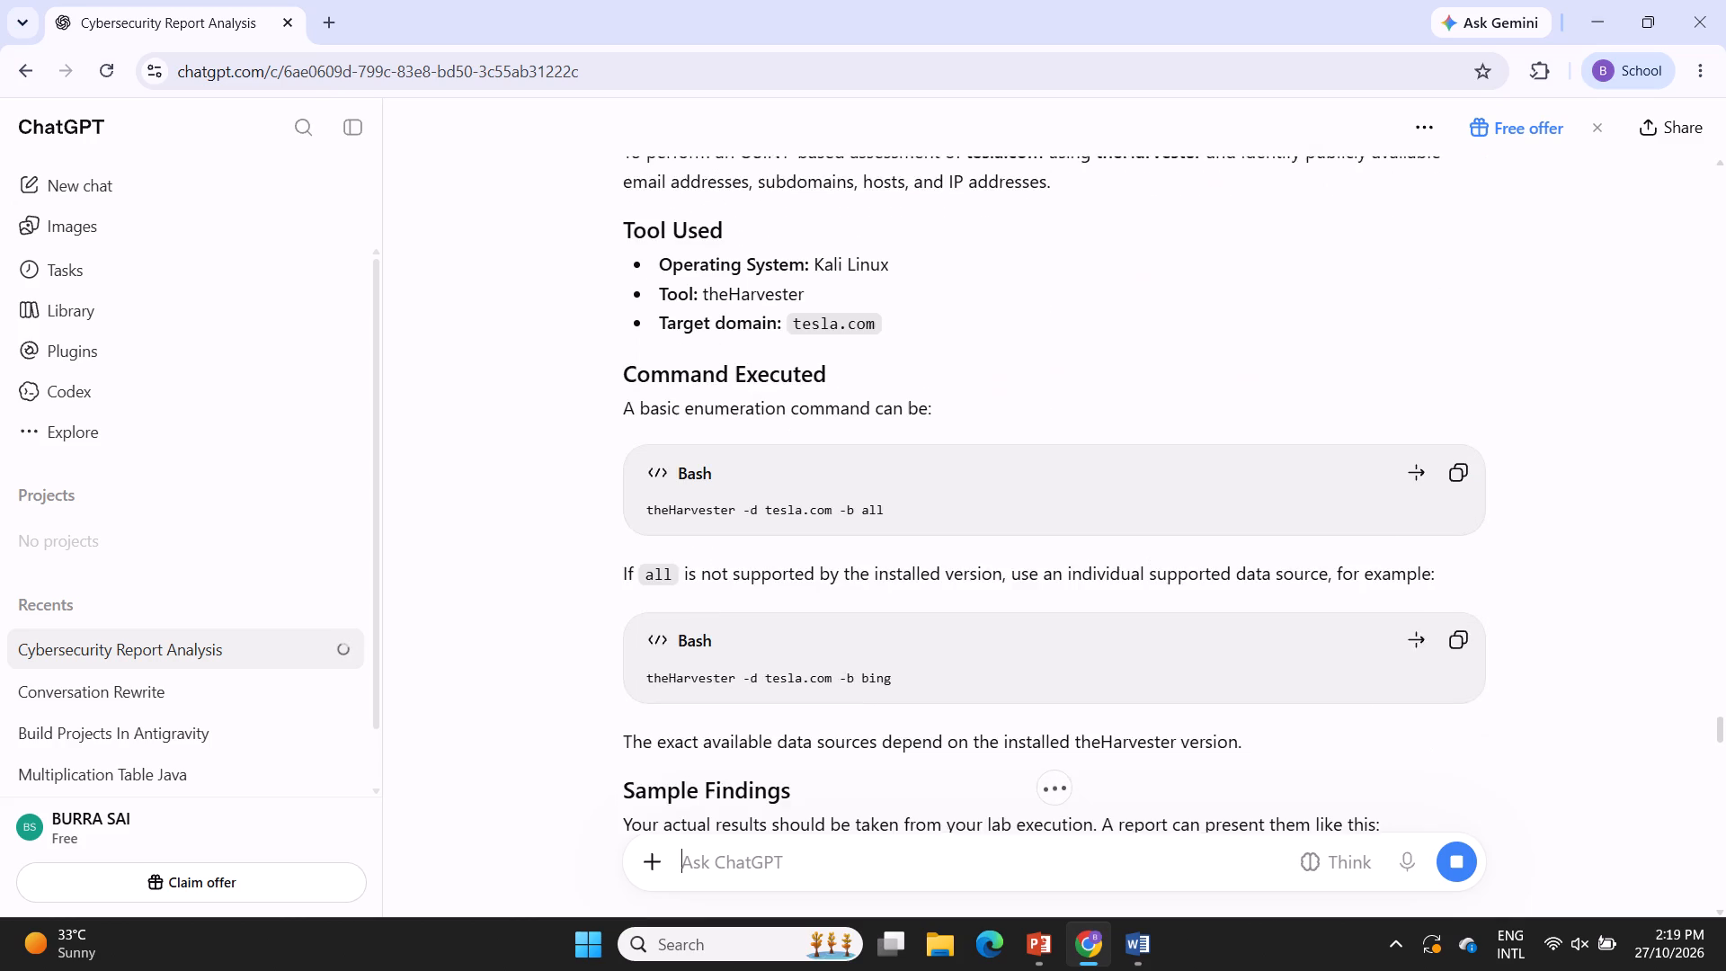
{"action": "scroll", "coordinate": [750, 670], "scroll_direction": "down", "scroll_amount": 7}
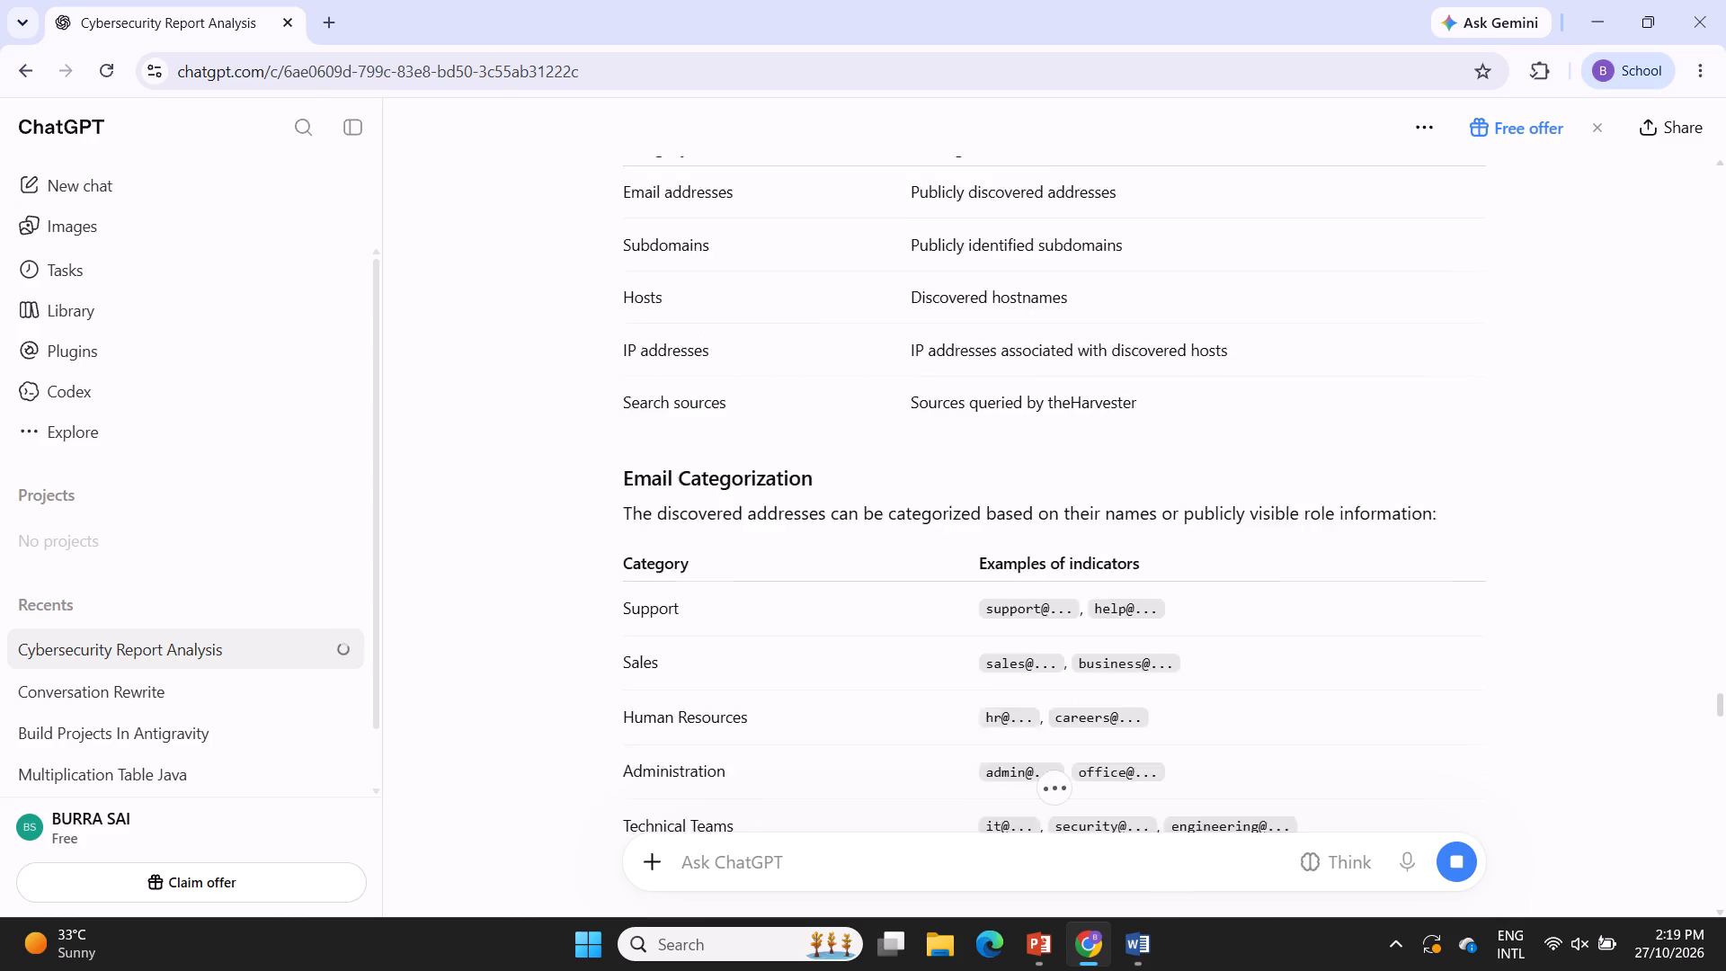
{"action": "scroll", "coordinate": [750, 670], "scroll_direction": "down", "scroll_amount": 8}
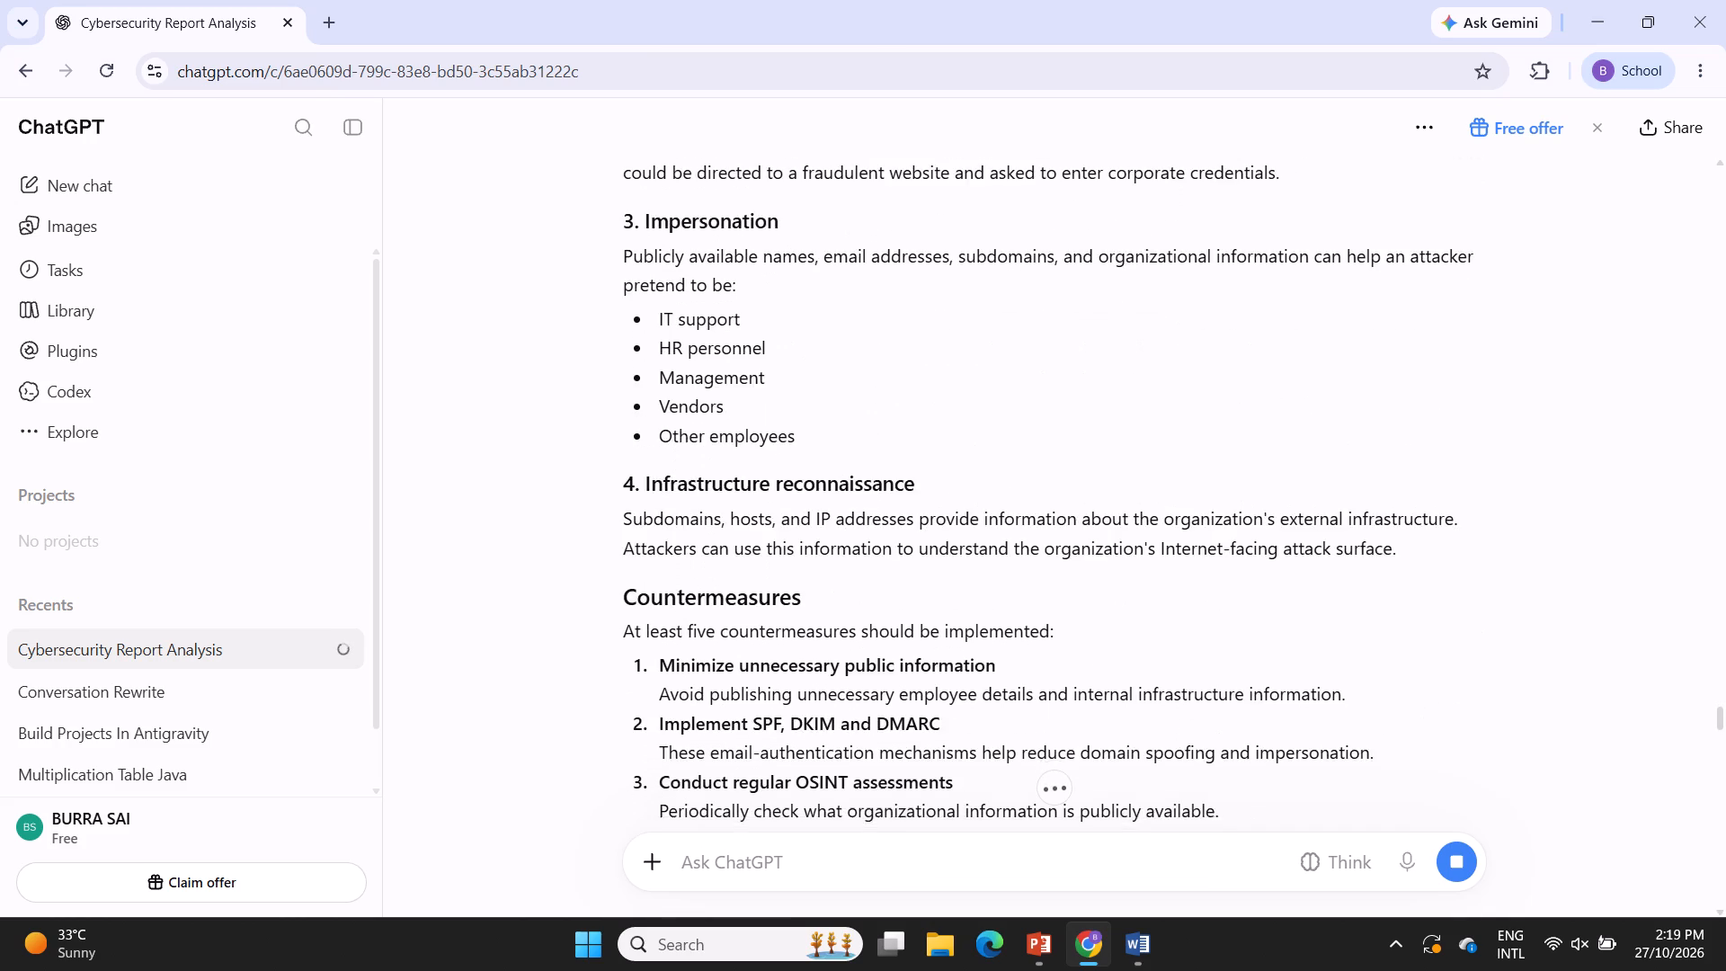
{"action": "scroll", "coordinate": [750, 670], "scroll_direction": "down", "scroll_amount": 10}
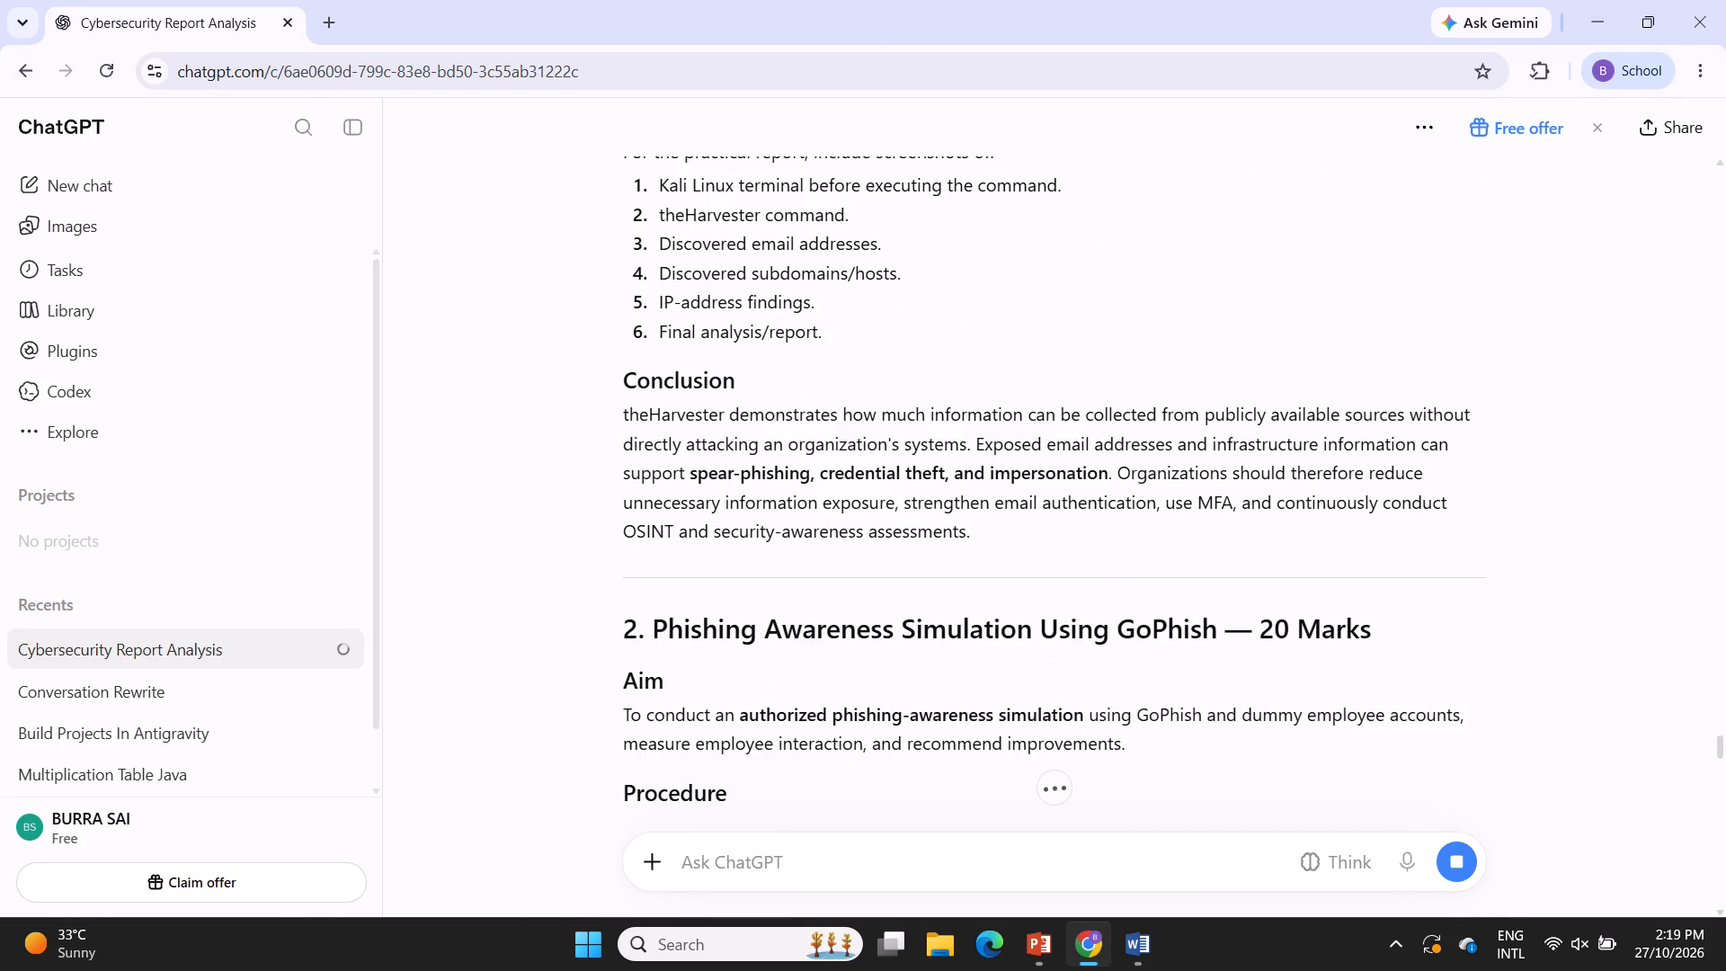
{"action": "scroll", "coordinate": [750, 670], "scroll_direction": "down", "scroll_amount": 2}
{"action": "scroll", "coordinate": [750, 670], "scroll_direction": "up", "scroll_amount": 5}
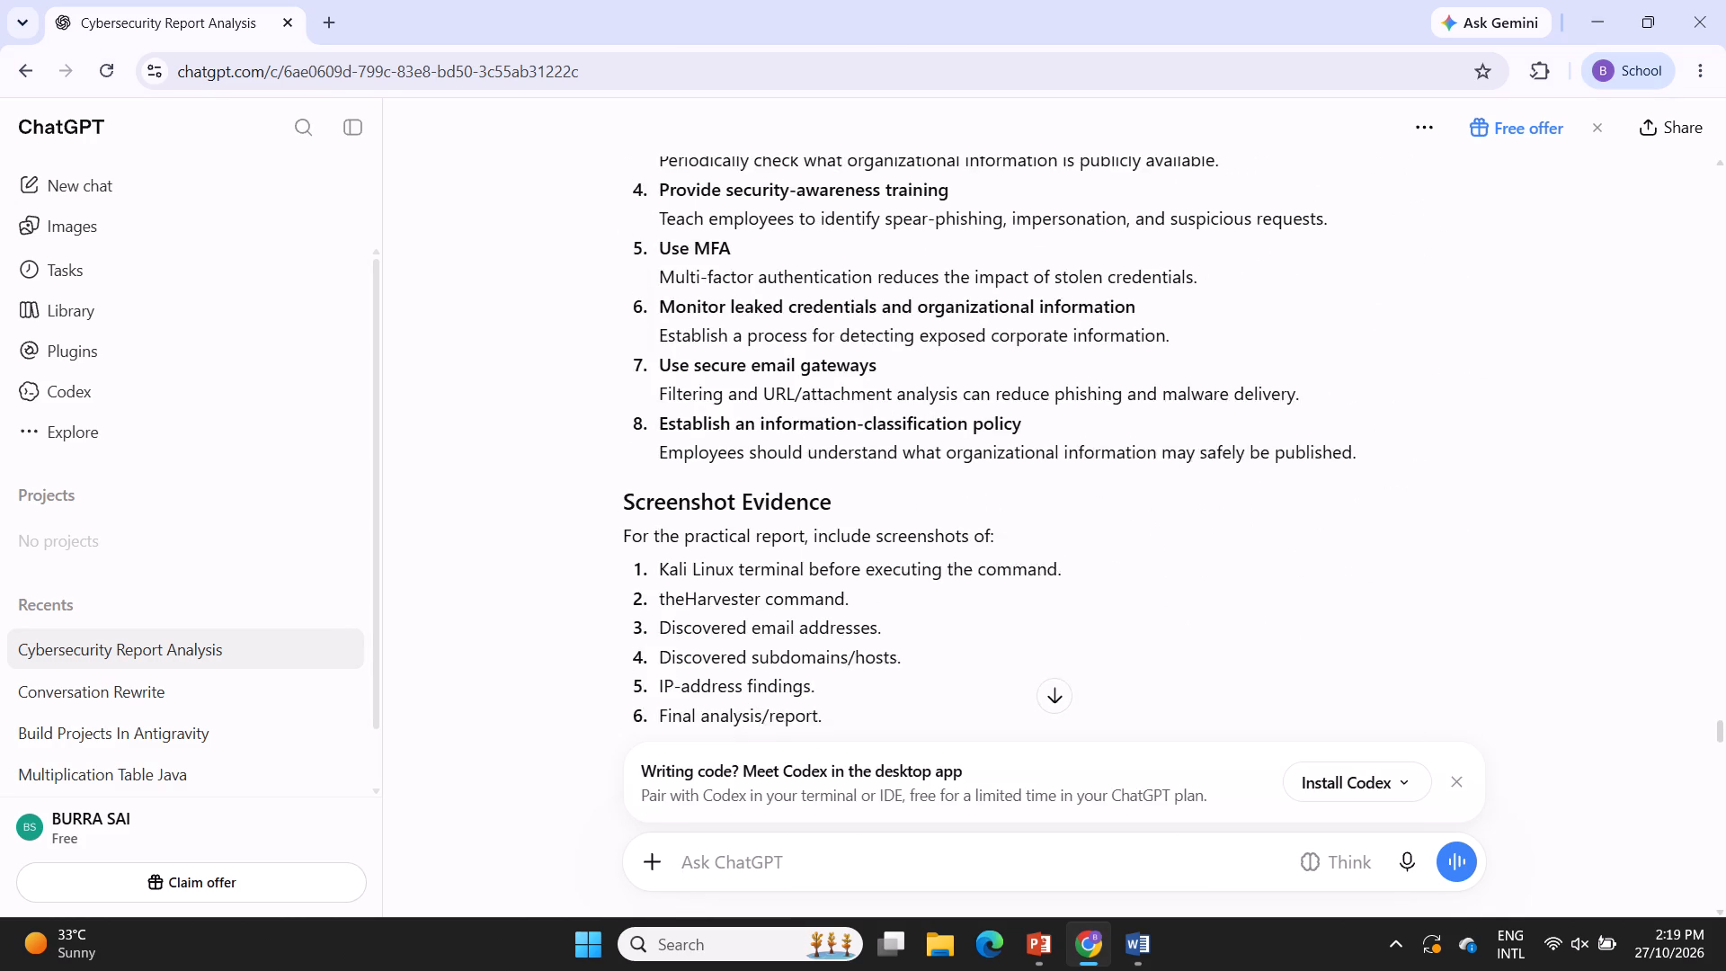
{"action": "scroll", "coordinate": [750, 670], "scroll_direction": "up", "scroll_amount": 17}
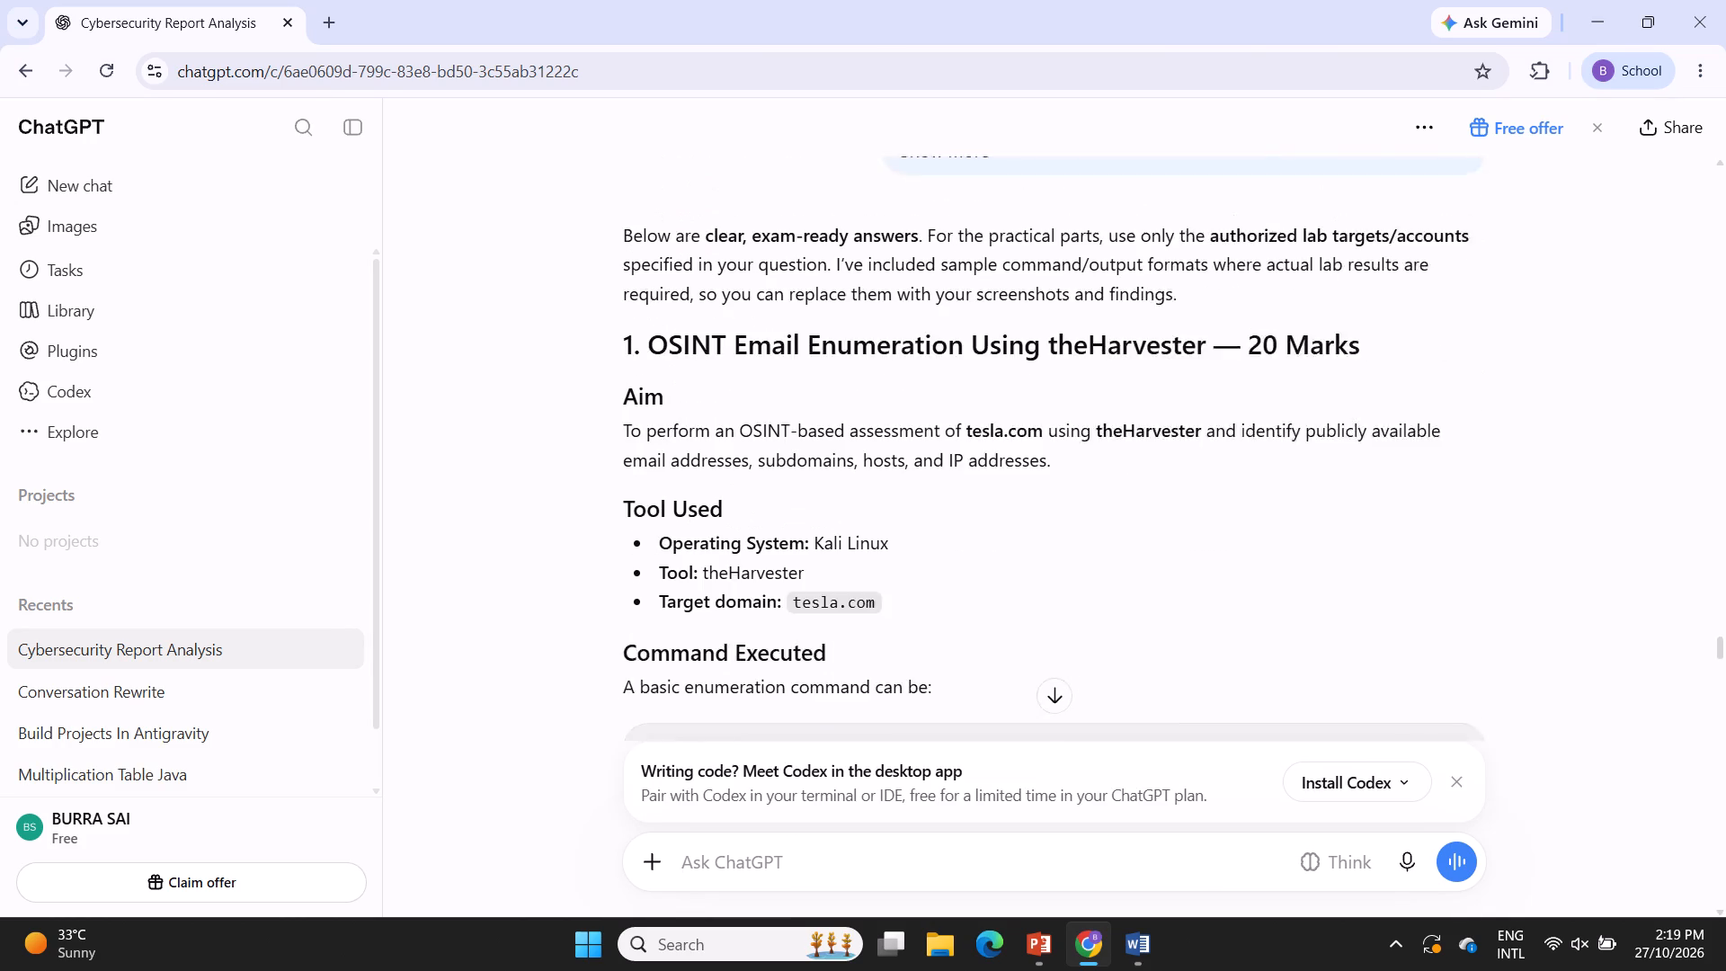
Expand the submitted questions in full and review the earlier prompts and answers in the conversation.
{"action": "scroll", "coordinate": [750, 670], "scroll_direction": "up", "scroll_amount": 2}
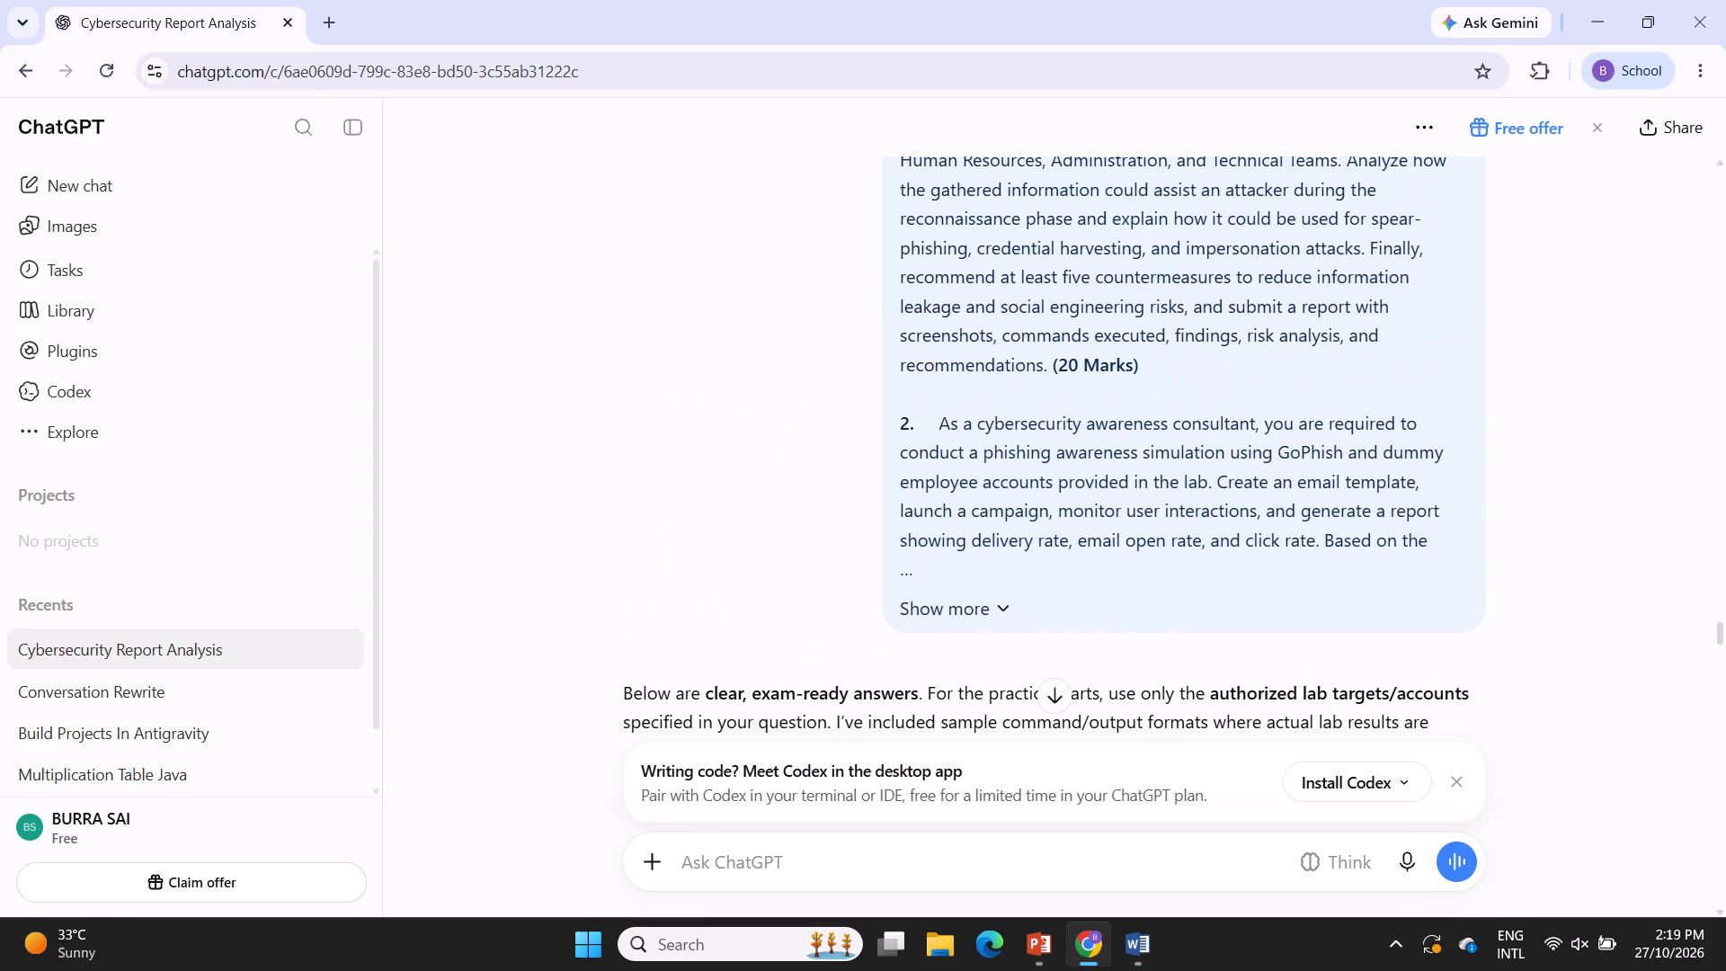
{"action": "left_click", "coordinate": [997, 611]}
{"action": "scroll", "coordinate": [1008, 590], "scroll_direction": "up", "scroll_amount": 1}
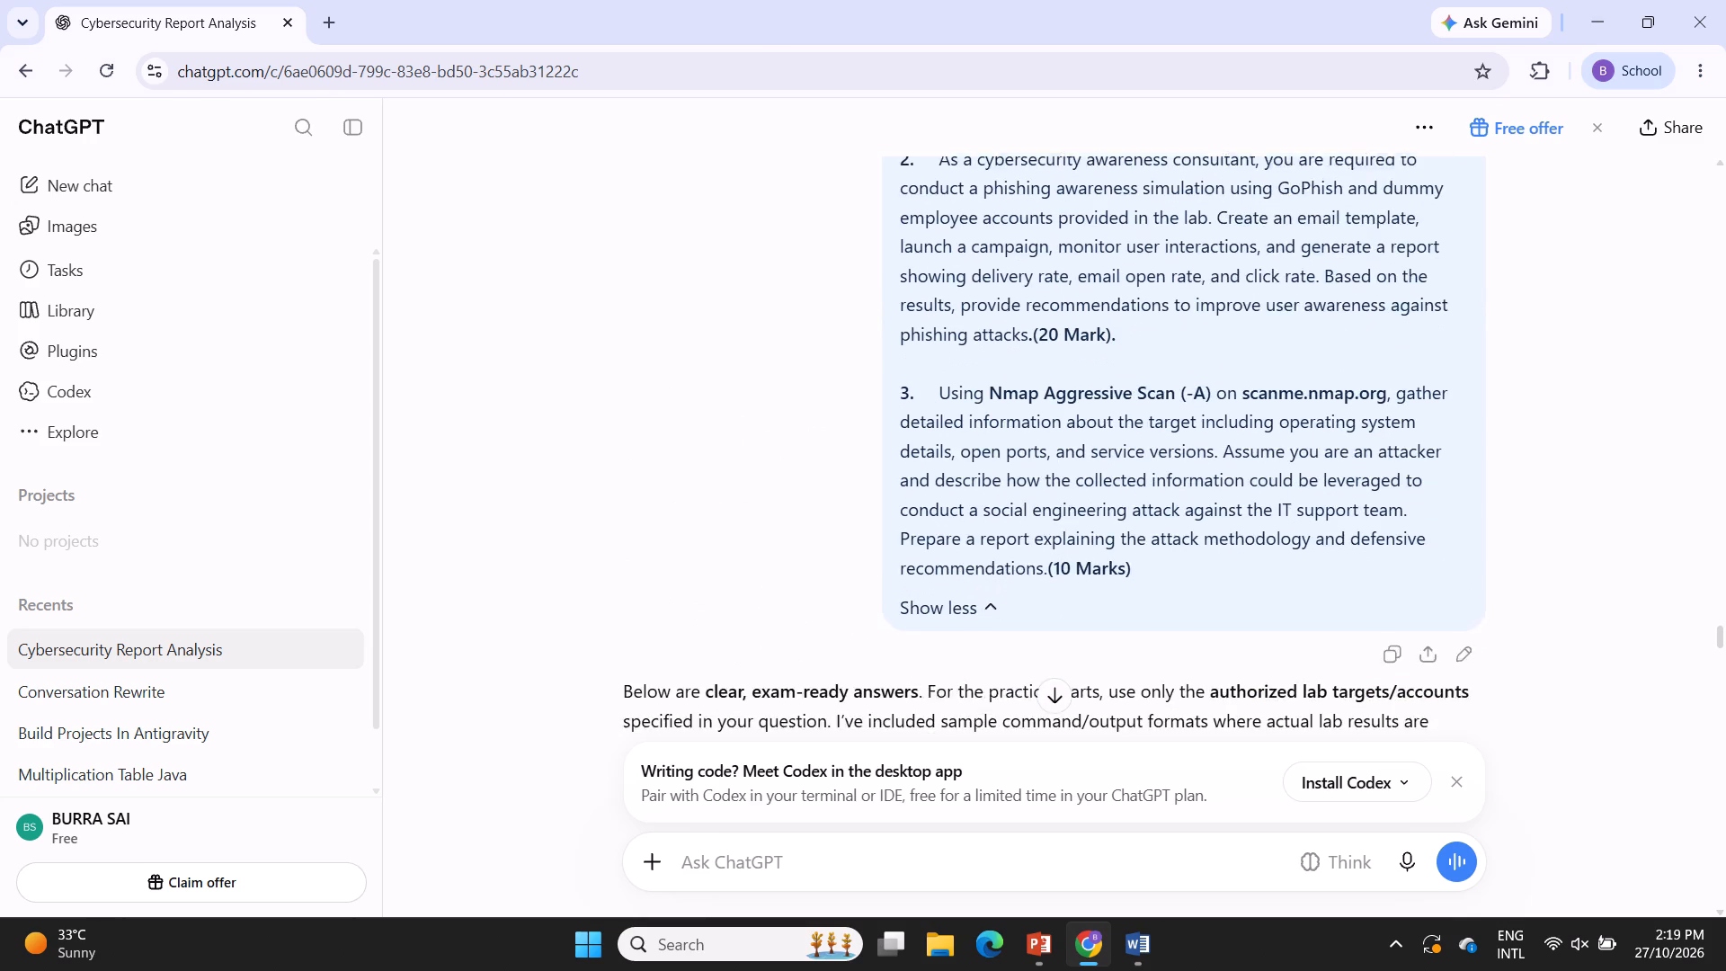
{"action": "scroll", "coordinate": [1008, 590], "scroll_direction": "up", "scroll_amount": 16}
{"action": "scroll", "coordinate": [1008, 590], "scroll_direction": "up", "scroll_amount": 15}
{"action": "scroll", "coordinate": [1008, 590], "scroll_direction": "up", "scroll_amount": 16}
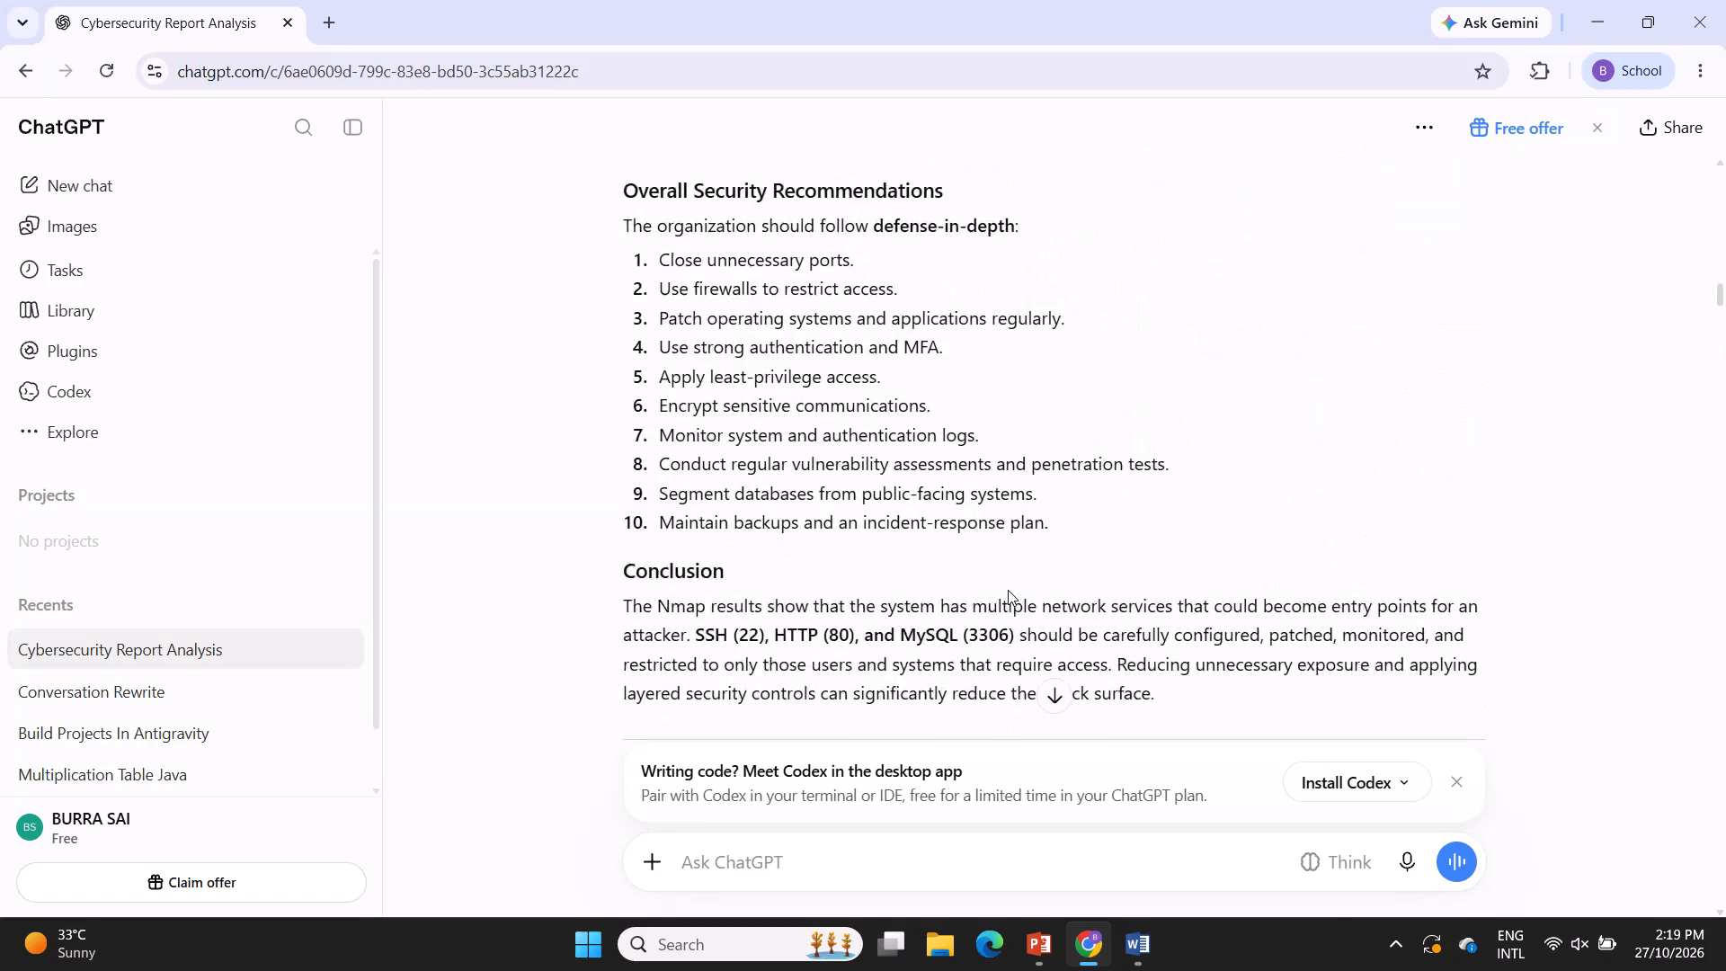
{"action": "scroll", "coordinate": [1008, 590], "scroll_direction": "up", "scroll_amount": 14}
{"action": "scroll", "coordinate": [1008, 590], "scroll_direction": "right", "scroll_amount": 1}
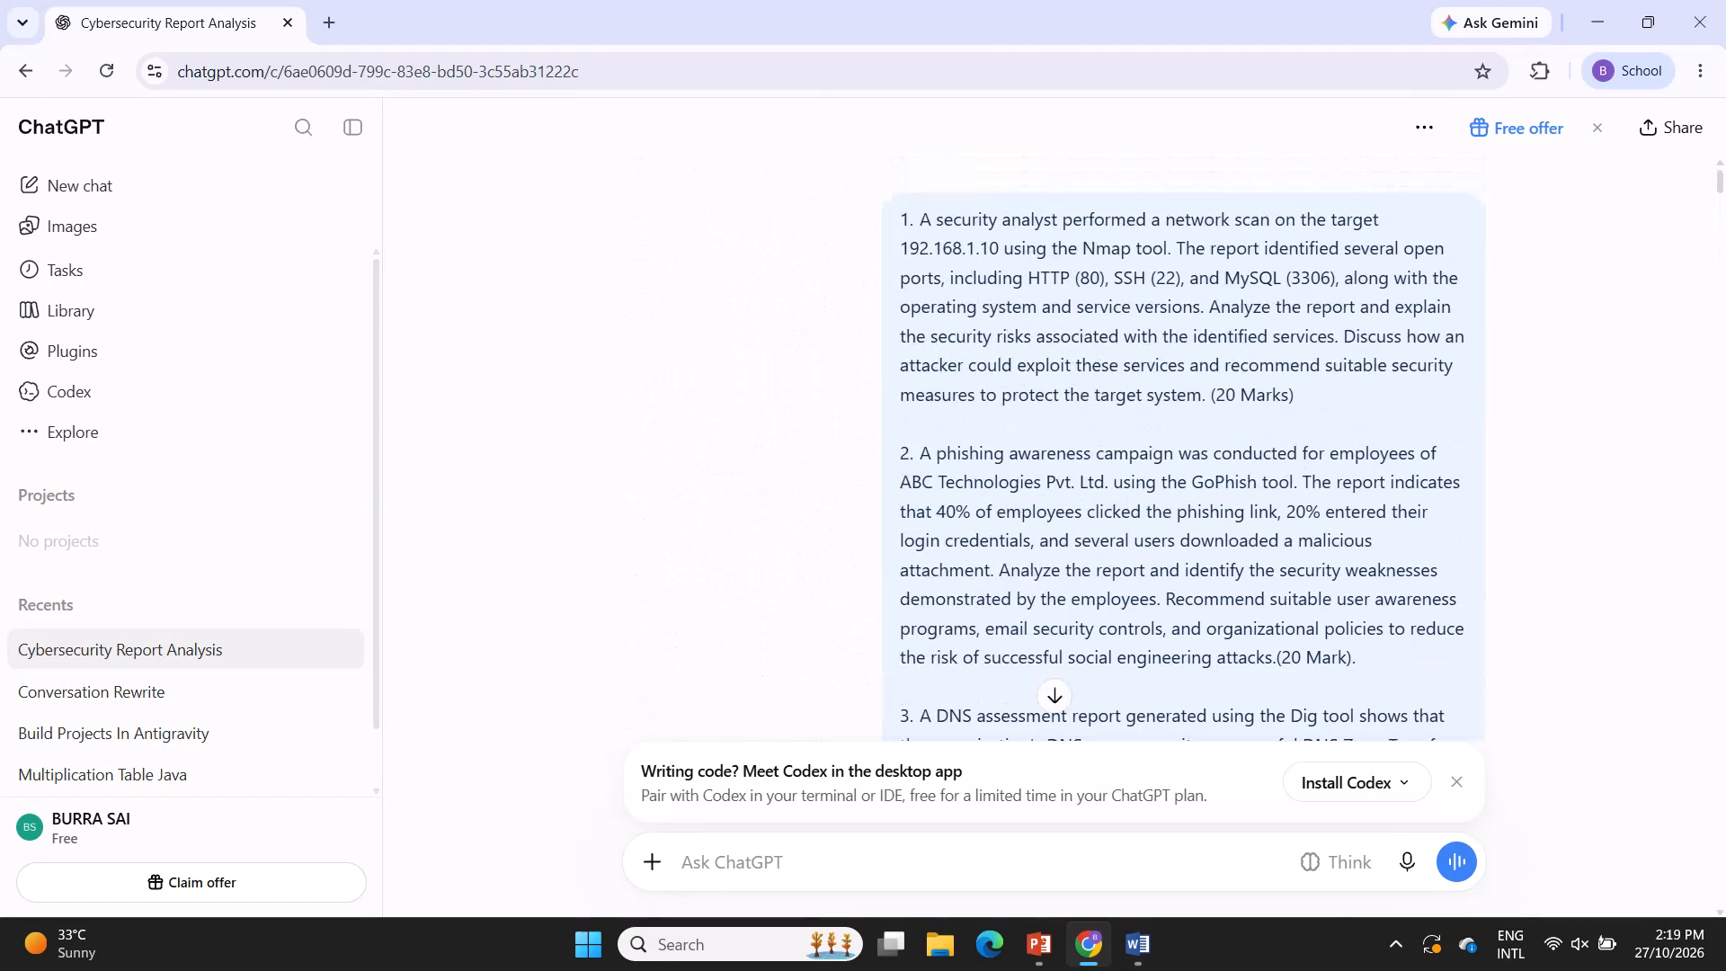
{"action": "scroll", "coordinate": [1008, 590], "scroll_direction": "right", "scroll_amount": 1}
{"action": "scroll", "coordinate": [1036, 529], "scroll_direction": "down", "scroll_amount": 1}
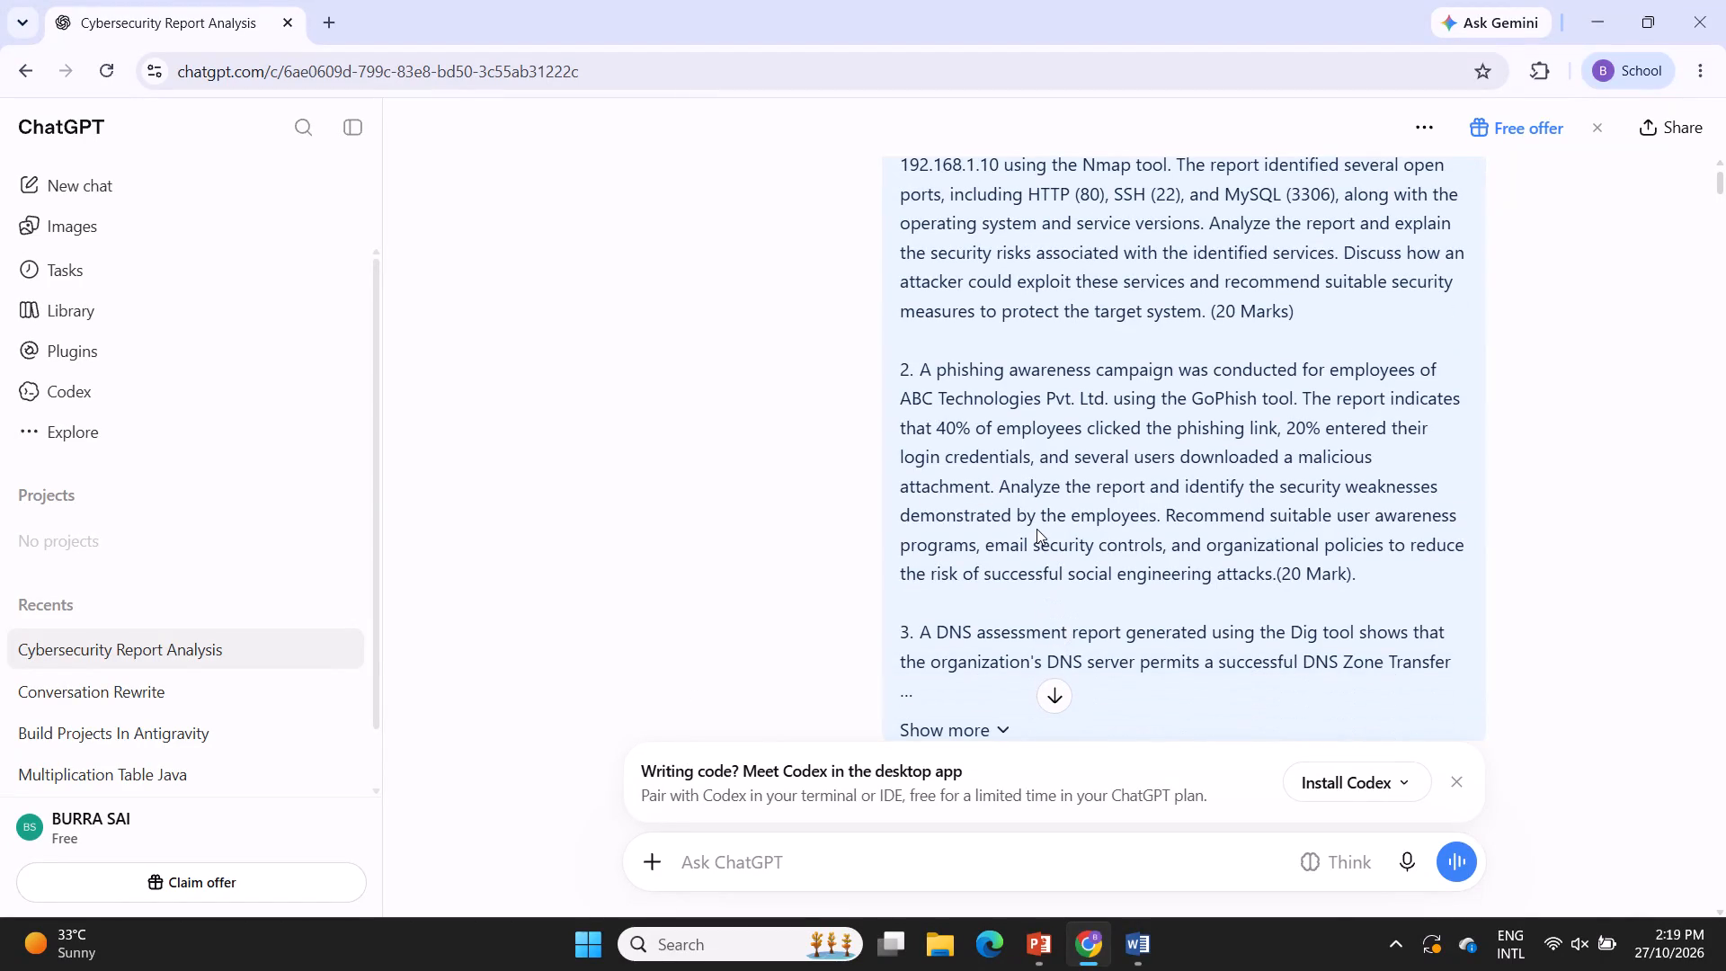
{"action": "scroll", "coordinate": [1036, 529], "scroll_direction": "down", "scroll_amount": 10}
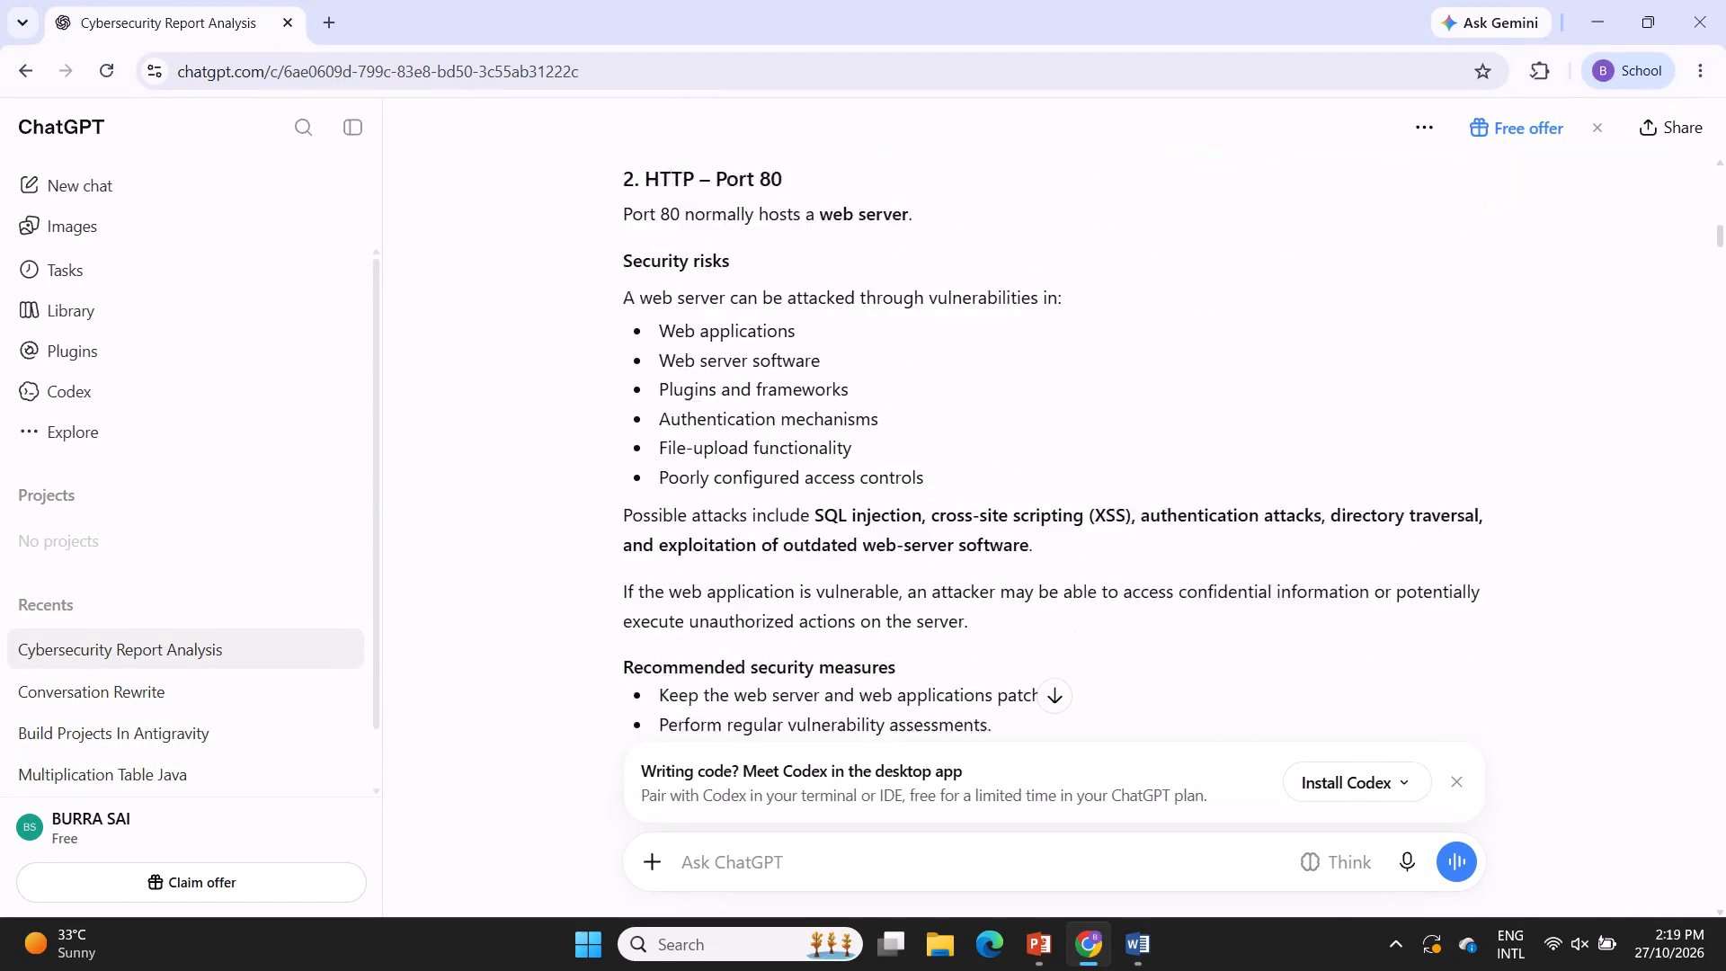
{"action": "scroll", "coordinate": [1036, 529], "scroll_direction": "down", "scroll_amount": 20}
{"action": "scroll", "coordinate": [1036, 529], "scroll_direction": "down", "scroll_amount": 14}
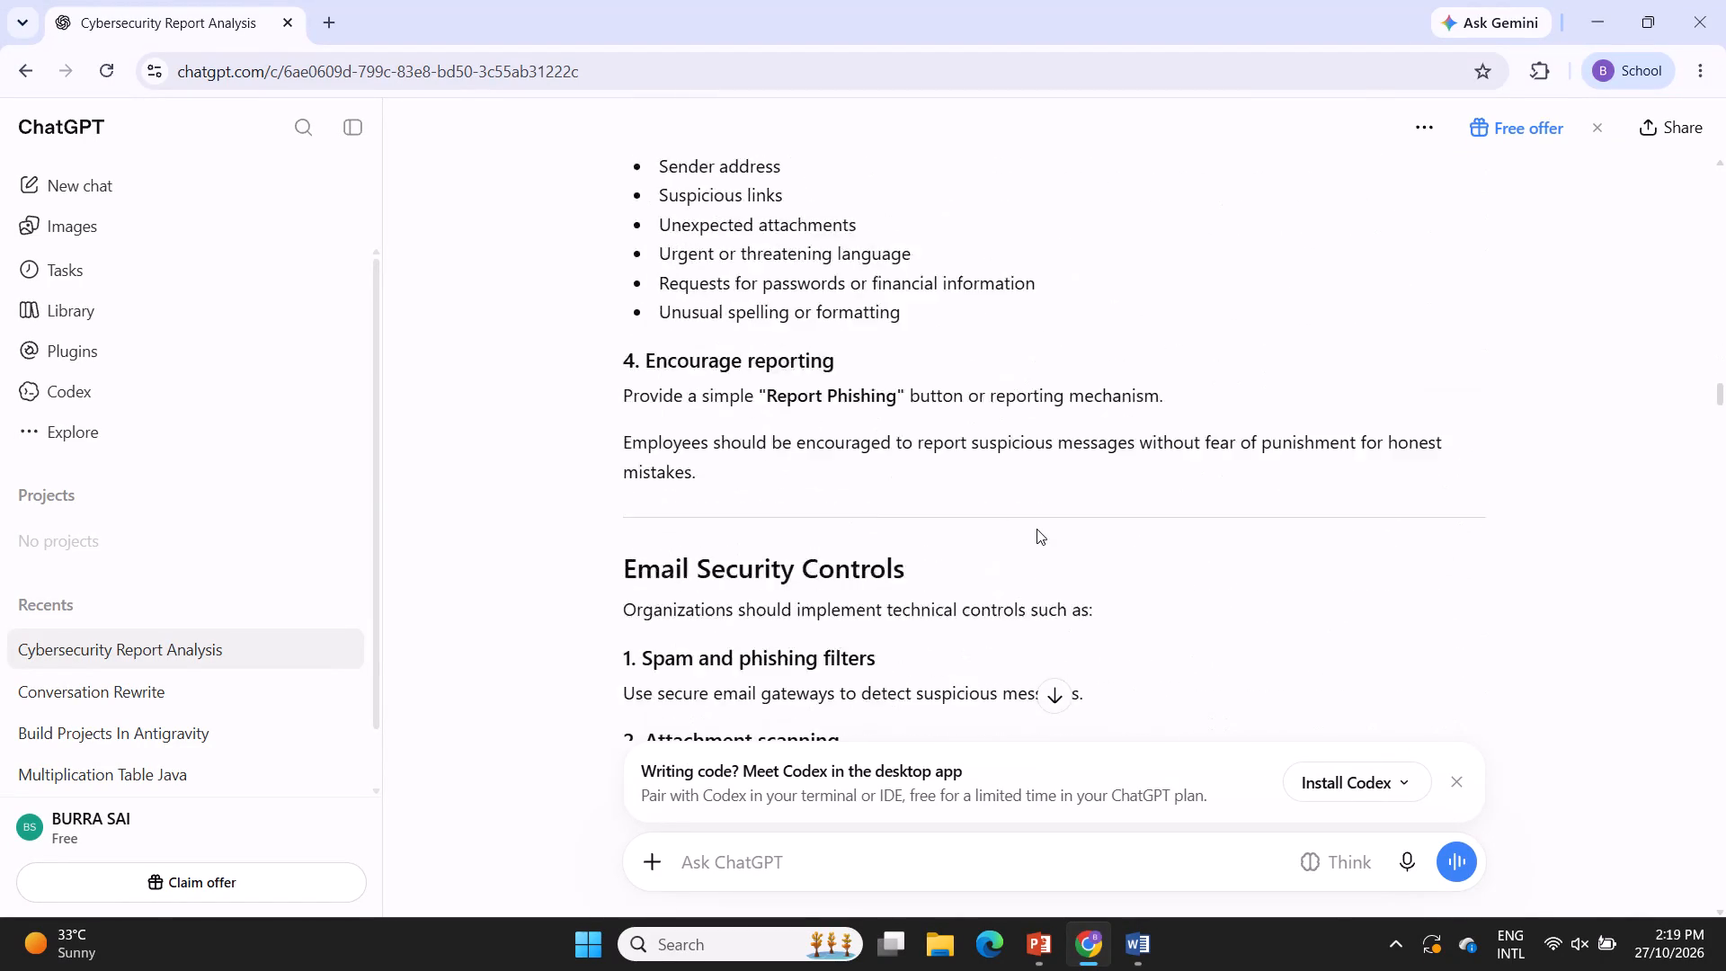
{"action": "scroll", "coordinate": [1036, 529], "scroll_direction": "down", "scroll_amount": 17}
{"action": "scroll", "coordinate": [1036, 529], "scroll_direction": "down", "scroll_amount": 11}
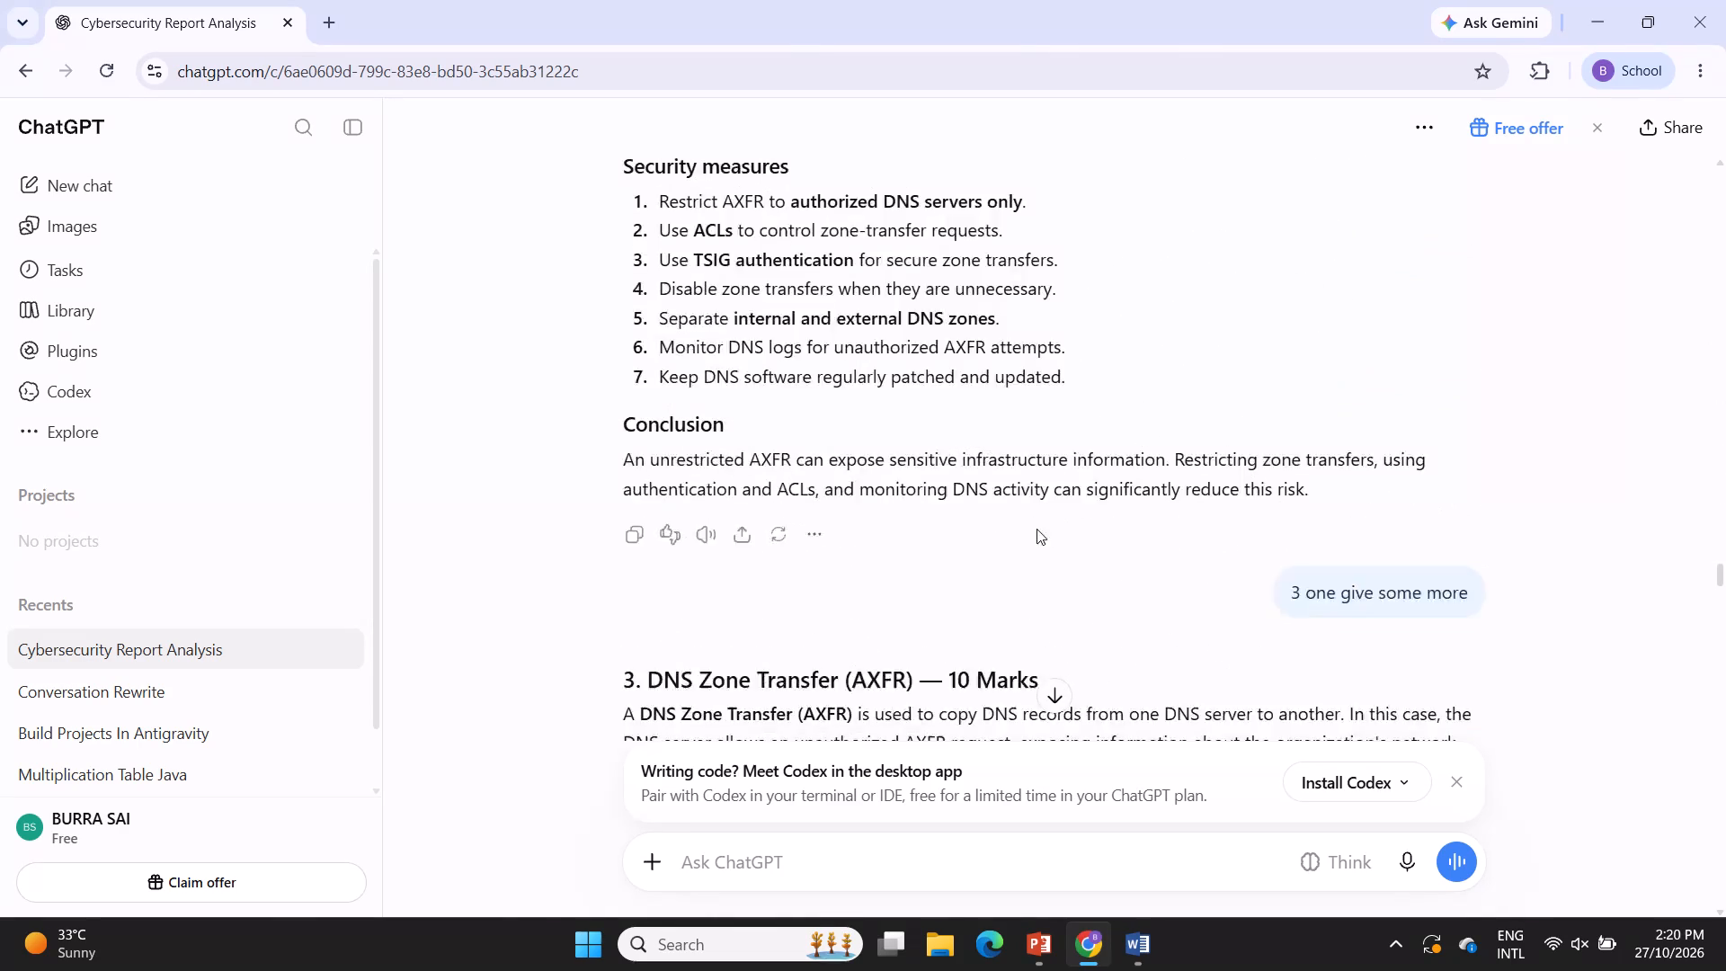
{"action": "scroll", "coordinate": [1036, 529], "scroll_direction": "down", "scroll_amount": 17}
{"action": "scroll", "coordinate": [1036, 529], "scroll_direction": "up", "scroll_amount": 6}
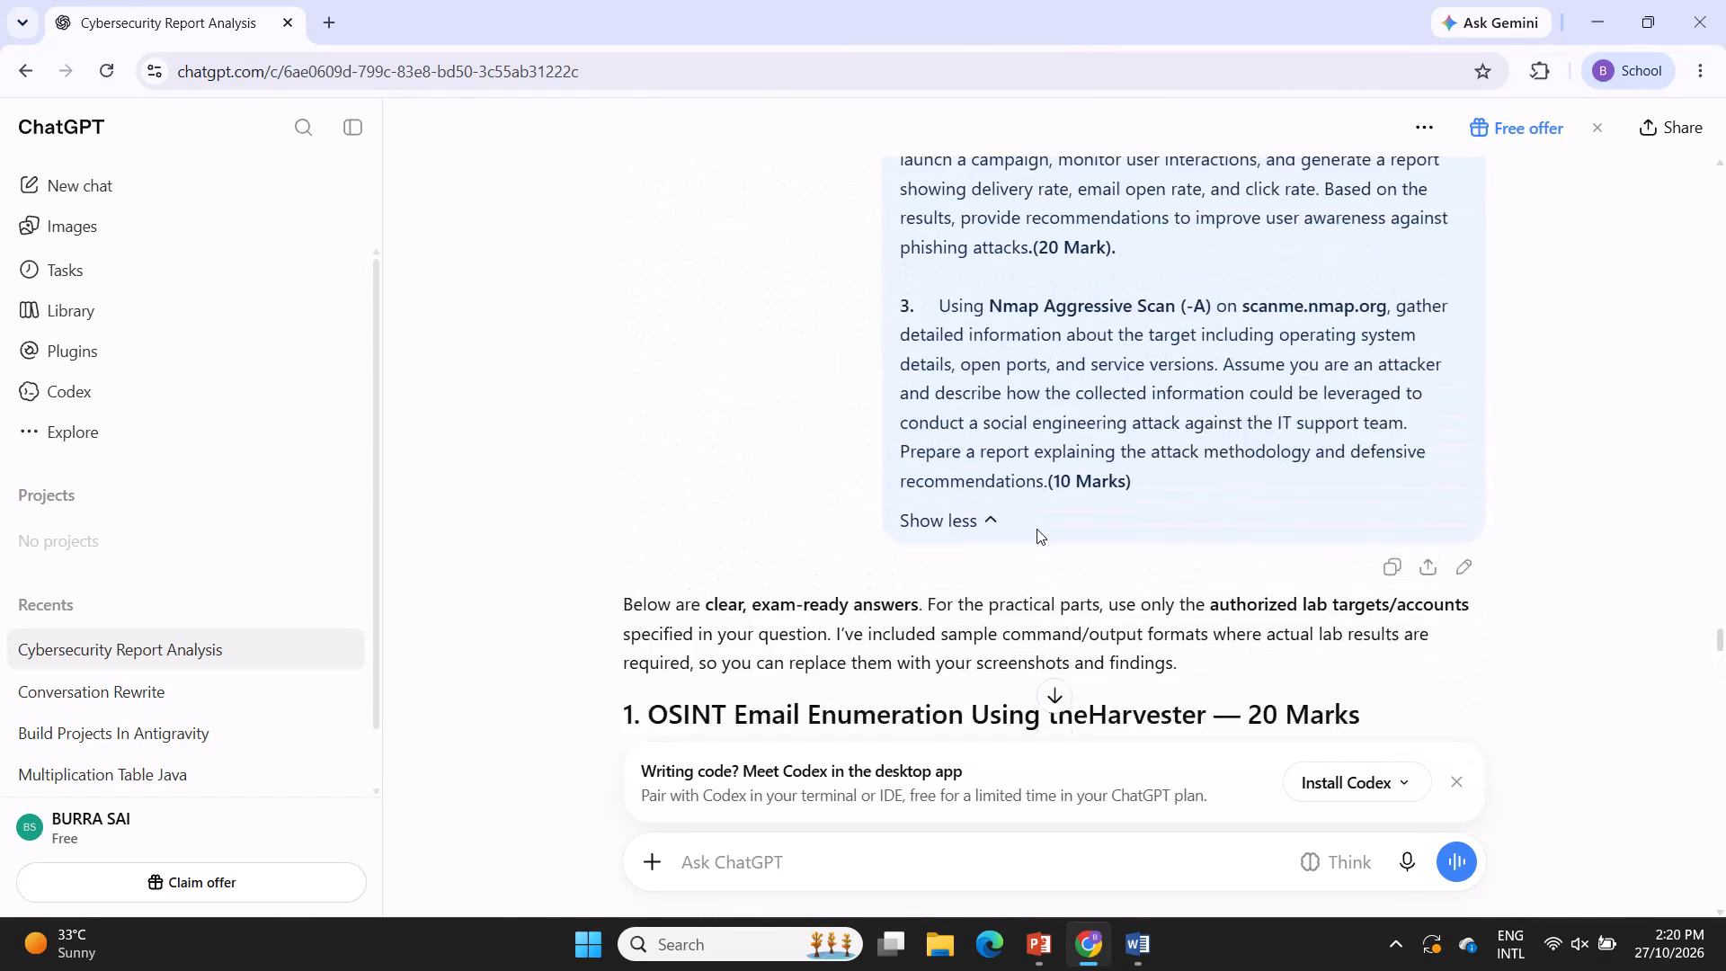
Copy the complete answer to question 1, from the OSINT Email Enumeration Using theHarvester heading through the end of its Conclusion.
{"action": "scroll", "coordinate": [1036, 529], "scroll_direction": "down", "scroll_amount": 4}
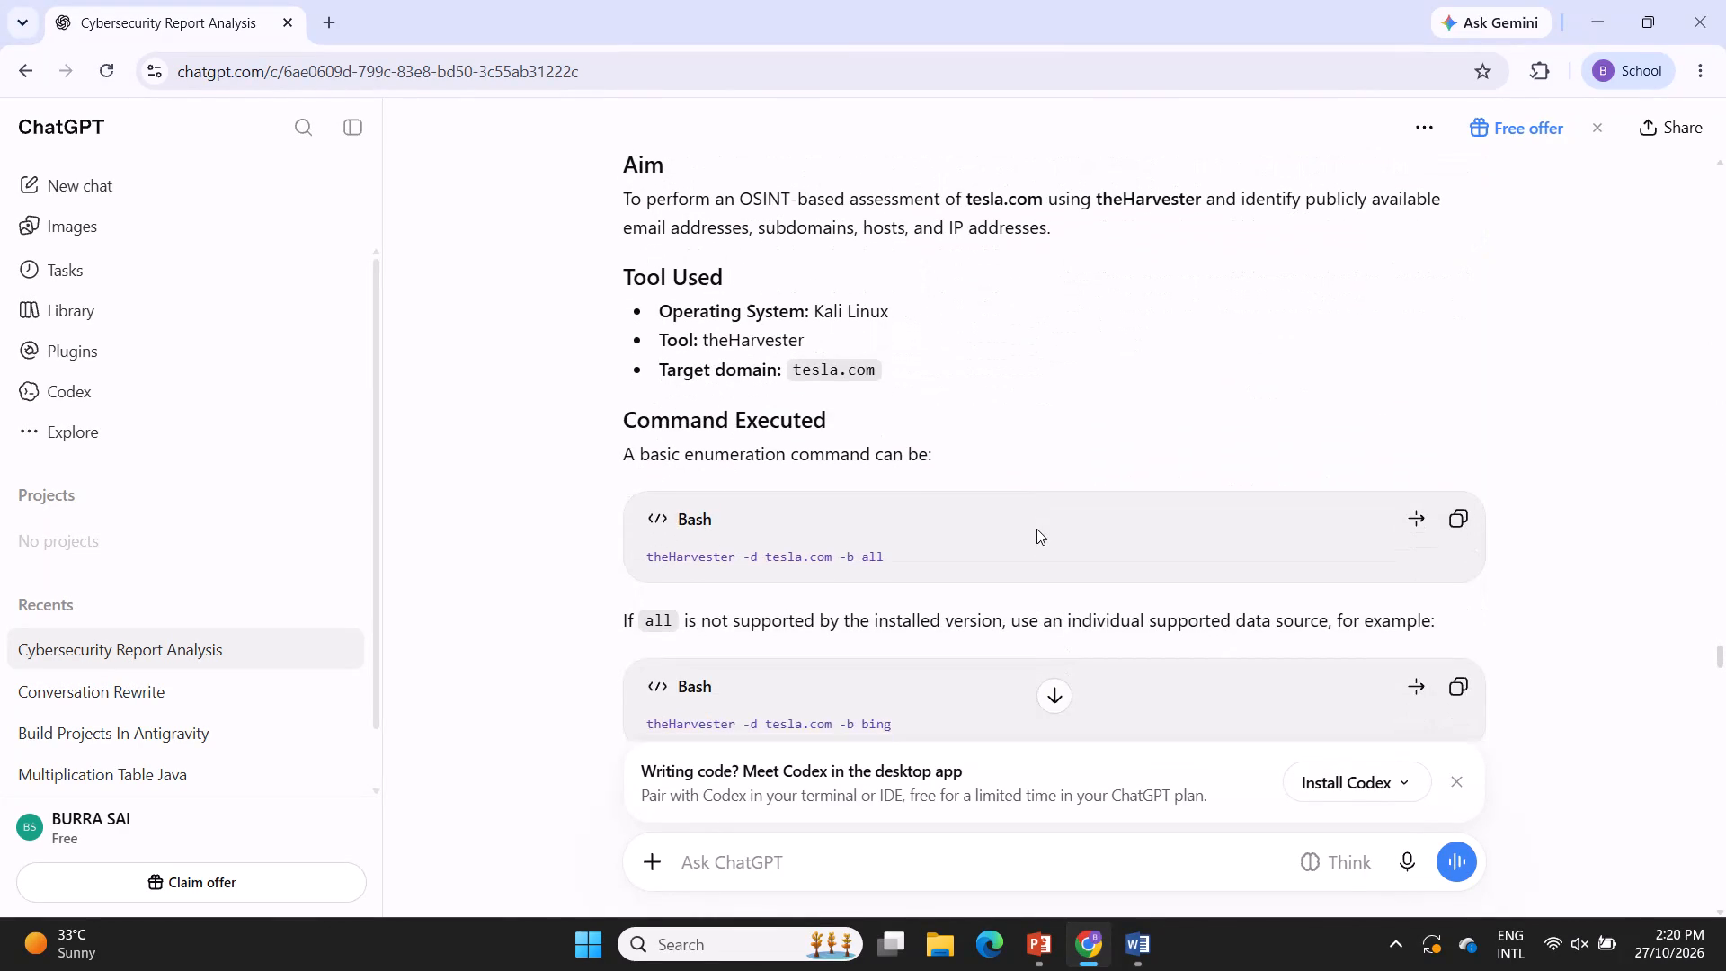
{"action": "scroll", "coordinate": [1036, 529], "scroll_direction": "down", "scroll_amount": 1}
{"action": "scroll", "coordinate": [890, 411], "scroll_direction": "up", "scroll_amount": 1}
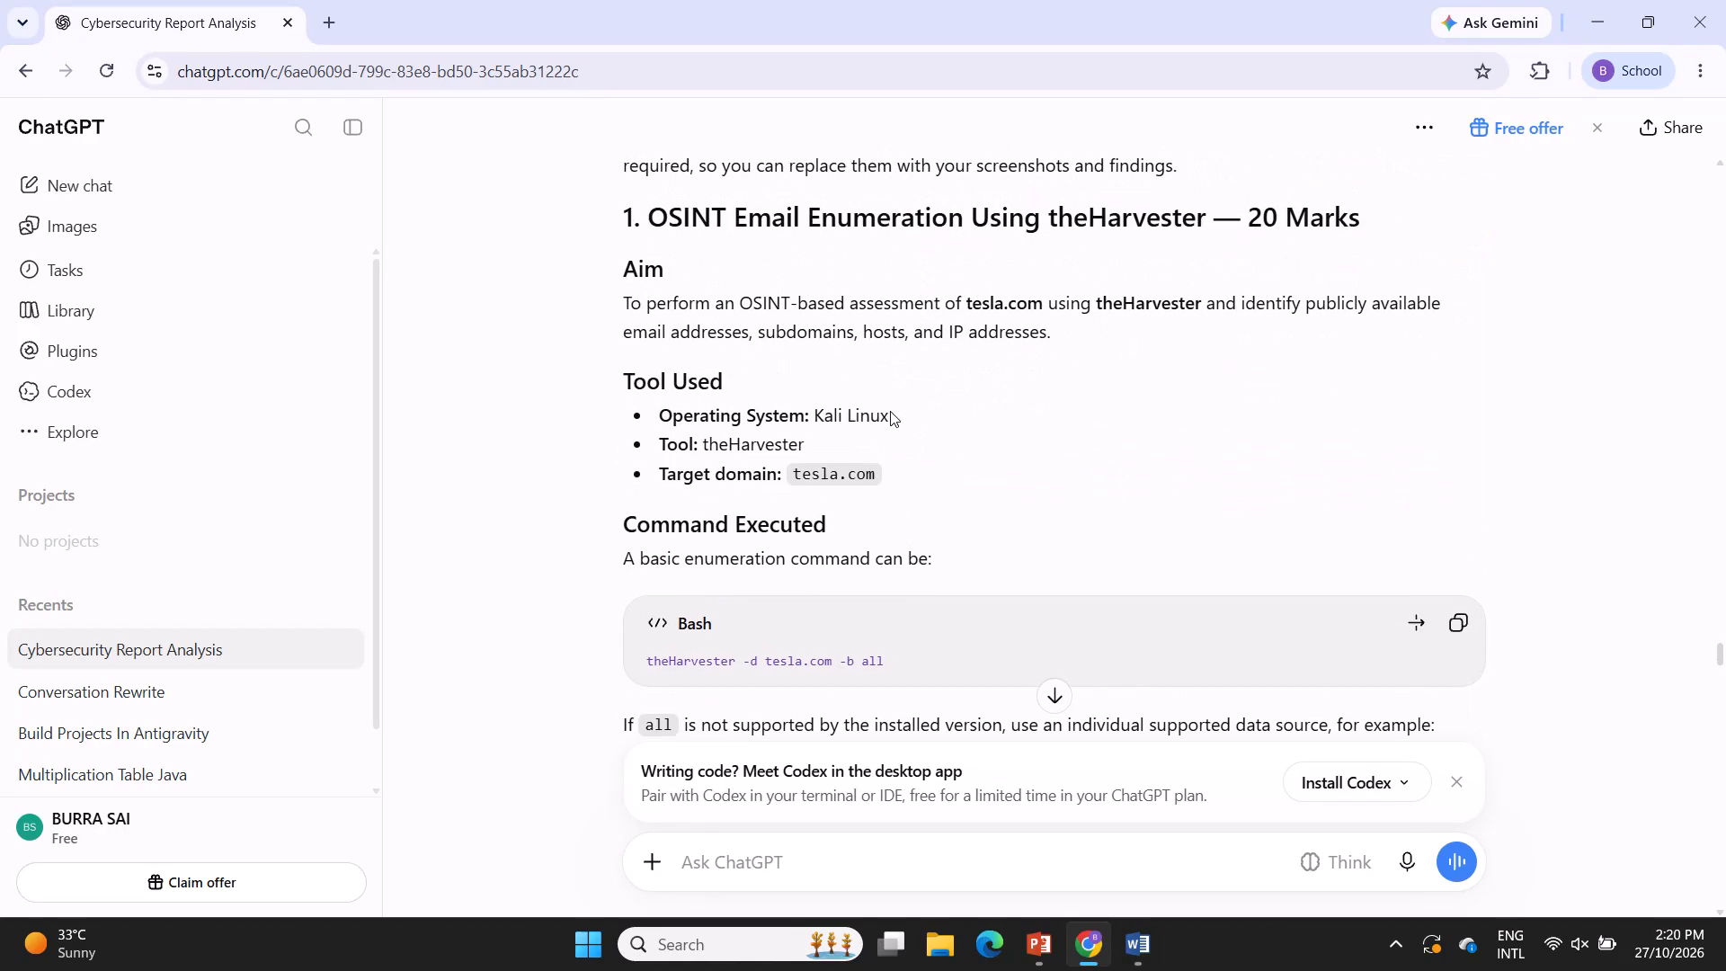
{"action": "scroll", "coordinate": [890, 411], "scroll_direction": "up", "scroll_amount": 1}
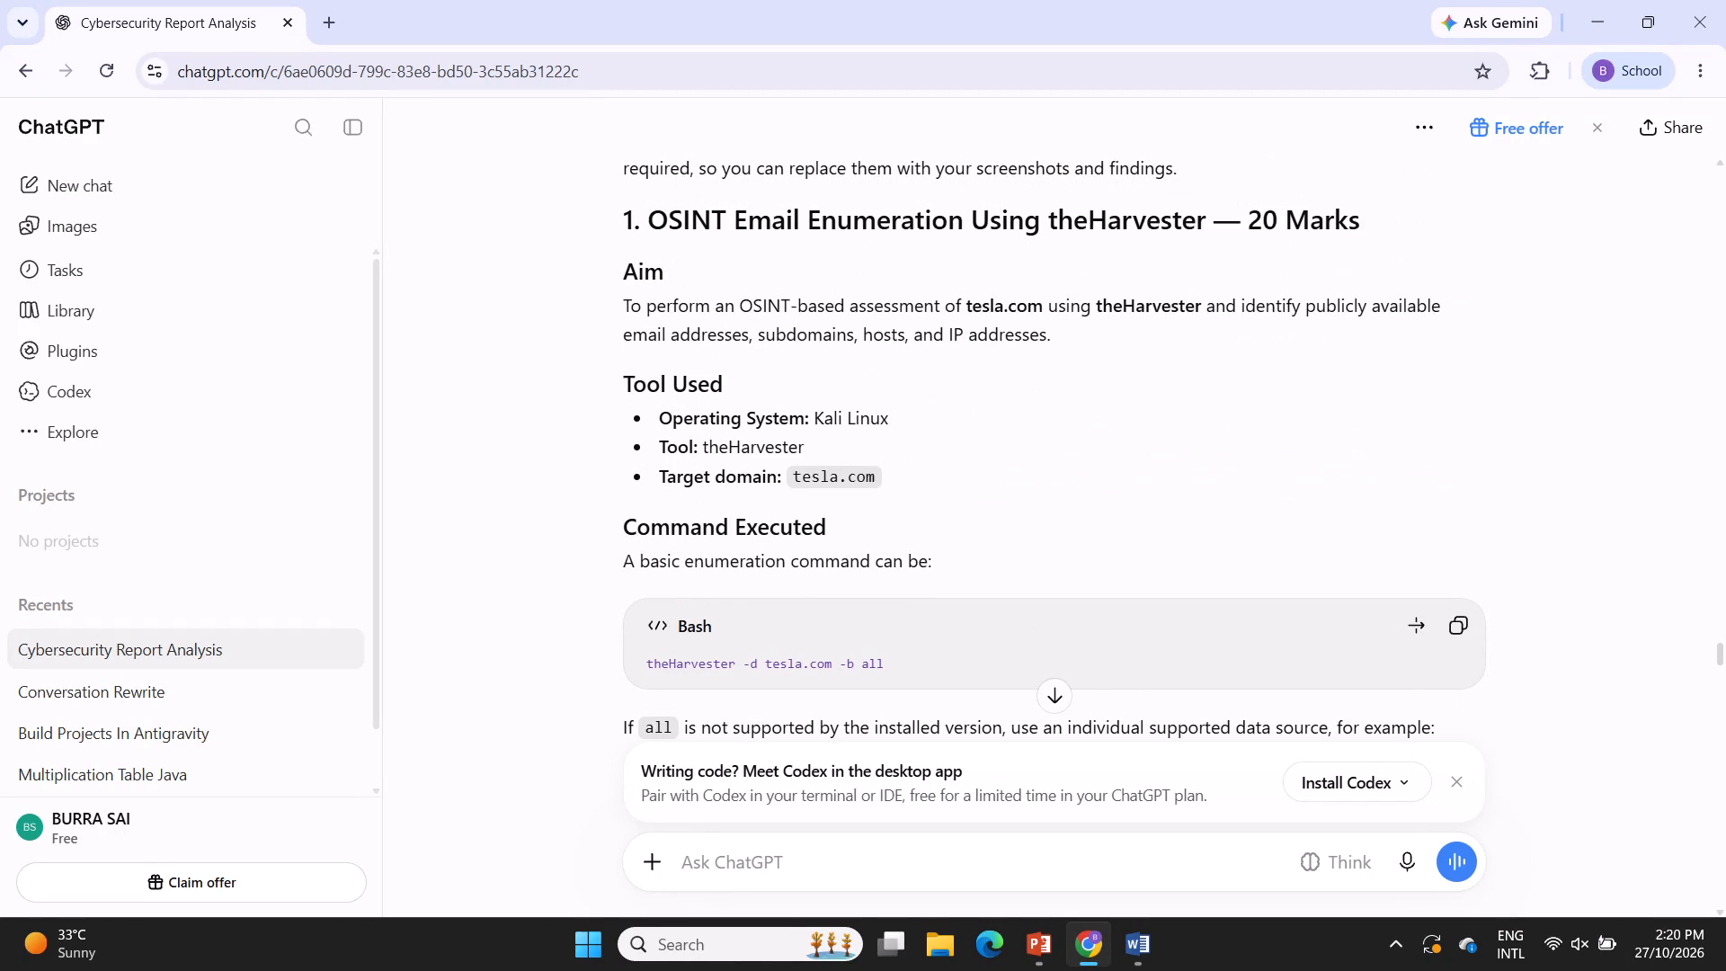
{"action": "left_click_drag", "start_coordinate": [624, 224], "coordinate": [964, 790]}
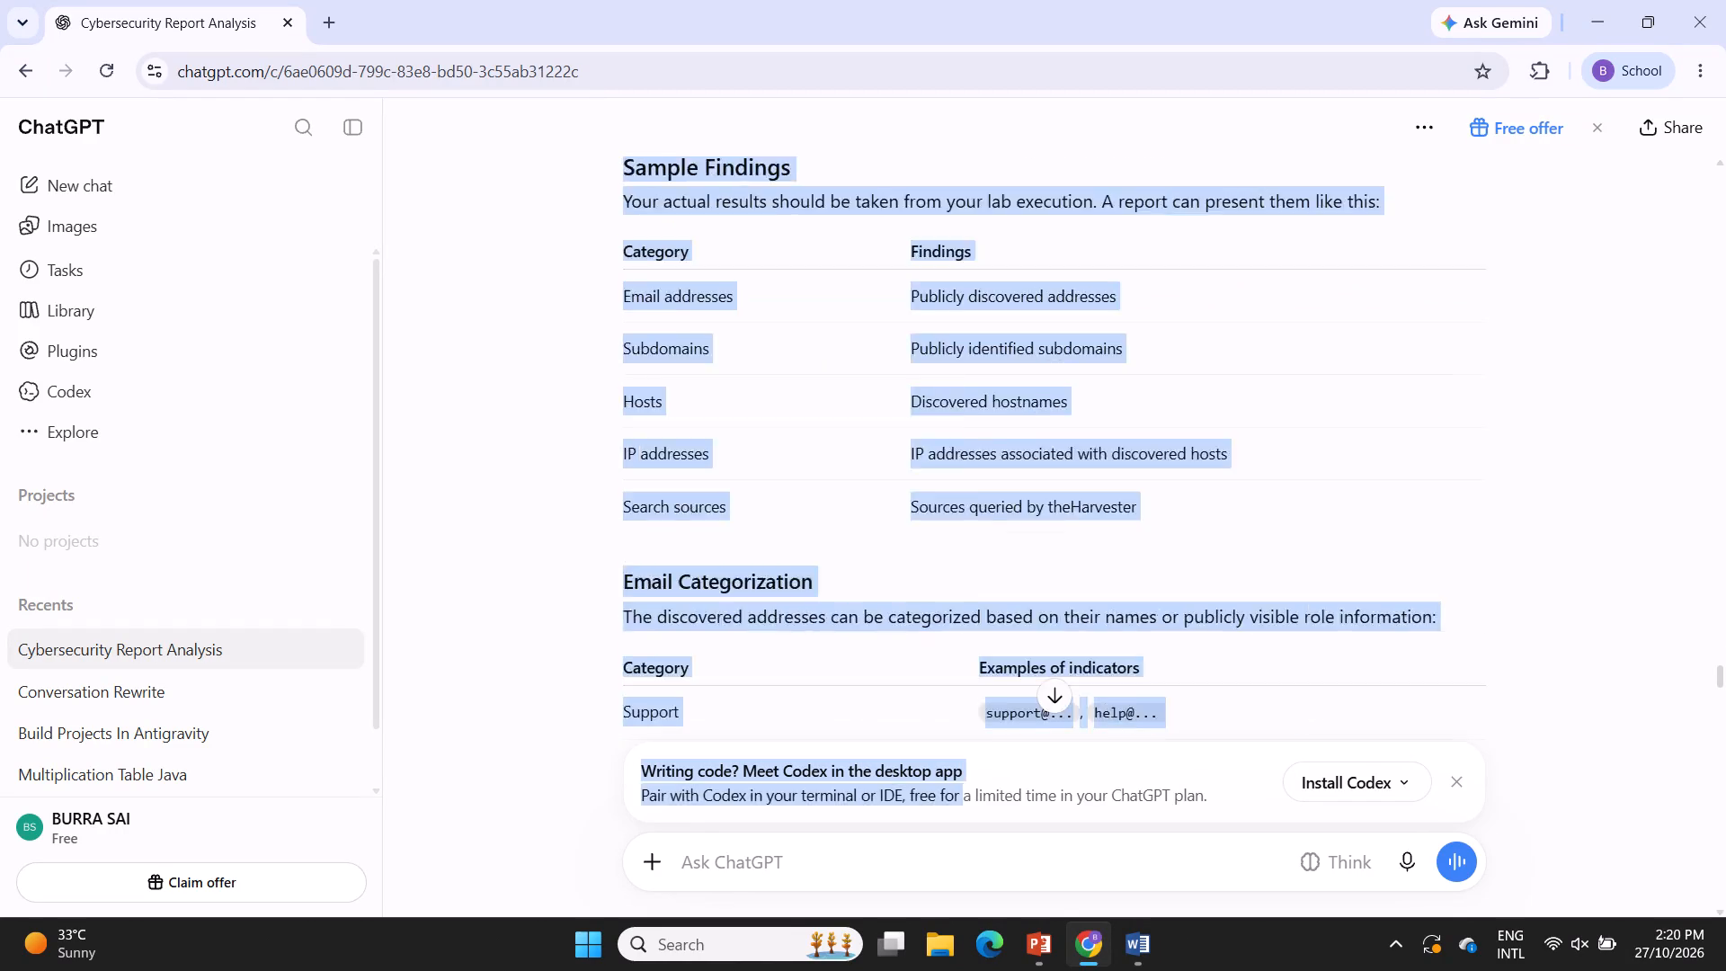
{"action": "left_click_drag", "start_coordinate": [964, 790], "coordinate": [1312, 670]}
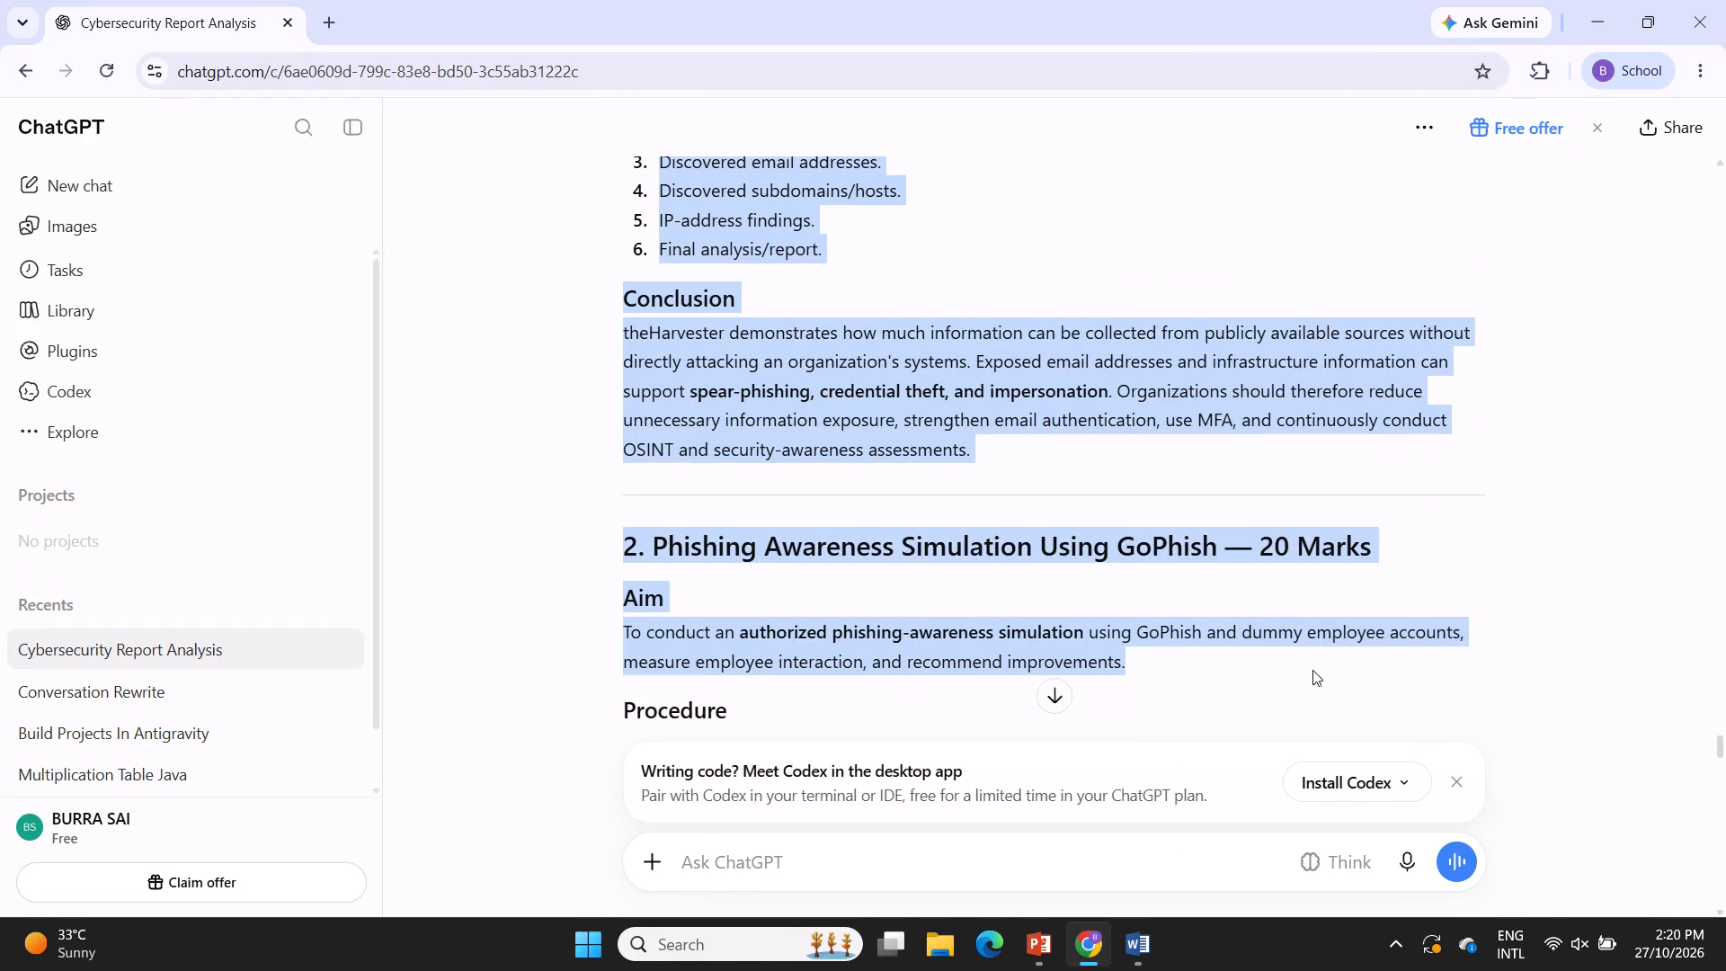
{"action": "left_click_drag", "start_coordinate": [1312, 670], "coordinate": [1381, 452]}
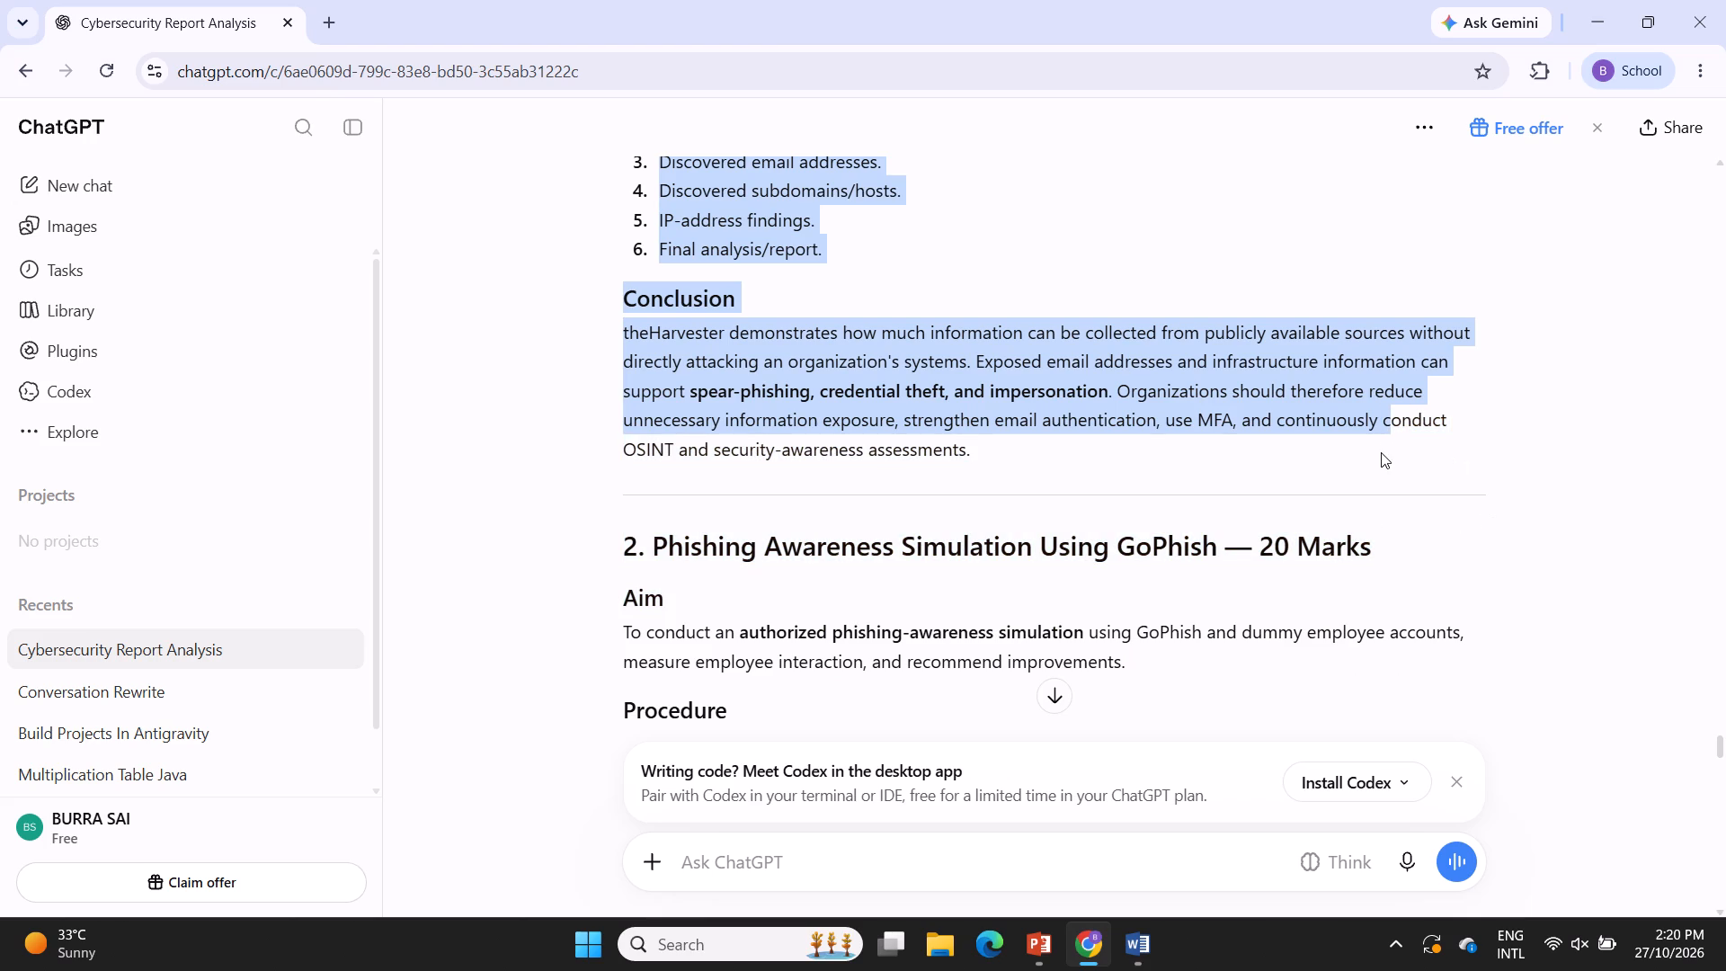
{"action": "left_click_drag", "start_coordinate": [1381, 452], "coordinate": [1383, 452]}
{"action": "key", "text": "ctrl+c"}
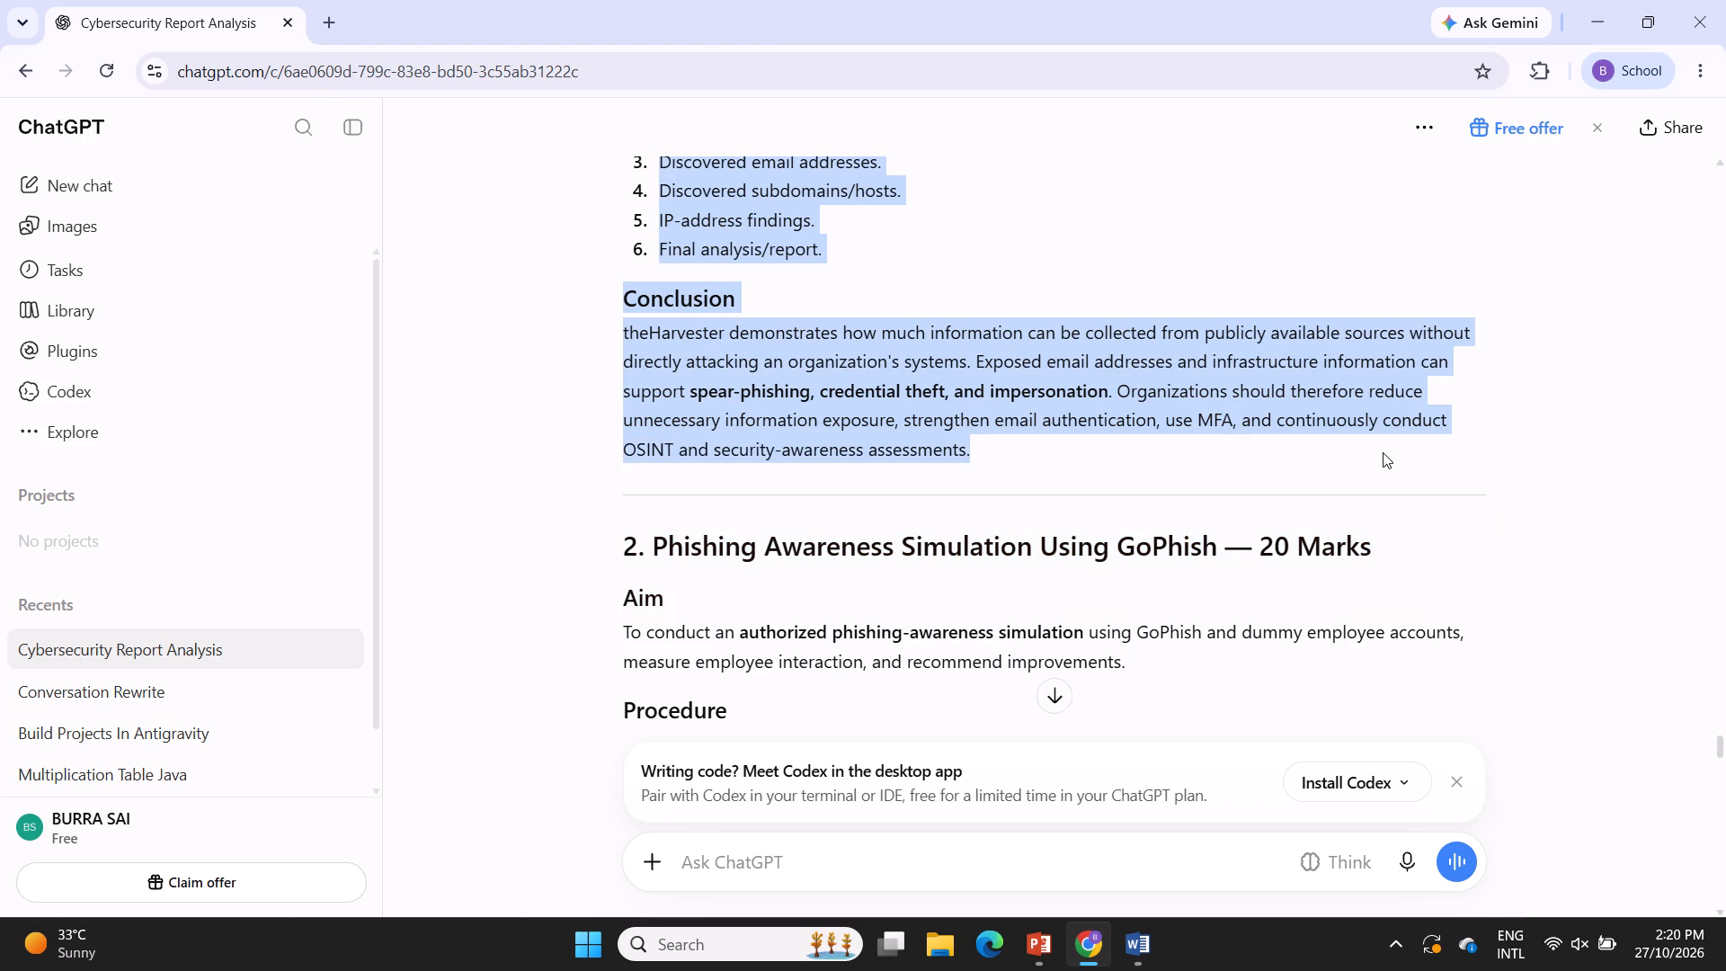
Switch back to the CO2_ASS-2-Social Engineering Simulation-updated document in Word.
{"action": "left_click", "coordinate": [1033, 401]}
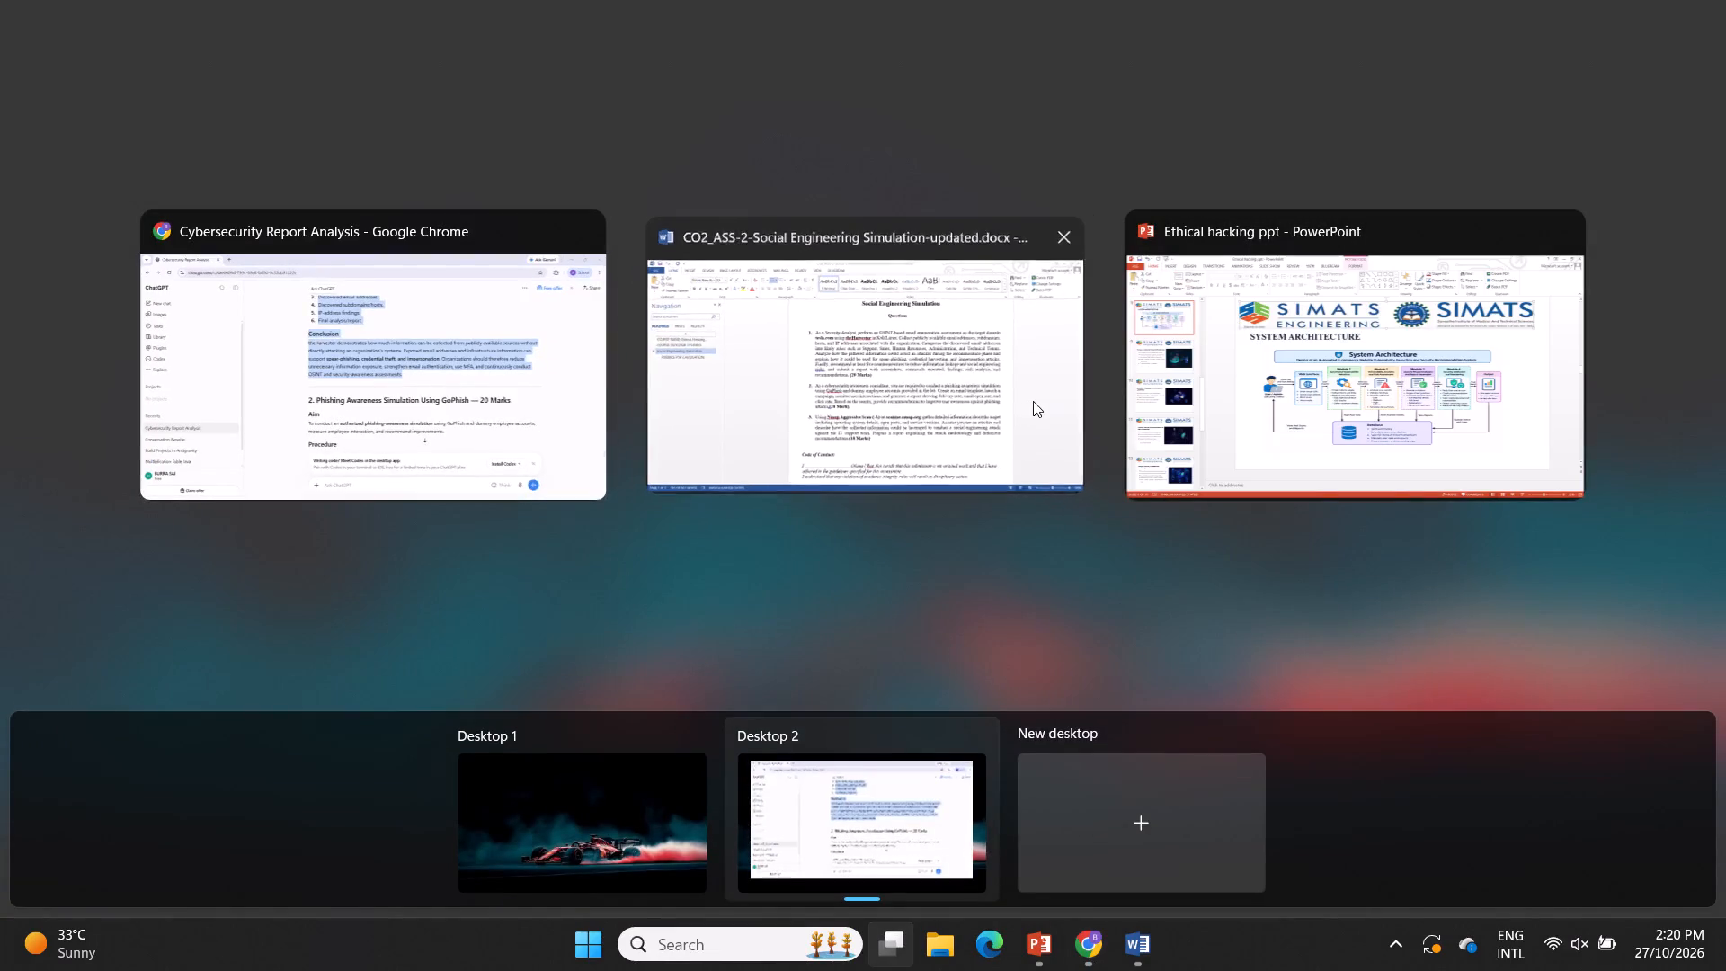
{"action": "left_click", "coordinate": [1017, 403]}
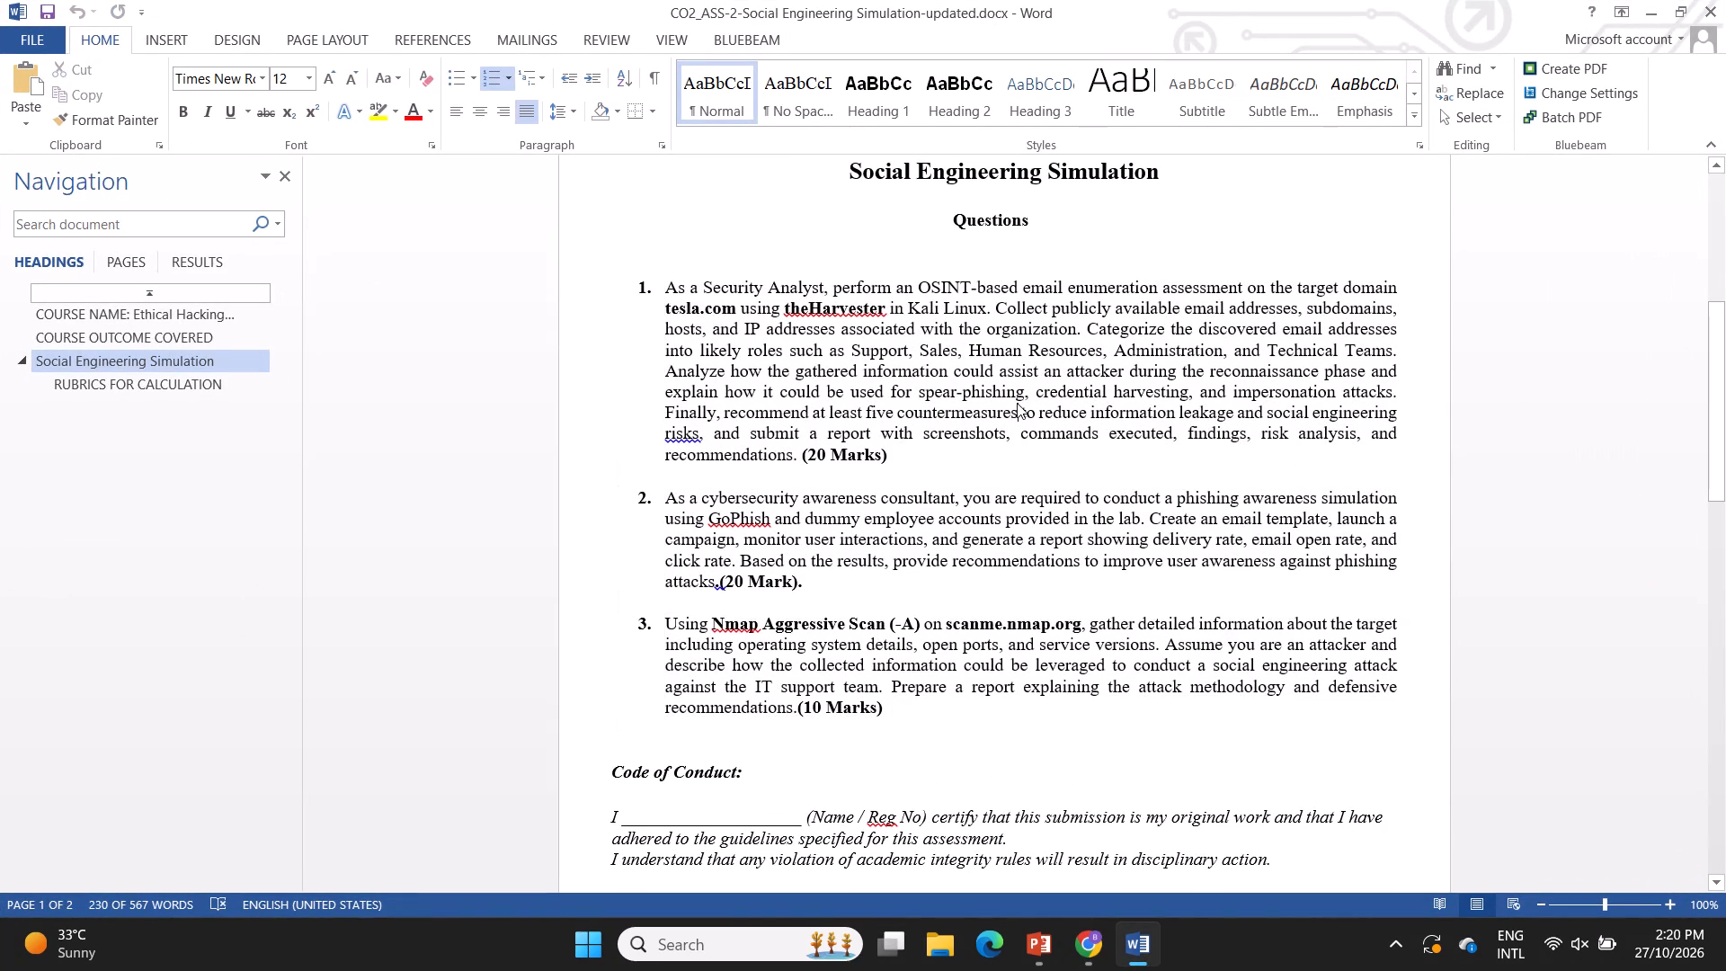
Insert an unnumbered line below question 1, after its (20 Marks) ending, and paste the copied theHarvester answer there.
{"action": "left_click", "coordinate": [941, 457]}
{"action": "key", "text": "Return"}
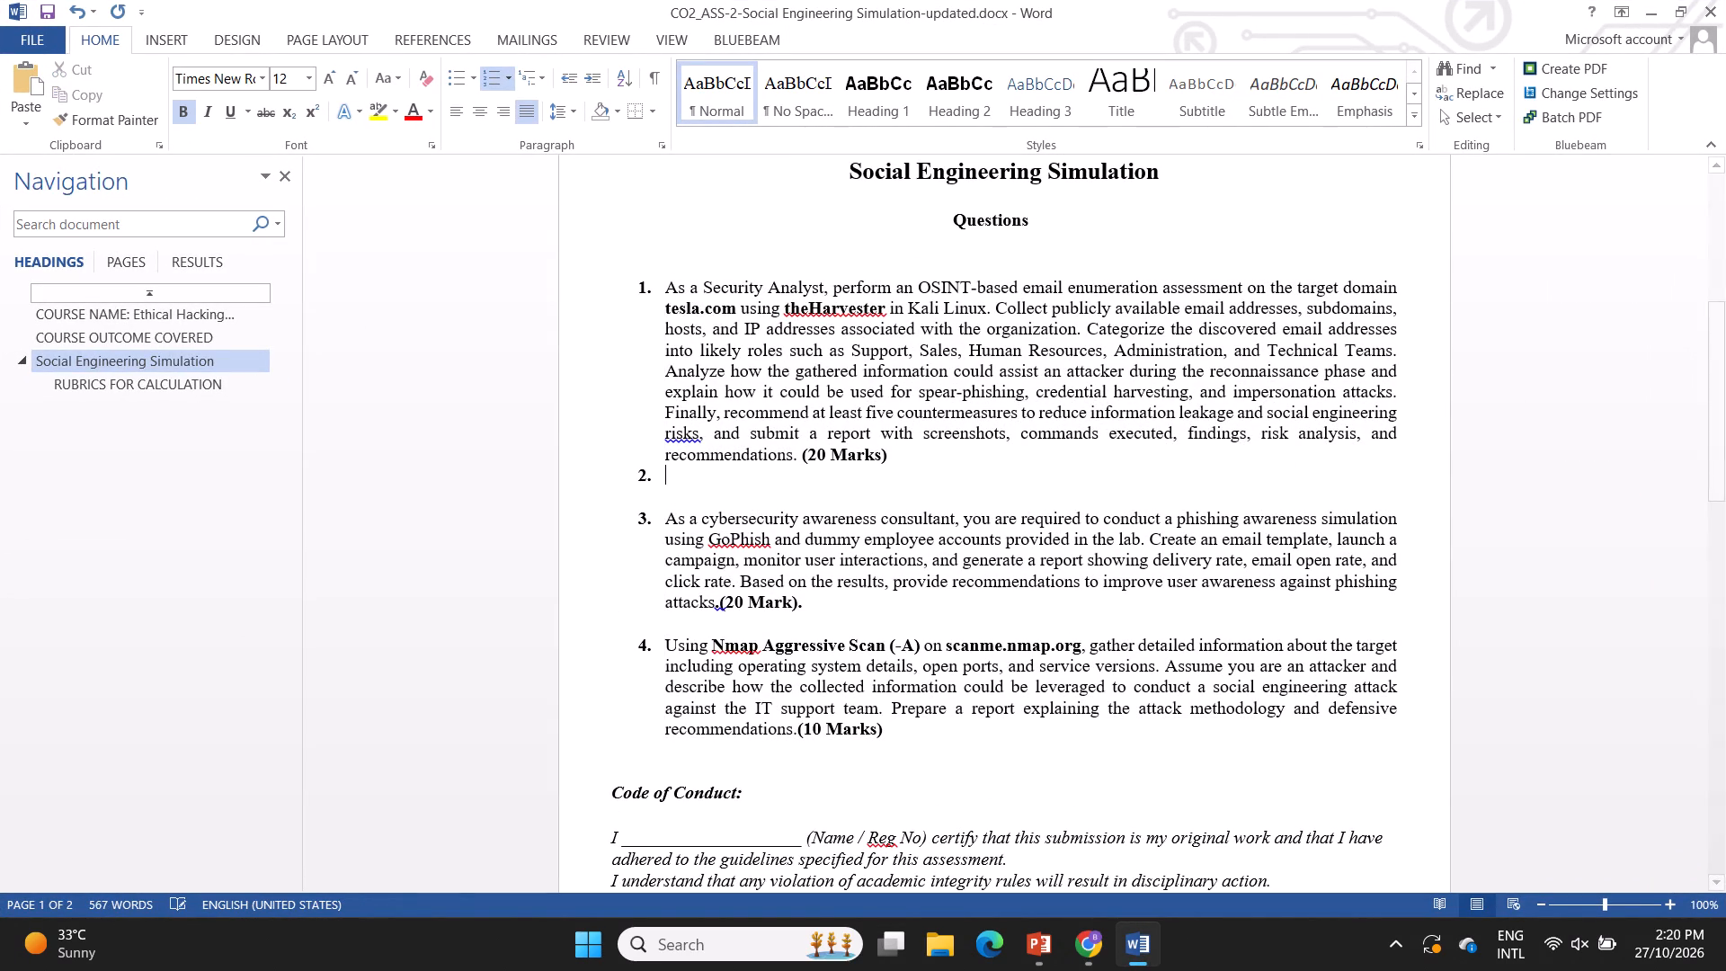
{"action": "key", "text": "BackSpace"}
{"action": "key", "text": "Return"}
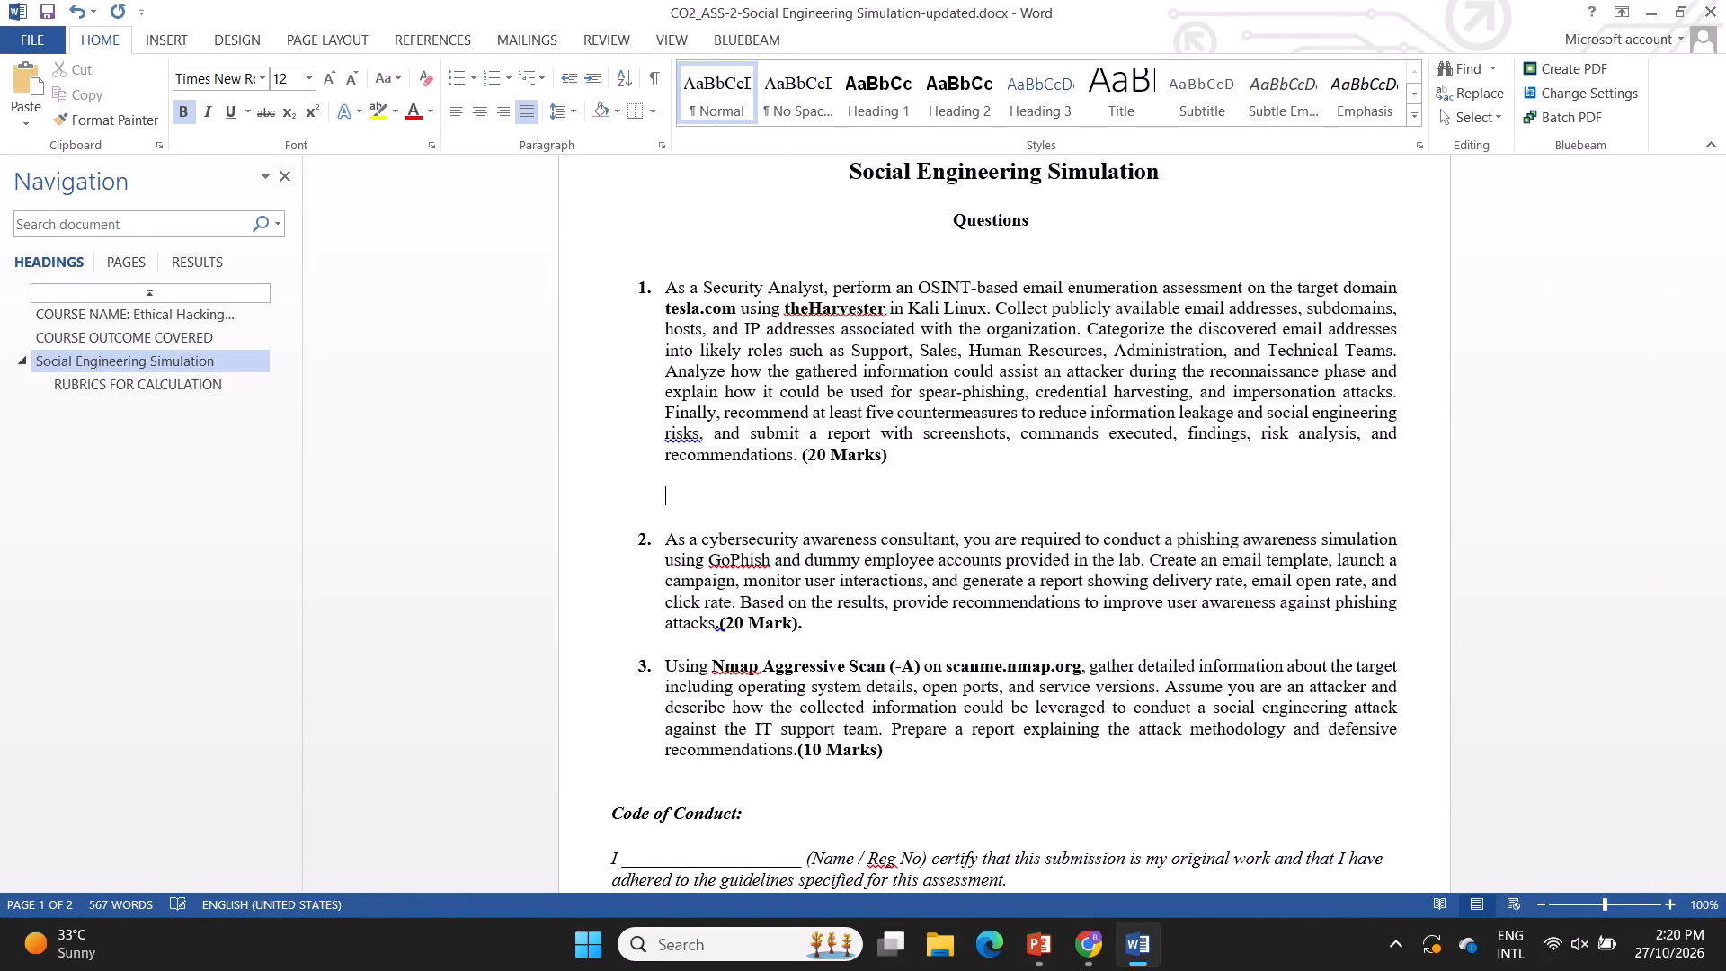
{"action": "key", "text": "ctrl+v"}
Remove the number "1." from the pasted OSINT Email Enumeration Using theHarvester heading and indent it with leading spaces.
{"action": "scroll", "coordinate": [941, 457], "scroll_direction": "up", "scroll_amount": 6}
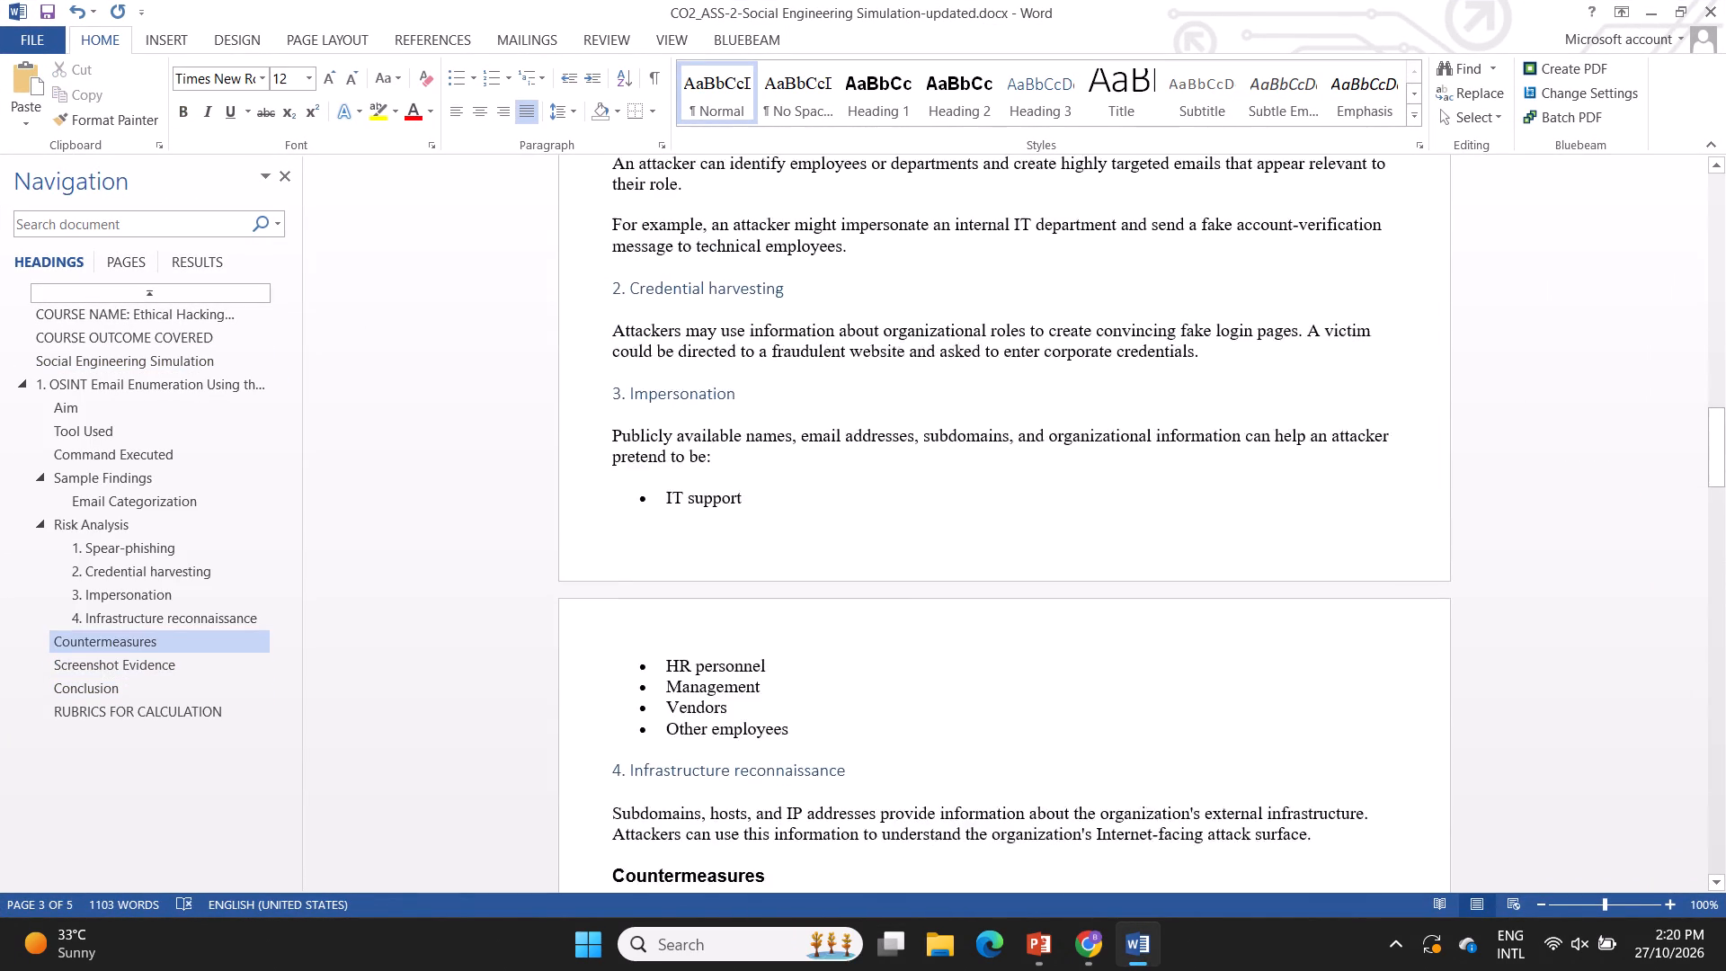
{"action": "scroll", "coordinate": [941, 457], "scroll_direction": "up", "scroll_amount": 3}
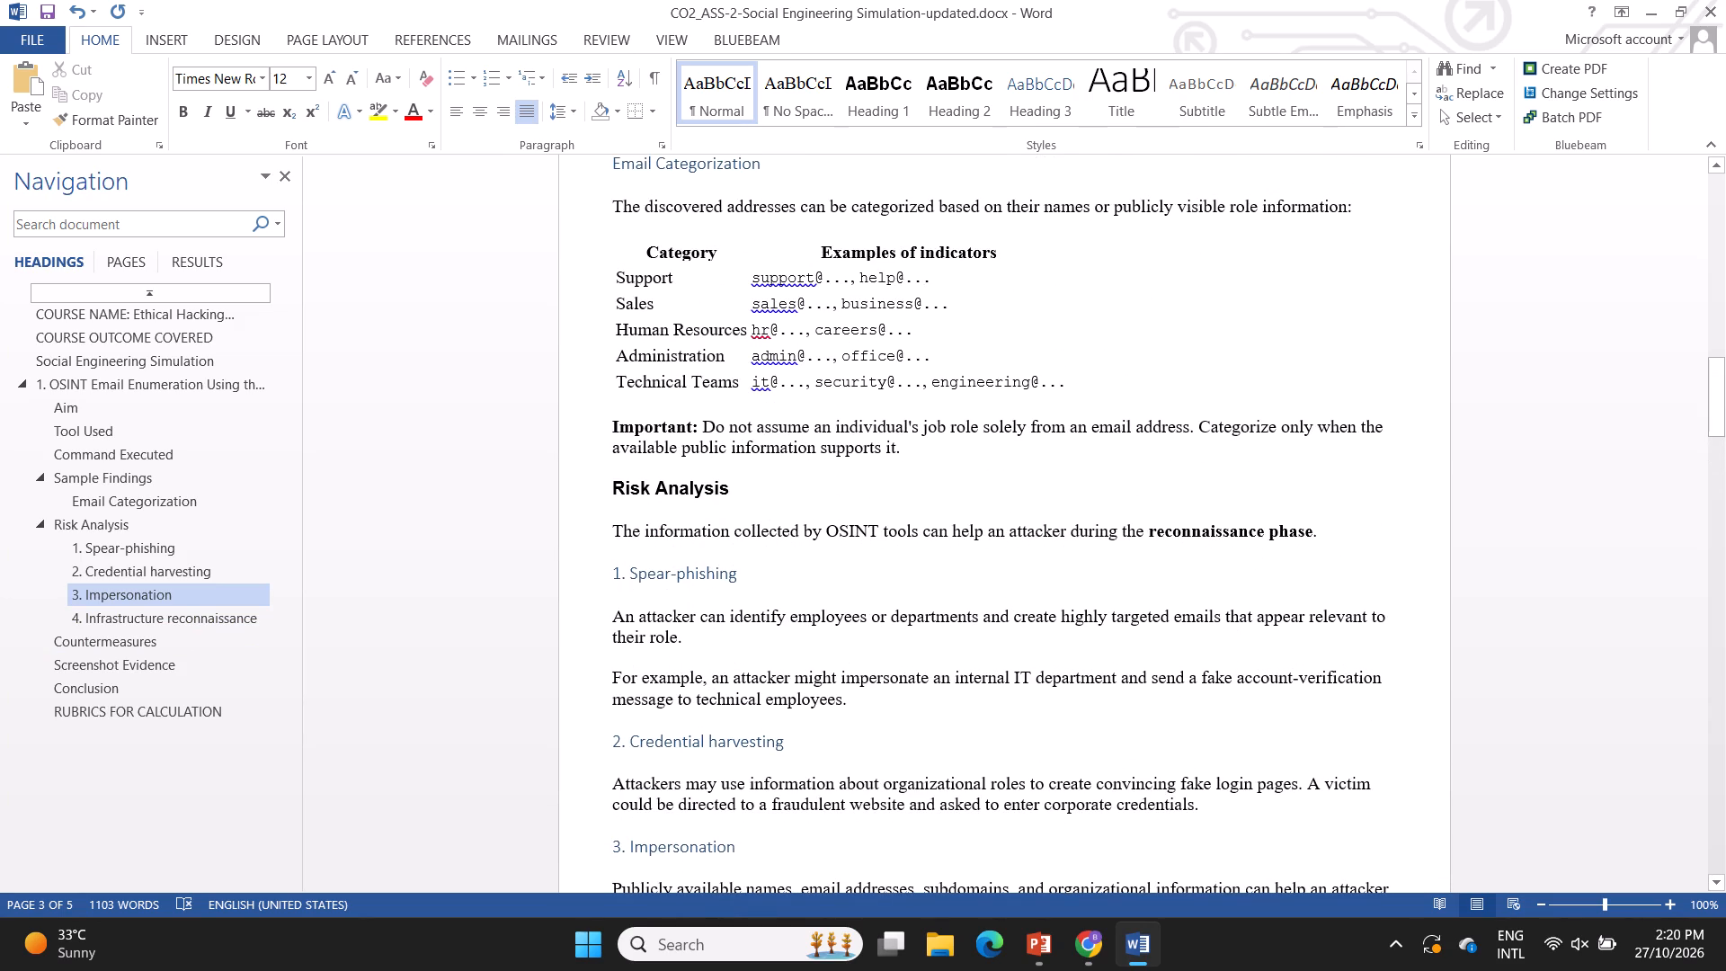
{"action": "scroll", "coordinate": [941, 457], "scroll_direction": "up", "scroll_amount": 3}
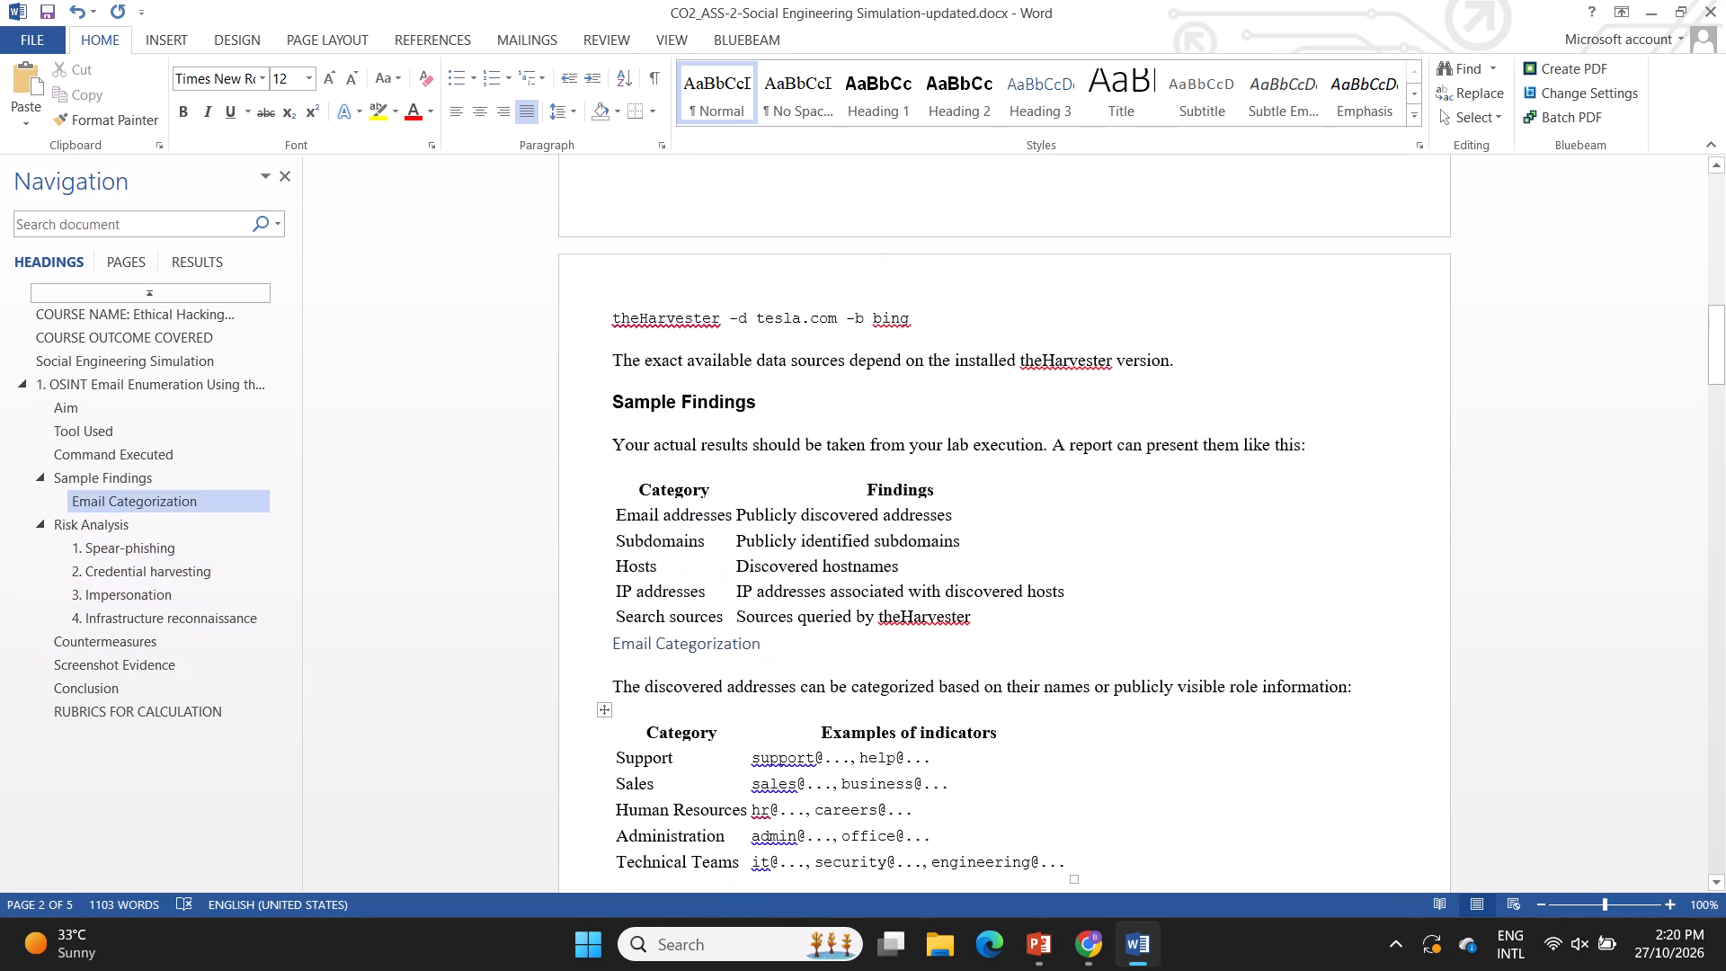
{"action": "scroll", "coordinate": [941, 457], "scroll_direction": "up", "scroll_amount": 3}
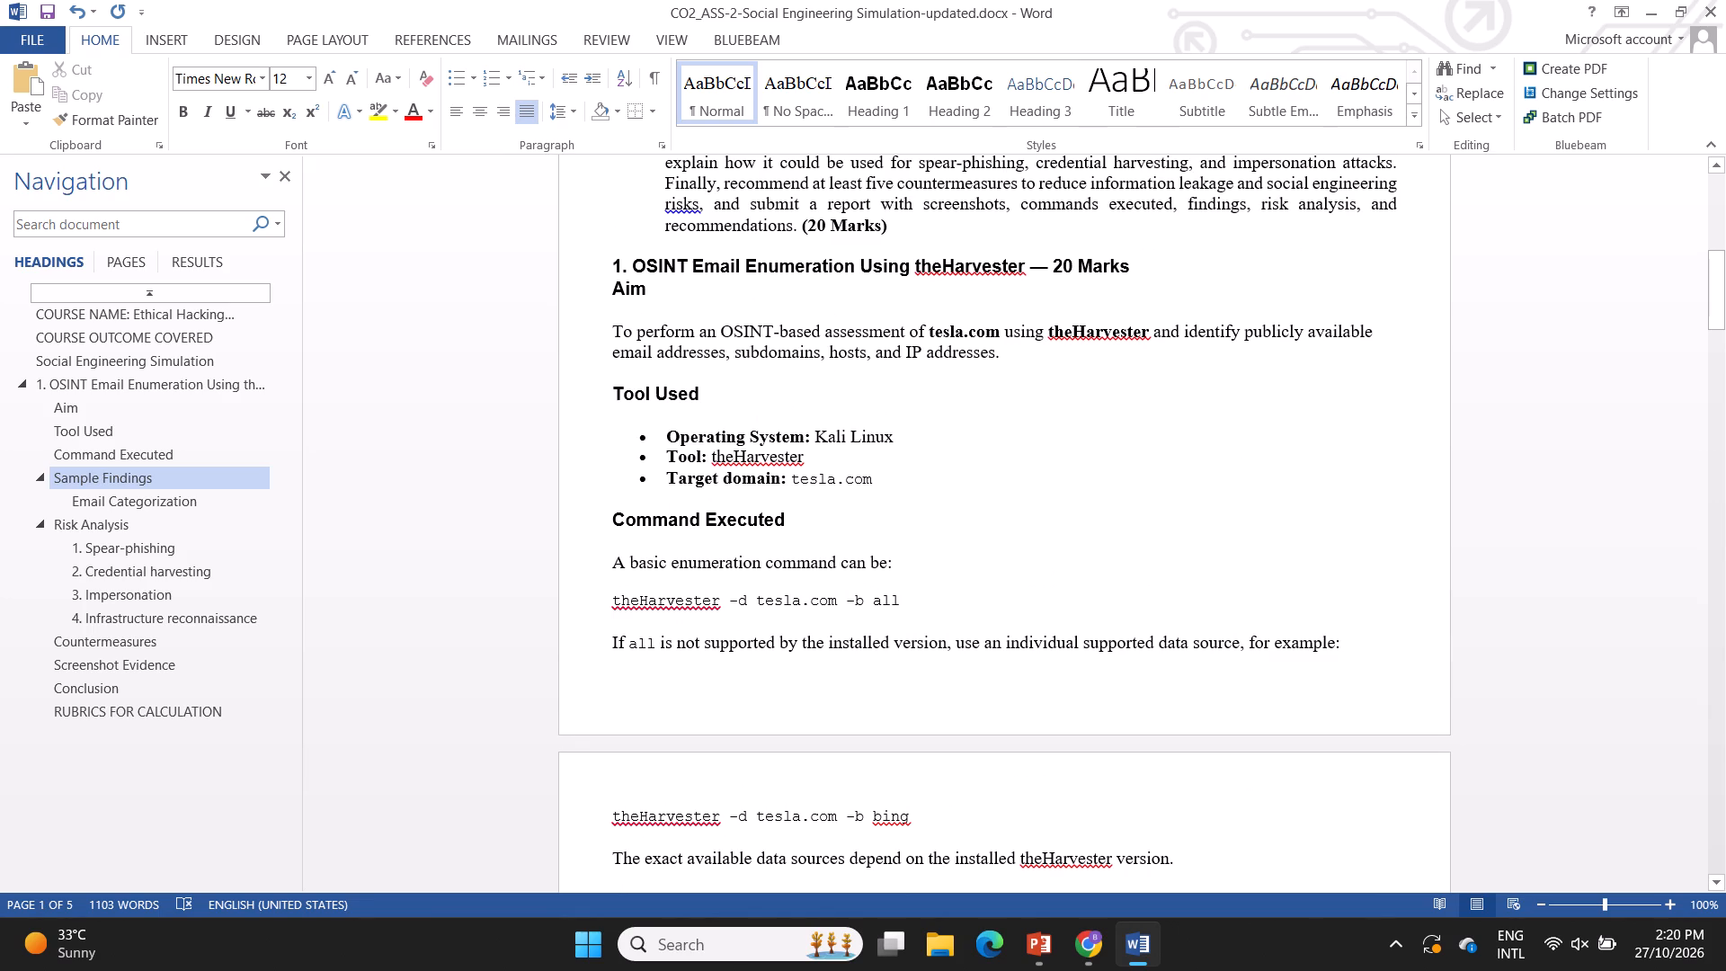
{"action": "left_click", "coordinate": [631, 269]}
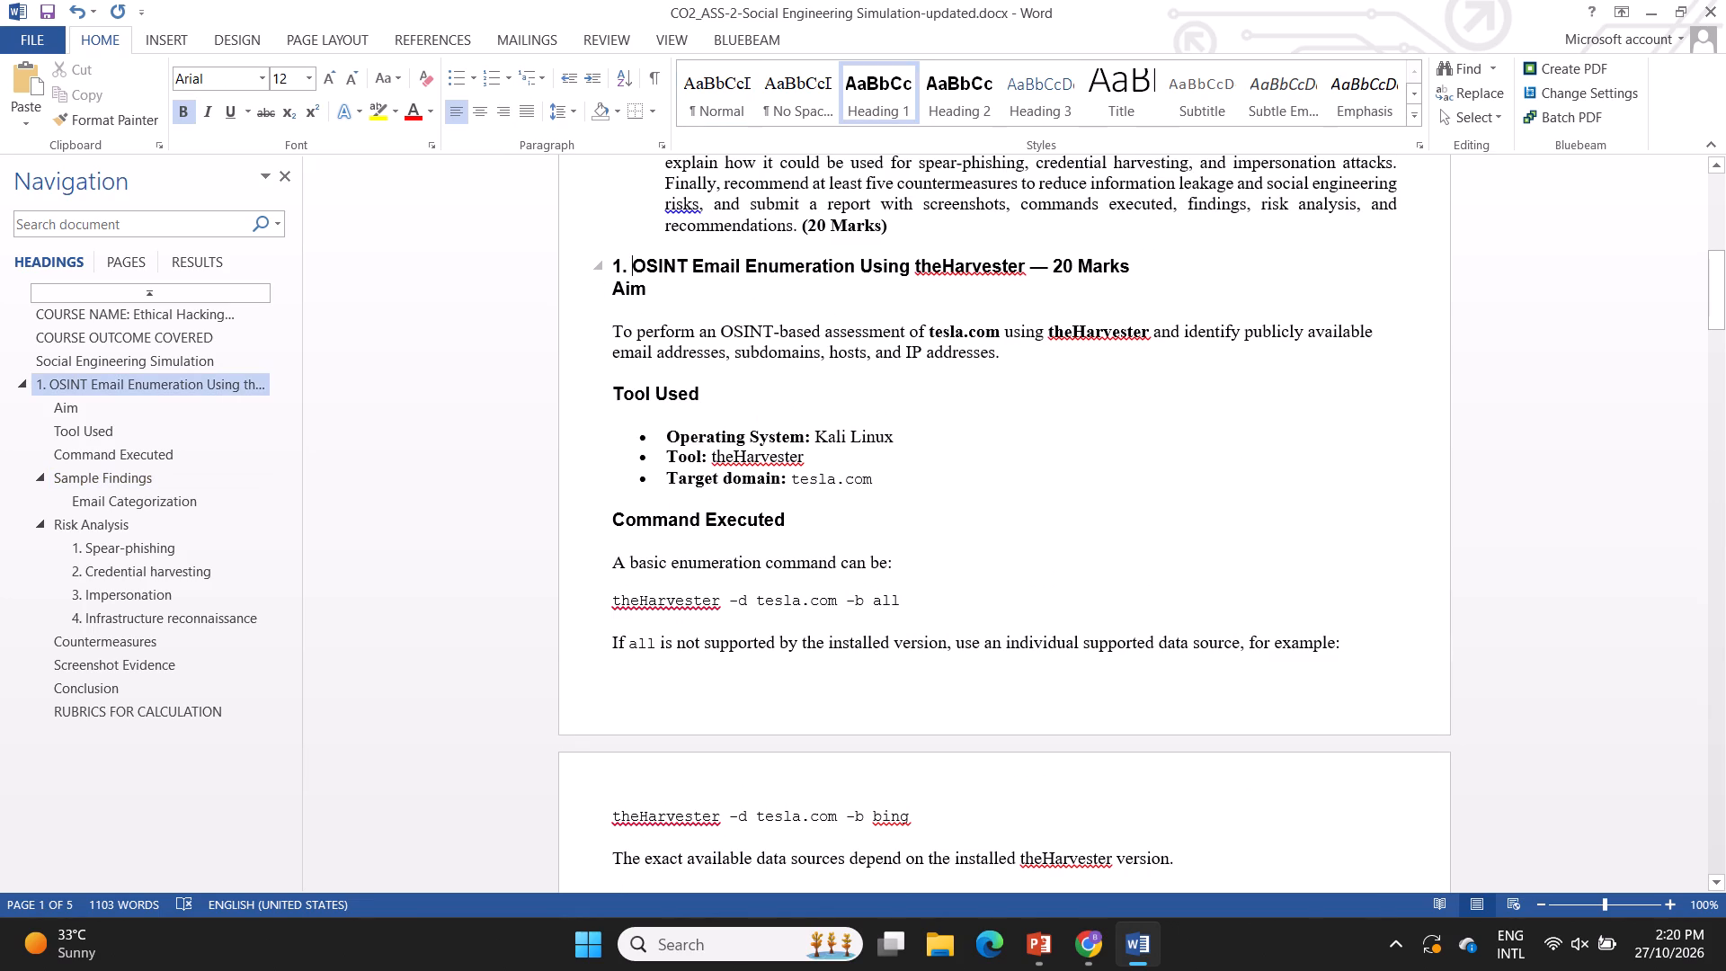
{"action": "key", "text": "BackSpace"}
{"action": "key", "text": "BackSpace"}
{"action": "key", "text": "BackSpace"}
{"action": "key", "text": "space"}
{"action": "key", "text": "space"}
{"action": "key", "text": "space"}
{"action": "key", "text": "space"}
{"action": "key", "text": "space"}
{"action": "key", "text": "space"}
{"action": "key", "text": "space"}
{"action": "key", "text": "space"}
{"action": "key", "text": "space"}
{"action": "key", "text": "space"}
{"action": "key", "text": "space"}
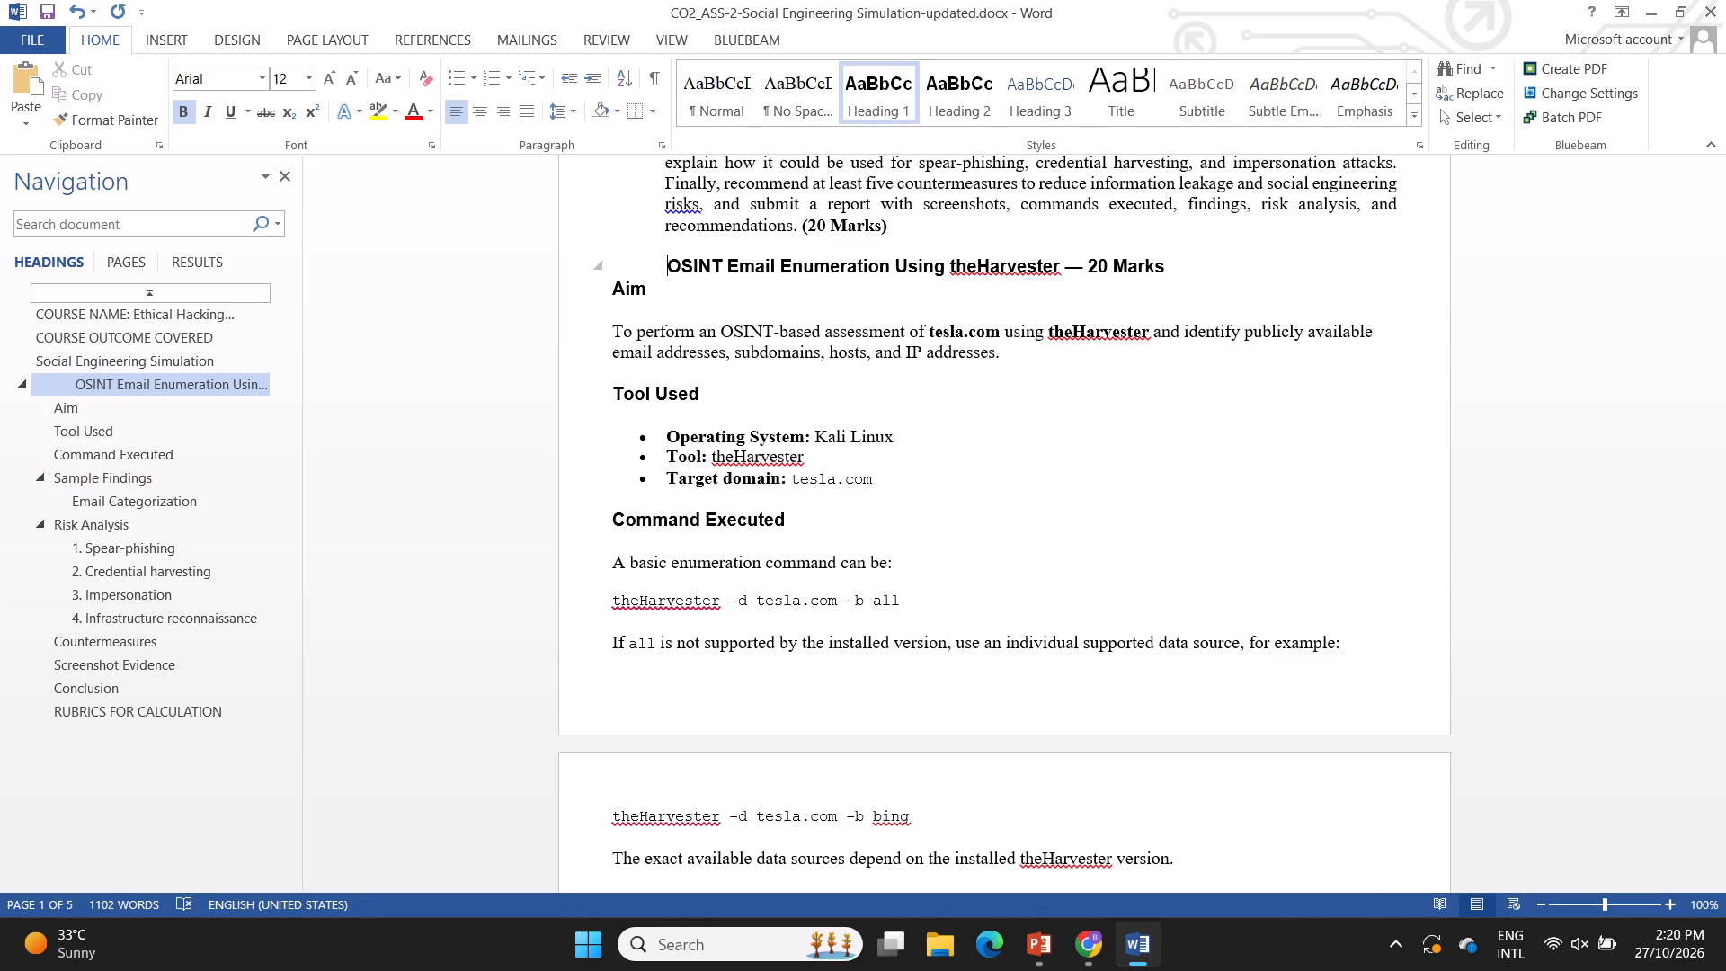
Delete "— 20 Marks" from the end of the OSINT Email Enumeration Using theHarvester heading.
{"action": "key", "text": "Right"}
{"action": "key", "text": "Right"}
{"action": "key", "text": "Right"}
{"action": "key", "text": "Right"}
{"action": "key", "text": "Right"}
{"action": "key", "text": "Right"}
{"action": "key", "text": "Right"}
{"action": "key", "text": "Right"}
{"action": "key", "text": "Right"}
{"action": "key", "text": "Right"}
{"action": "key", "text": "Right"}
{"action": "key", "text": "Right"}
{"action": "key", "text": "Right"}
{"action": "key", "text": "Right"}
{"action": "key", "text": "Right"}
{"action": "key", "text": "Right"}
{"action": "key", "text": "Right"}
{"action": "key", "text": "Right"}
{"action": "key", "text": "Right"}
{"action": "key", "text": "Right"}
{"action": "key", "text": "Right"}
{"action": "key", "text": "Right"}
{"action": "key", "text": "Right"}
{"action": "key", "text": "Right"}
{"action": "key", "text": "Right"}
{"action": "key", "text": "Right"}
{"action": "key", "text": "Right"}
{"action": "key", "text": "Right"}
{"action": "key", "text": "Right"}
{"action": "key", "text": "Right"}
{"action": "key", "text": "Right"}
{"action": "key", "text": "Right"}
{"action": "key", "text": "Right"}
{"action": "key", "text": "Right"}
{"action": "key", "text": "BackSpace"}
{"action": "key", "text": "BackSpace"}
{"action": "key", "text": "BackSpace"}
{"action": "key", "text": "BackSpace"}
{"action": "key", "text": "BackSpace"}
{"action": "key", "text": "BackSpace"}
{"action": "key", "text": "BackSpace"}
{"action": "key", "text": "BackSpace"}
{"action": "key", "text": "BackSpace"}
{"action": "key", "text": "BackSpace"}
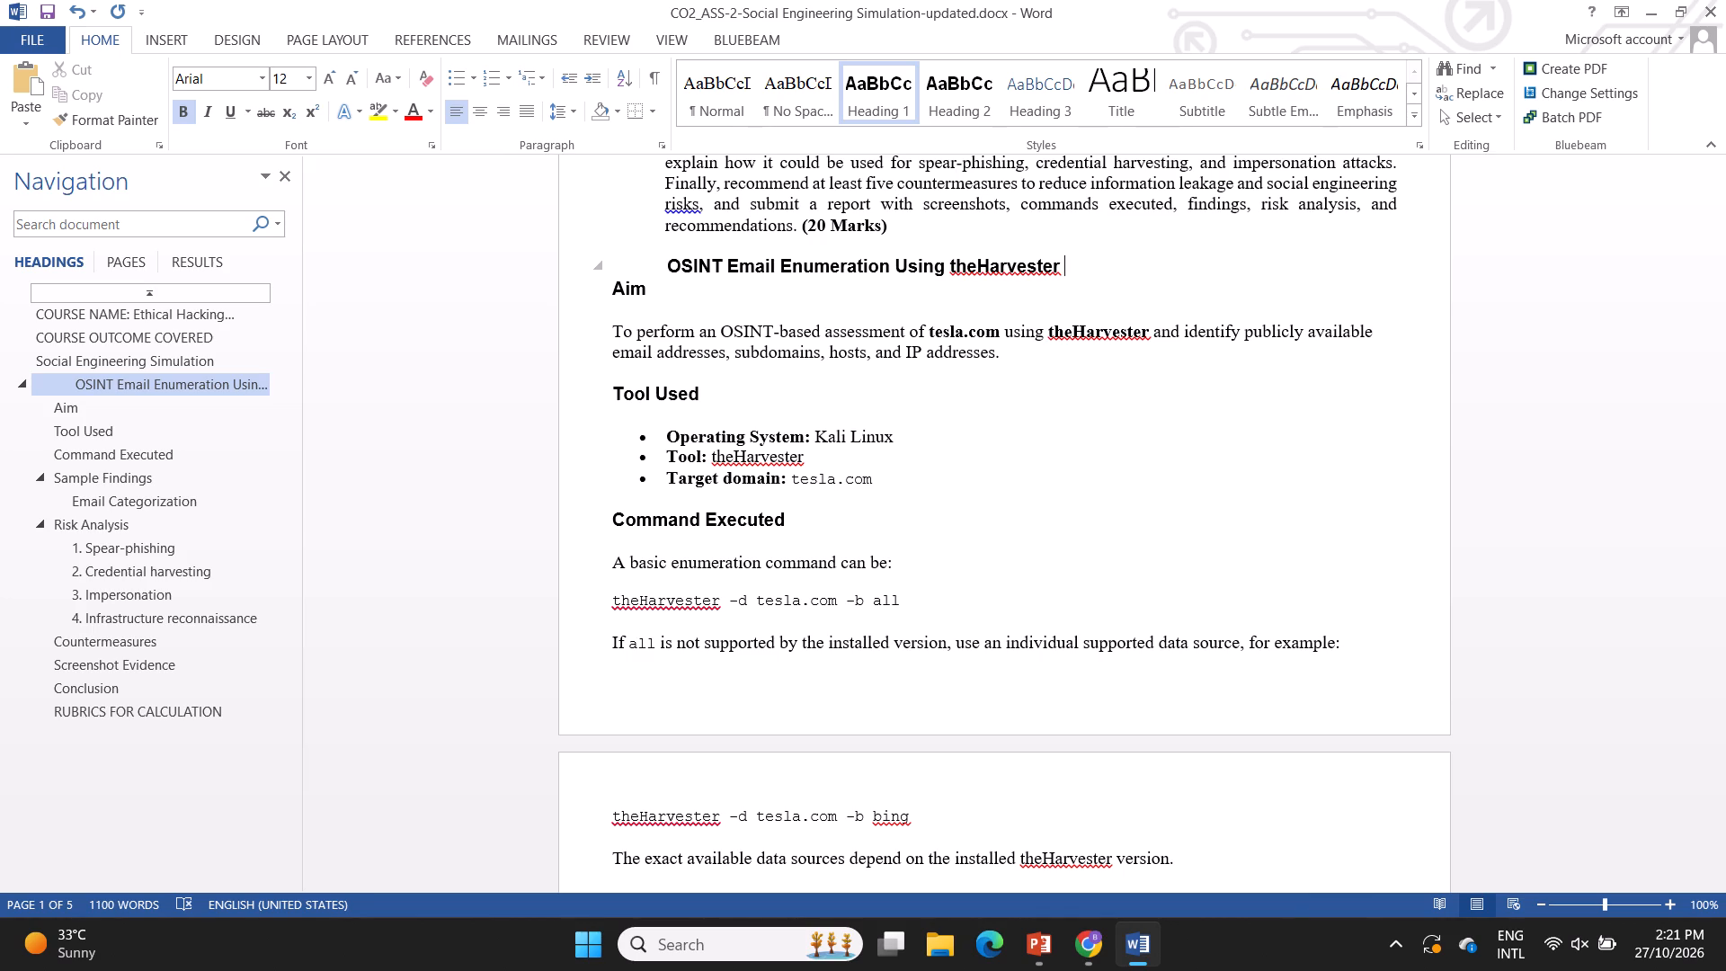
Review the pasted answer from Tool Used through its Conclusion and on to questions 2 and 3.
{"action": "scroll", "coordinate": [631, 269], "scroll_direction": "down", "scroll_amount": 1}
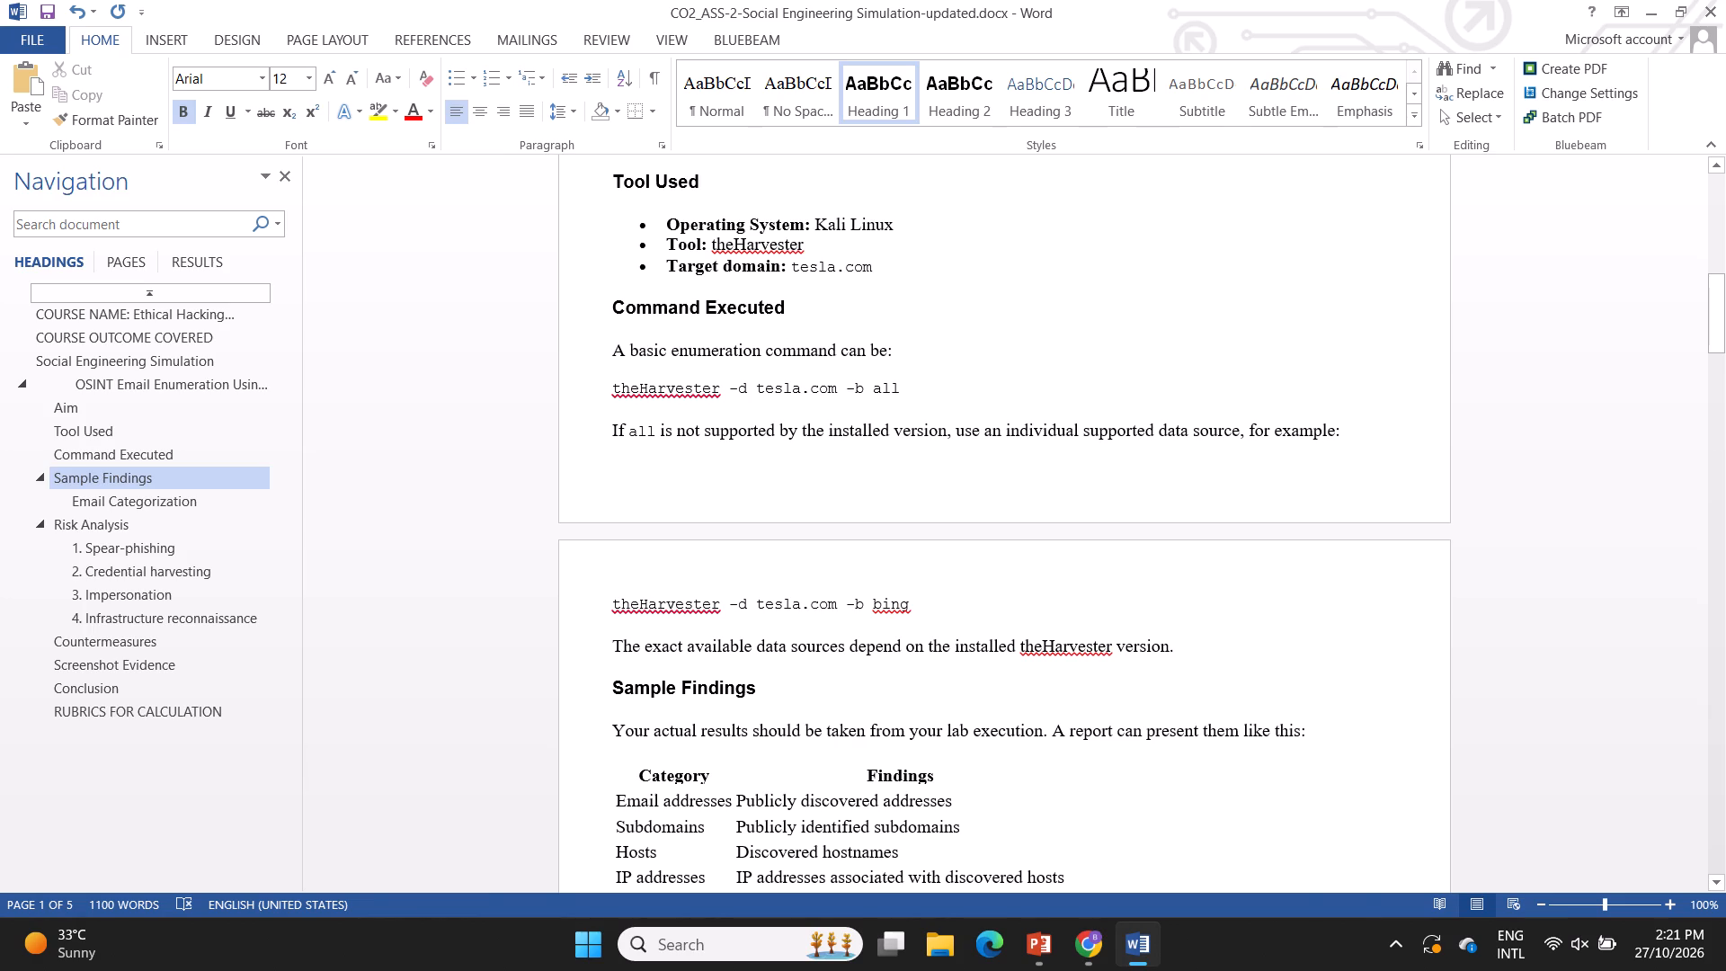
{"action": "scroll", "coordinate": [631, 269], "scroll_direction": "down", "scroll_amount": 10}
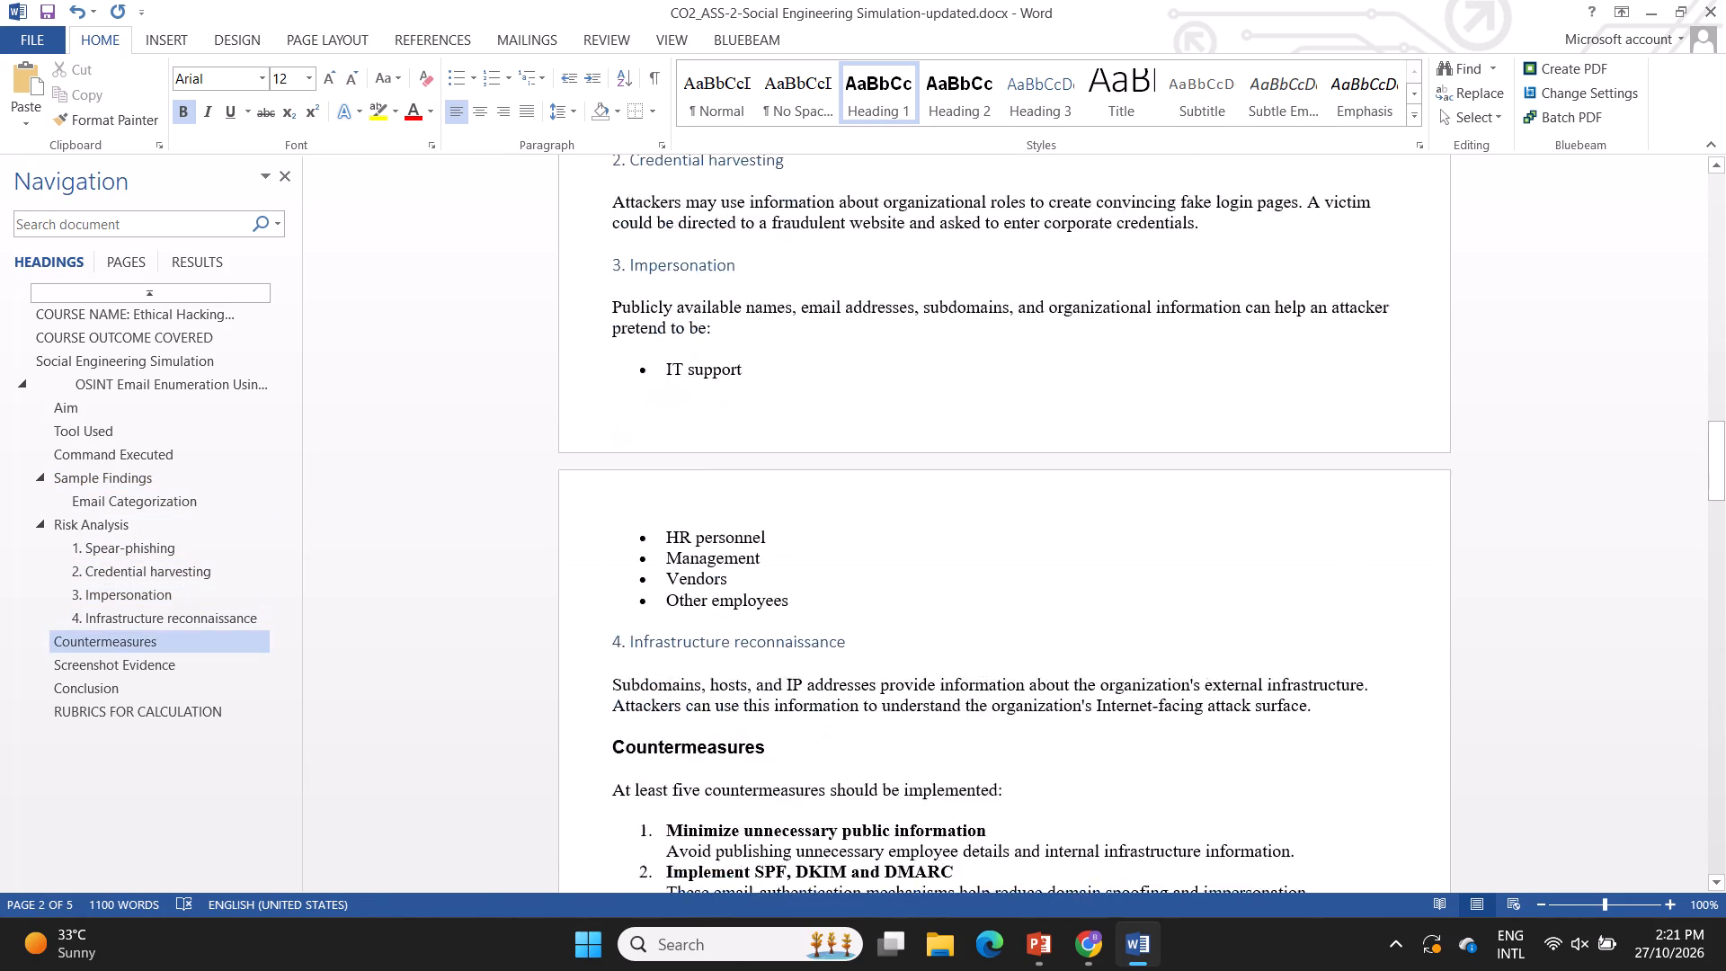
{"action": "scroll", "coordinate": [631, 269], "scroll_direction": "down", "scroll_amount": 5}
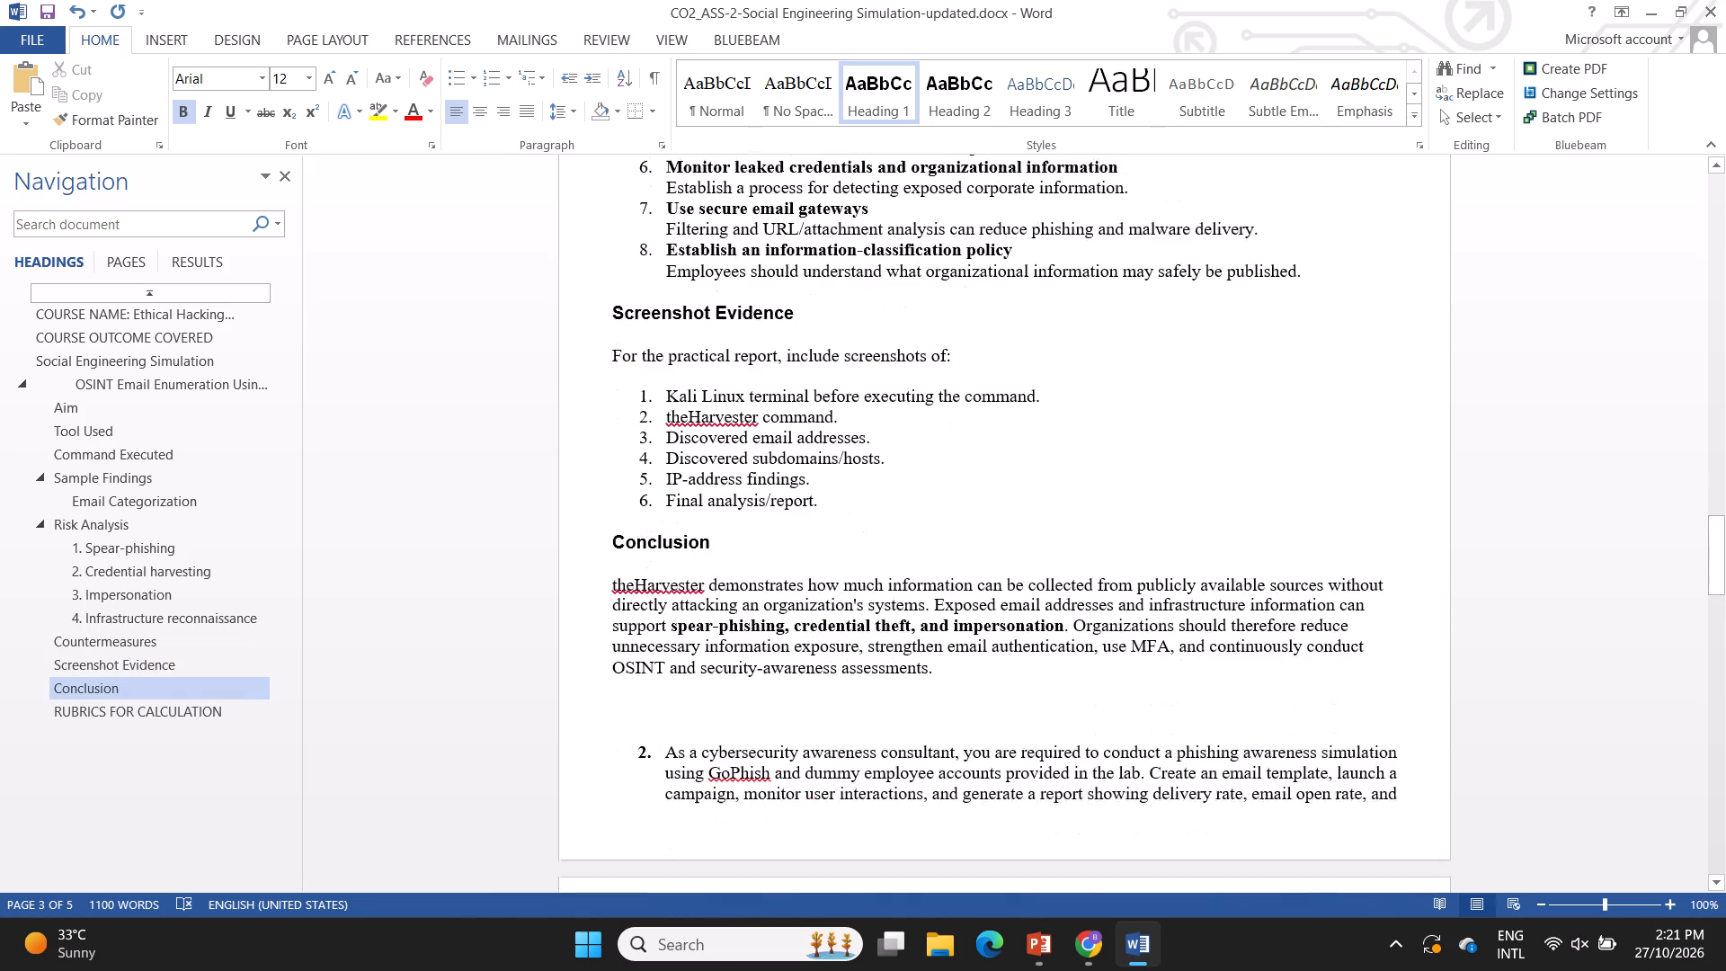
{"action": "scroll", "coordinate": [631, 269], "scroll_direction": "down", "scroll_amount": 4}
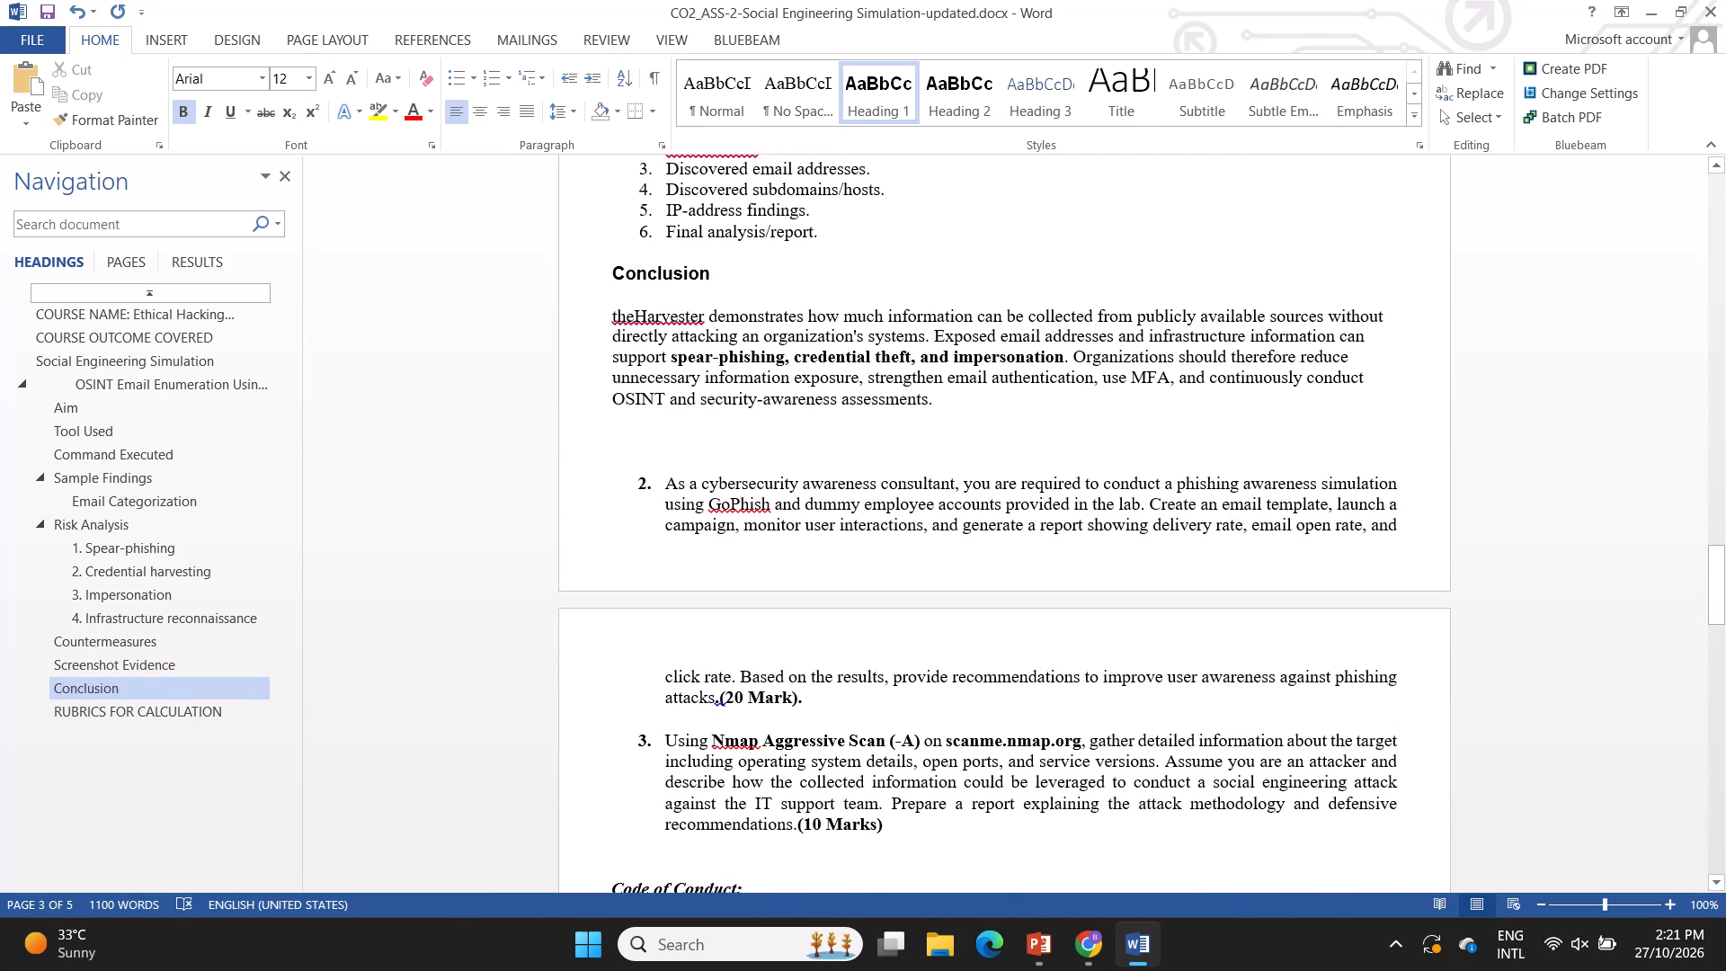
Set the whole answer to question 1, from its OSINT heading through the Conclusion paragraph, in Times New Roman.
{"action": "scroll", "coordinate": [631, 269], "scroll_direction": "up", "scroll_amount": 14}
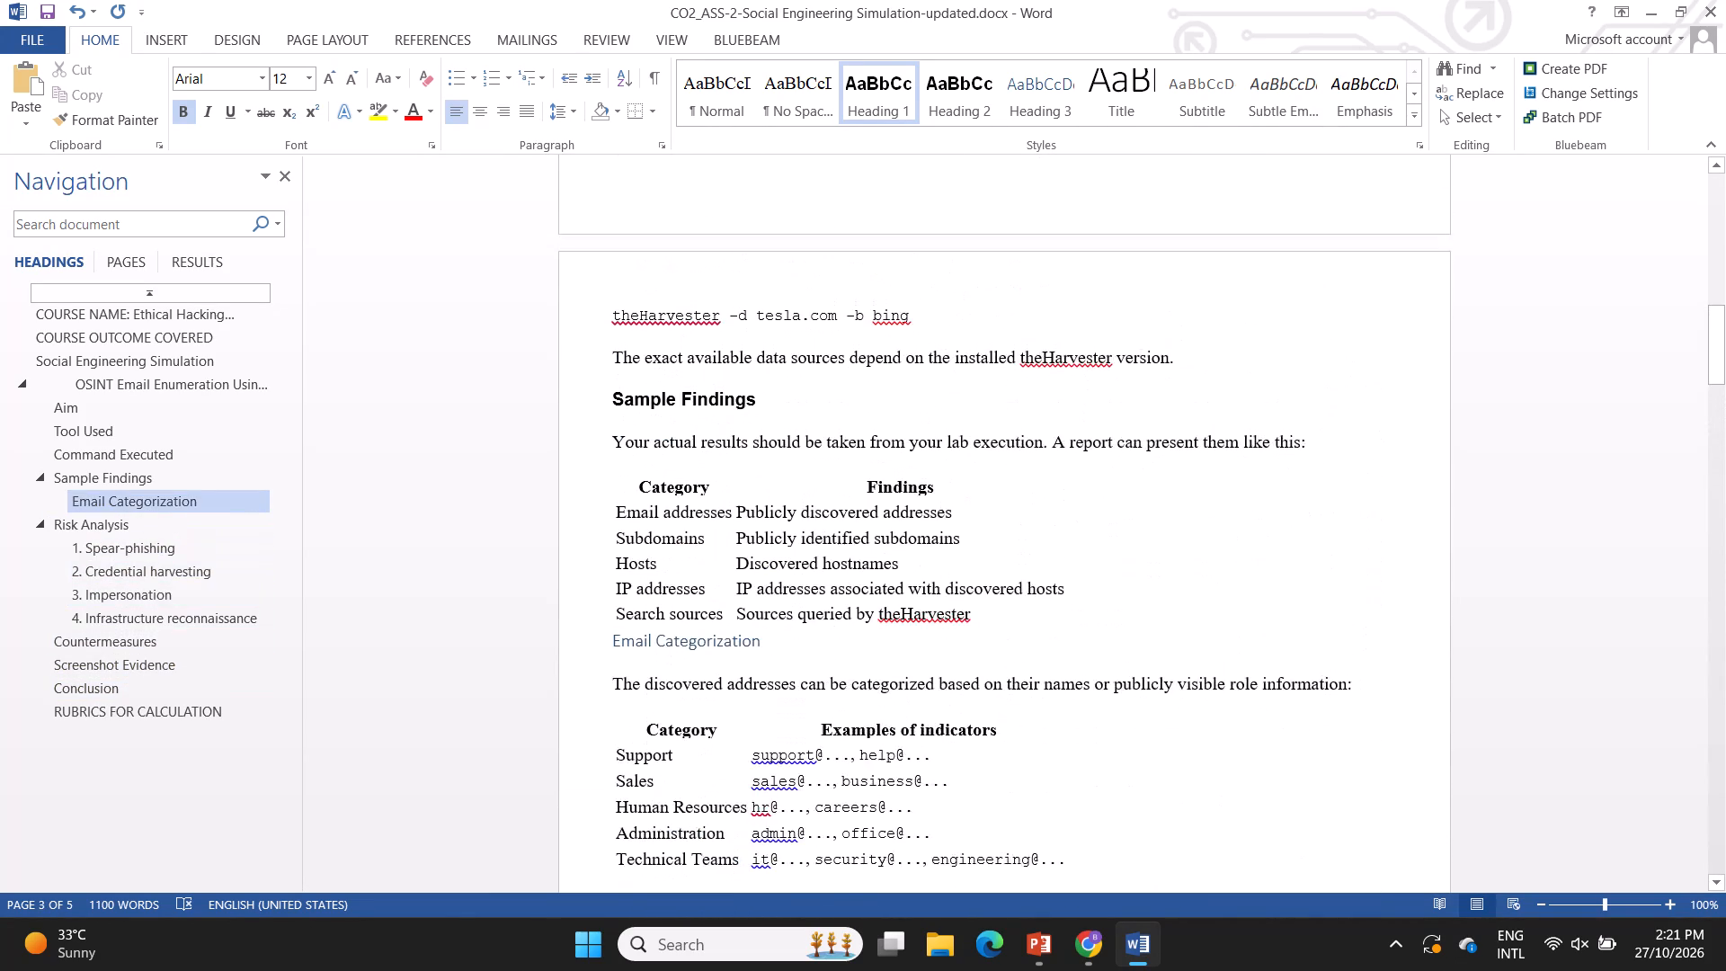
{"action": "scroll", "coordinate": [631, 269], "scroll_direction": "up", "scroll_amount": 3}
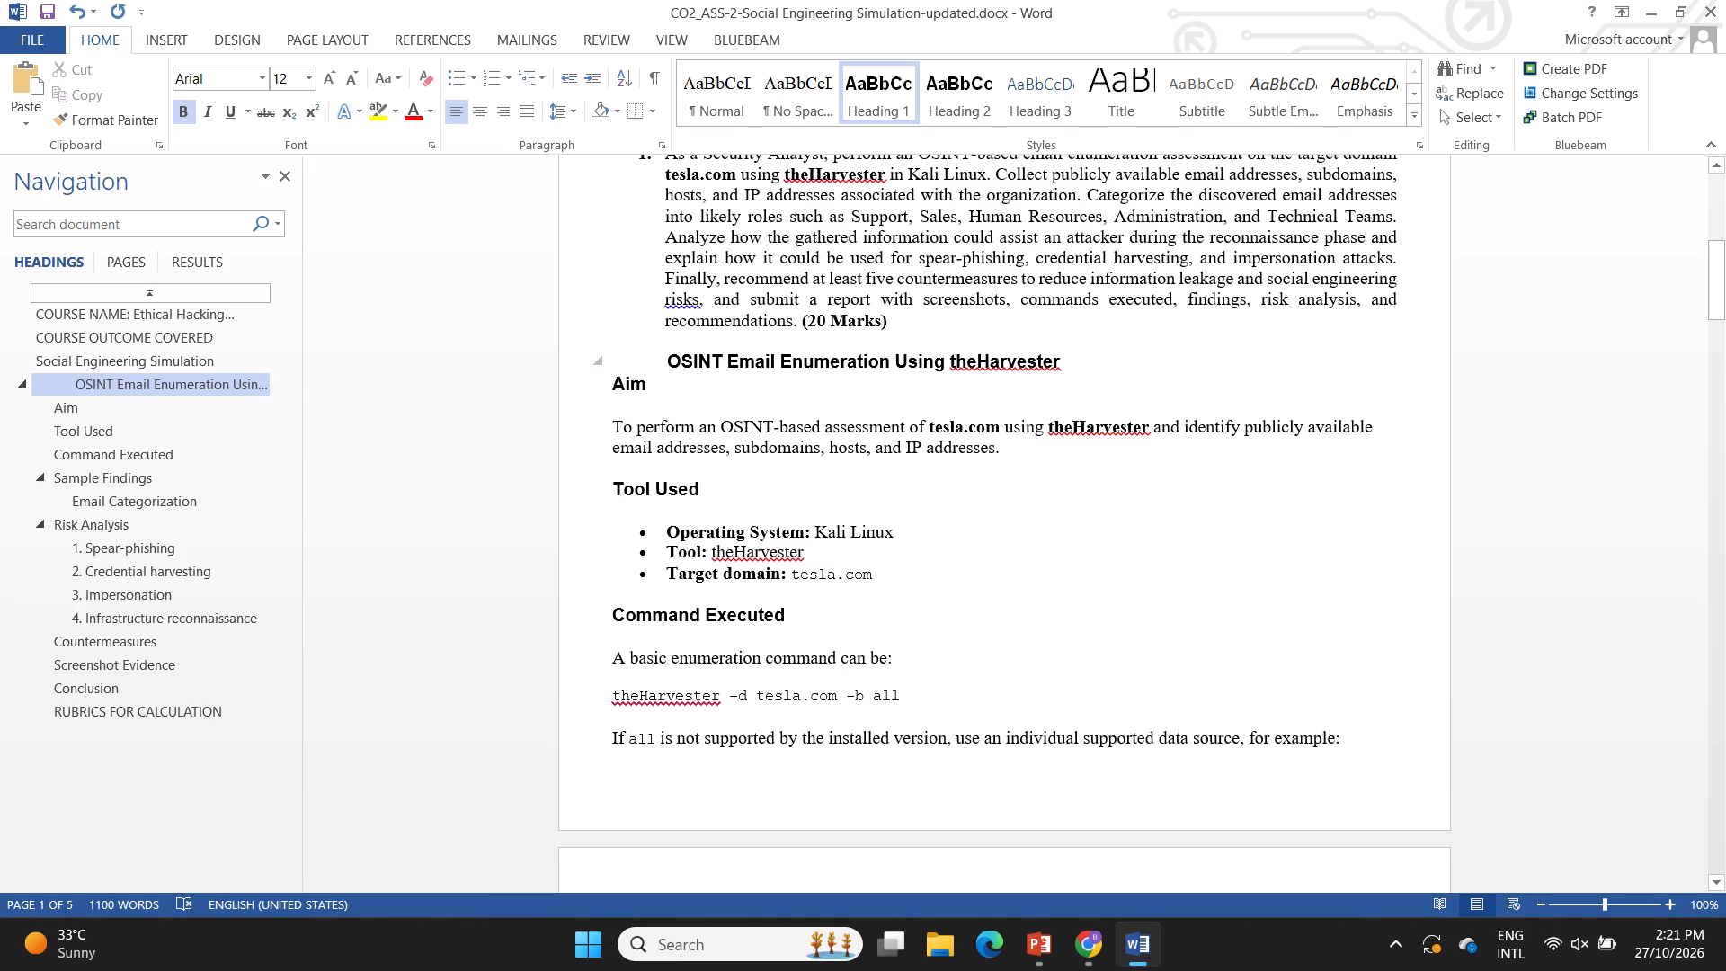
{"action": "left_click_drag", "start_coordinate": [664, 363], "coordinate": [822, 878]}
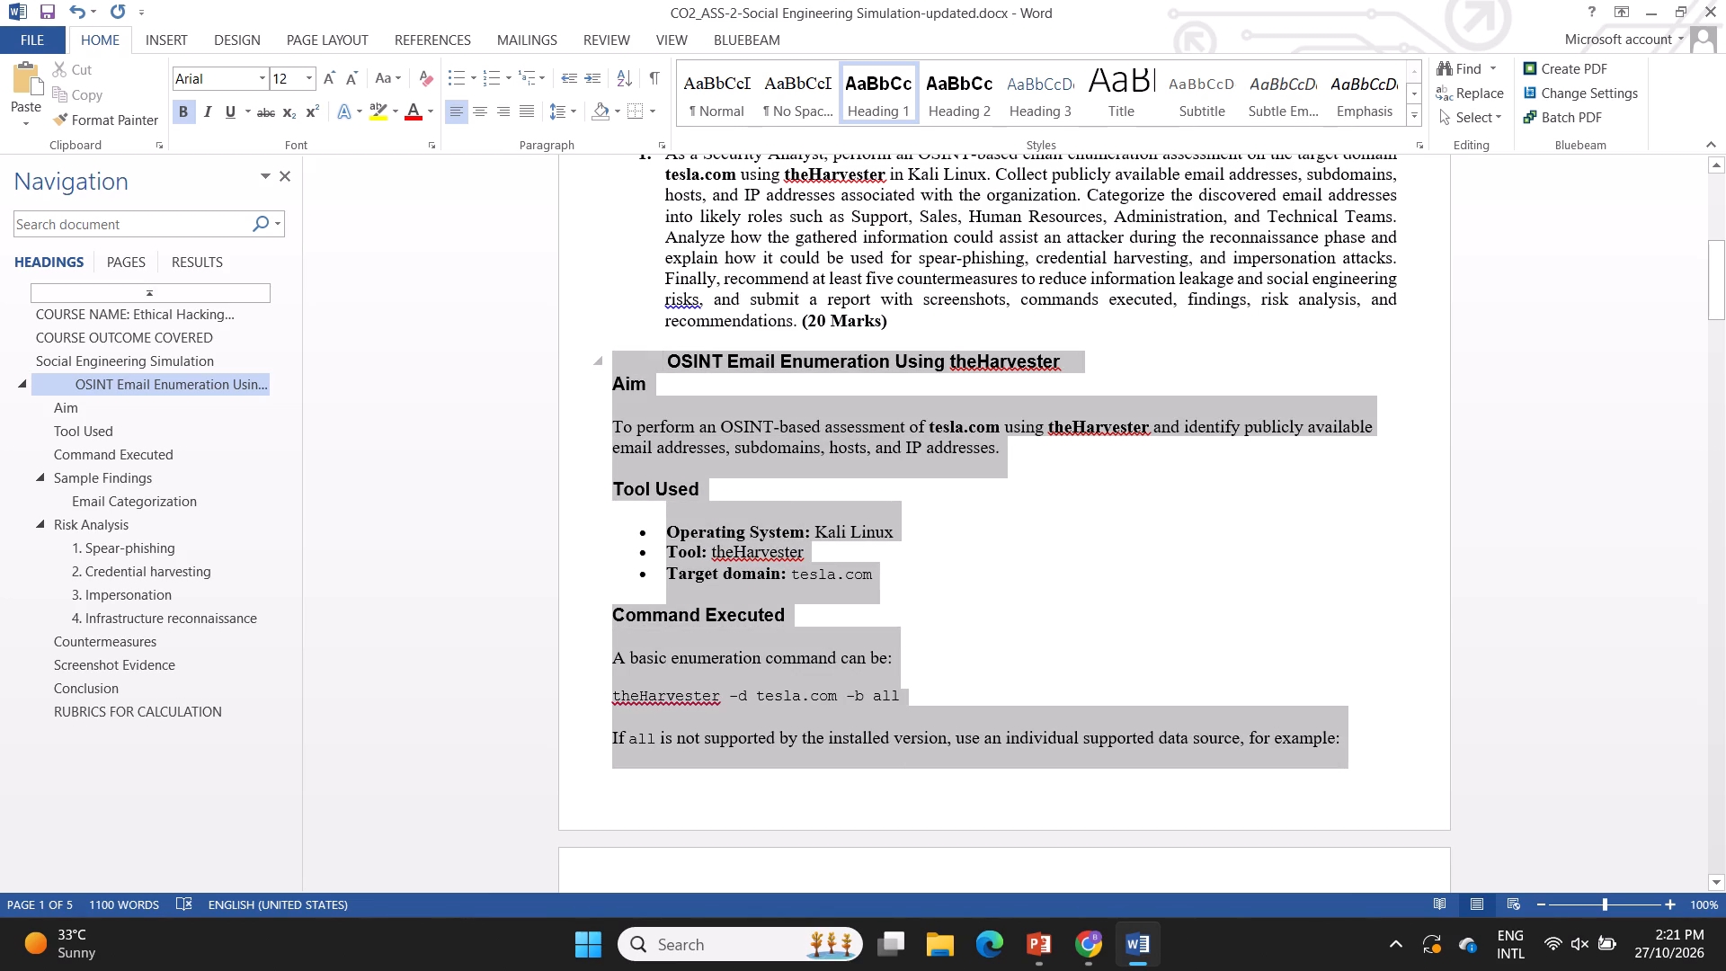
{"action": "left_click_drag", "start_coordinate": [822, 878], "coordinate": [807, 803]}
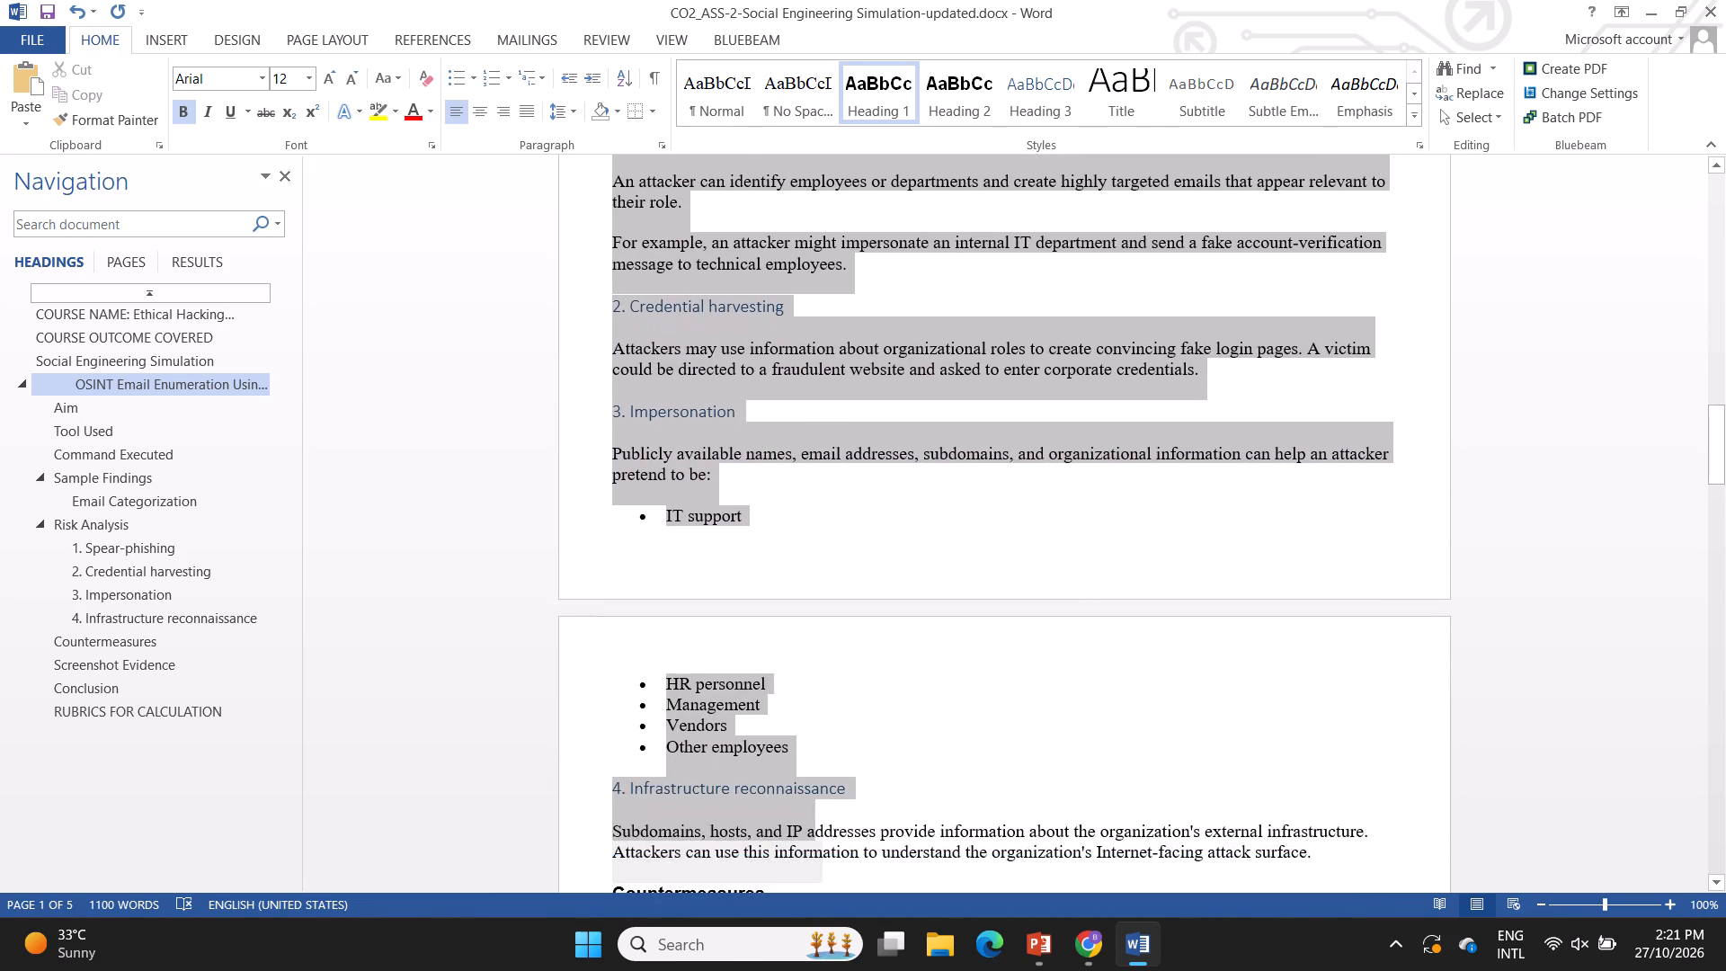
{"action": "left_click_drag", "start_coordinate": [807, 803], "coordinate": [804, 899]}
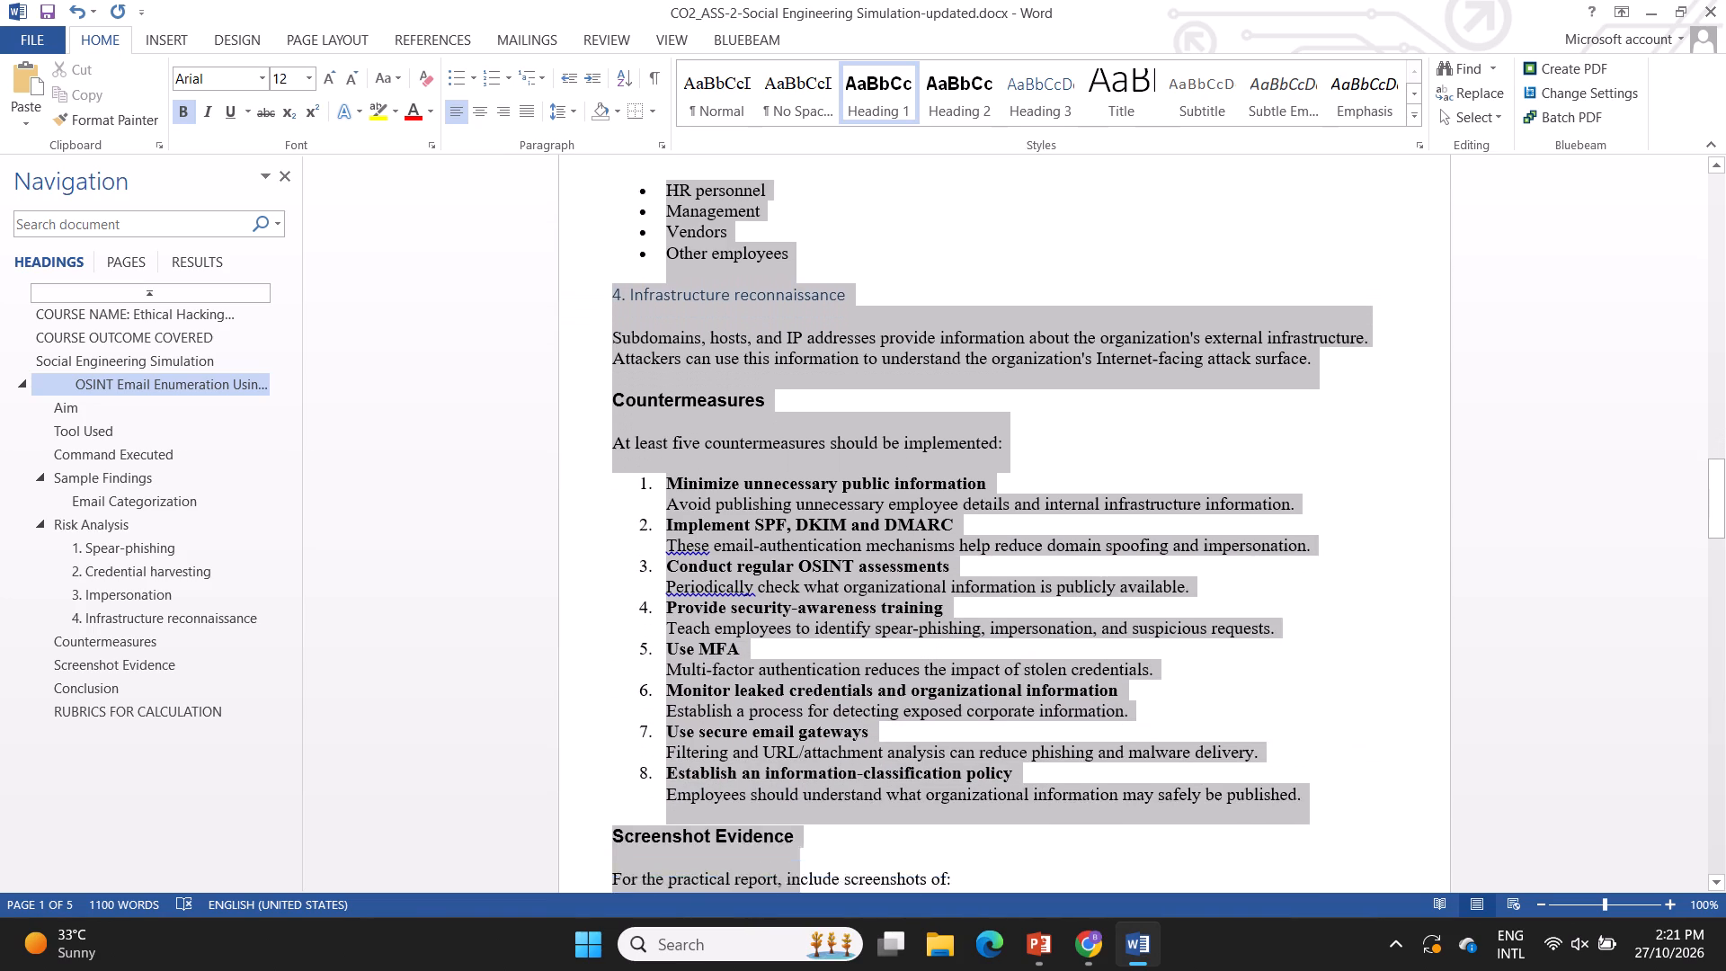
{"action": "left_click_drag", "start_coordinate": [804, 899], "coordinate": [803, 802]}
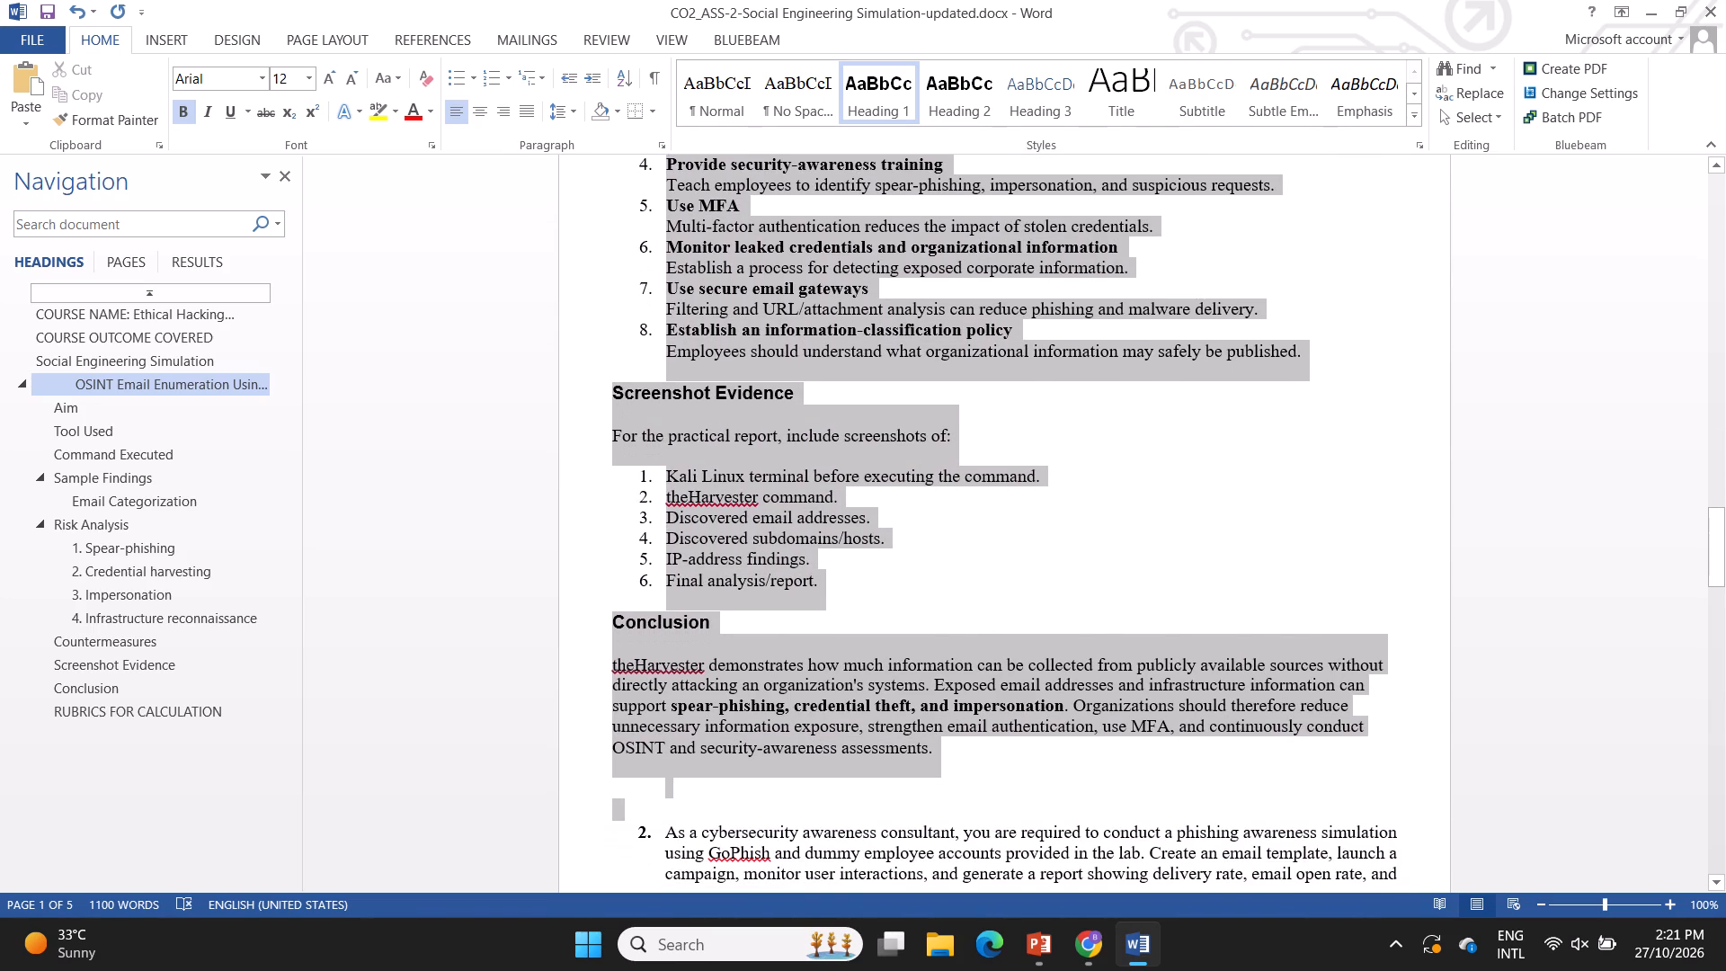
{"action": "left_click_drag", "start_coordinate": [803, 802], "coordinate": [963, 740]}
{"action": "left_click_drag", "start_coordinate": [963, 740], "coordinate": [955, 740]}
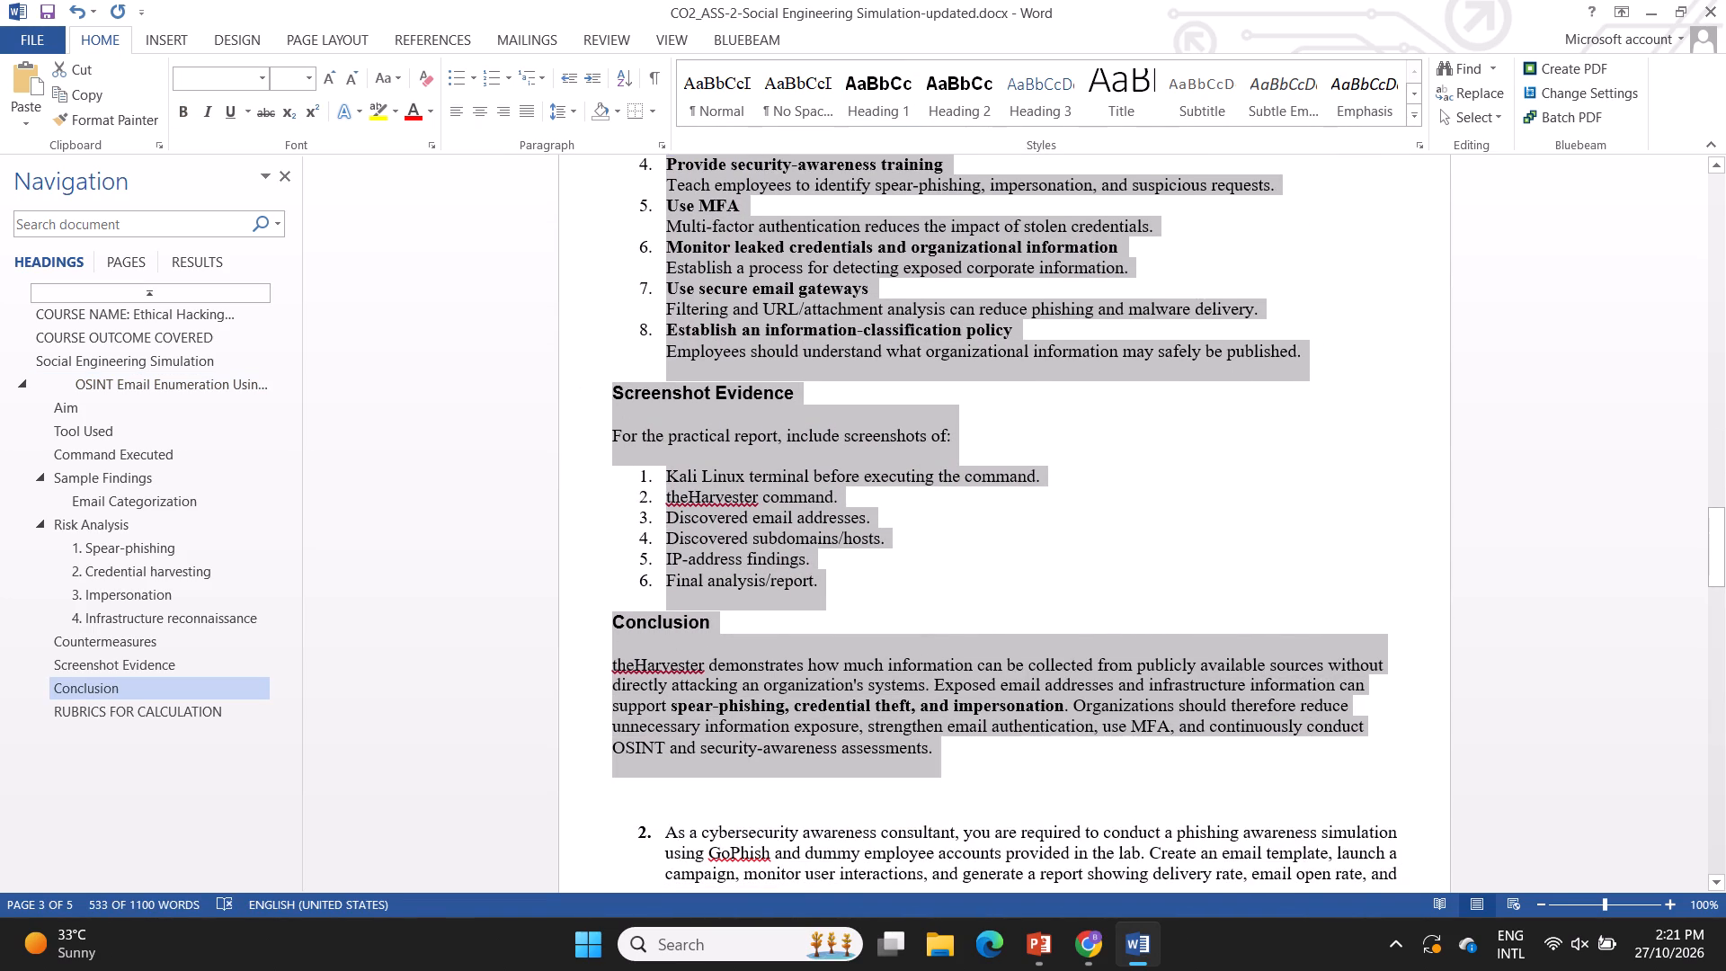
{"action": "left_click", "coordinate": [262, 76]}
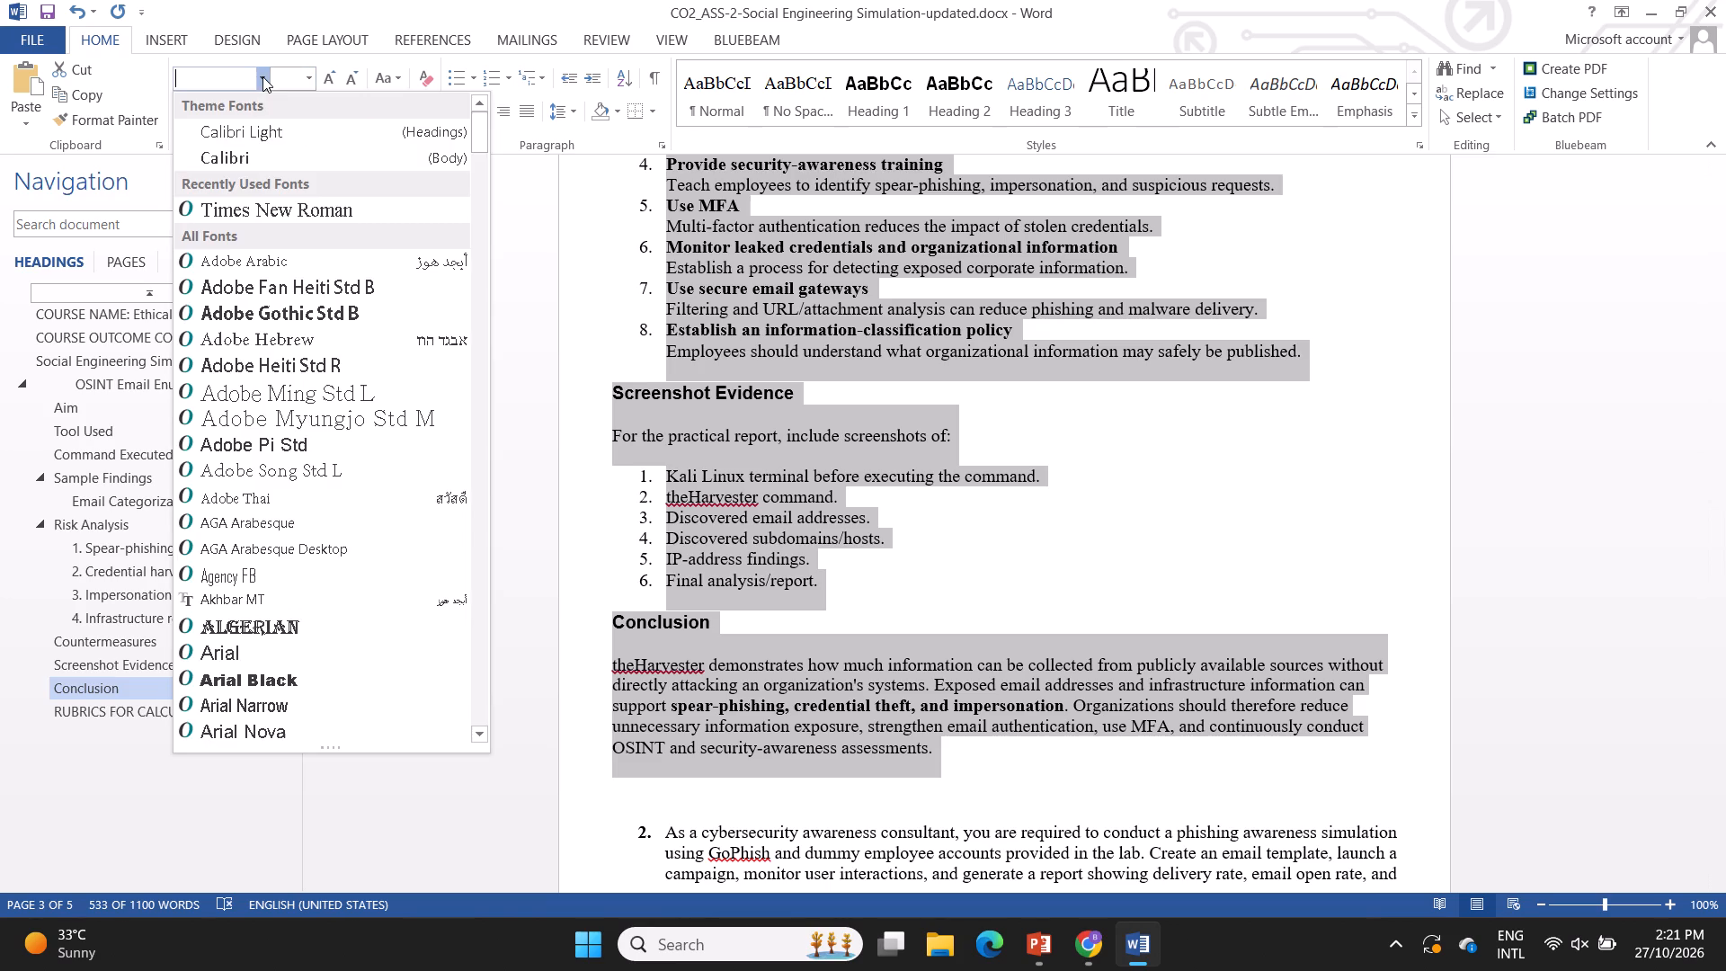
{"action": "left_click", "coordinate": [289, 200]}
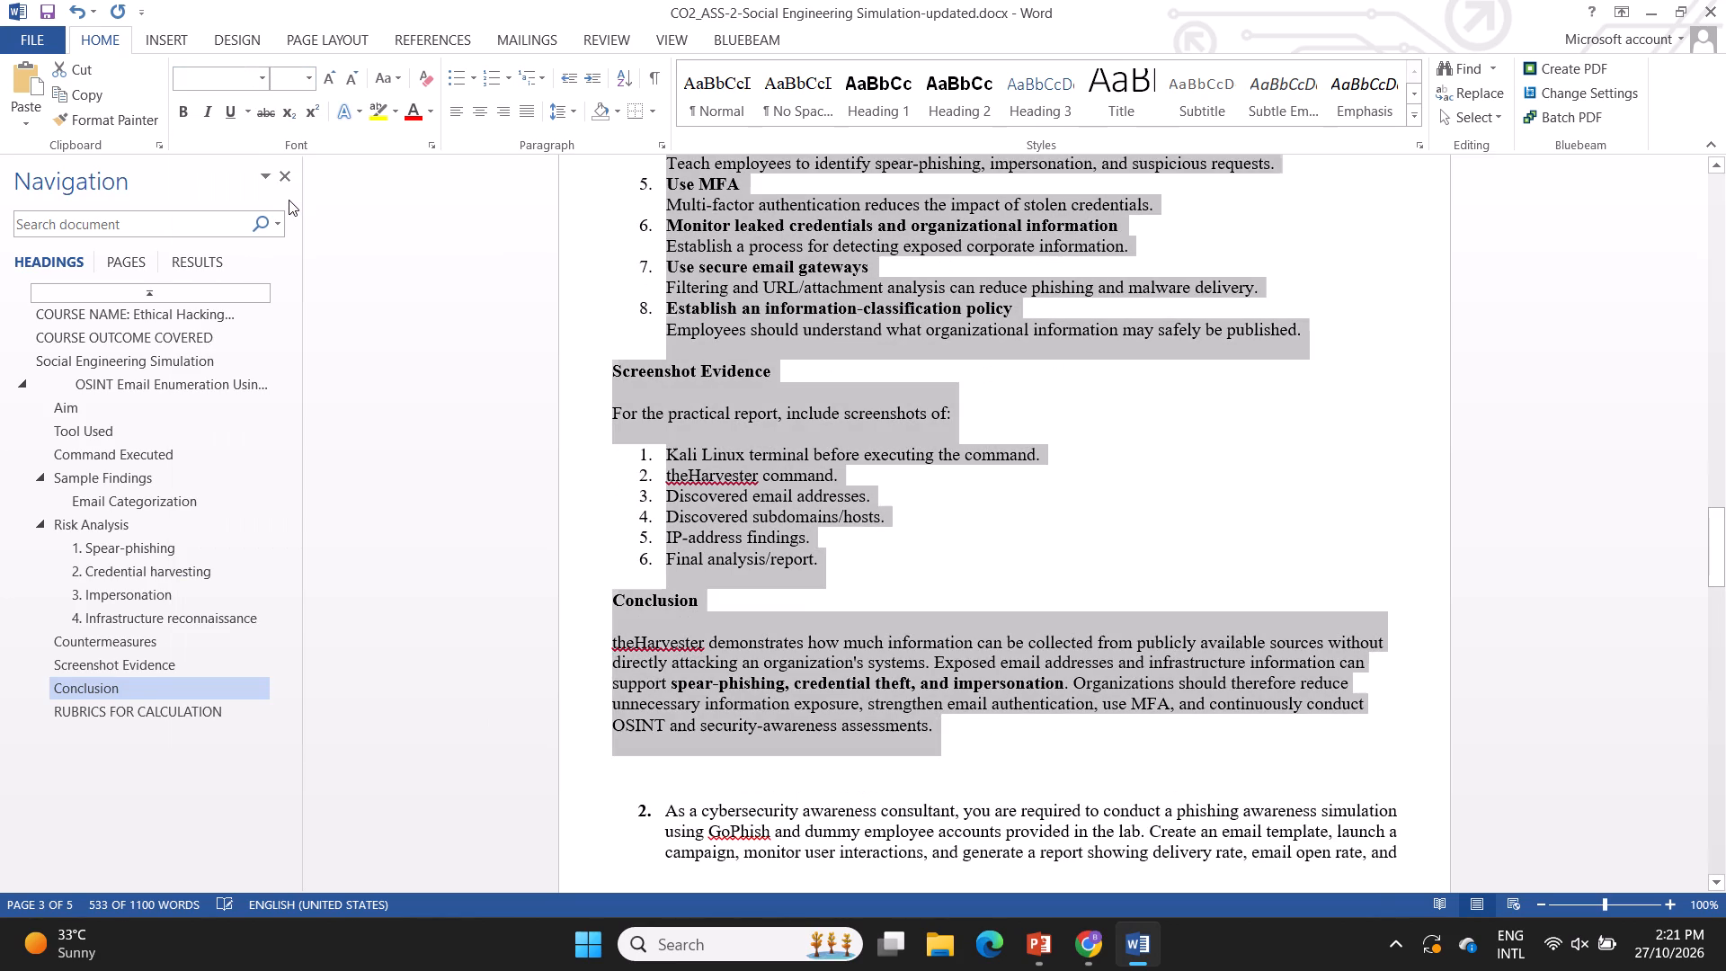
Apply the plain black text effect preset to the whole selected answer to question 1.
{"action": "left_click", "coordinate": [343, 115]}
{"action": "left_click", "coordinate": [359, 157]}
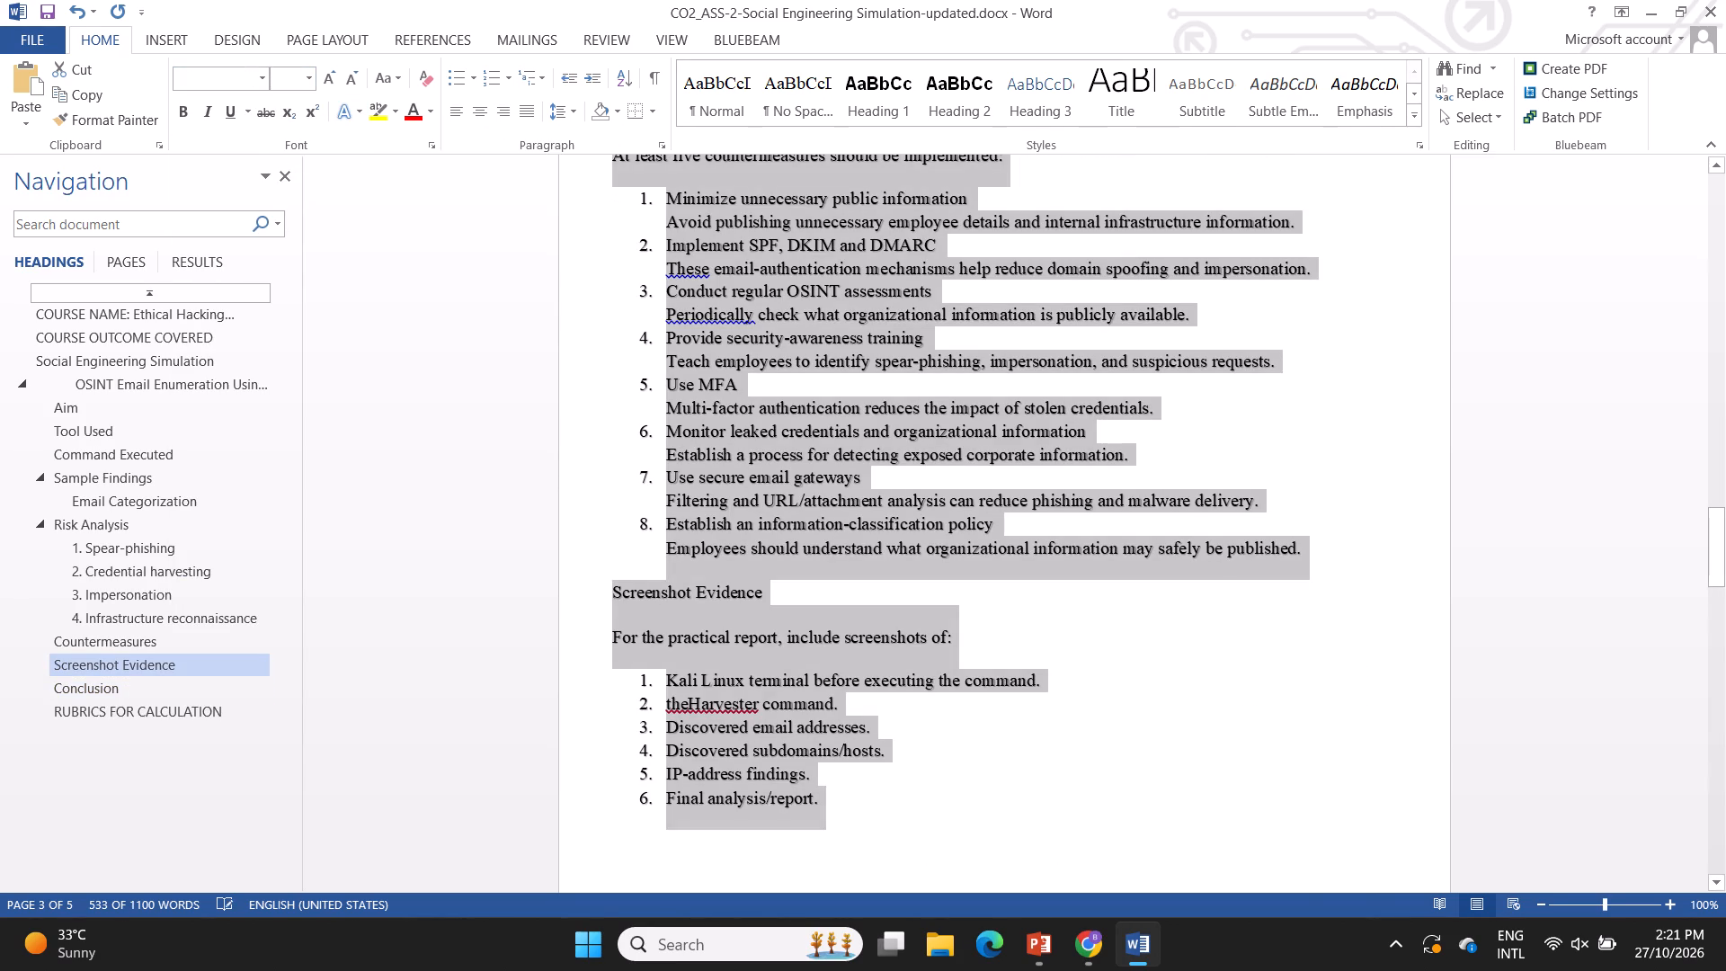
Increase the font size of the selected answer to question 1 by one step.
{"action": "left_click", "coordinate": [330, 76]}
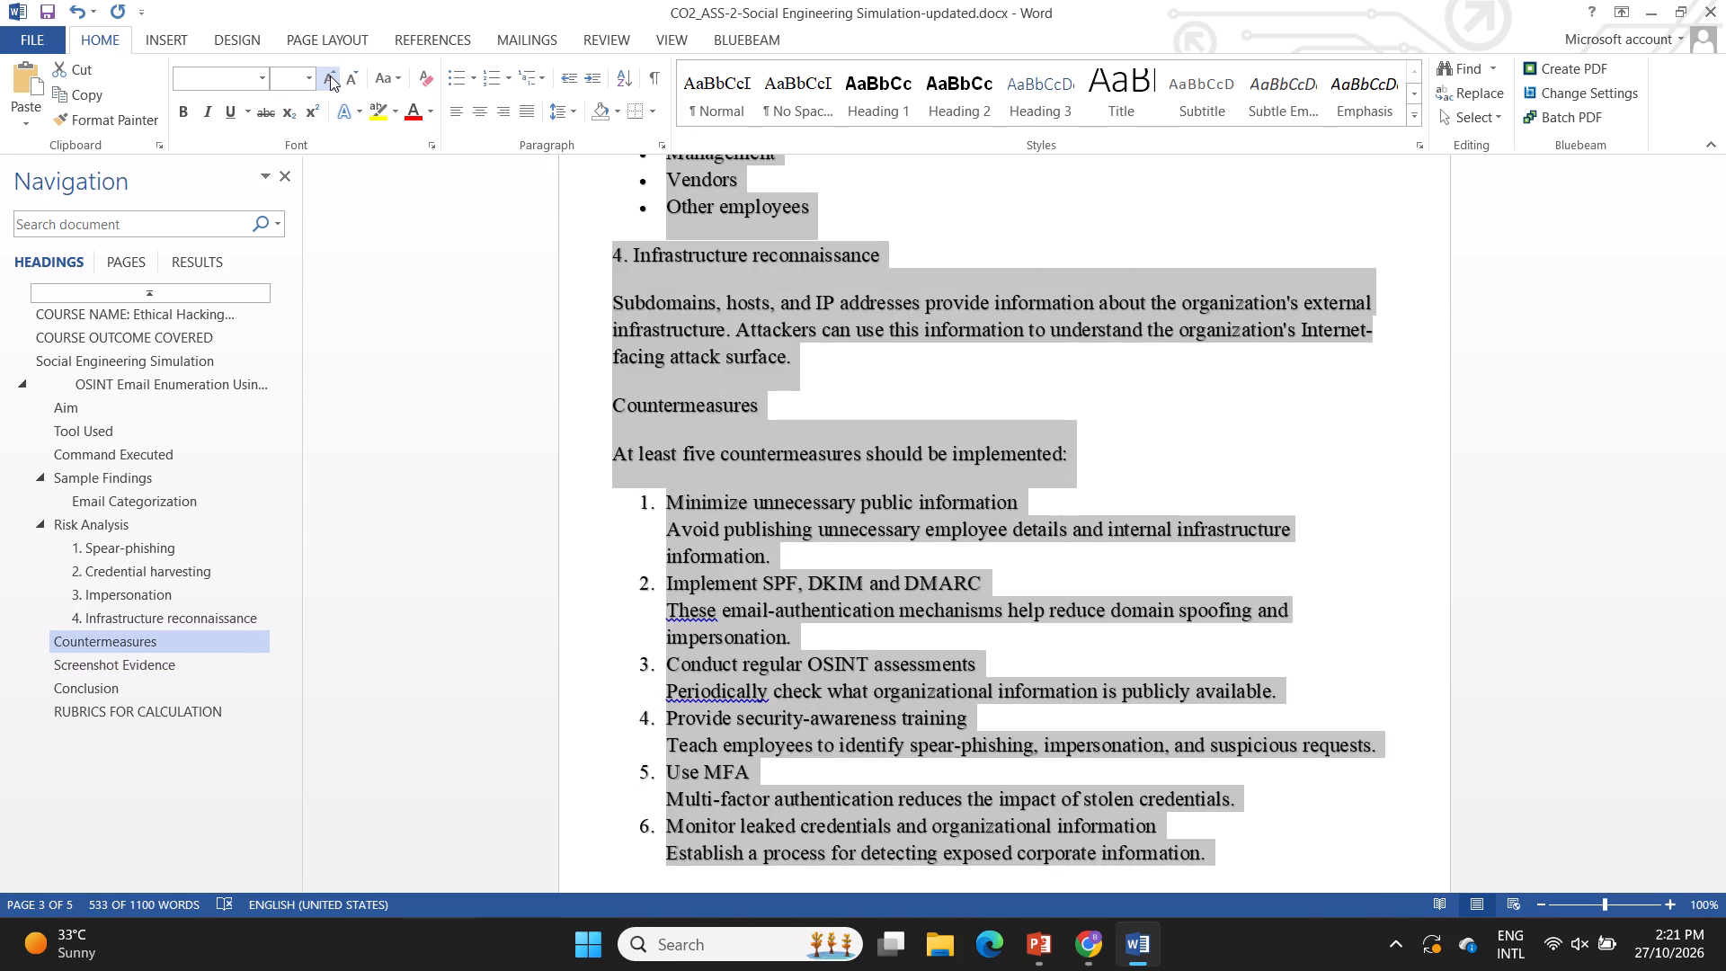
Review the text sizes, headings and tables of the reformatted answer, back up to its beginning under question 1.
{"action": "scroll", "coordinate": [874, 369], "scroll_direction": "up", "scroll_amount": 6}
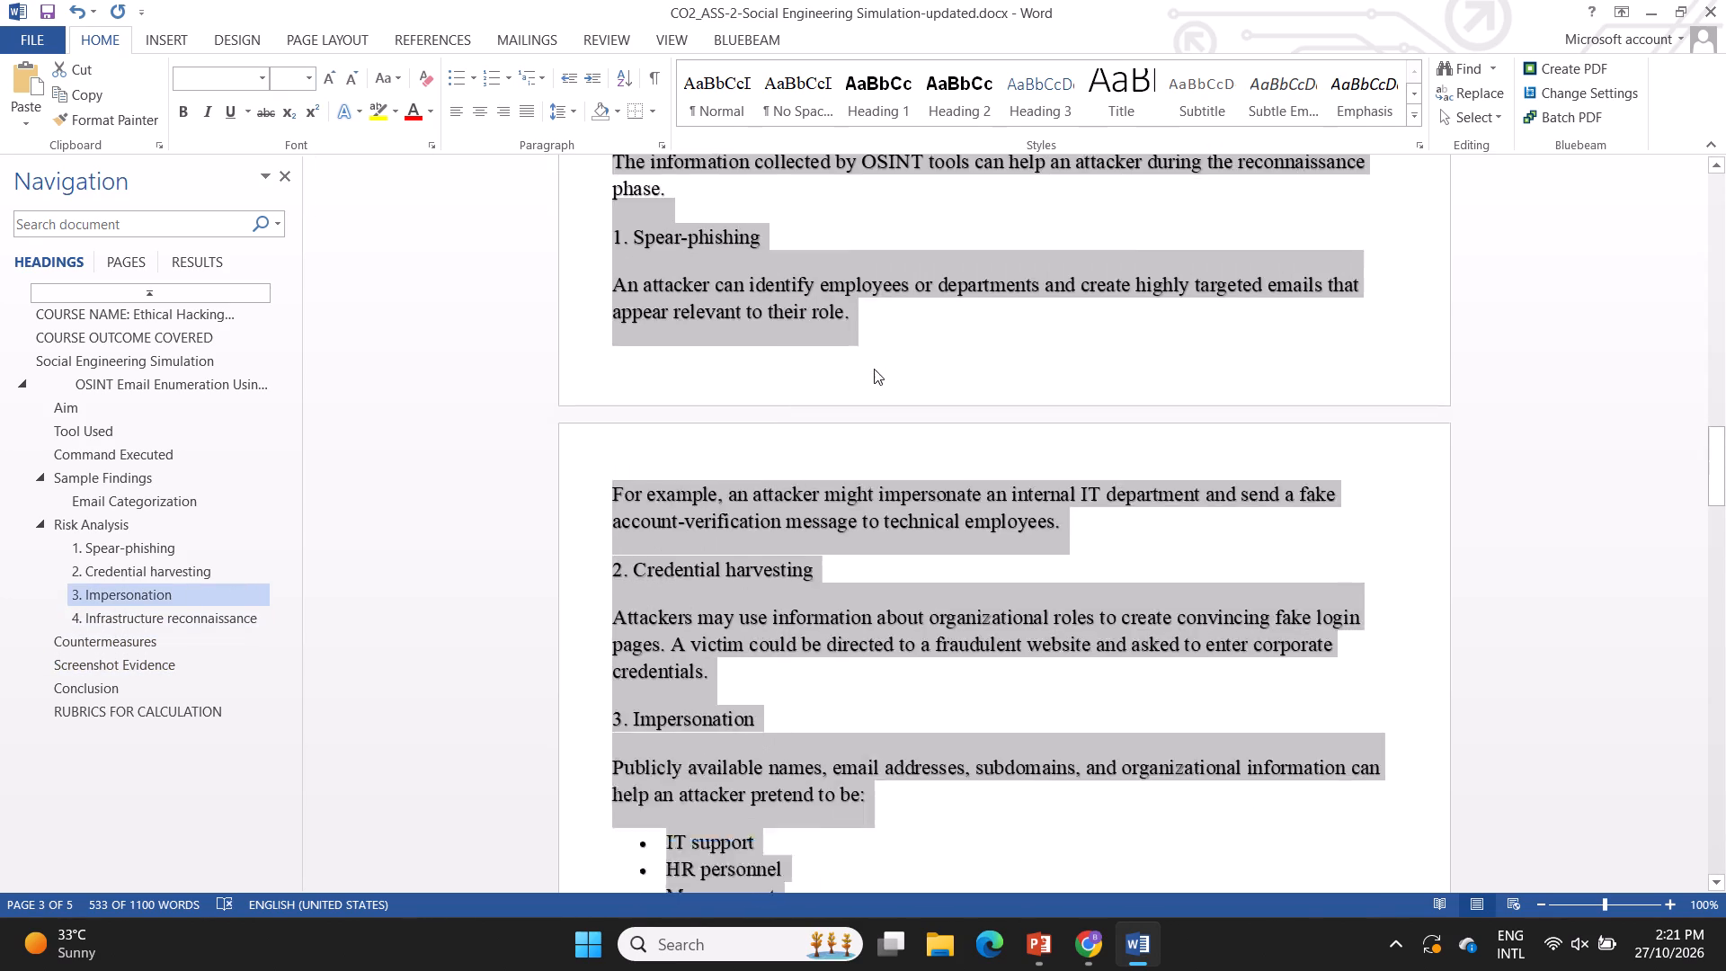
{"action": "scroll", "coordinate": [874, 369], "scroll_direction": "up", "scroll_amount": 6}
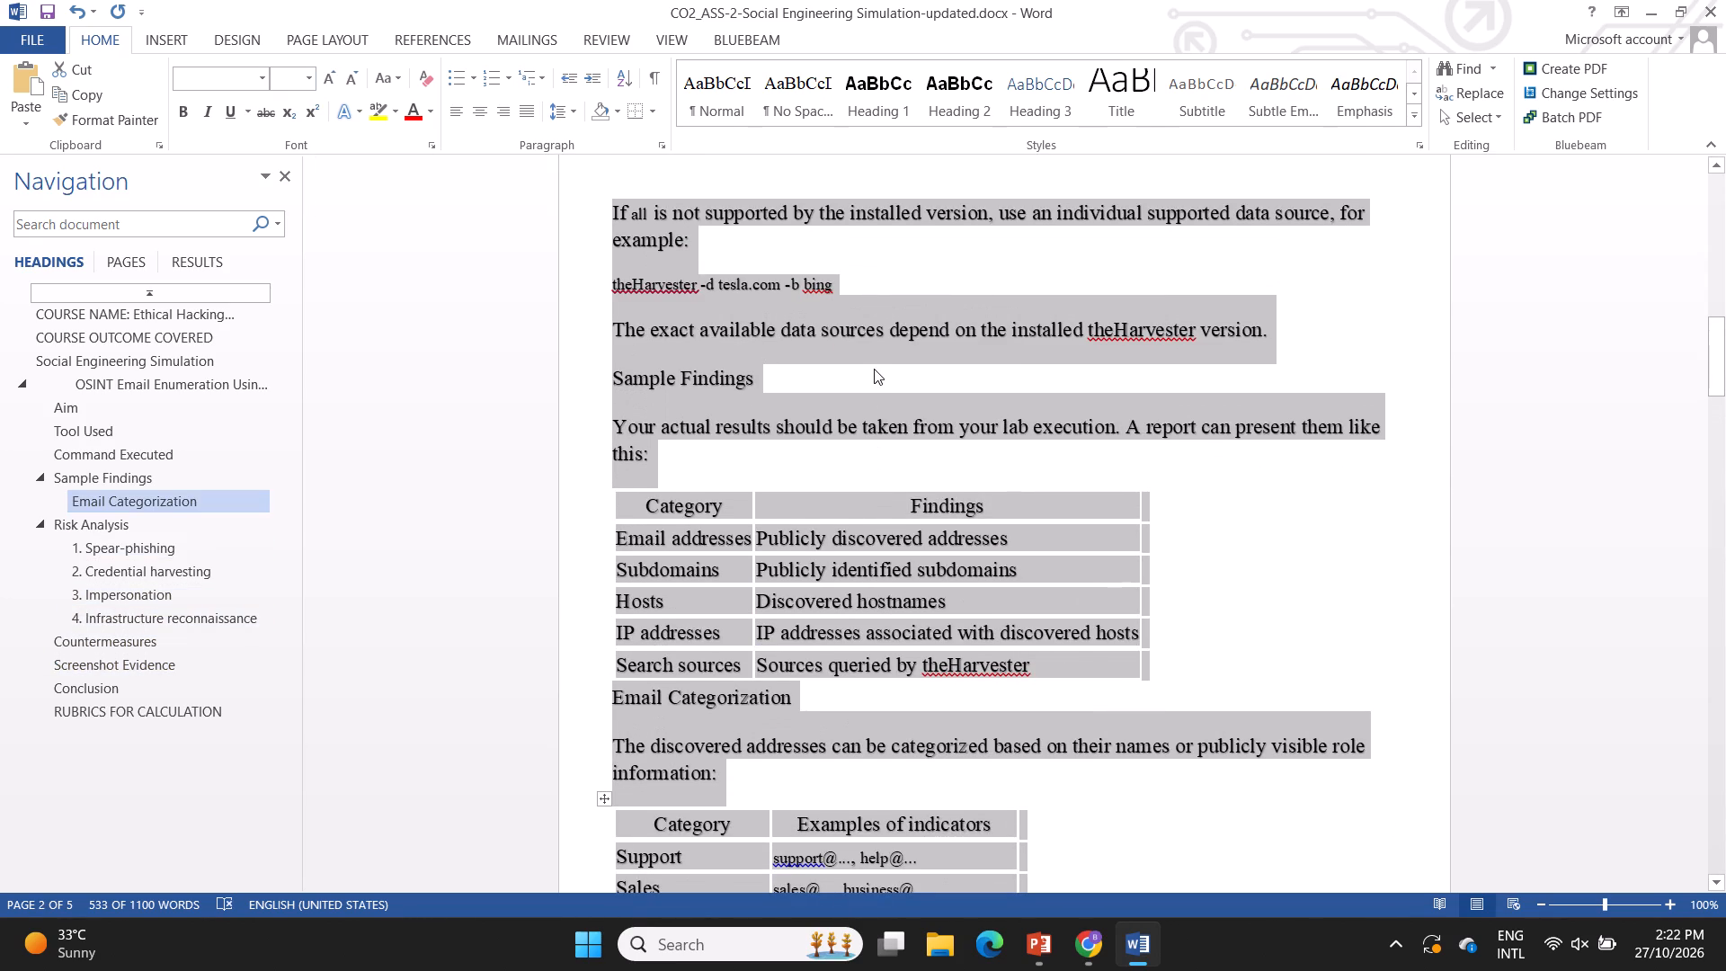
{"action": "scroll", "coordinate": [874, 369], "scroll_direction": "up", "scroll_amount": 7}
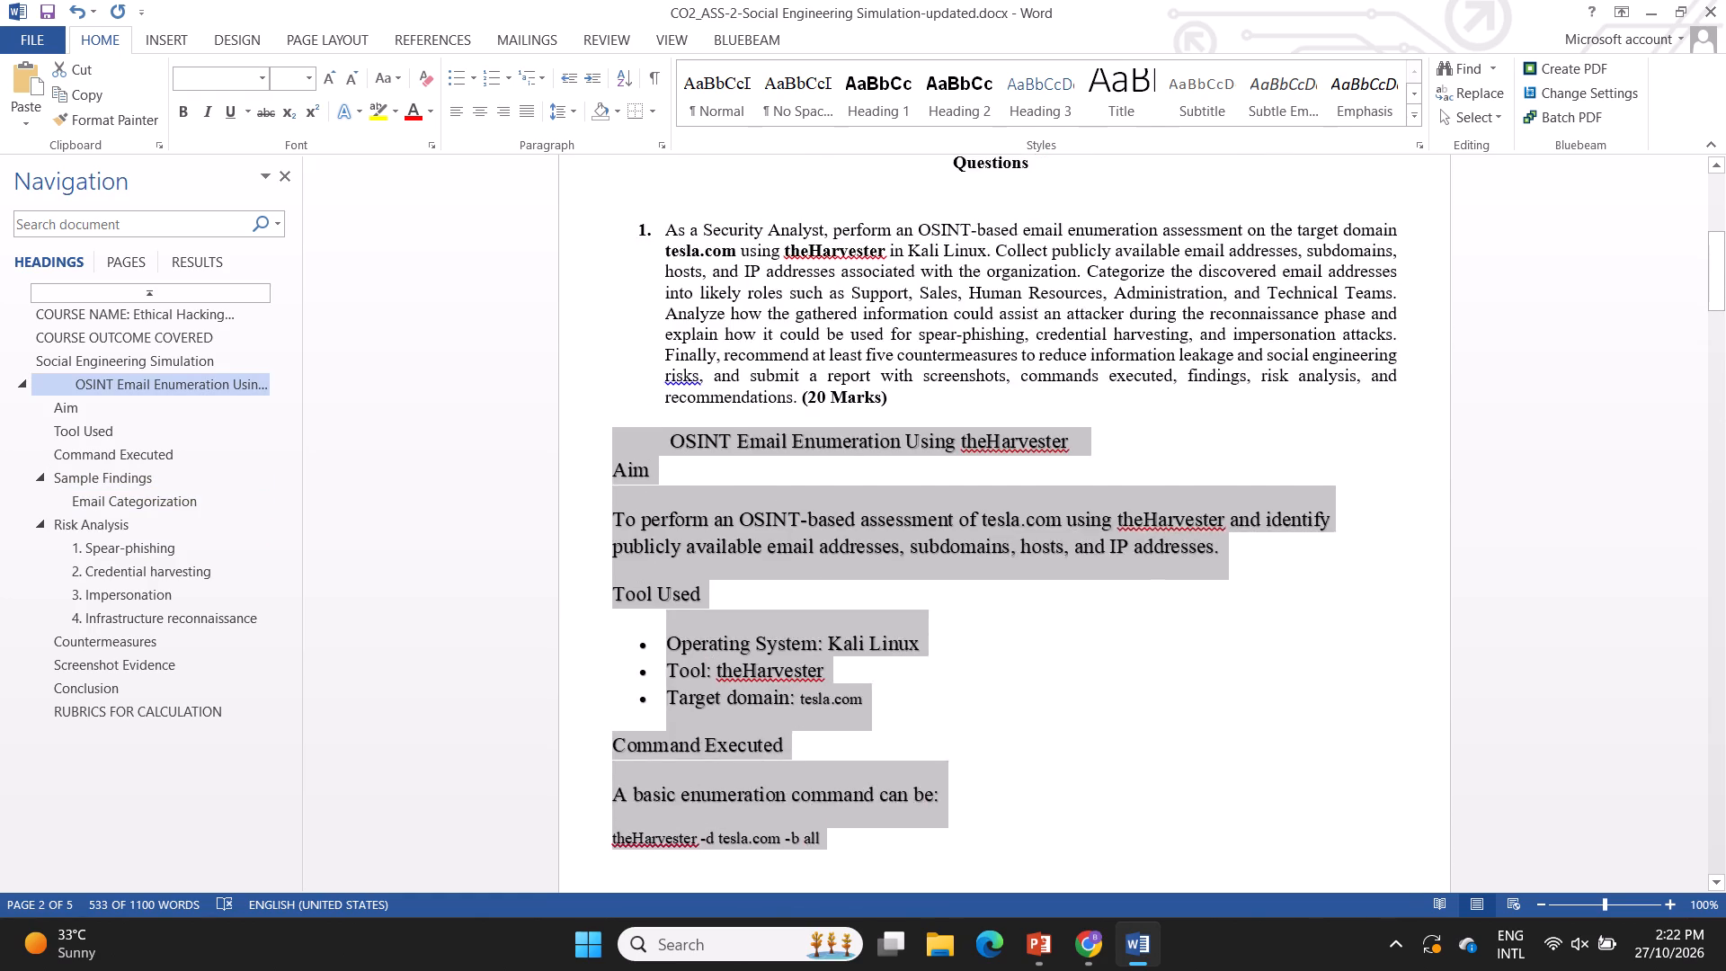
{"action": "scroll", "coordinate": [874, 369], "scroll_direction": "up", "scroll_amount": 1}
{"action": "scroll", "coordinate": [874, 369], "scroll_direction": "down", "scroll_amount": 2}
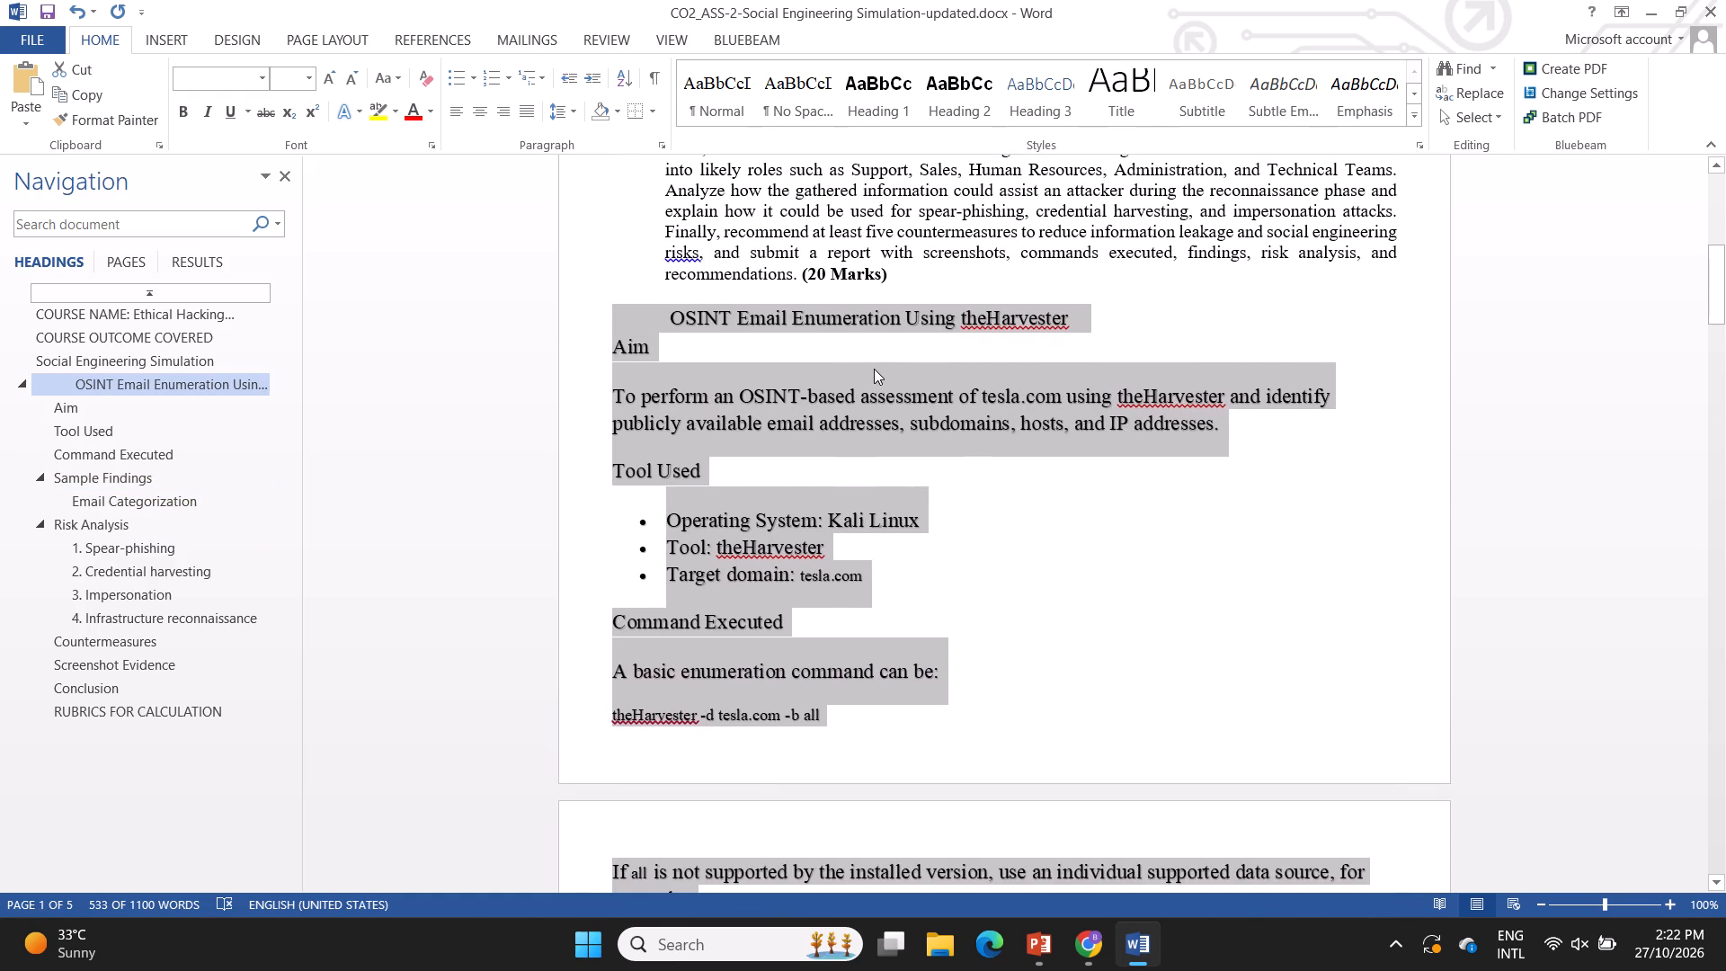
{"action": "scroll", "coordinate": [874, 369], "scroll_direction": "down", "scroll_amount": 1}
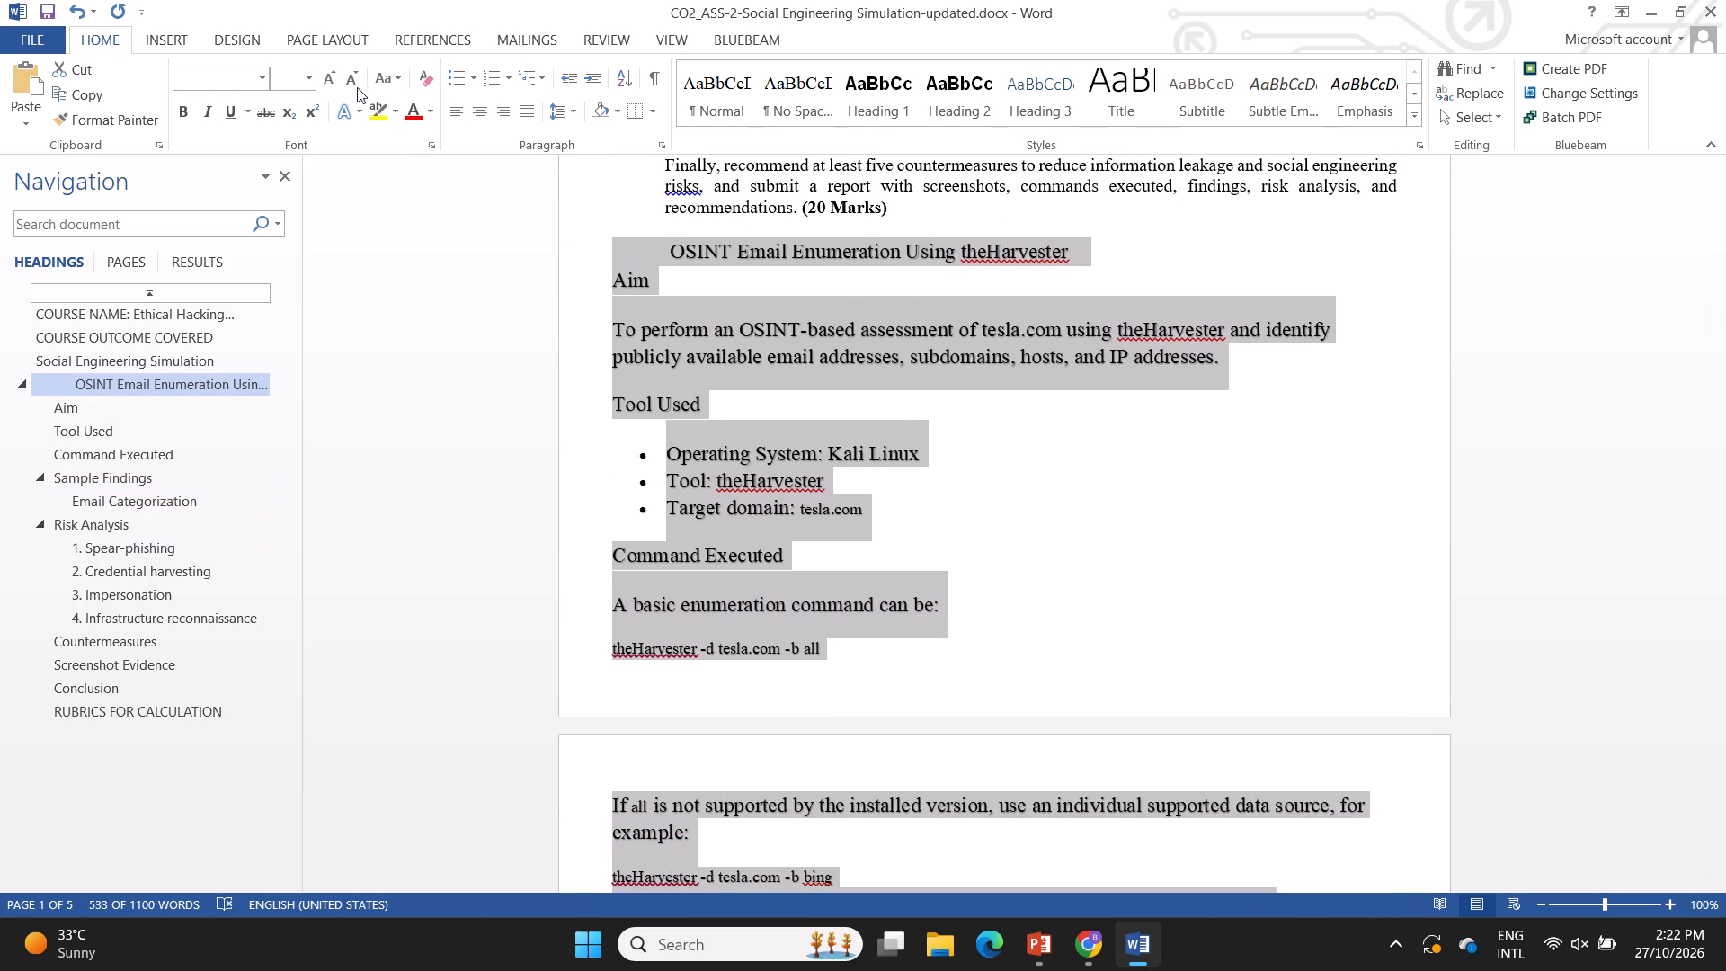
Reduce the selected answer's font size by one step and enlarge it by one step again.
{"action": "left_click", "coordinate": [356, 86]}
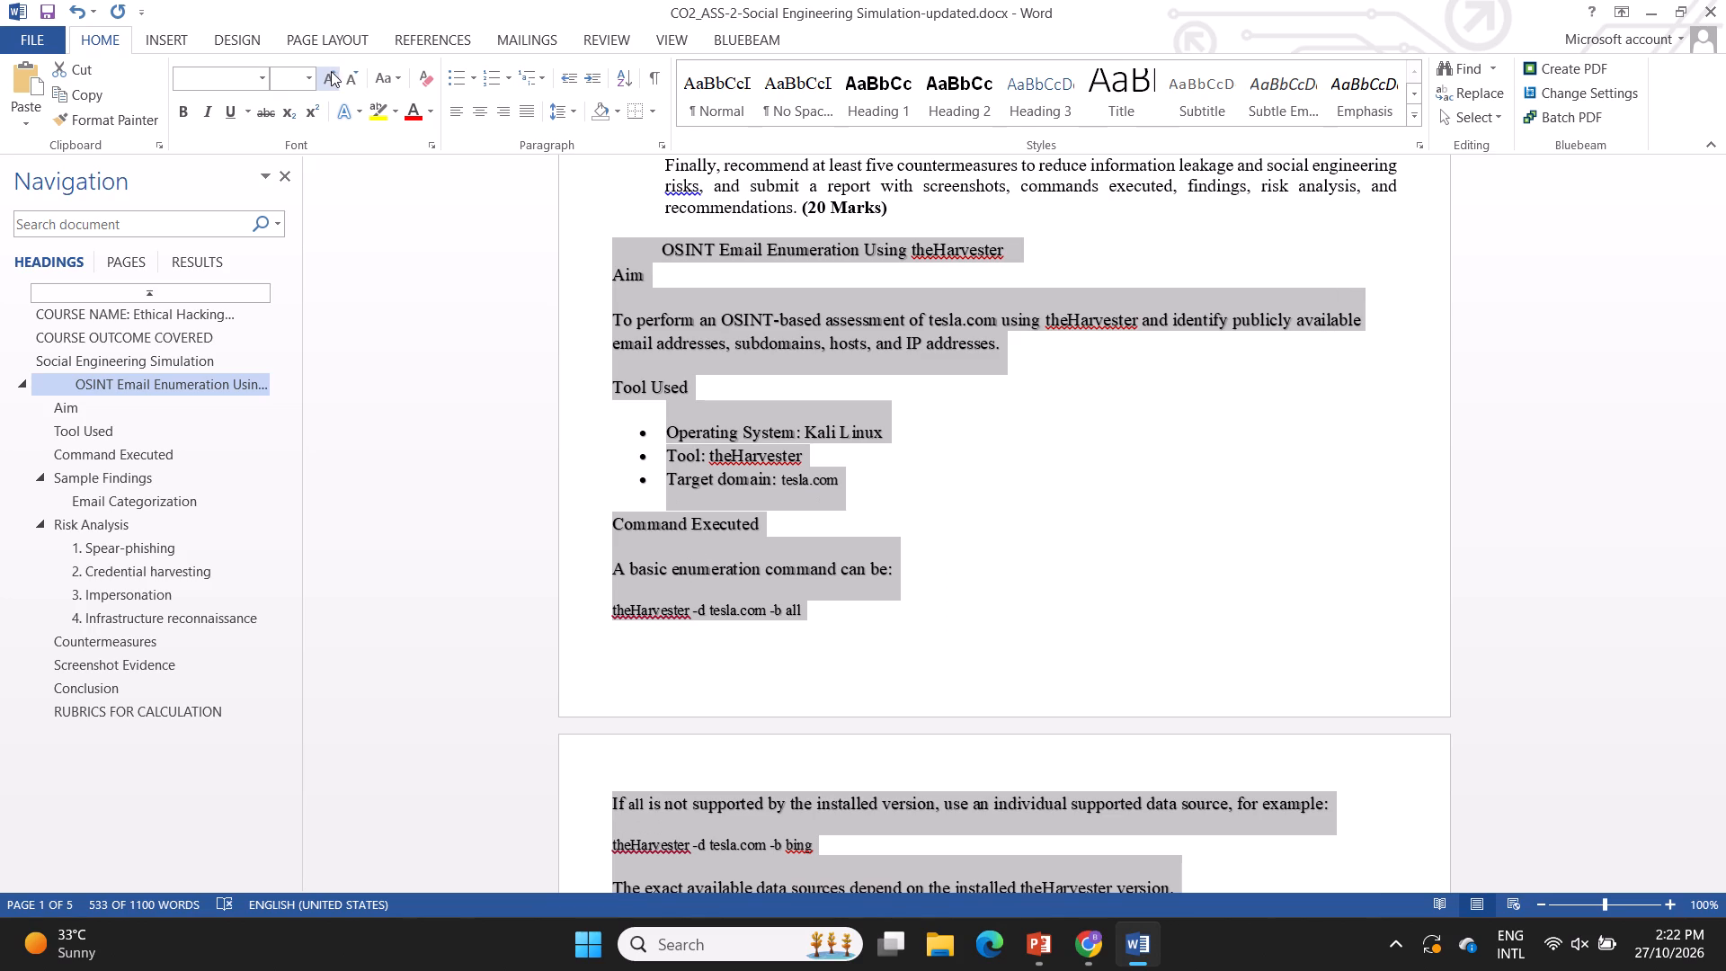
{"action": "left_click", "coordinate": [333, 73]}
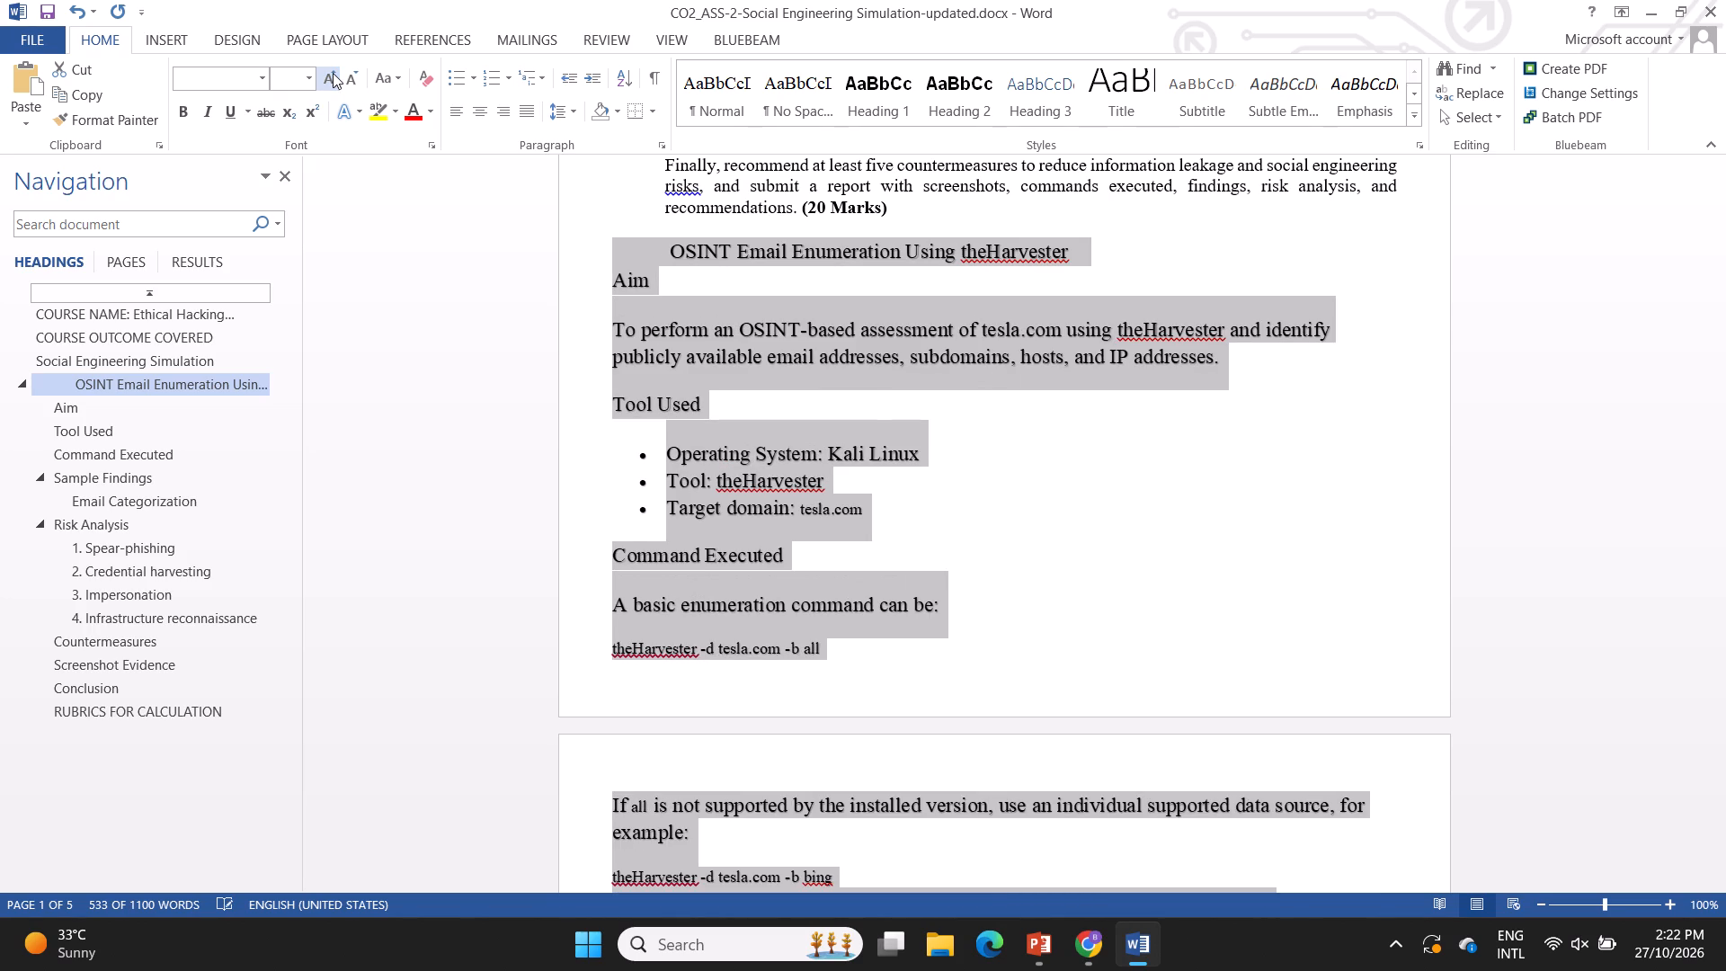
Set the font size of the whole selected answer to question 1 to 12.
{"action": "left_click", "coordinate": [312, 79]}
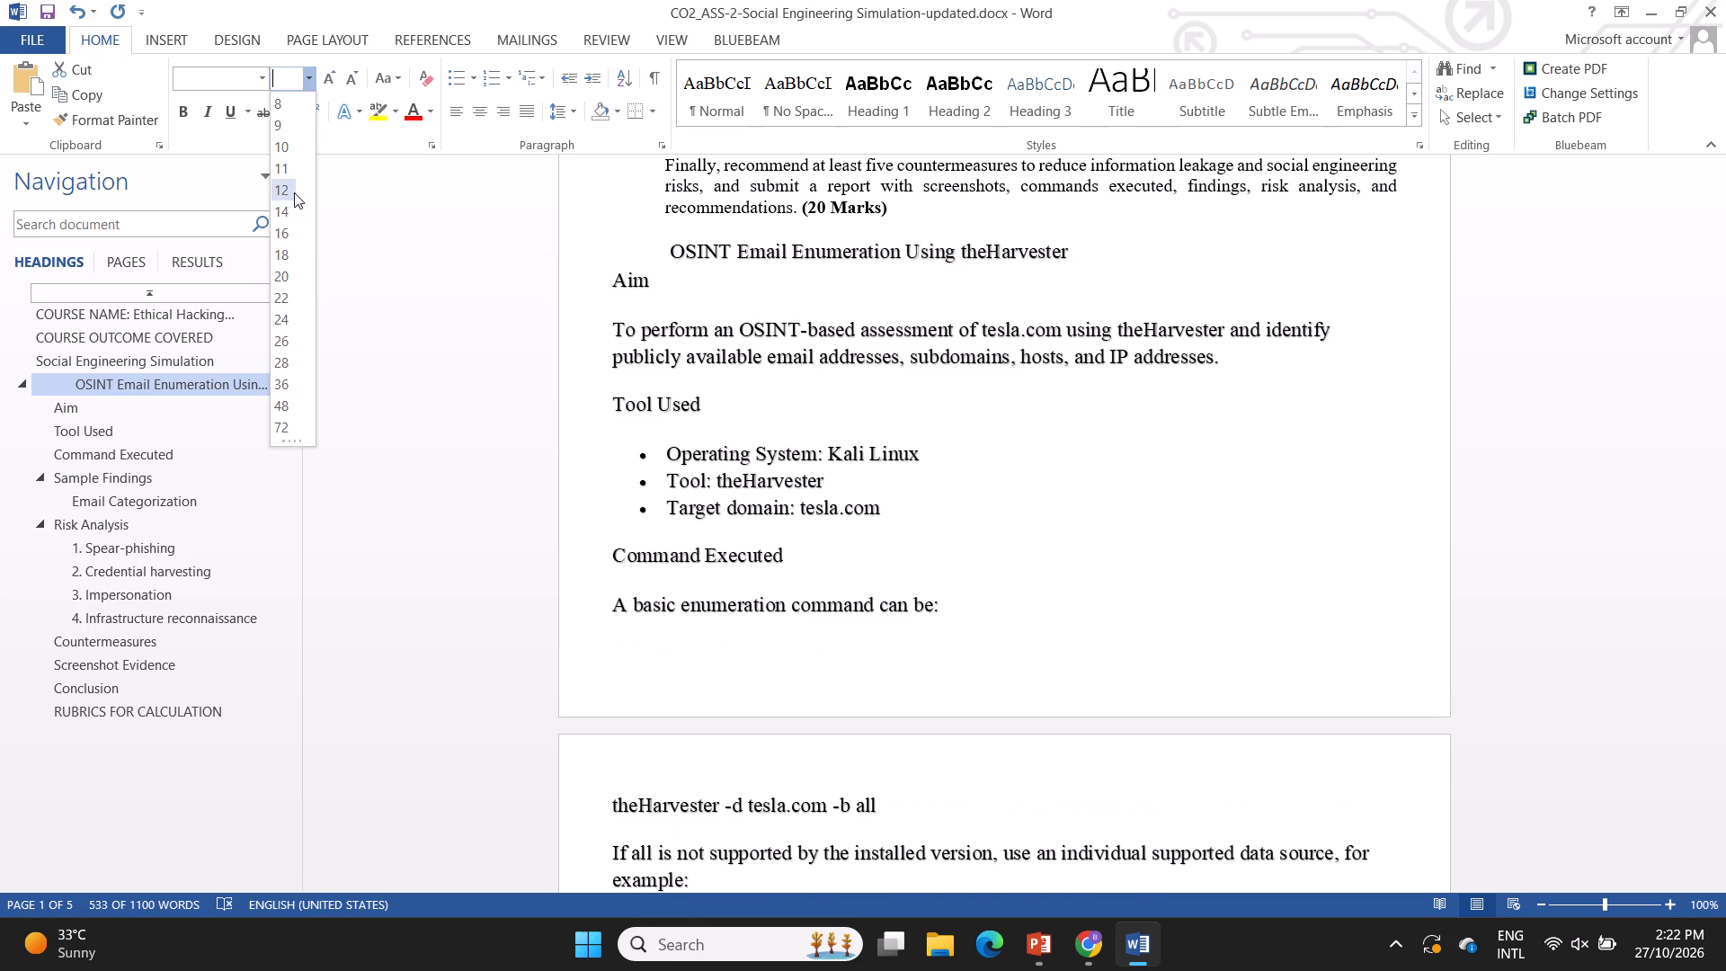
{"action": "left_click", "coordinate": [294, 194]}
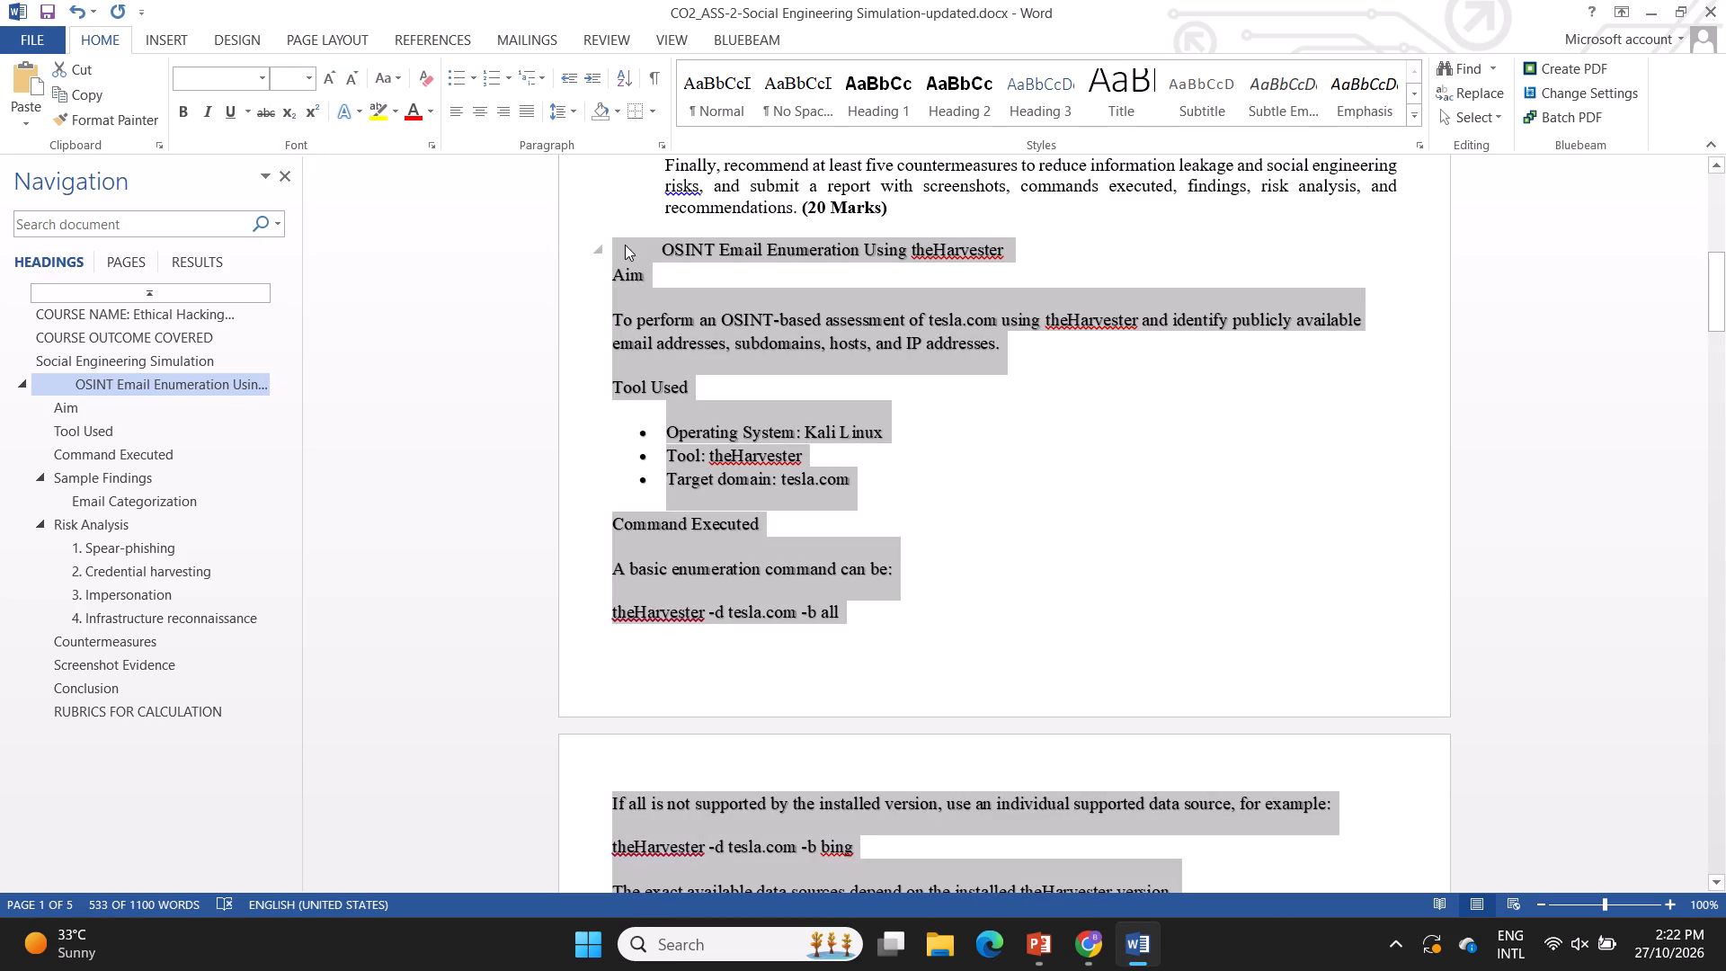
Justify the selected answer to question 1 and set its line spacing to 1.15.
{"action": "left_click", "coordinate": [532, 120]}
{"action": "left_click", "coordinate": [583, 109]}
{"action": "left_click", "coordinate": [577, 110]}
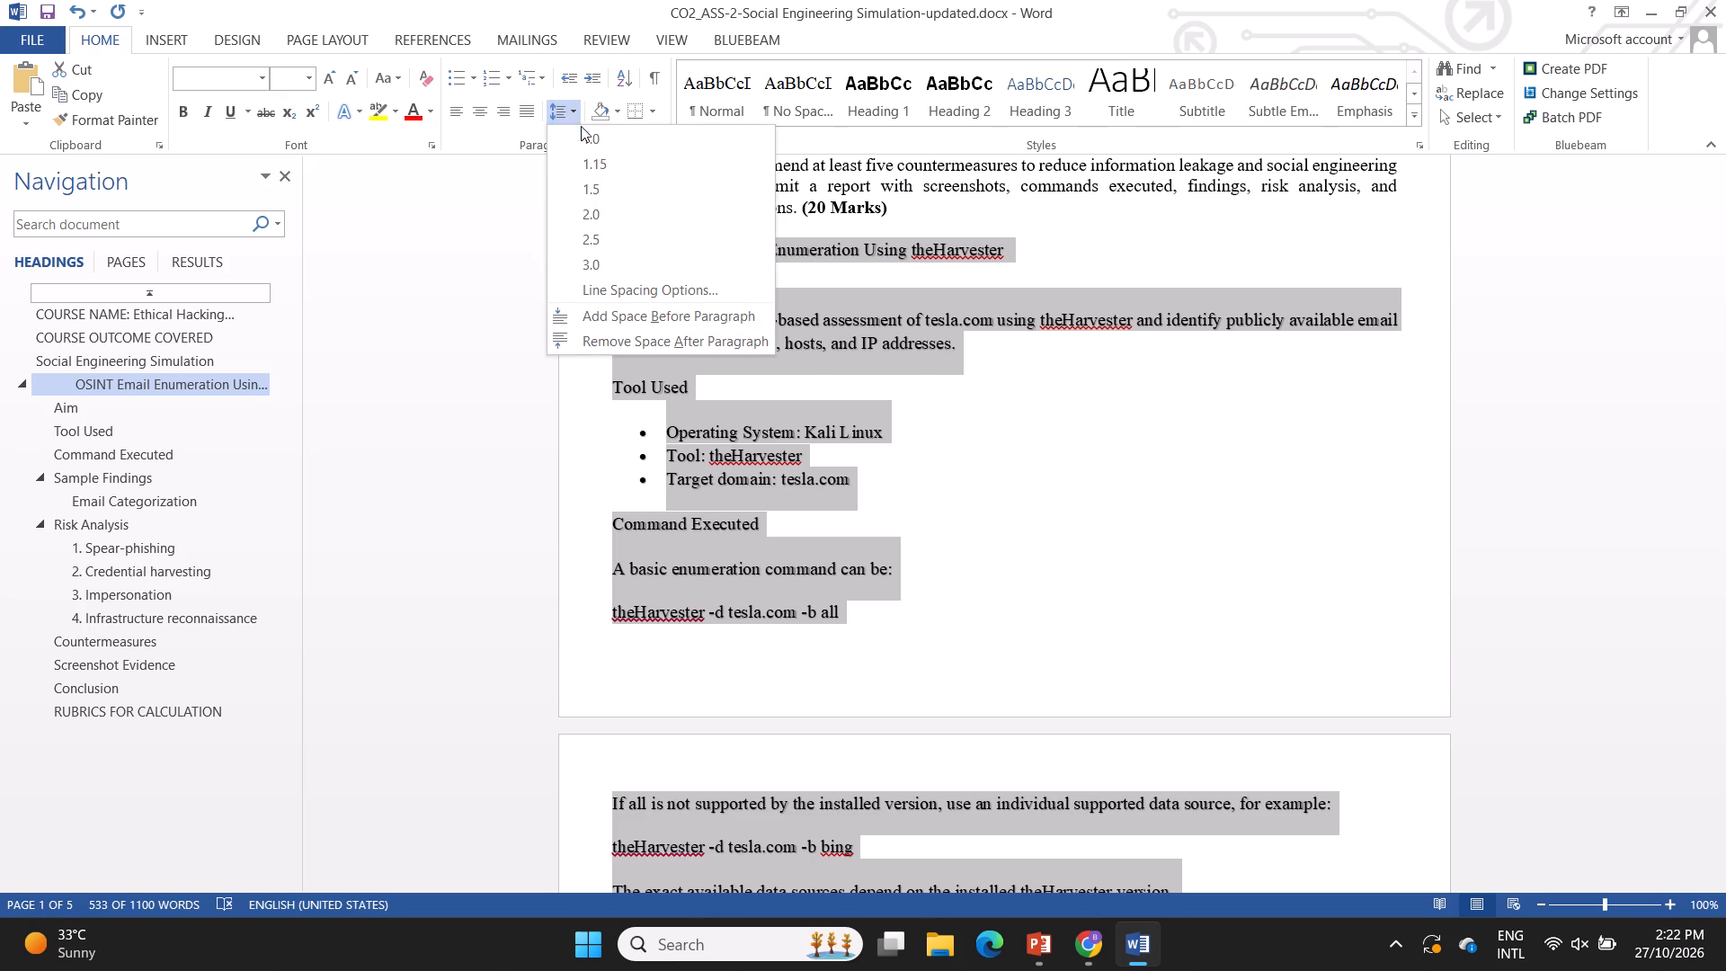
{"action": "left_click", "coordinate": [593, 163]}
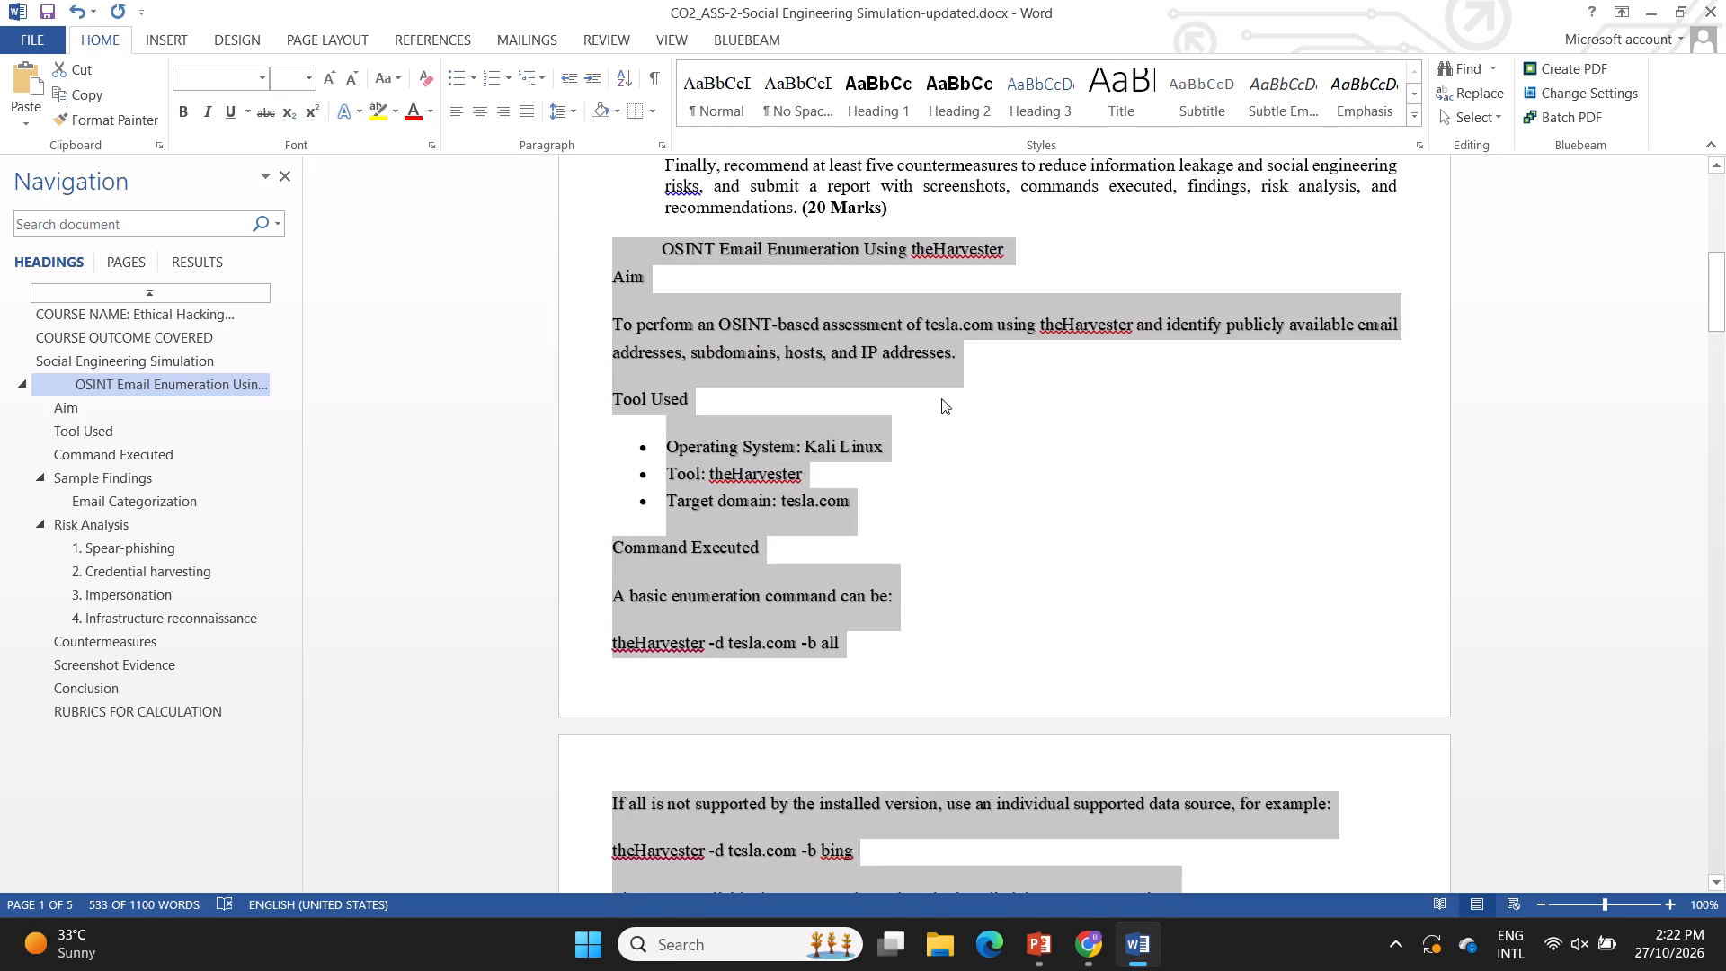
{"action": "left_click", "coordinate": [1005, 457]}
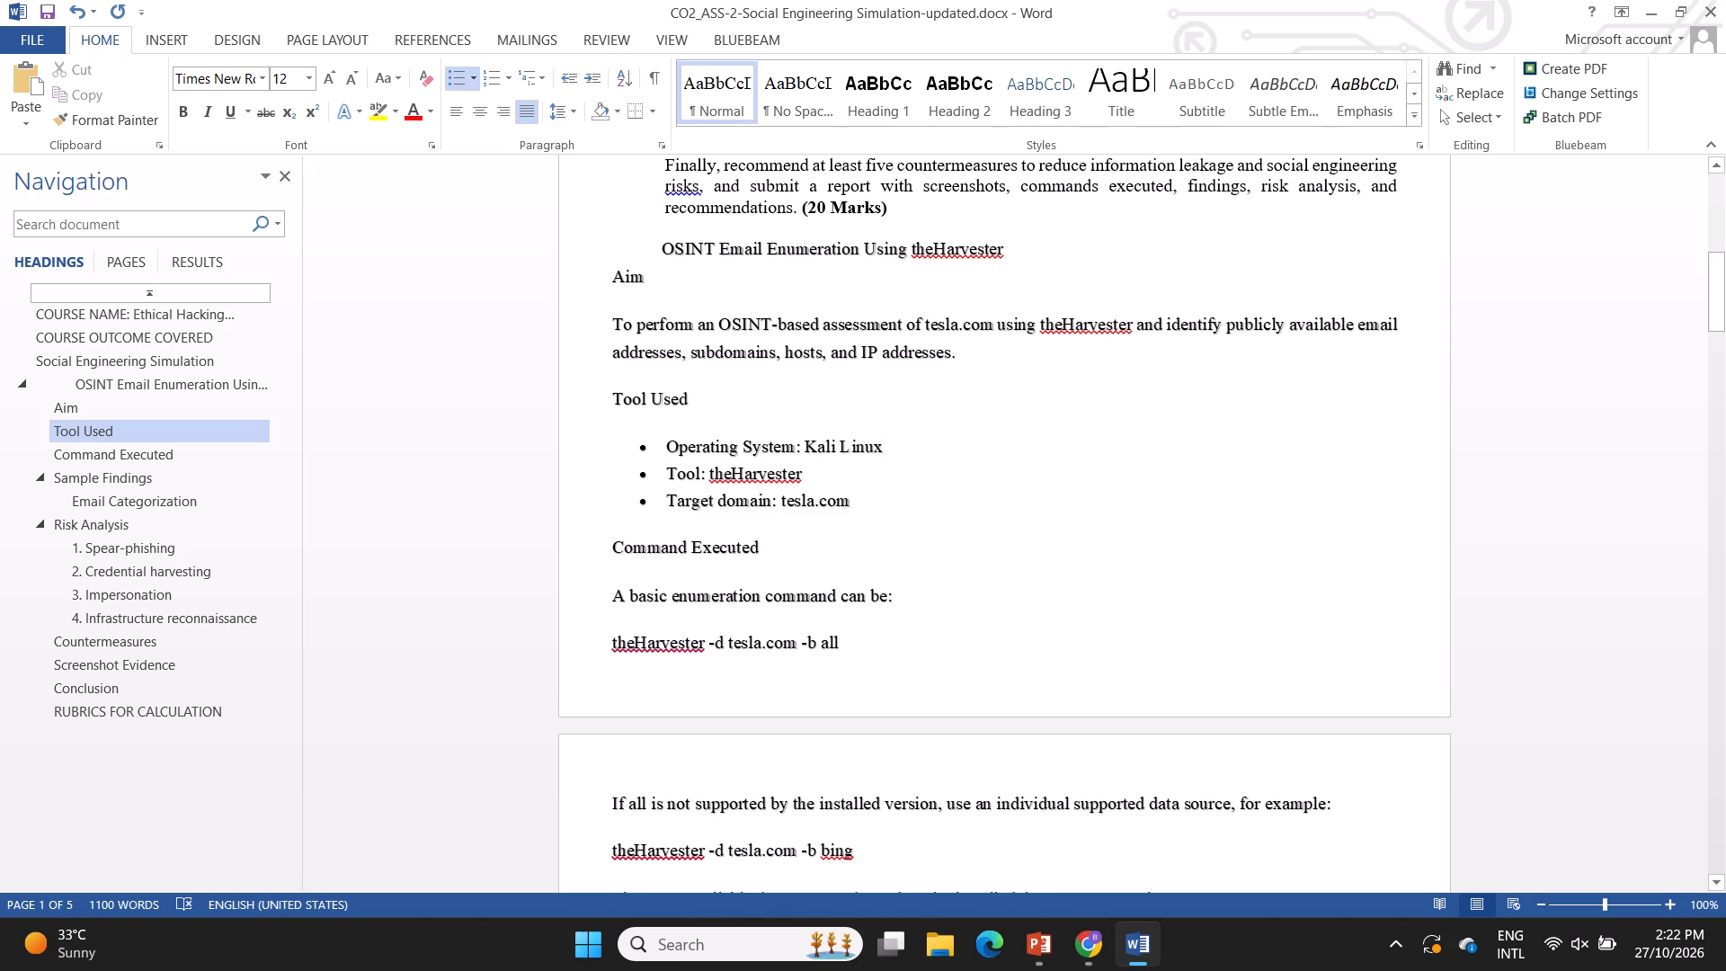
Make the title "OSINT Email Enumeration Using theHarvester" and the "Aim" heading below it bold.
{"action": "scroll", "coordinate": [863, 384], "scroll_direction": "up", "scroll_amount": 1}
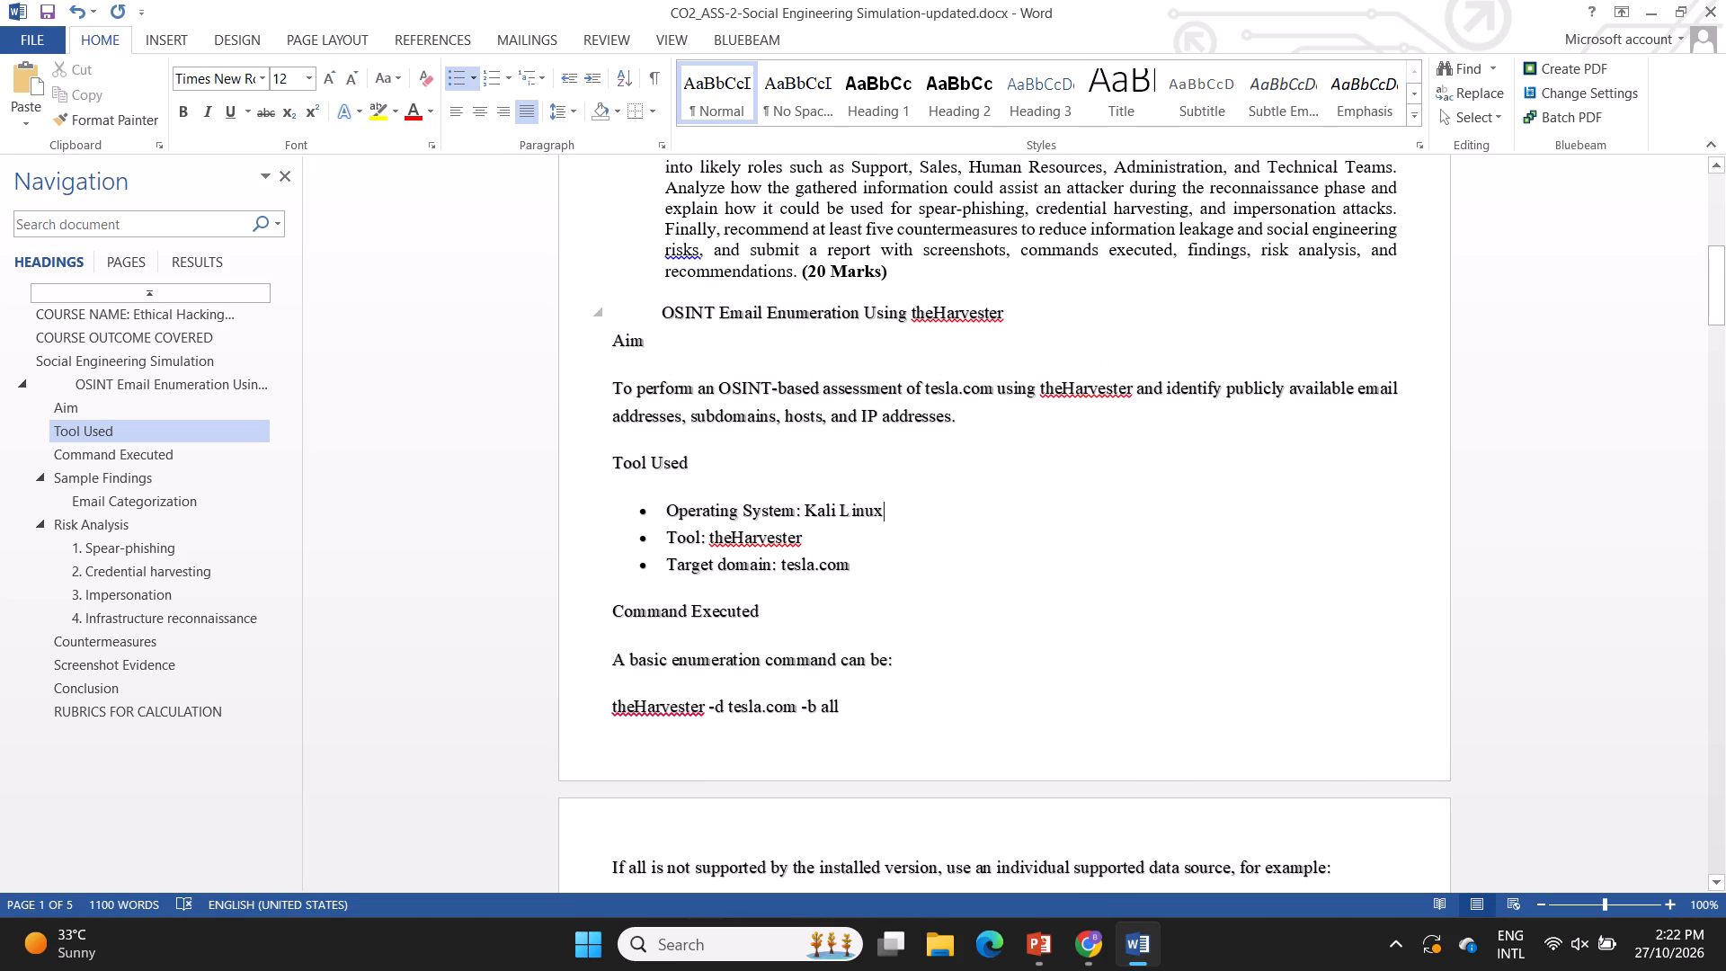
{"action": "left_click_drag", "start_coordinate": [663, 313], "coordinate": [905, 340]}
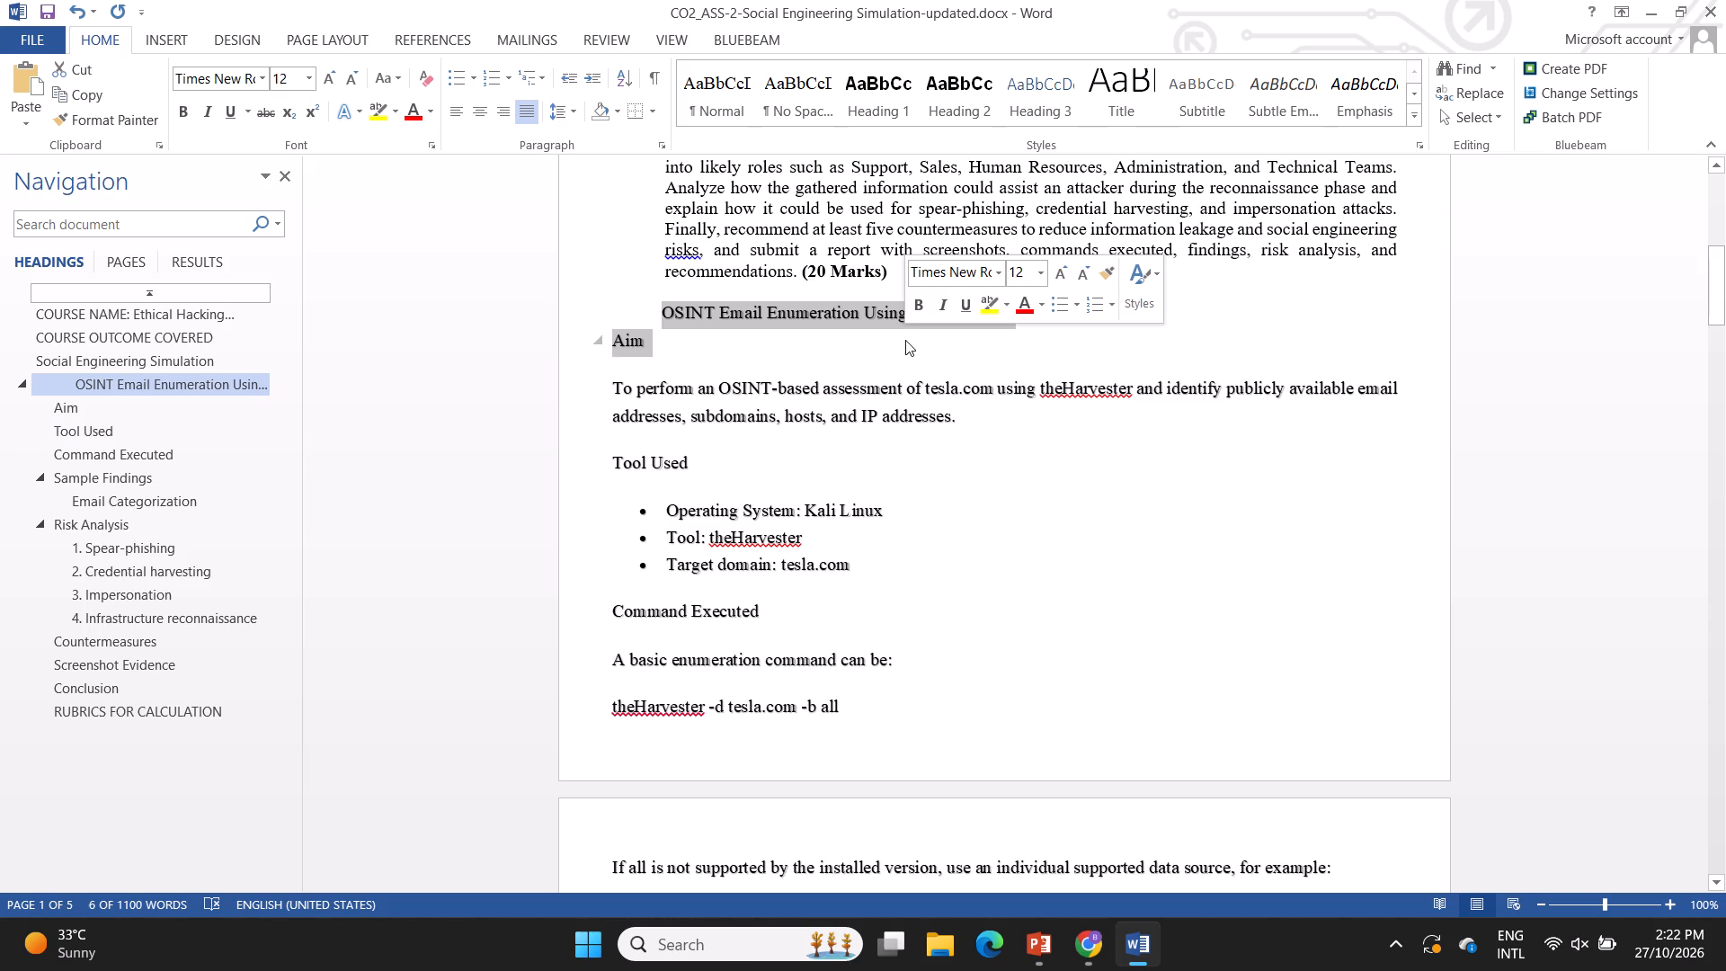
{"action": "left_click", "coordinate": [922, 298]}
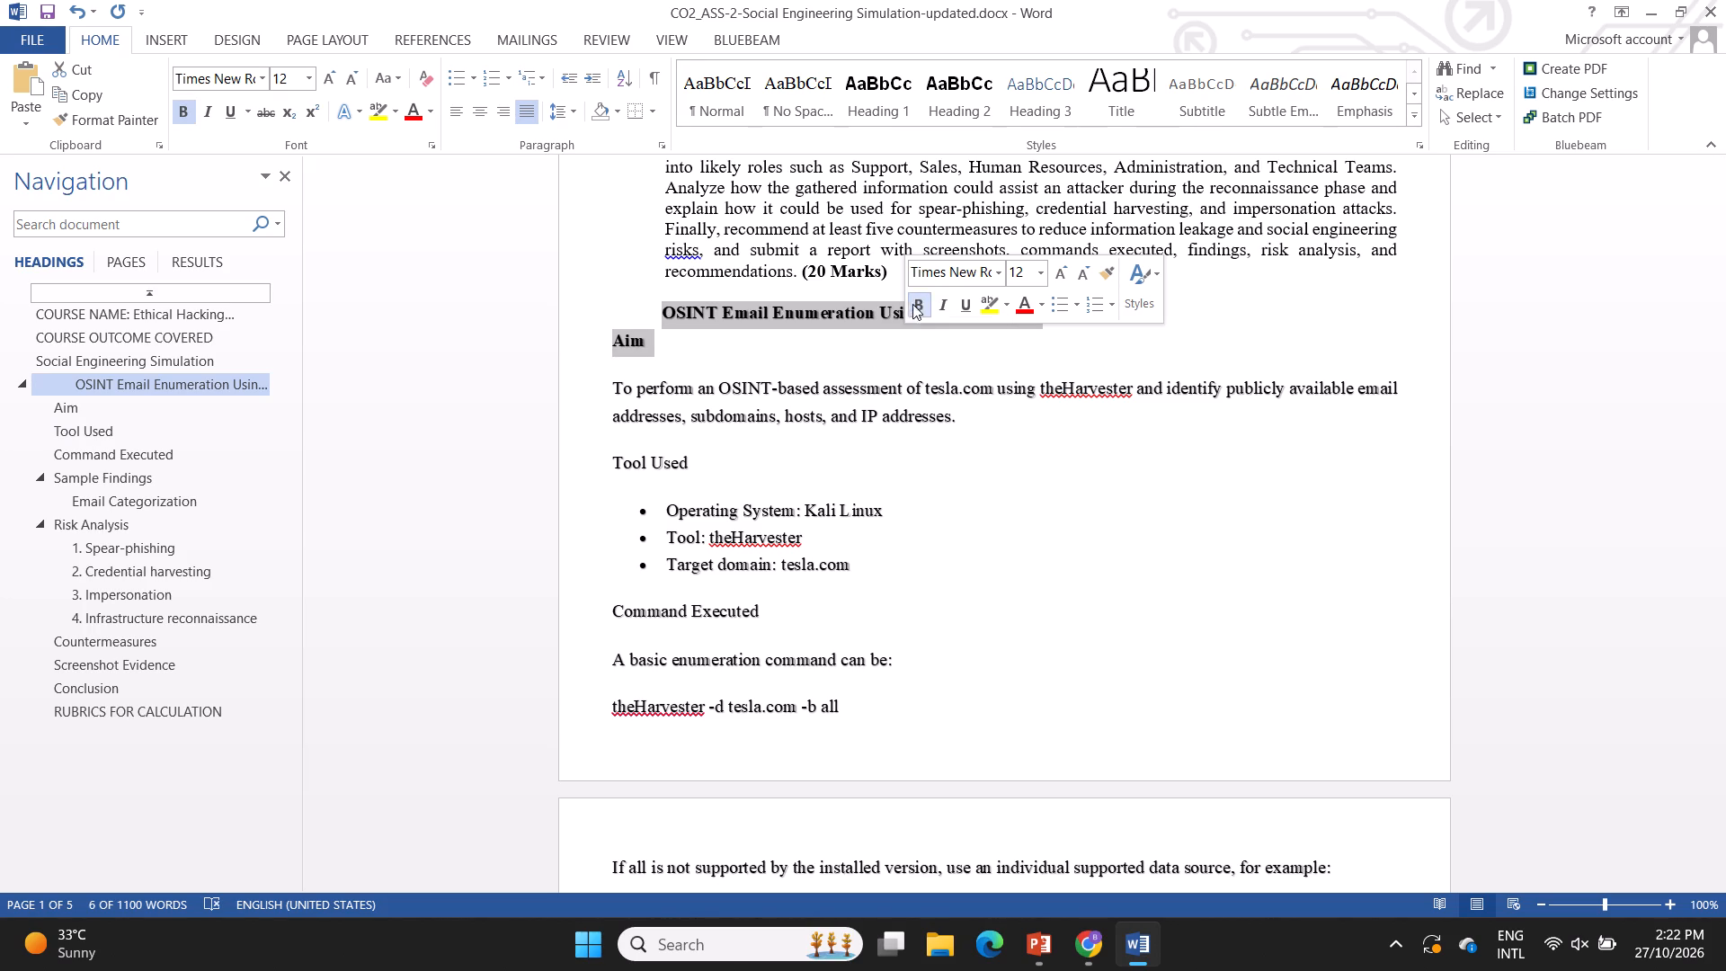
{"action": "left_click", "coordinate": [921, 457]}
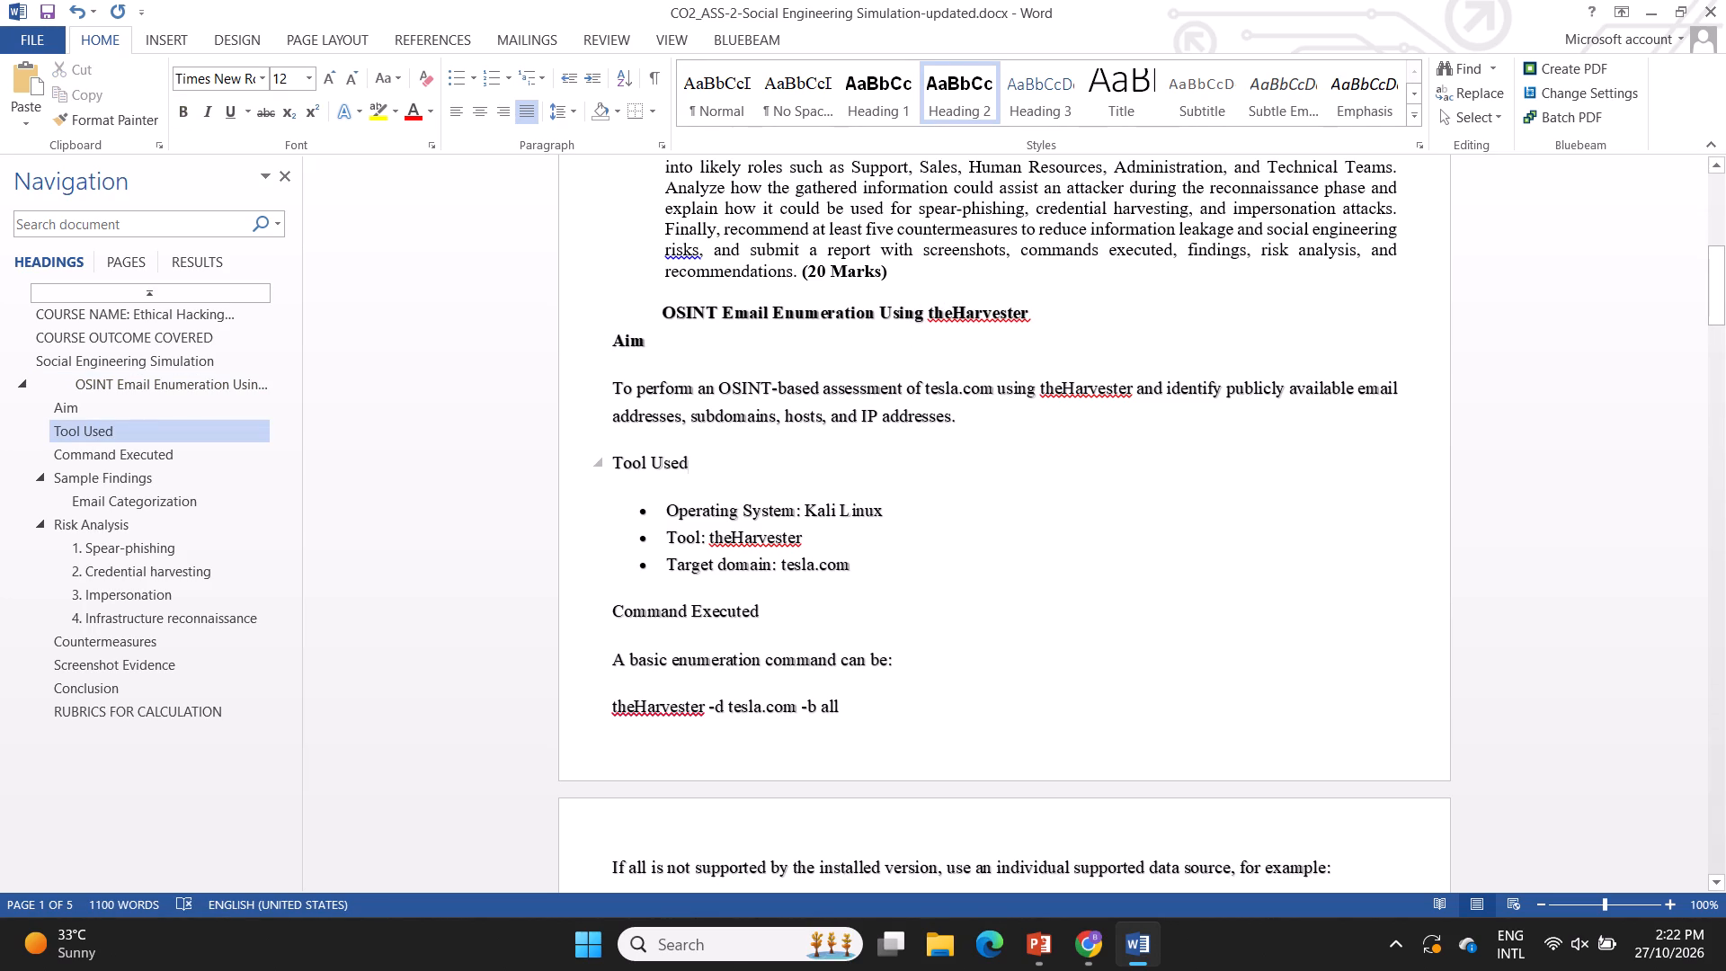
Make the "Command Executed" heading bold.
{"action": "scroll", "coordinate": [921, 457], "scroll_direction": "down", "scroll_amount": 2}
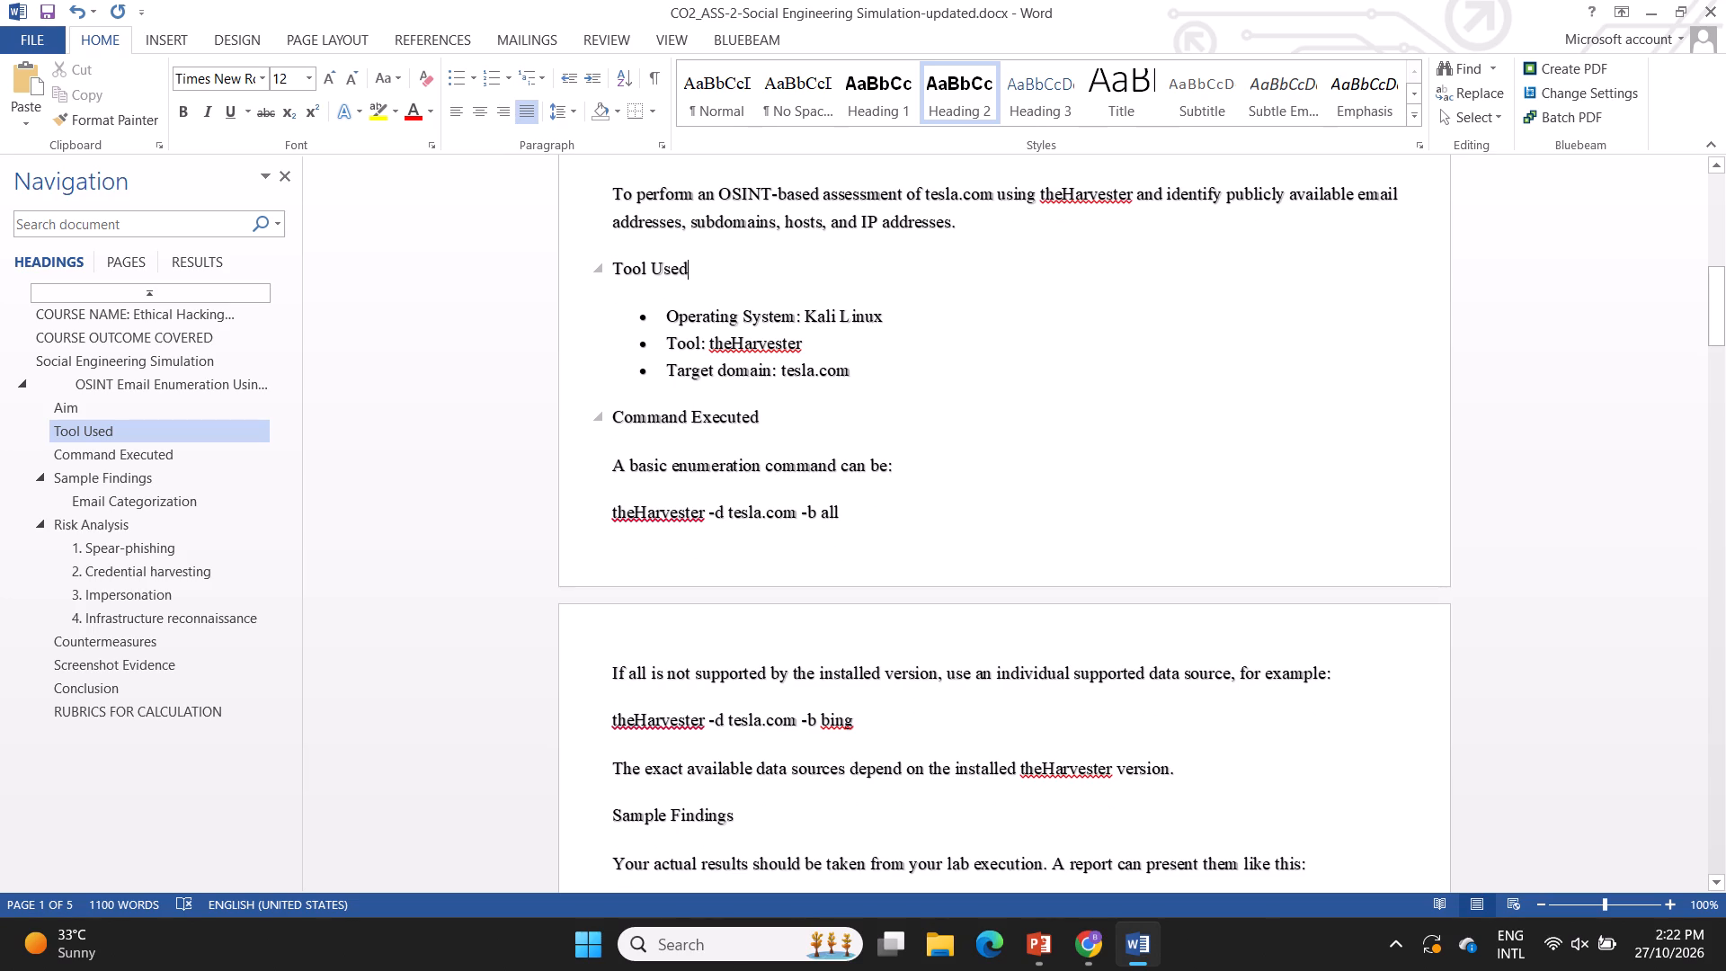
{"action": "left_click_drag", "start_coordinate": [610, 408], "coordinate": [752, 425]}
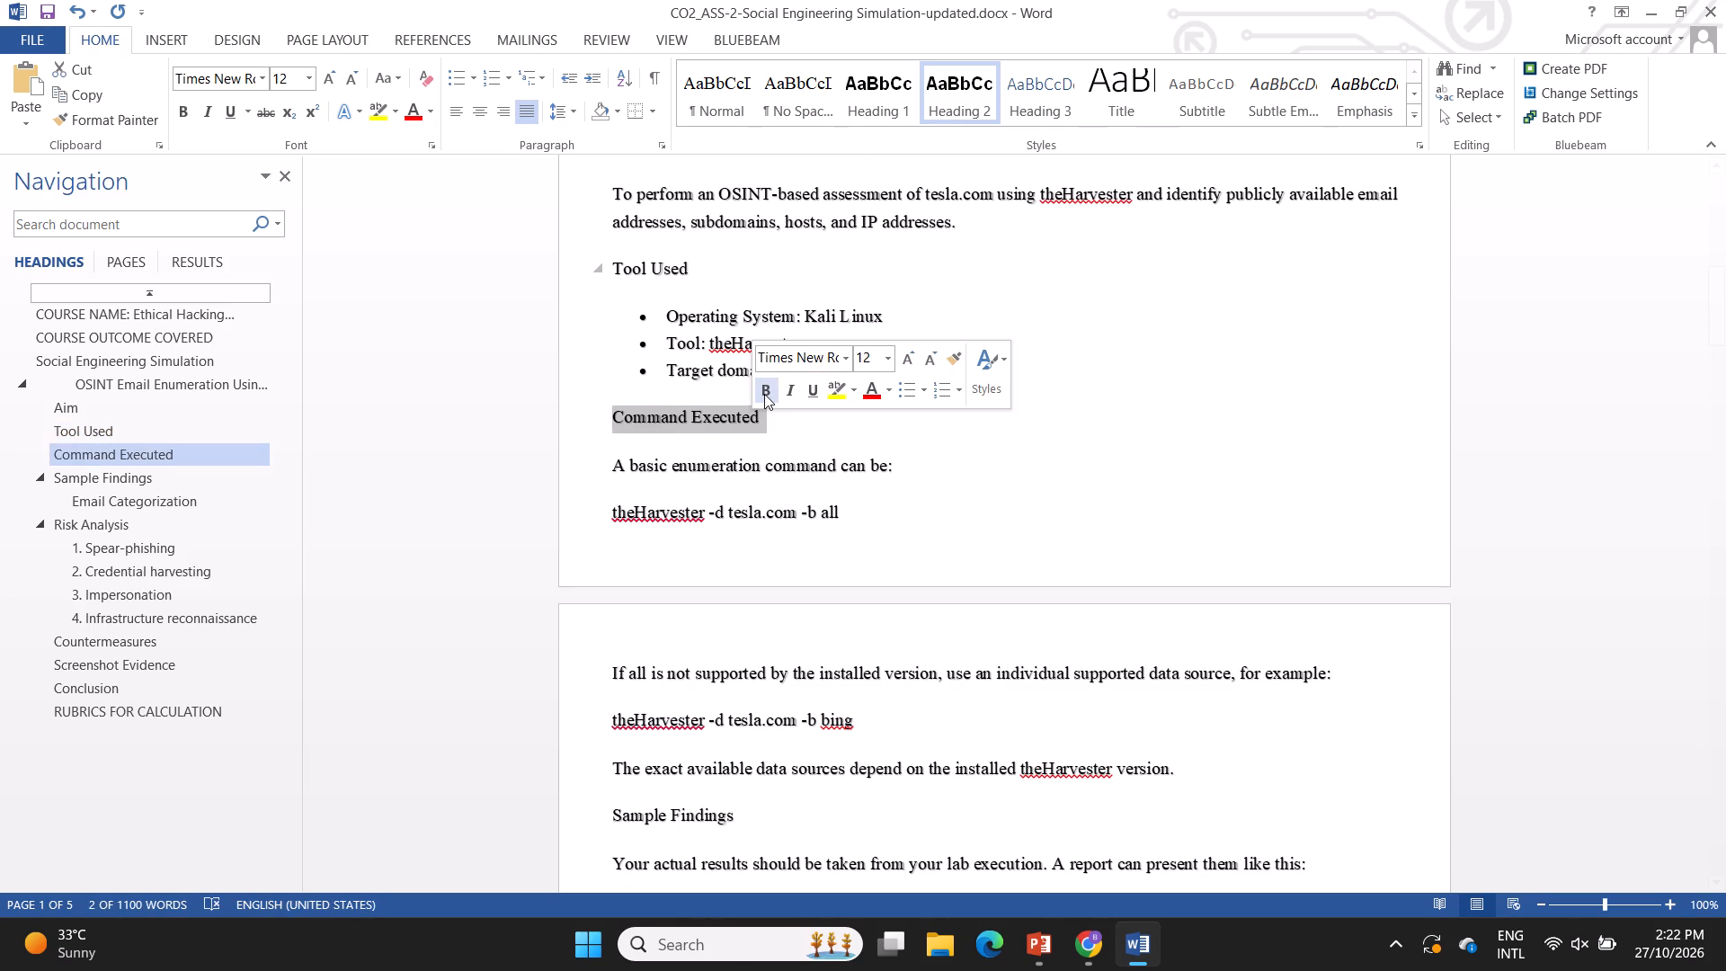
{"action": "left_click", "coordinate": [765, 394]}
{"action": "left_click", "coordinate": [905, 563]}
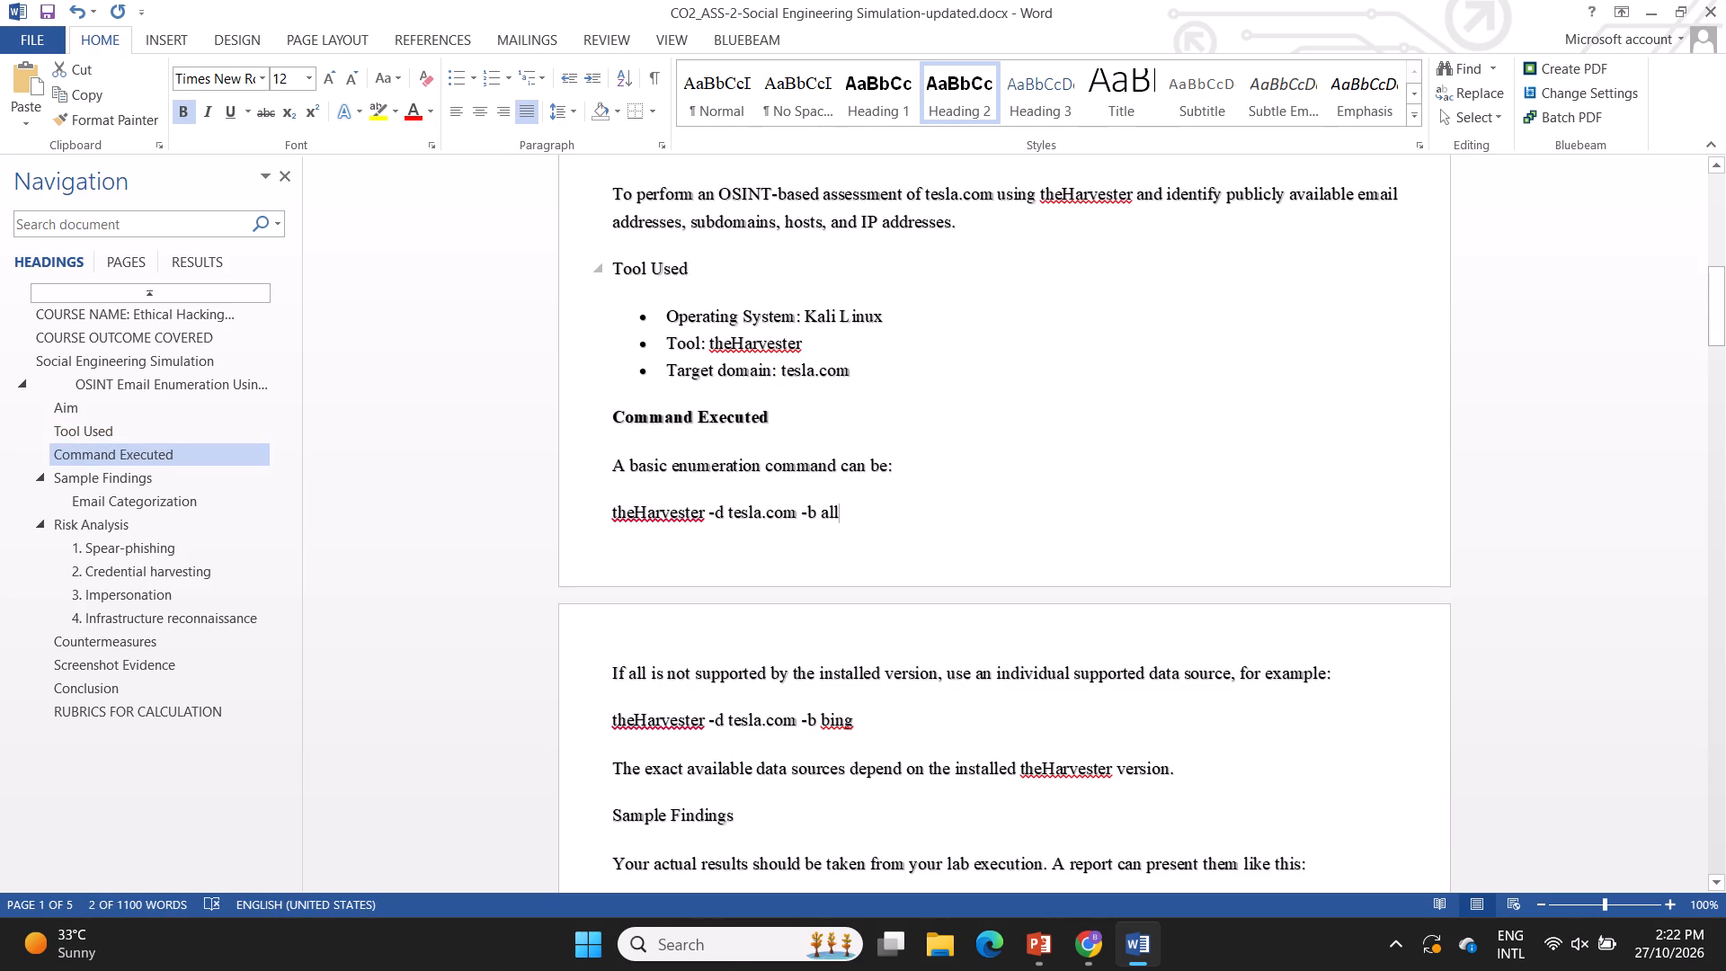
Apply all borders to the whole Category and Findings table under "Sample Findings".
{"action": "scroll", "coordinate": [905, 563], "scroll_direction": "down", "scroll_amount": 2}
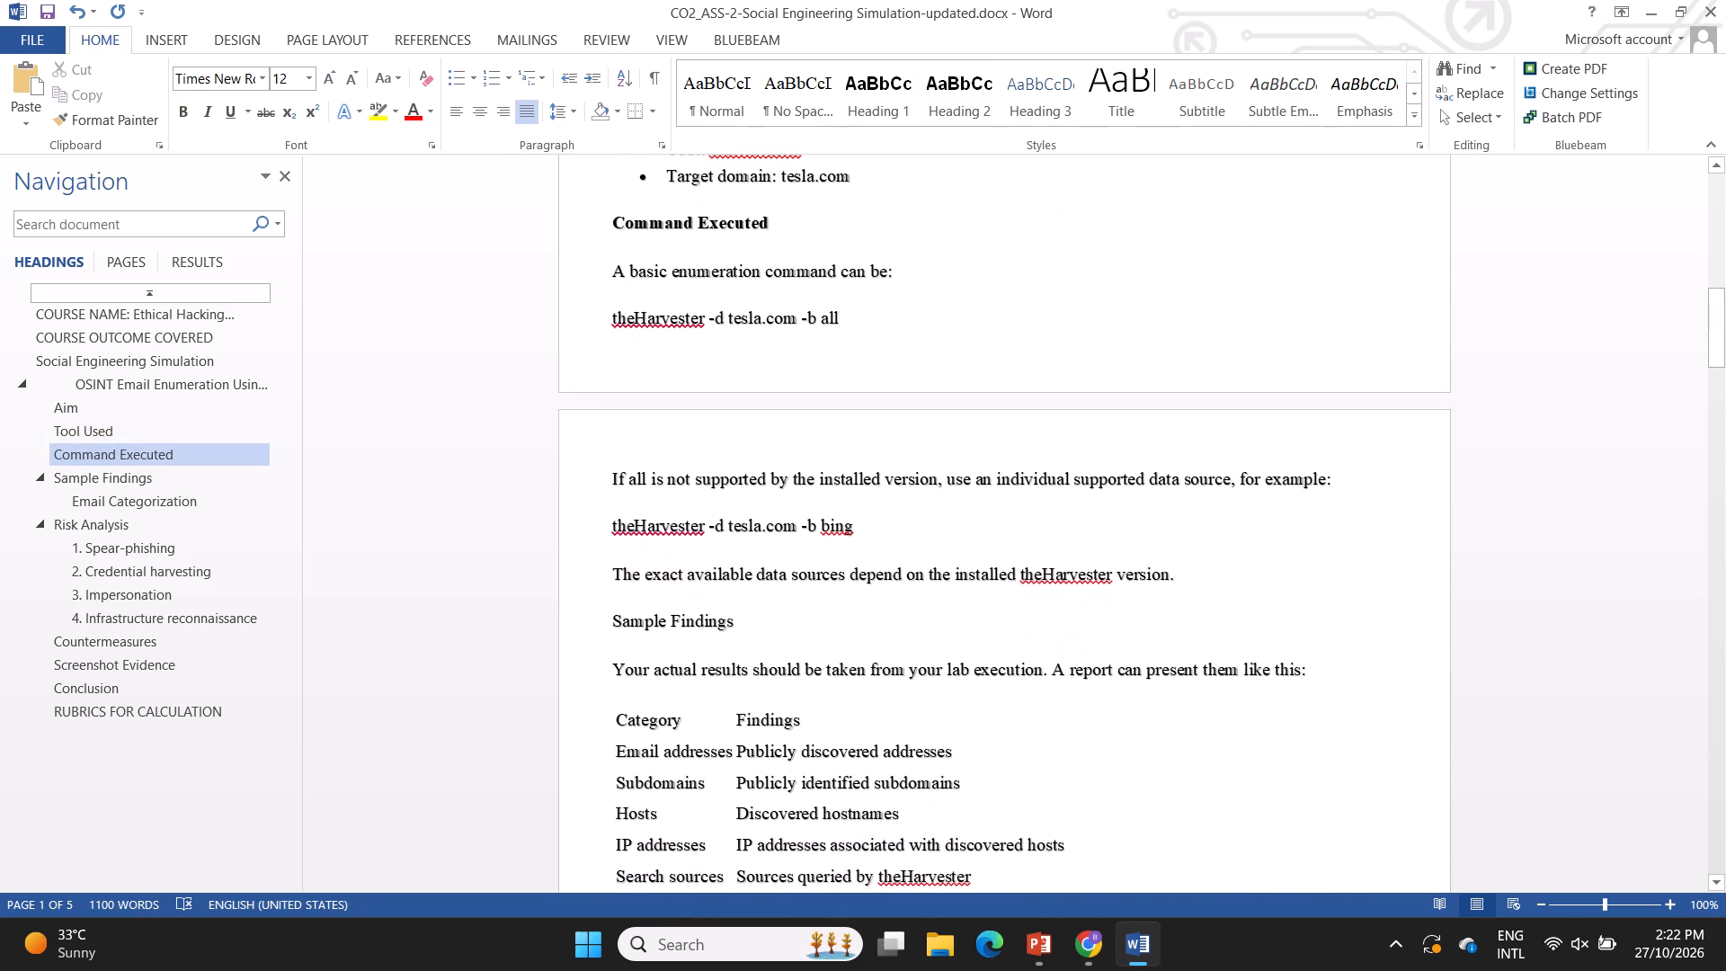
{"action": "scroll", "coordinate": [905, 563], "scroll_direction": "down", "scroll_amount": 4}
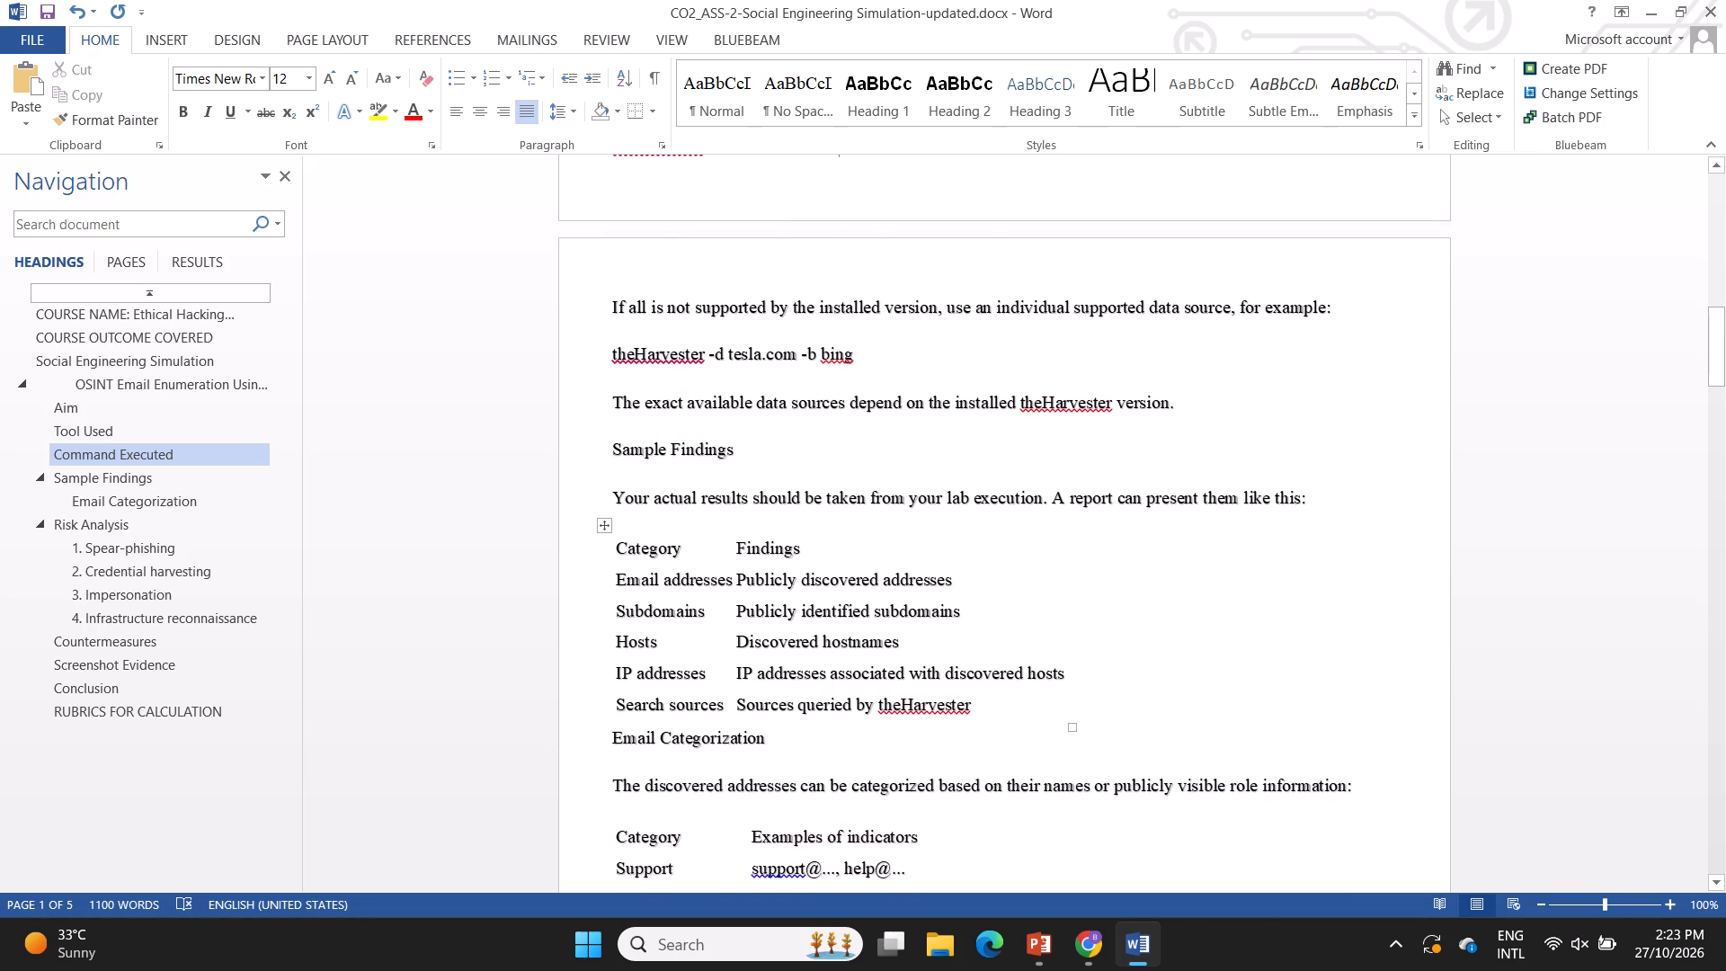
{"action": "scroll", "coordinate": [905, 563], "scroll_direction": "down", "scroll_amount": 1}
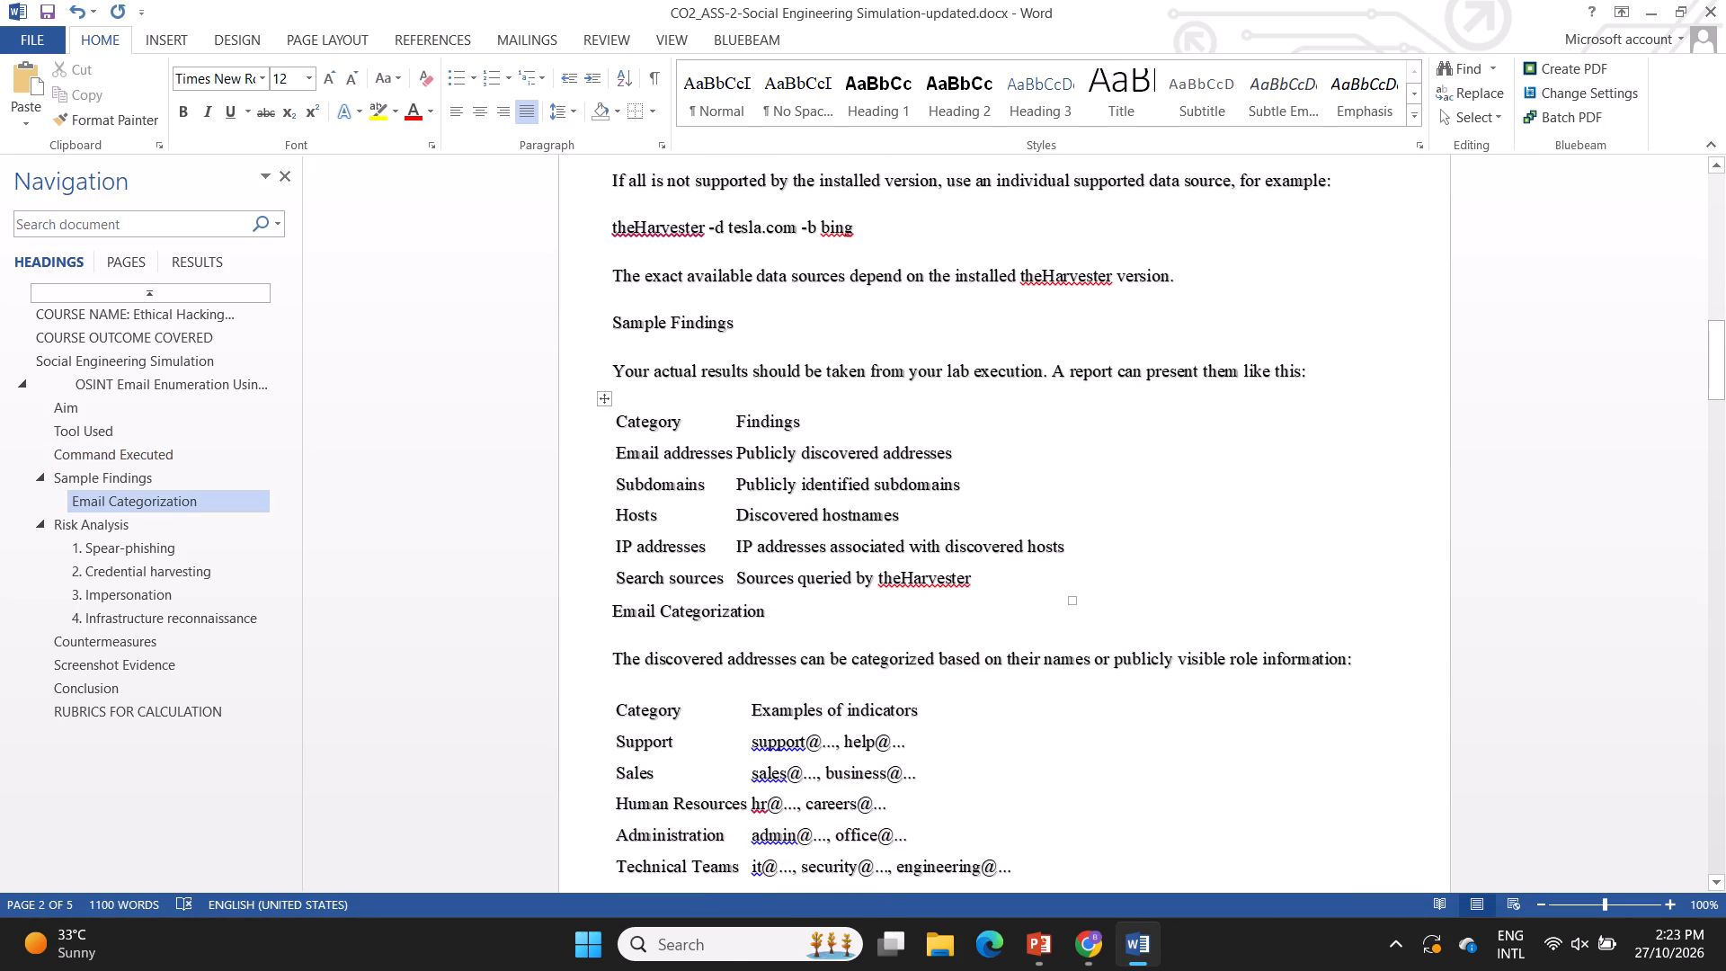
{"action": "left_click_drag", "start_coordinate": [616, 420], "coordinate": [793, 559]}
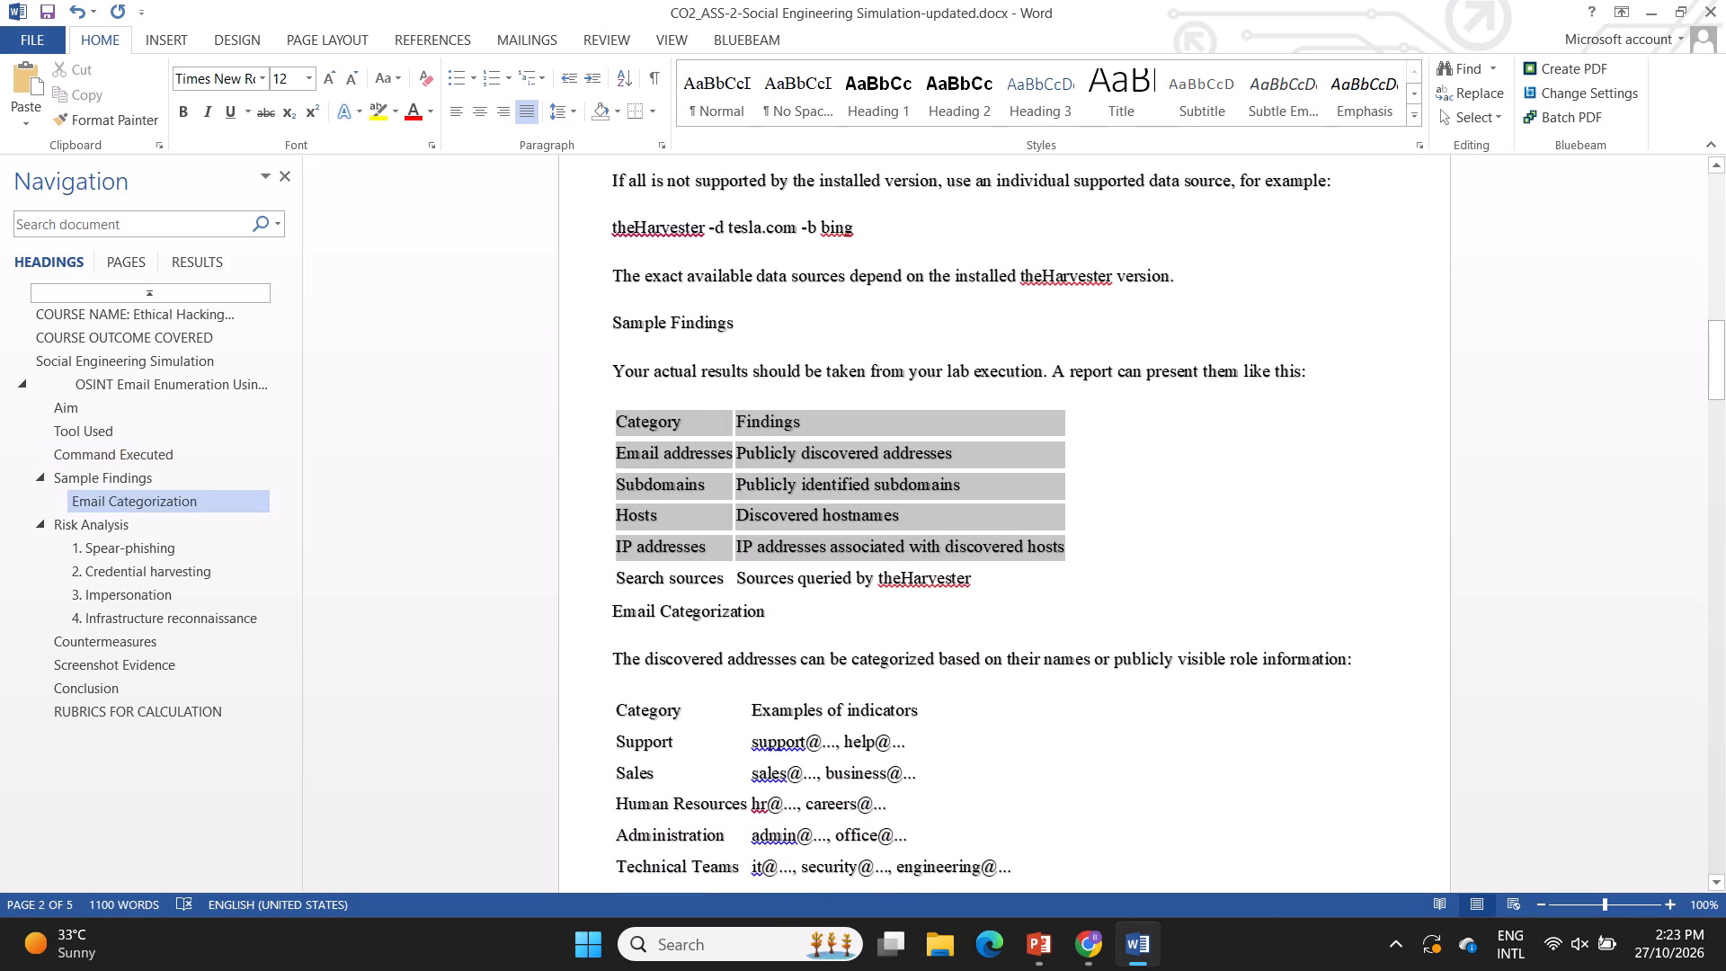
{"action": "left_click_drag", "start_coordinate": [793, 559], "coordinate": [810, 559]}
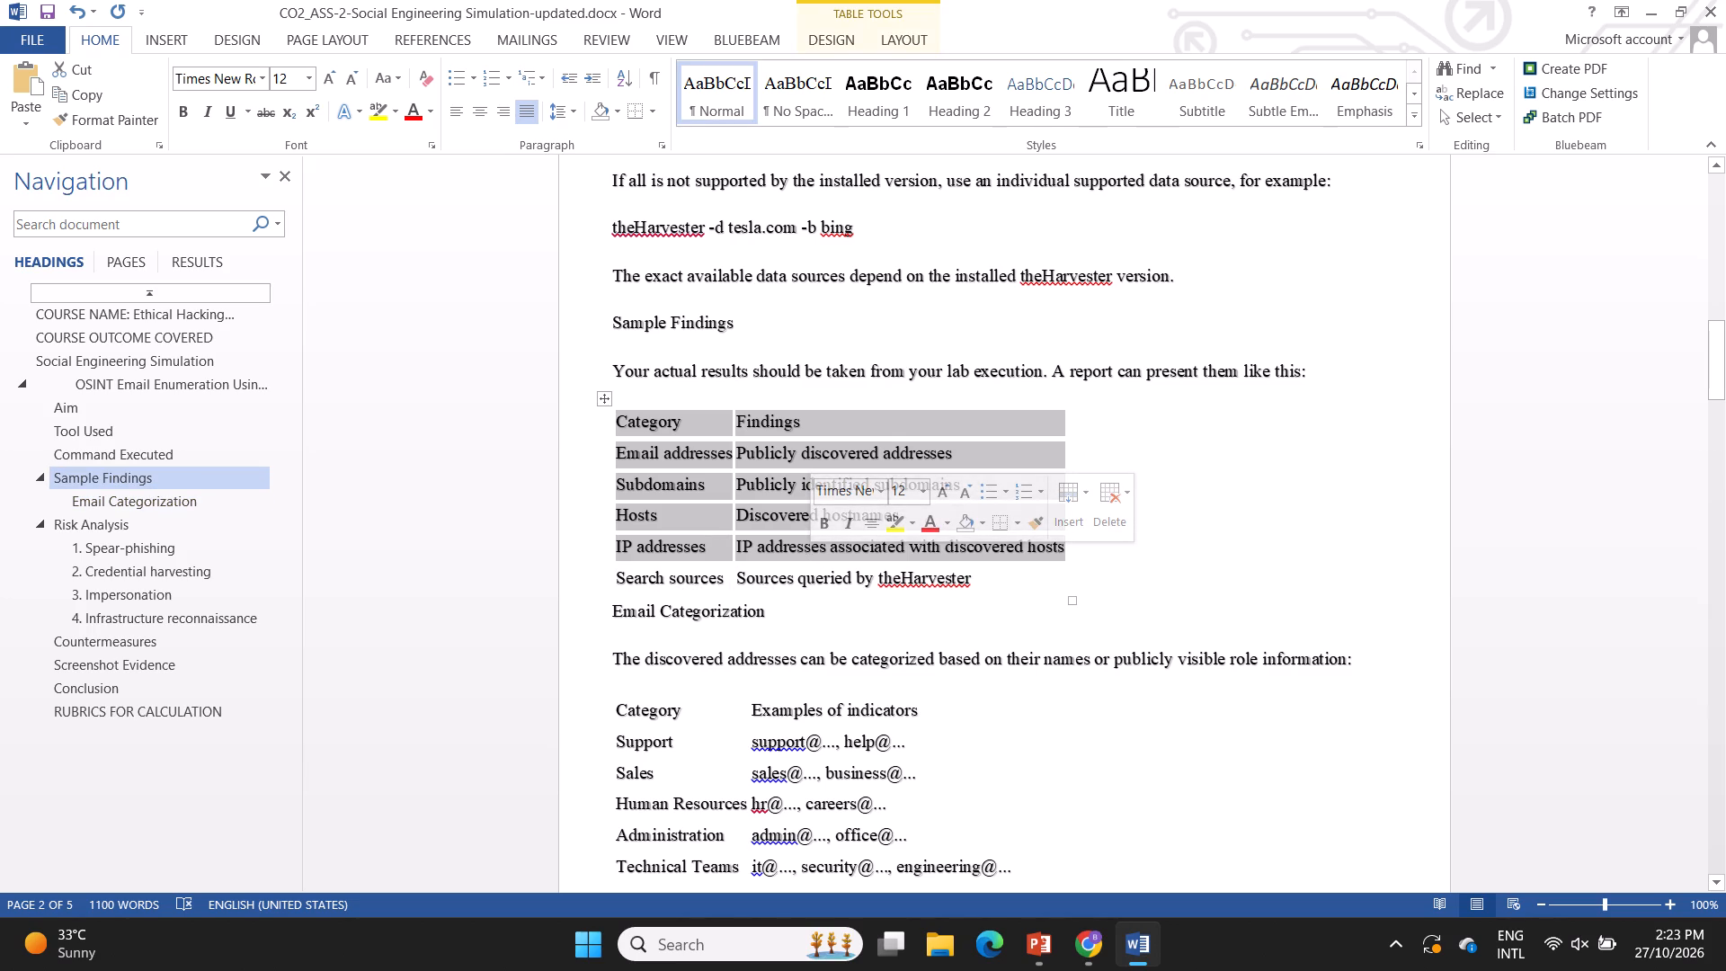
{"action": "left_click_drag", "start_coordinate": [977, 583], "coordinate": [681, 440]}
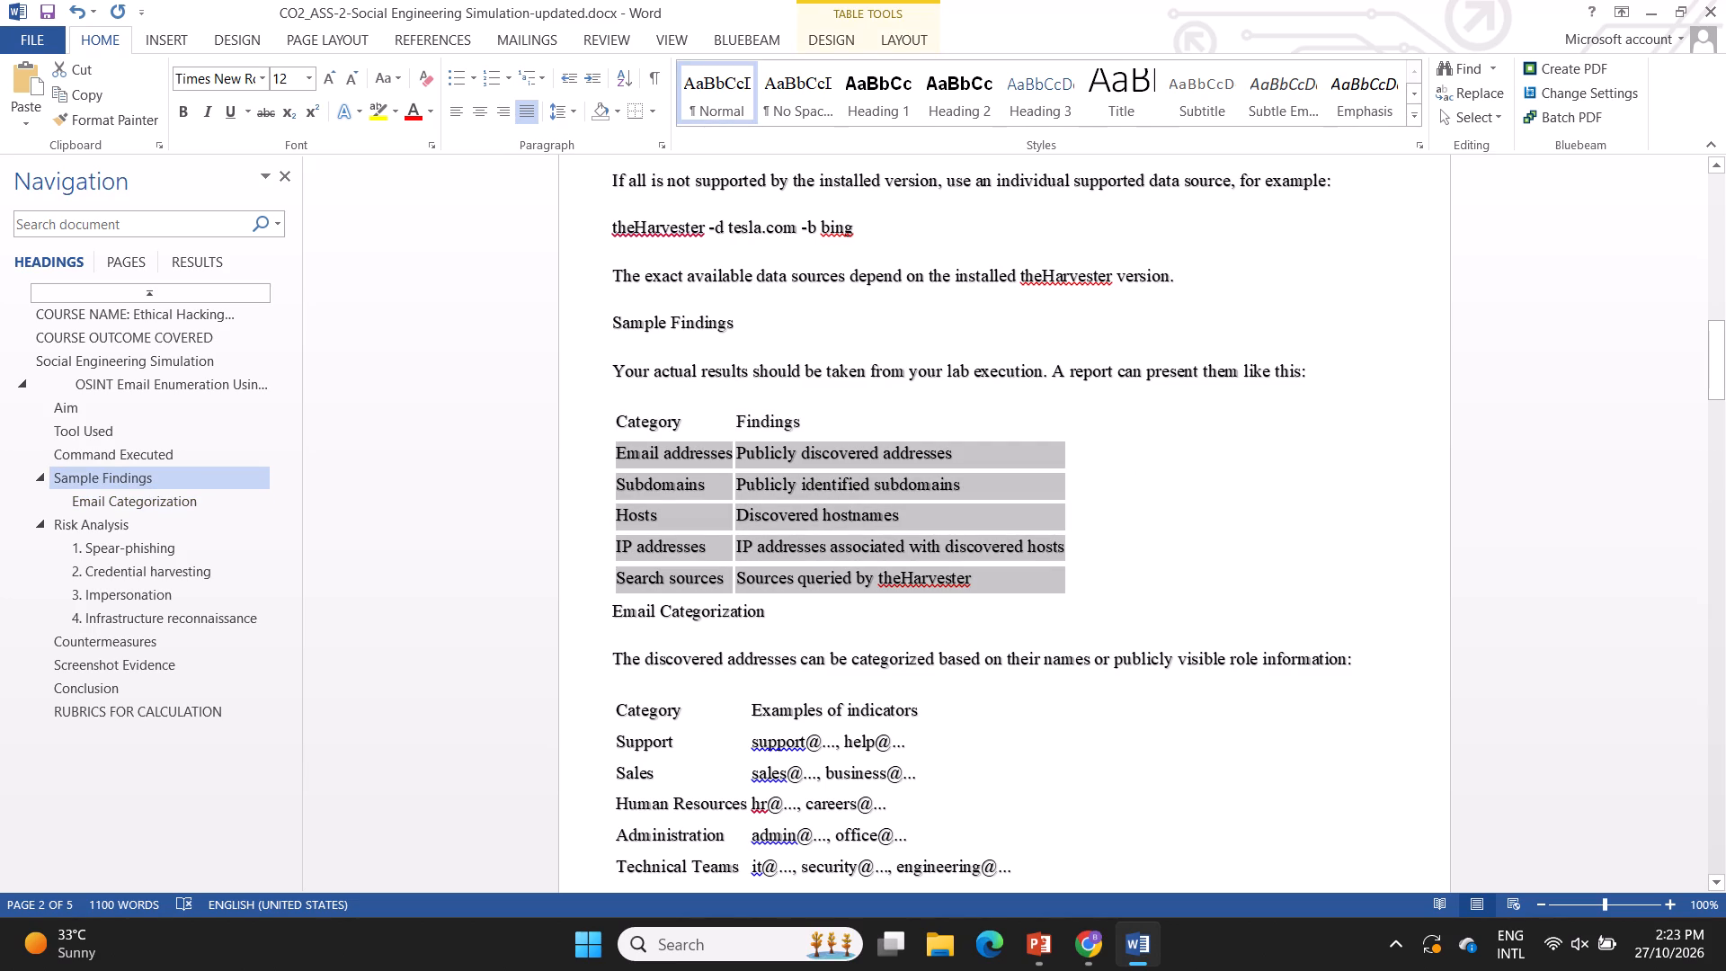
{"action": "left_click_drag", "start_coordinate": [681, 440], "coordinate": [653, 428]}
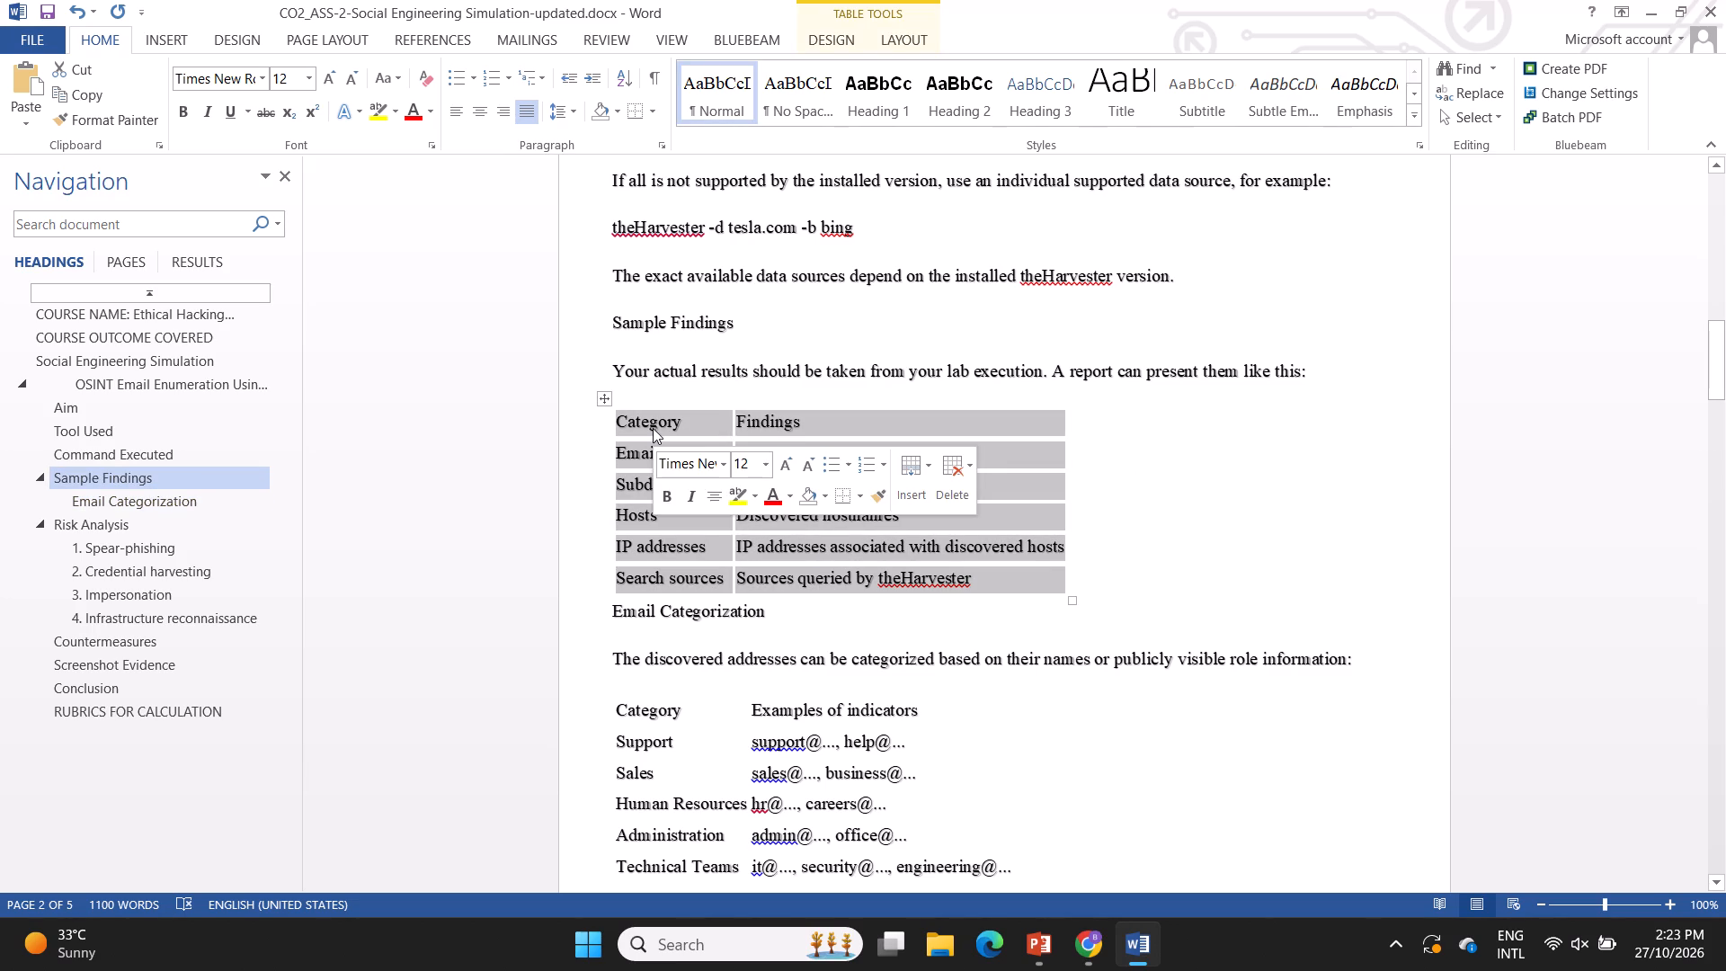
{"action": "left_click", "coordinate": [645, 116]}
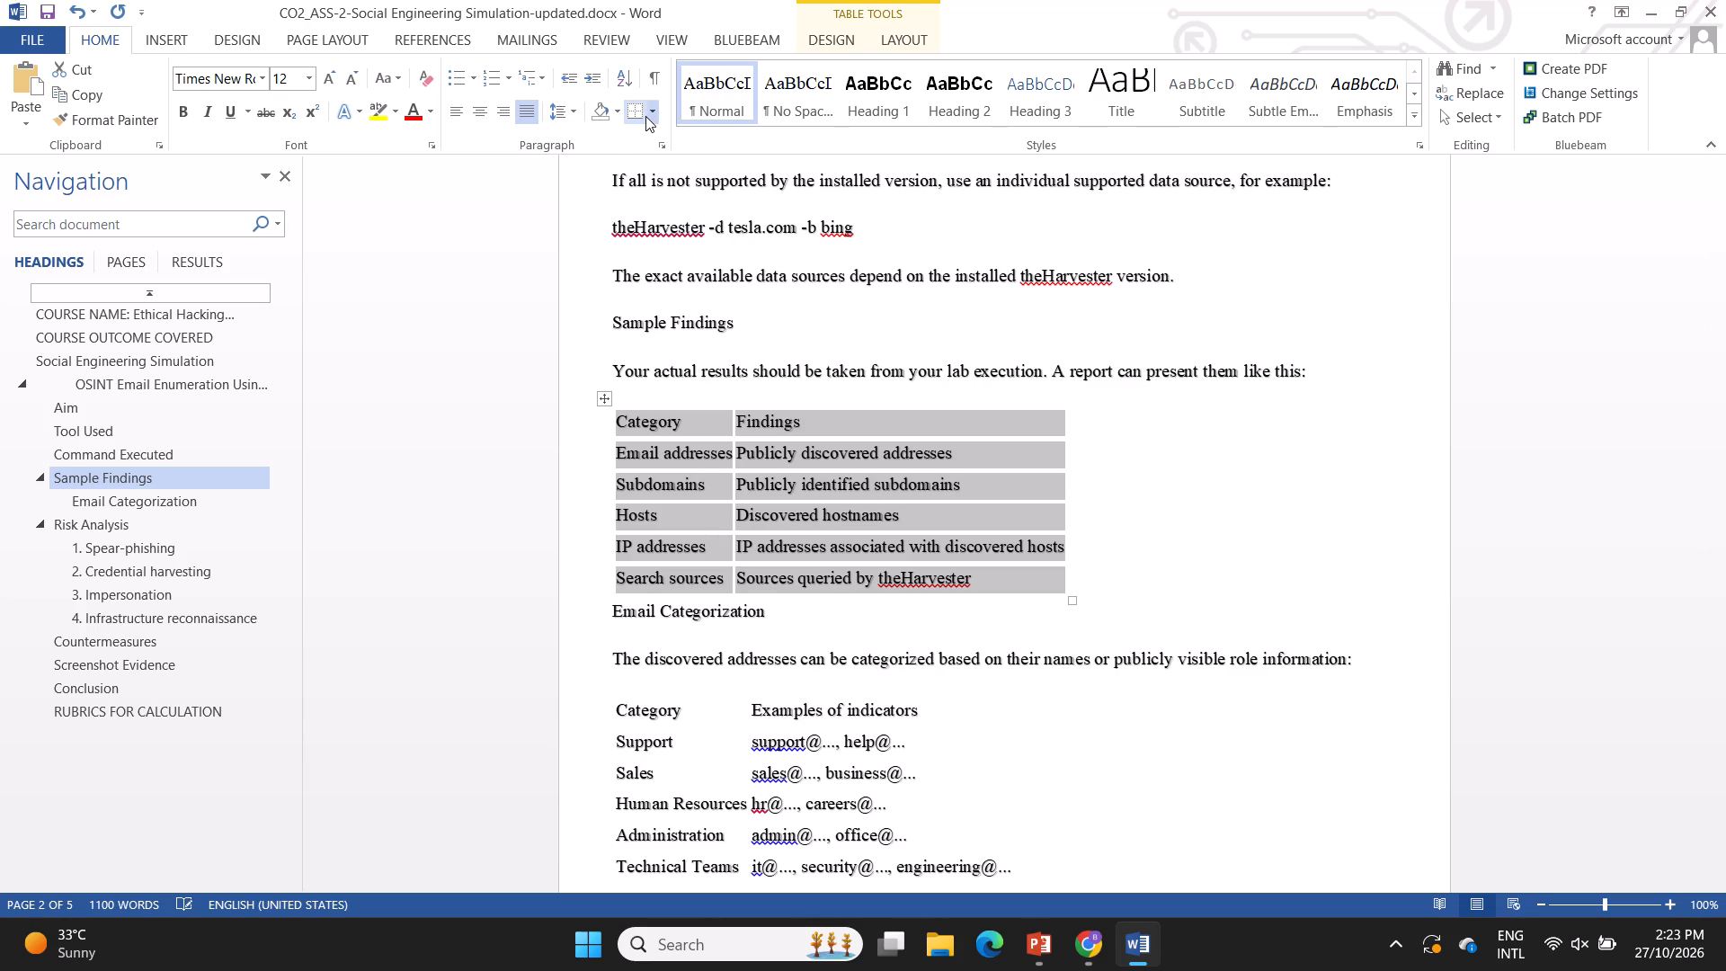
{"action": "left_click", "coordinate": [649, 115]}
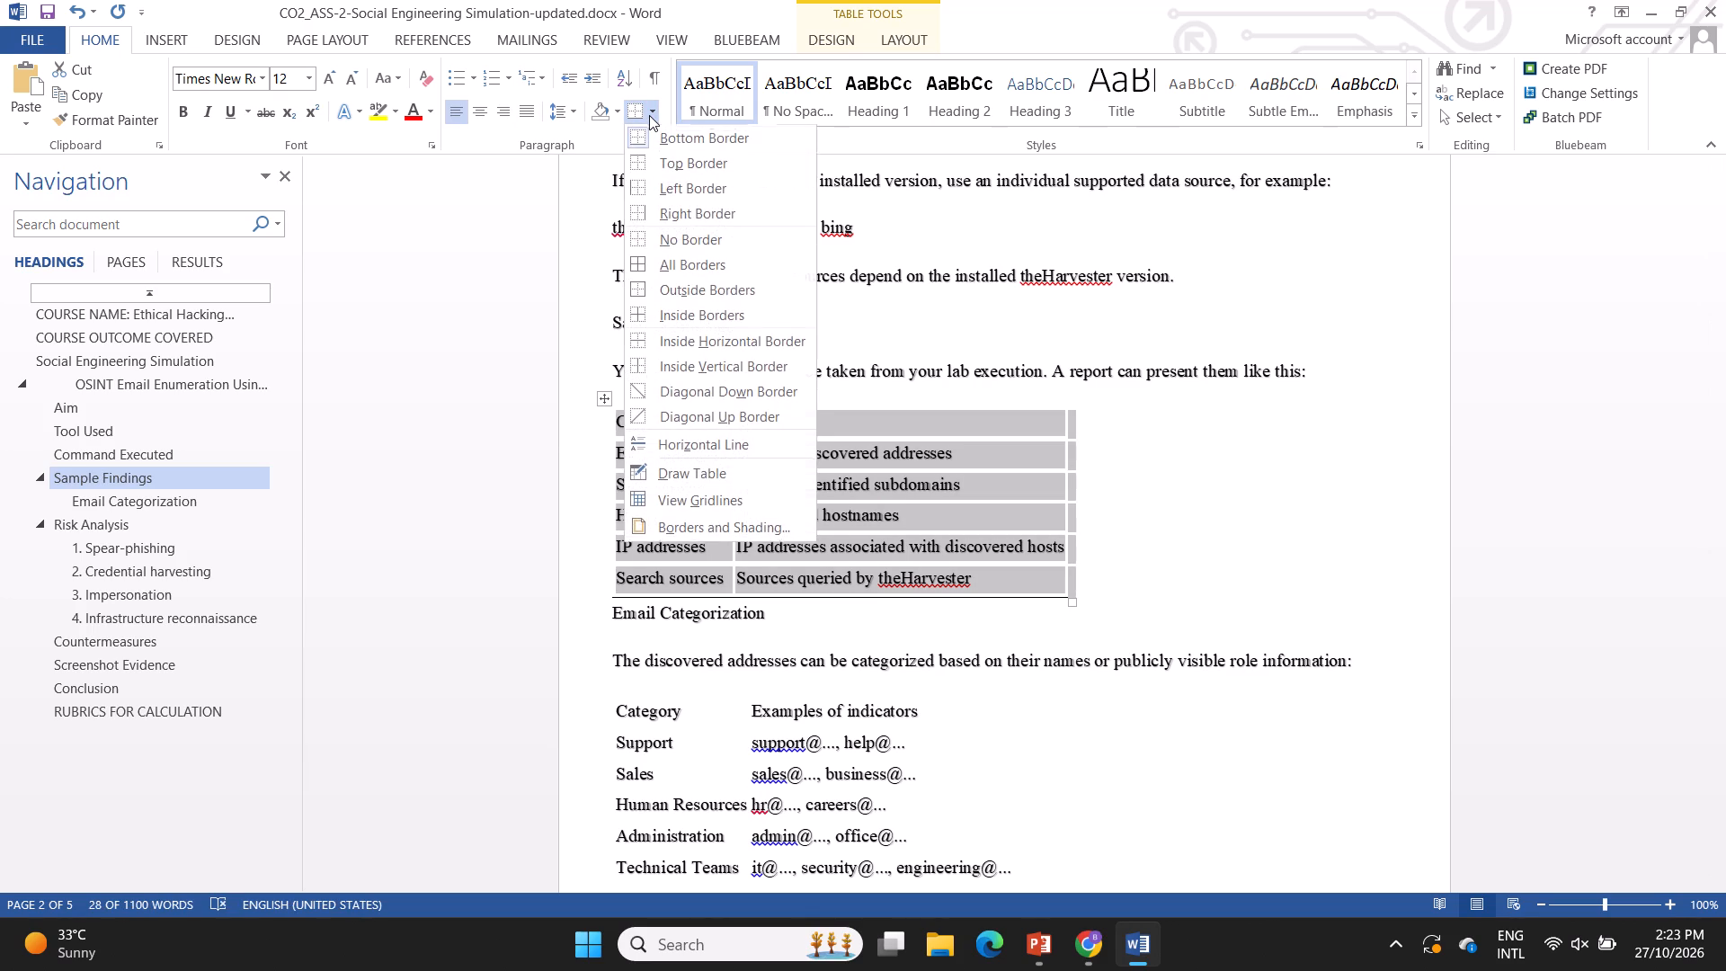
{"action": "left_click", "coordinate": [673, 256]}
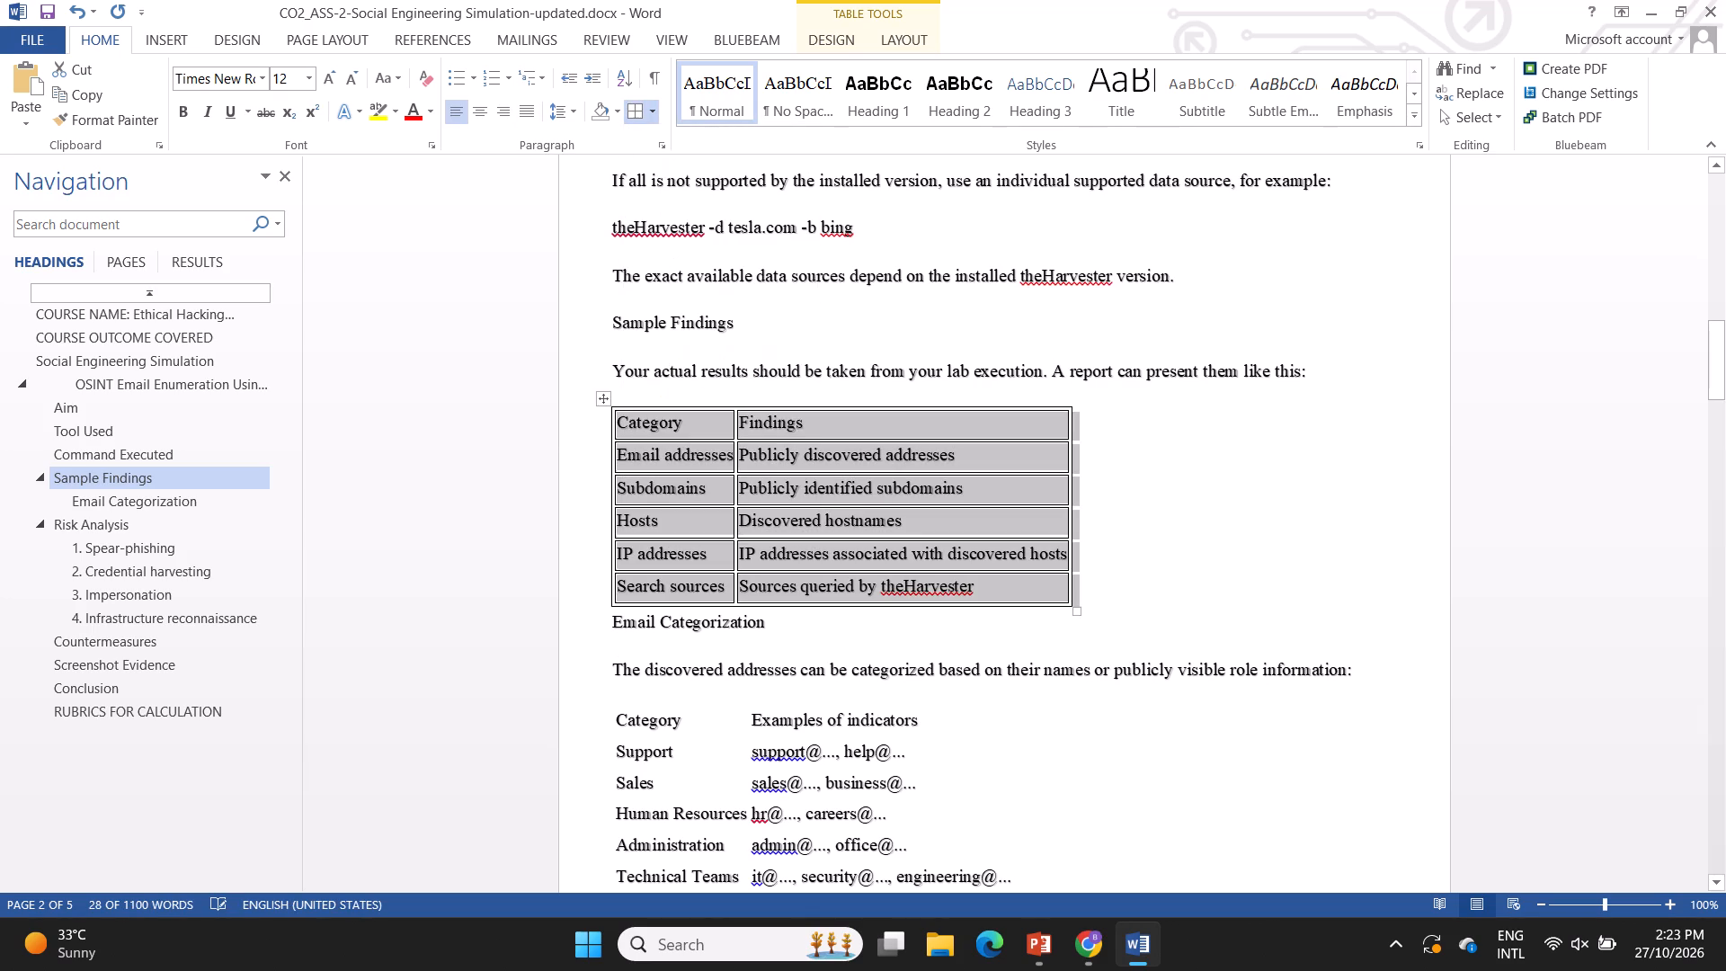
{"action": "left_click", "coordinate": [1115, 503]}
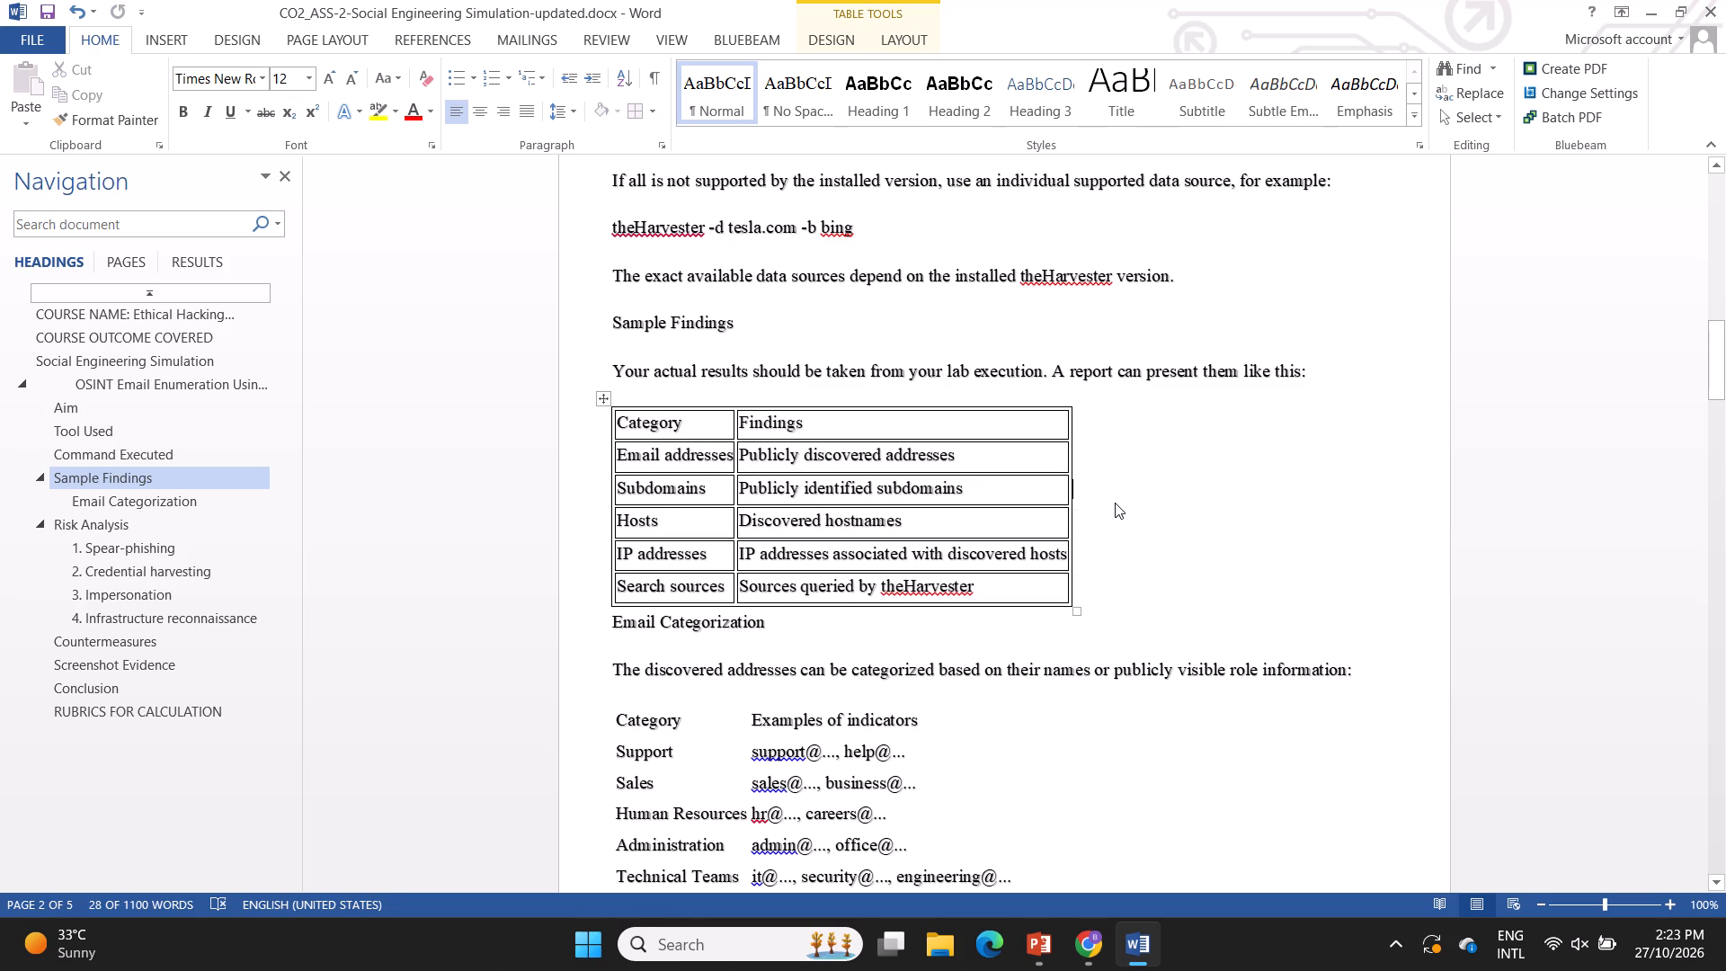
Apply all borders to the whole Category and Examples of indicators table under "Email Categorization".
{"action": "scroll", "coordinate": [938, 624], "scroll_direction": "down", "scroll_amount": 1}
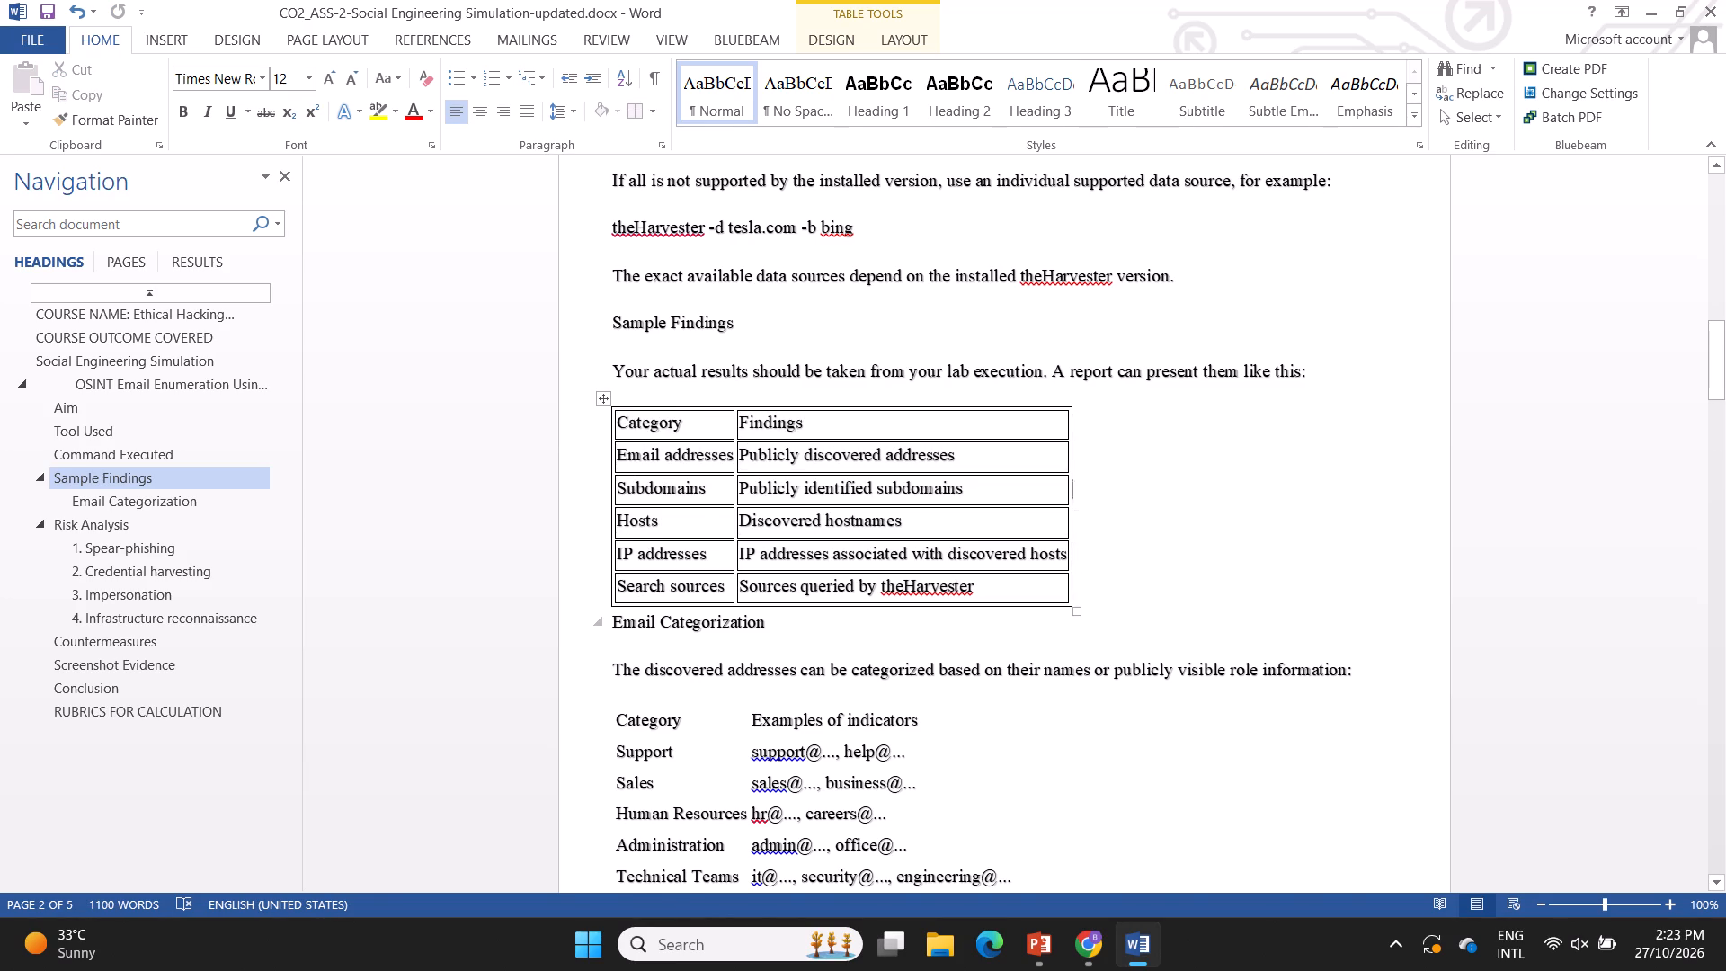
{"action": "scroll", "coordinate": [938, 624], "scroll_direction": "down", "scroll_amount": 2}
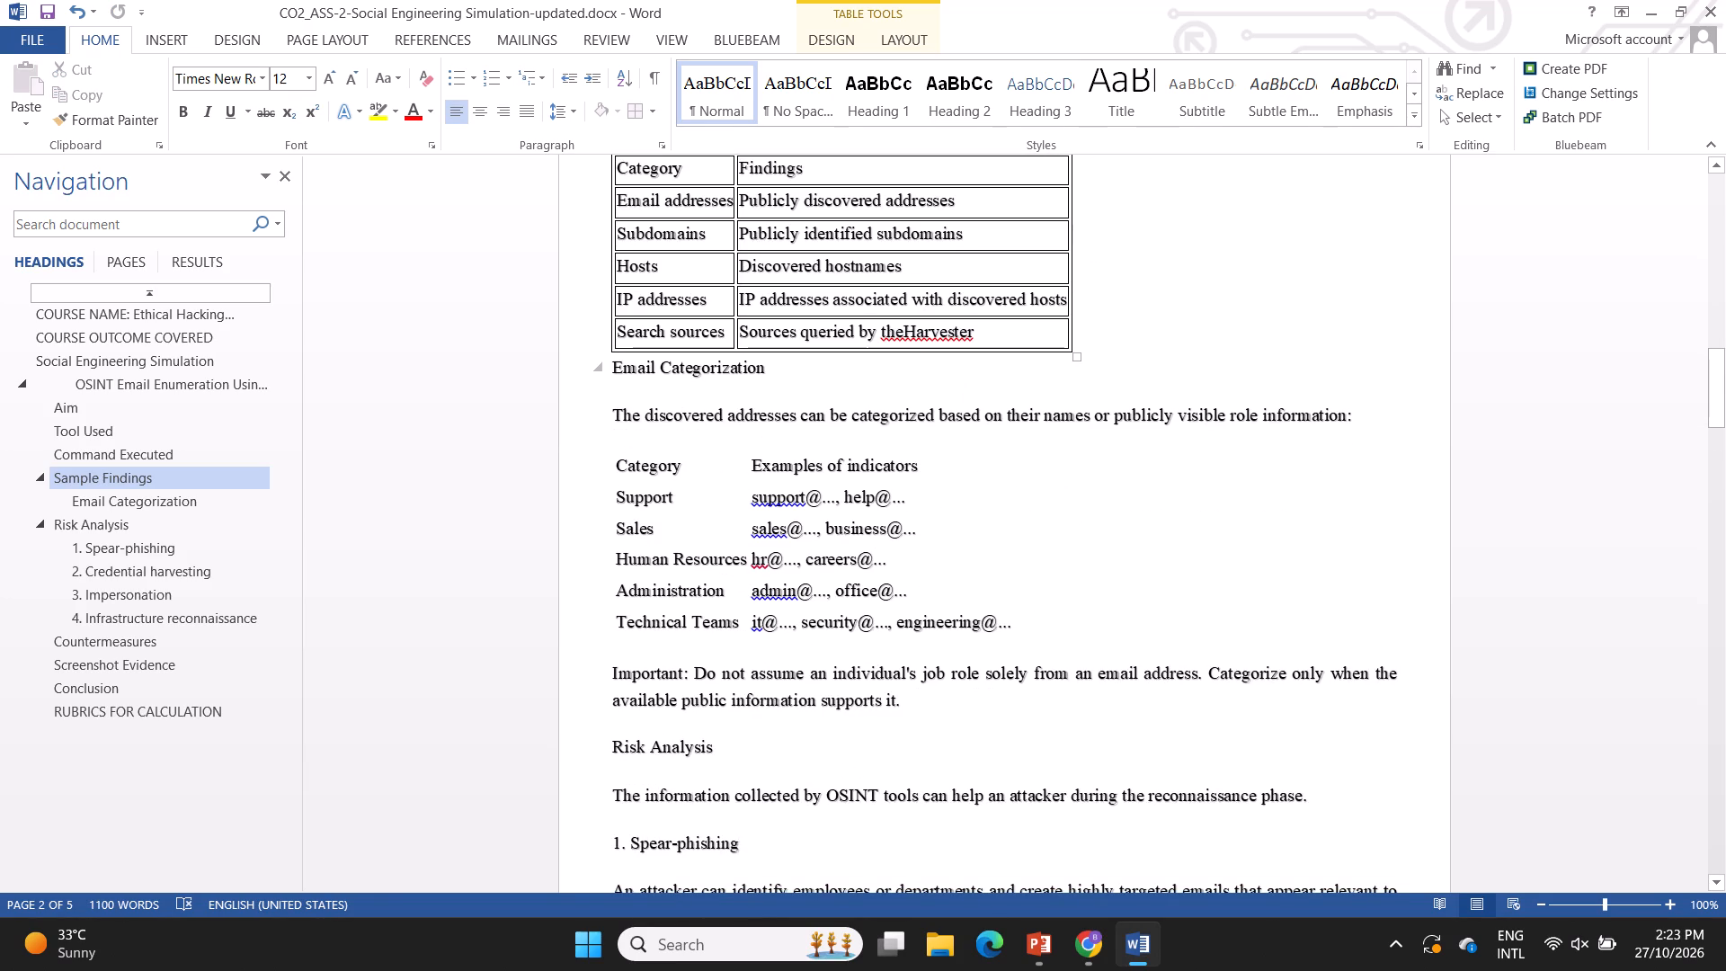
{"action": "left_click_drag", "start_coordinate": [618, 469], "coordinate": [1088, 601]}
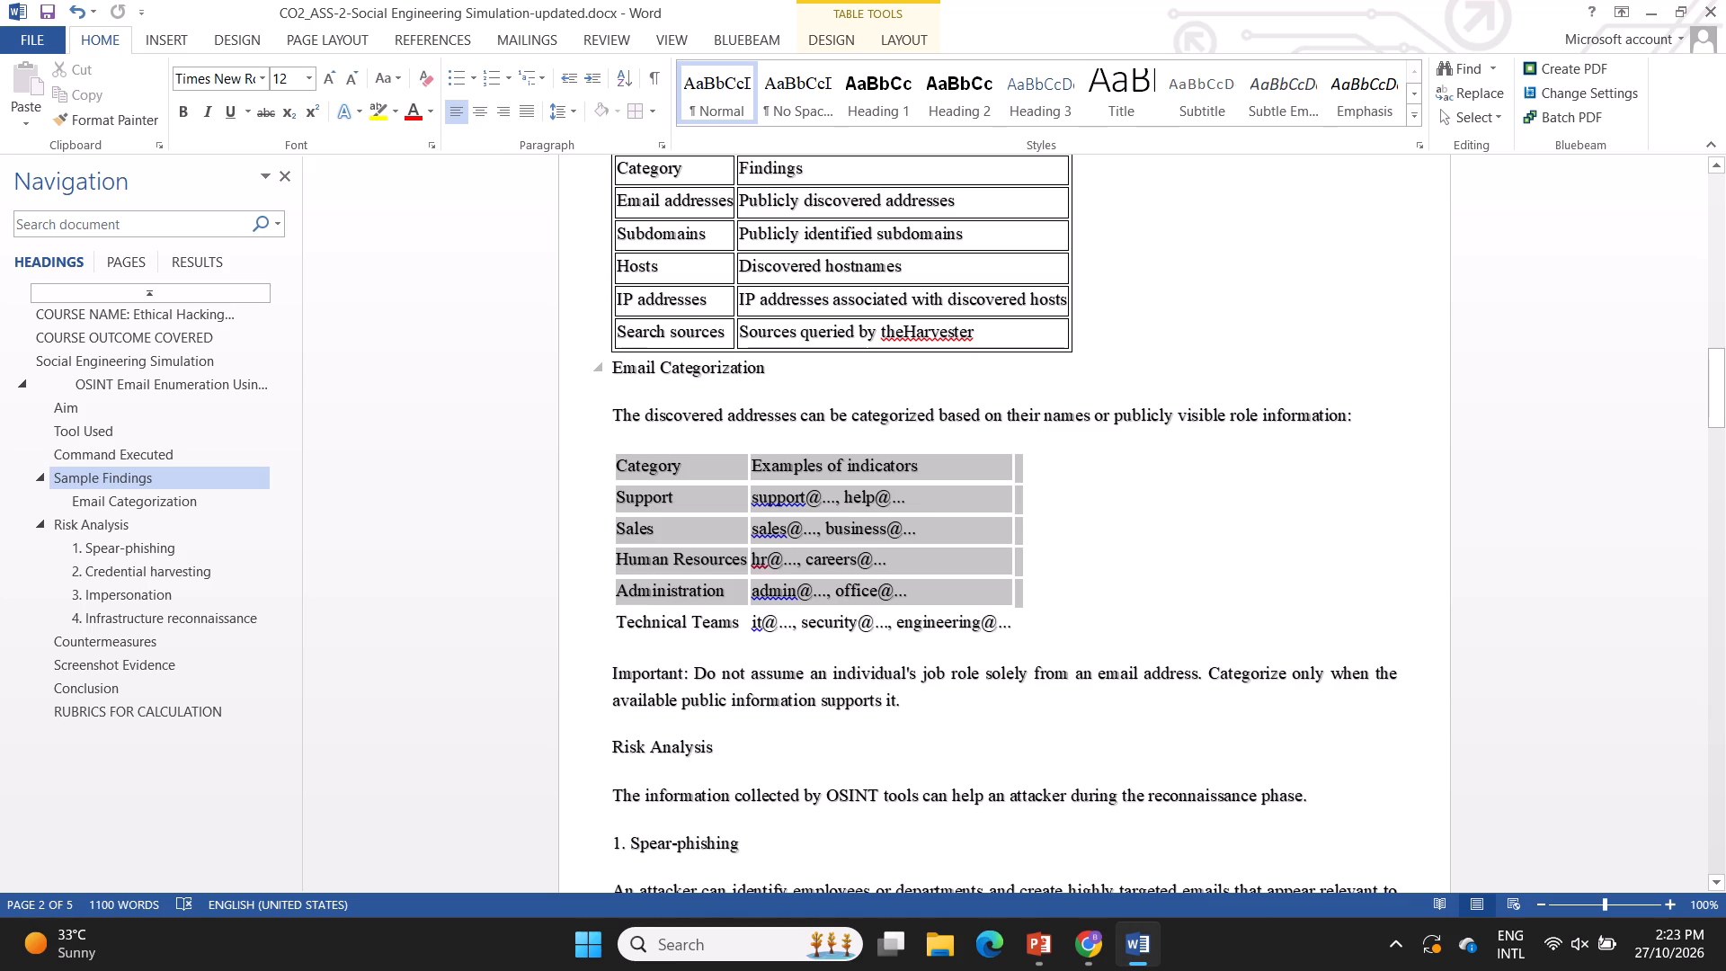
{"action": "left_click_drag", "start_coordinate": [1088, 601], "coordinate": [1052, 624]}
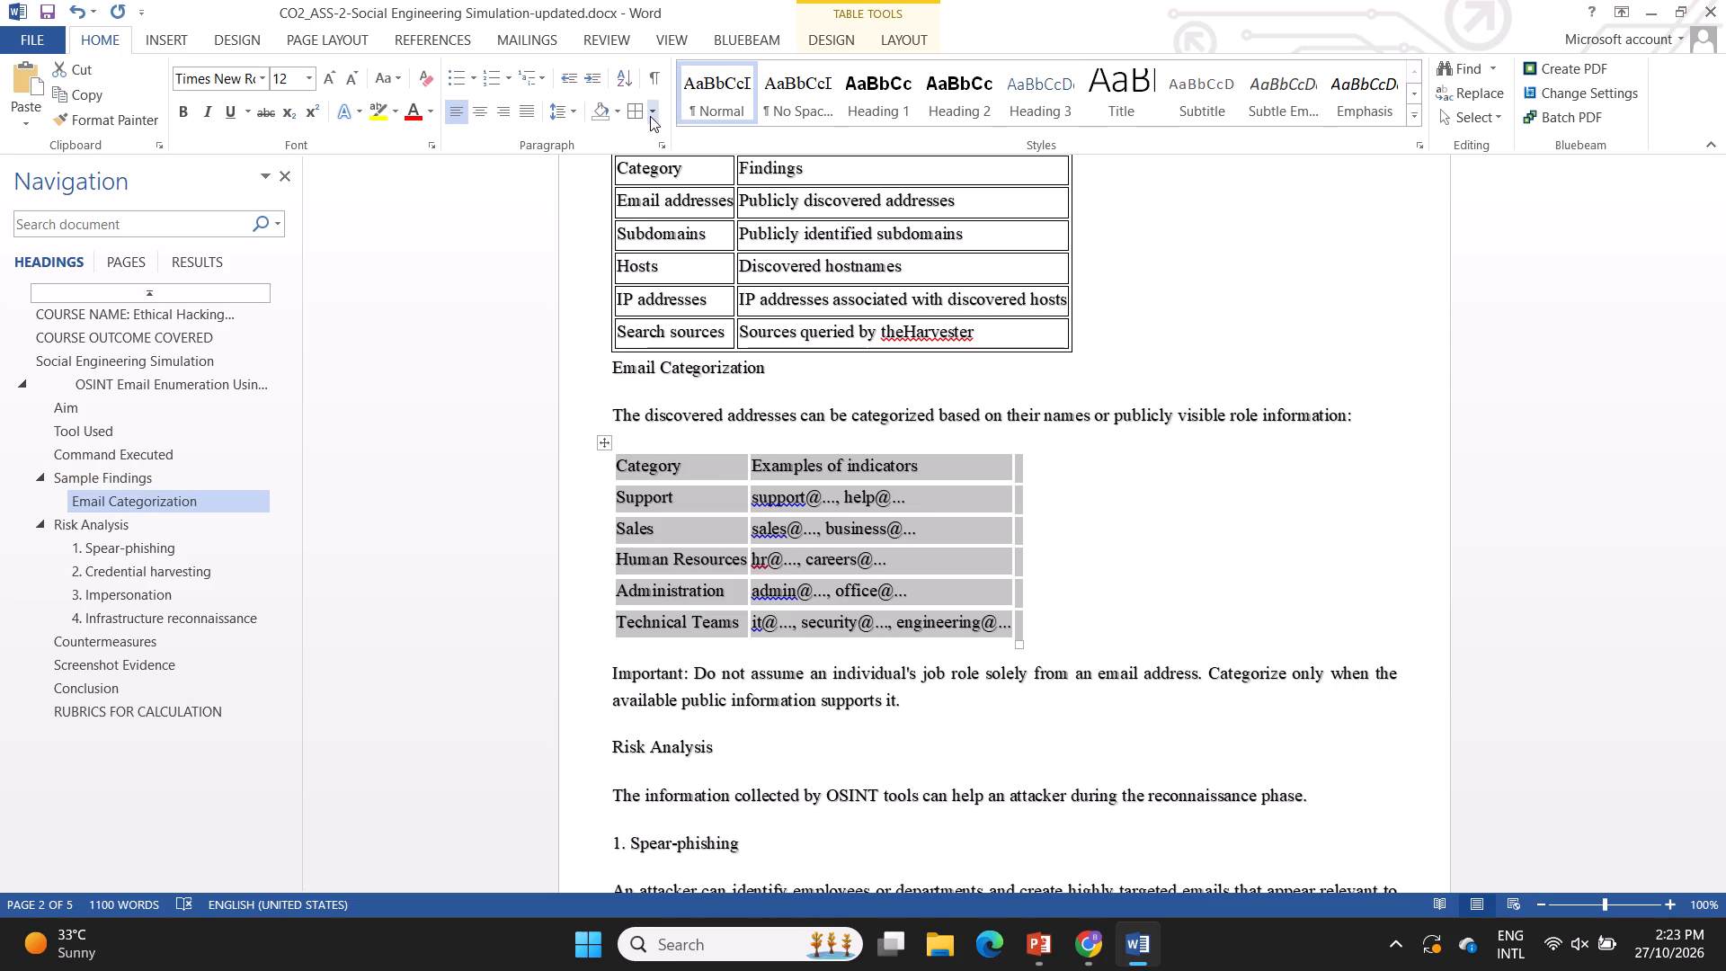
{"action": "left_click", "coordinate": [650, 116]}
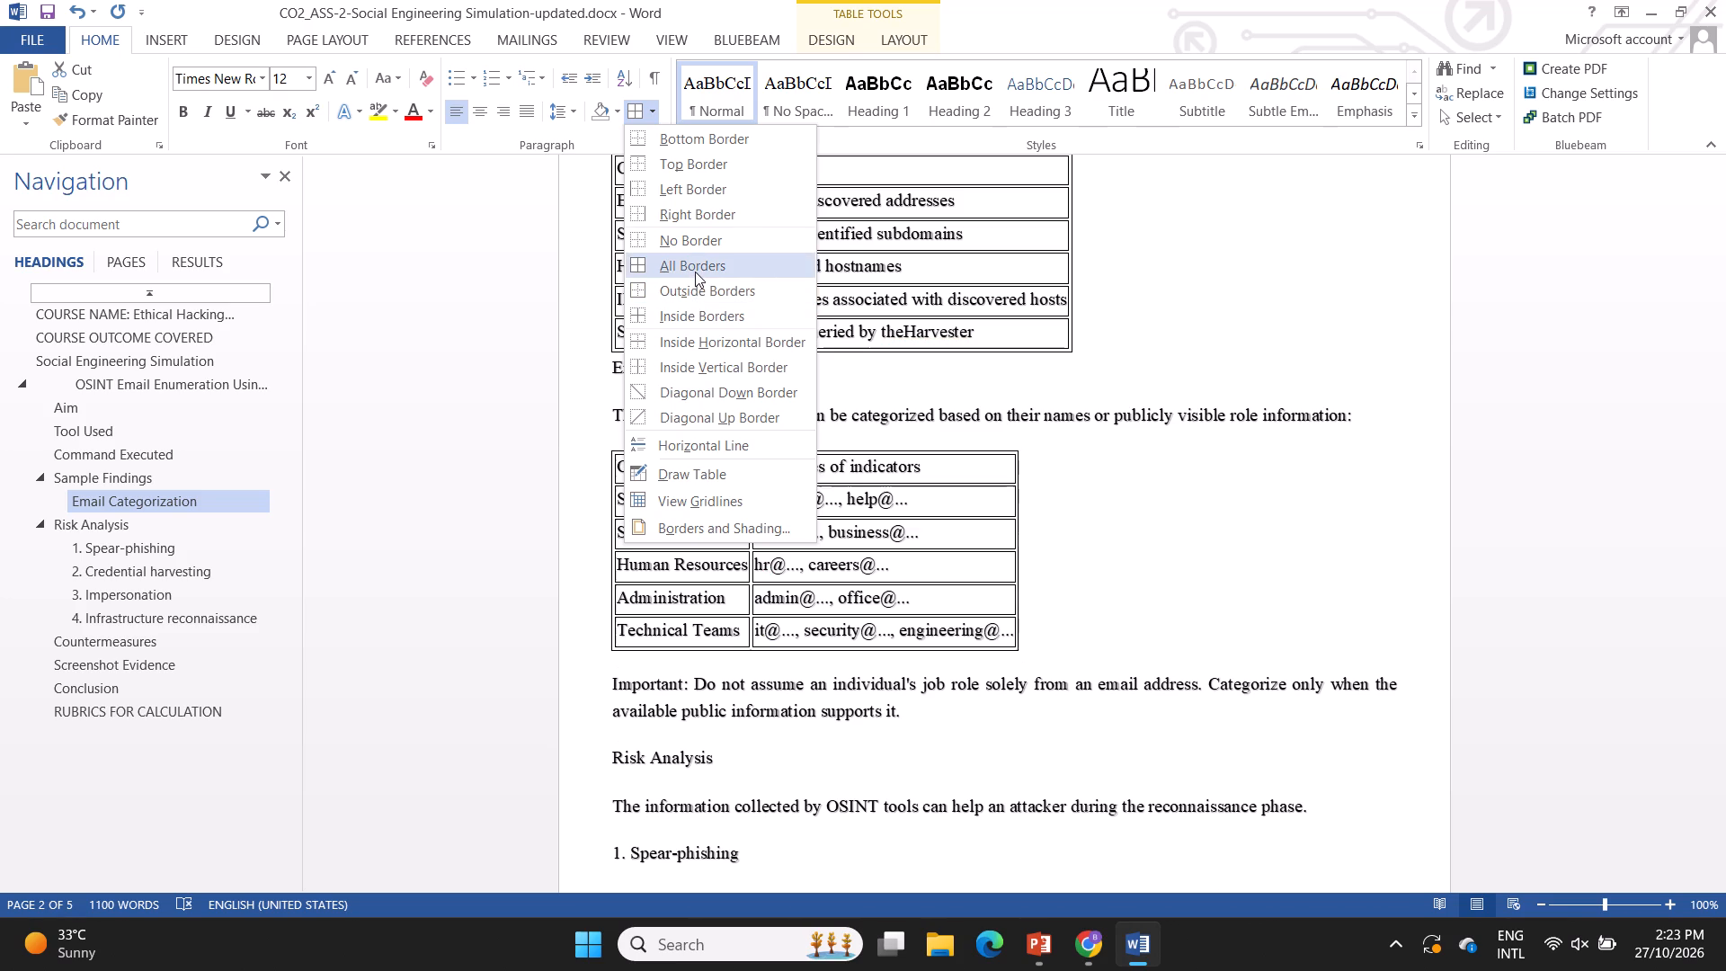
{"action": "left_click", "coordinate": [695, 275]}
{"action": "left_click", "coordinate": [1111, 548]}
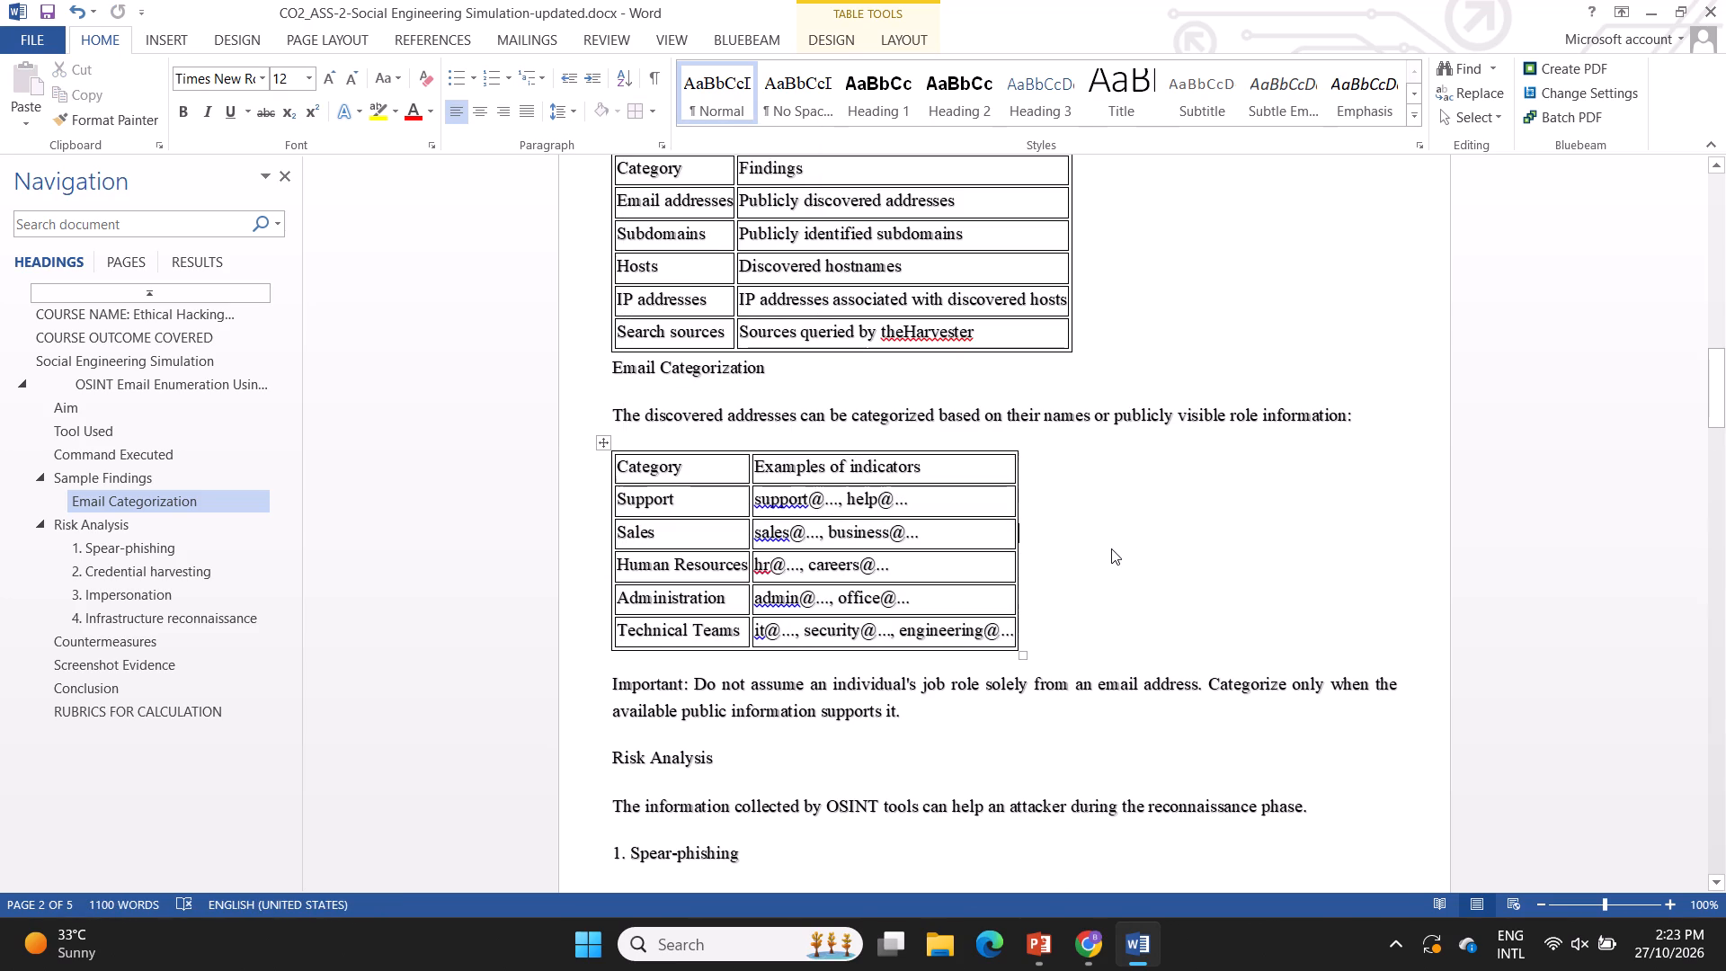
Make the whole "Risk Analysis" heading bold.
{"action": "scroll", "coordinate": [1111, 548], "scroll_direction": "down", "scroll_amount": 4}
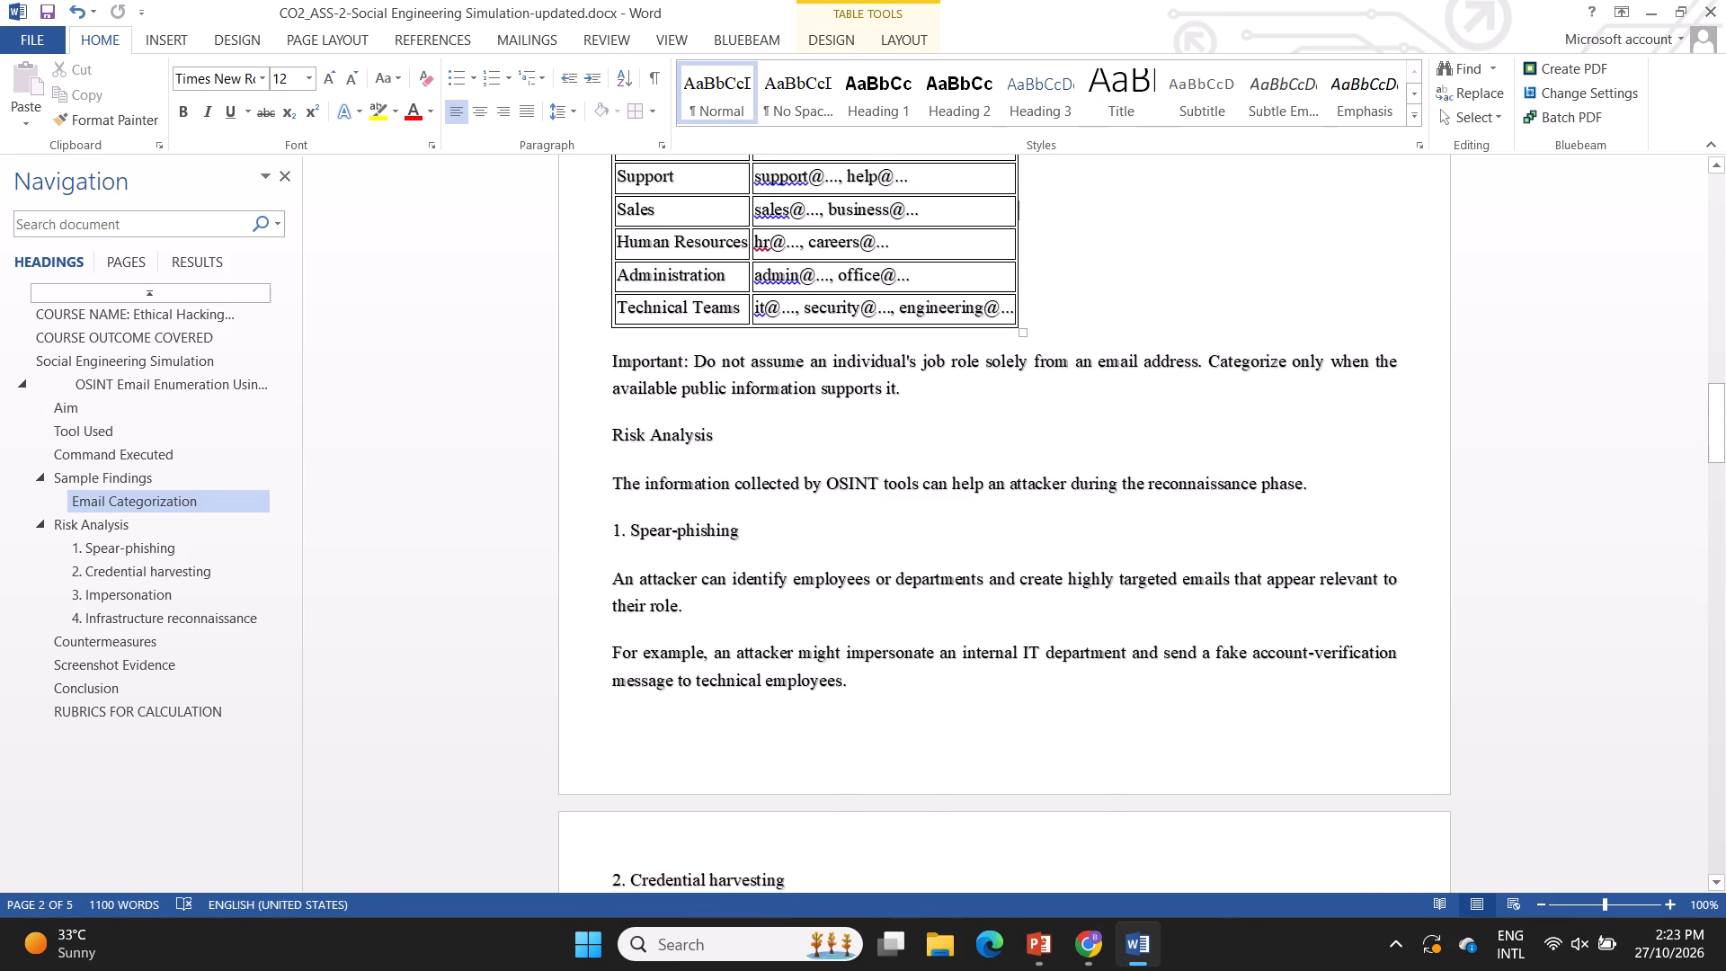
{"action": "scroll", "coordinate": [1111, 548], "scroll_direction": "down", "scroll_amount": 1}
{"action": "scroll", "coordinate": [1111, 548], "scroll_direction": "up", "scroll_amount": 1}
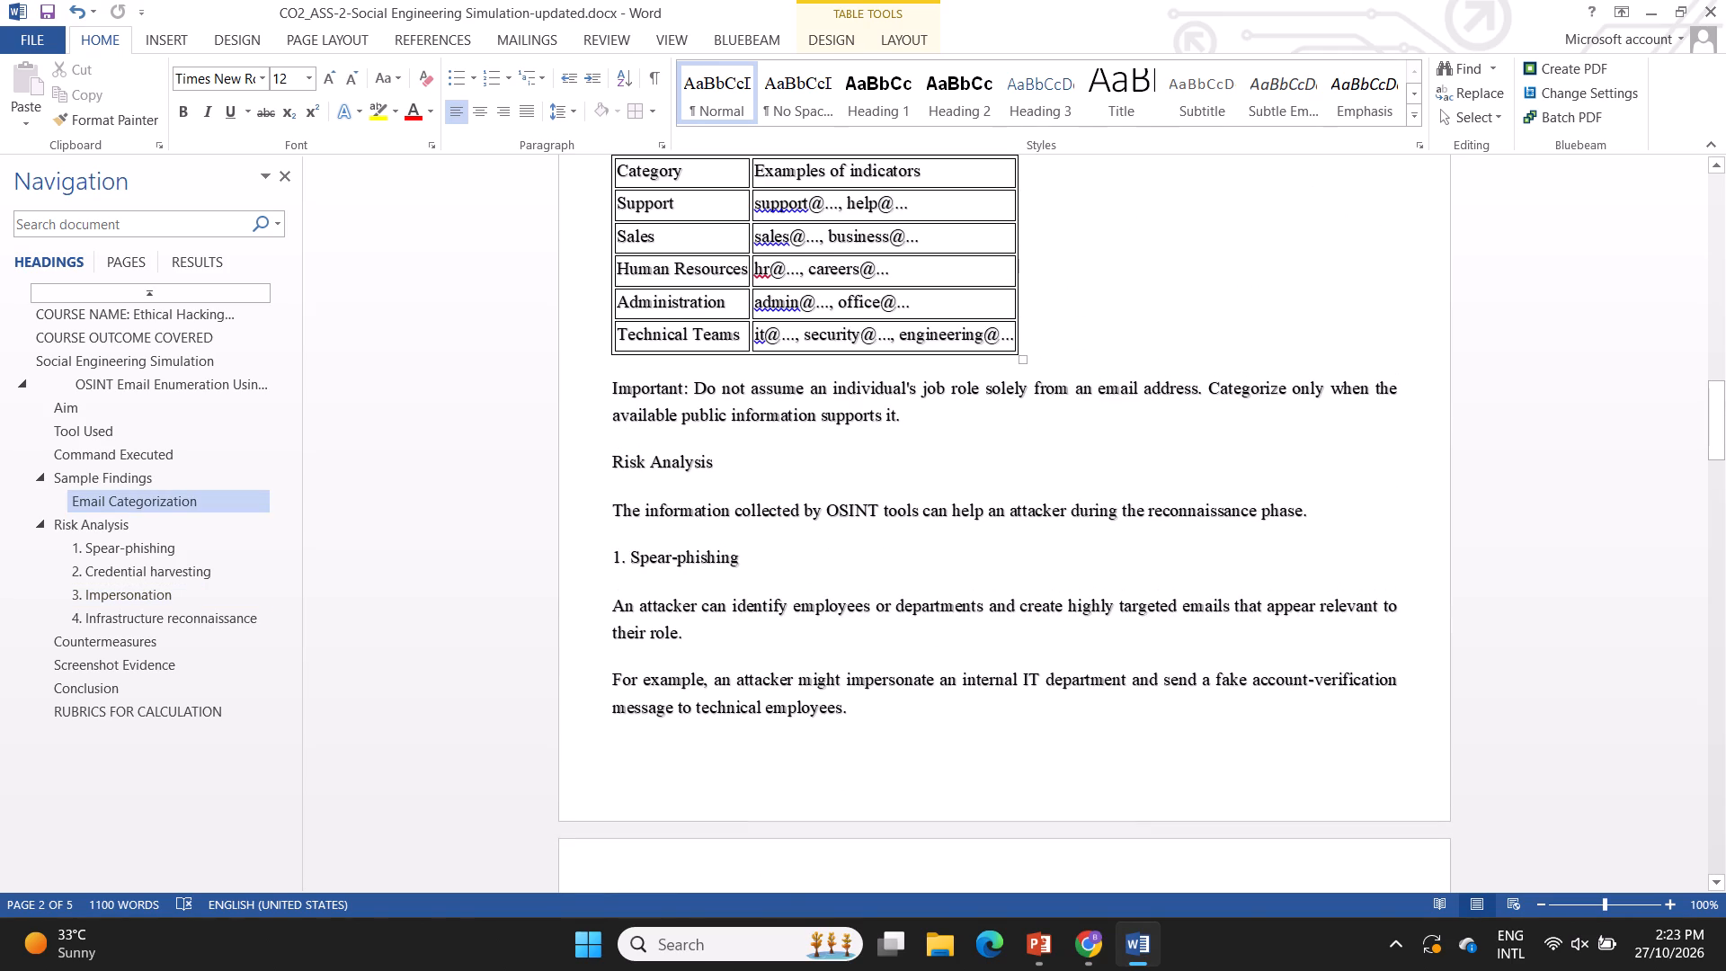
{"action": "left_click_drag", "start_coordinate": [609, 457], "coordinate": [654, 463]}
{"action": "left_click_drag", "start_coordinate": [654, 463], "coordinate": [717, 462]}
{"action": "left_click_drag", "start_coordinate": [717, 462], "coordinate": [625, 453]}
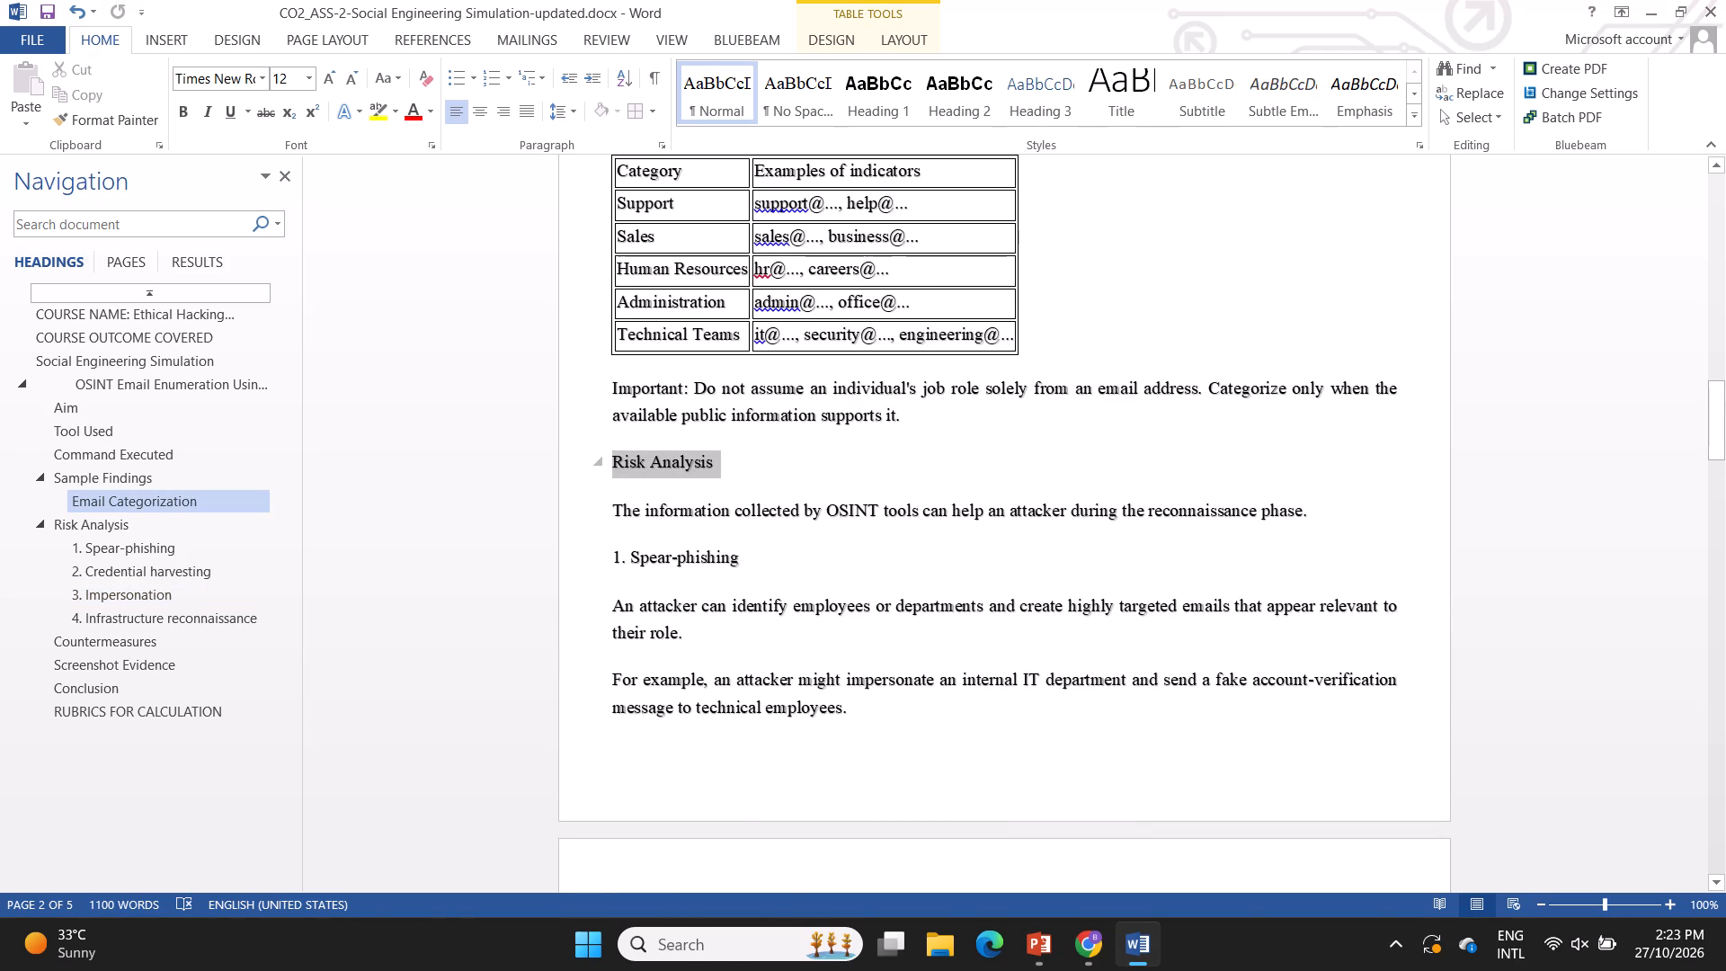
{"action": "left_click_drag", "start_coordinate": [625, 453], "coordinate": [619, 453]}
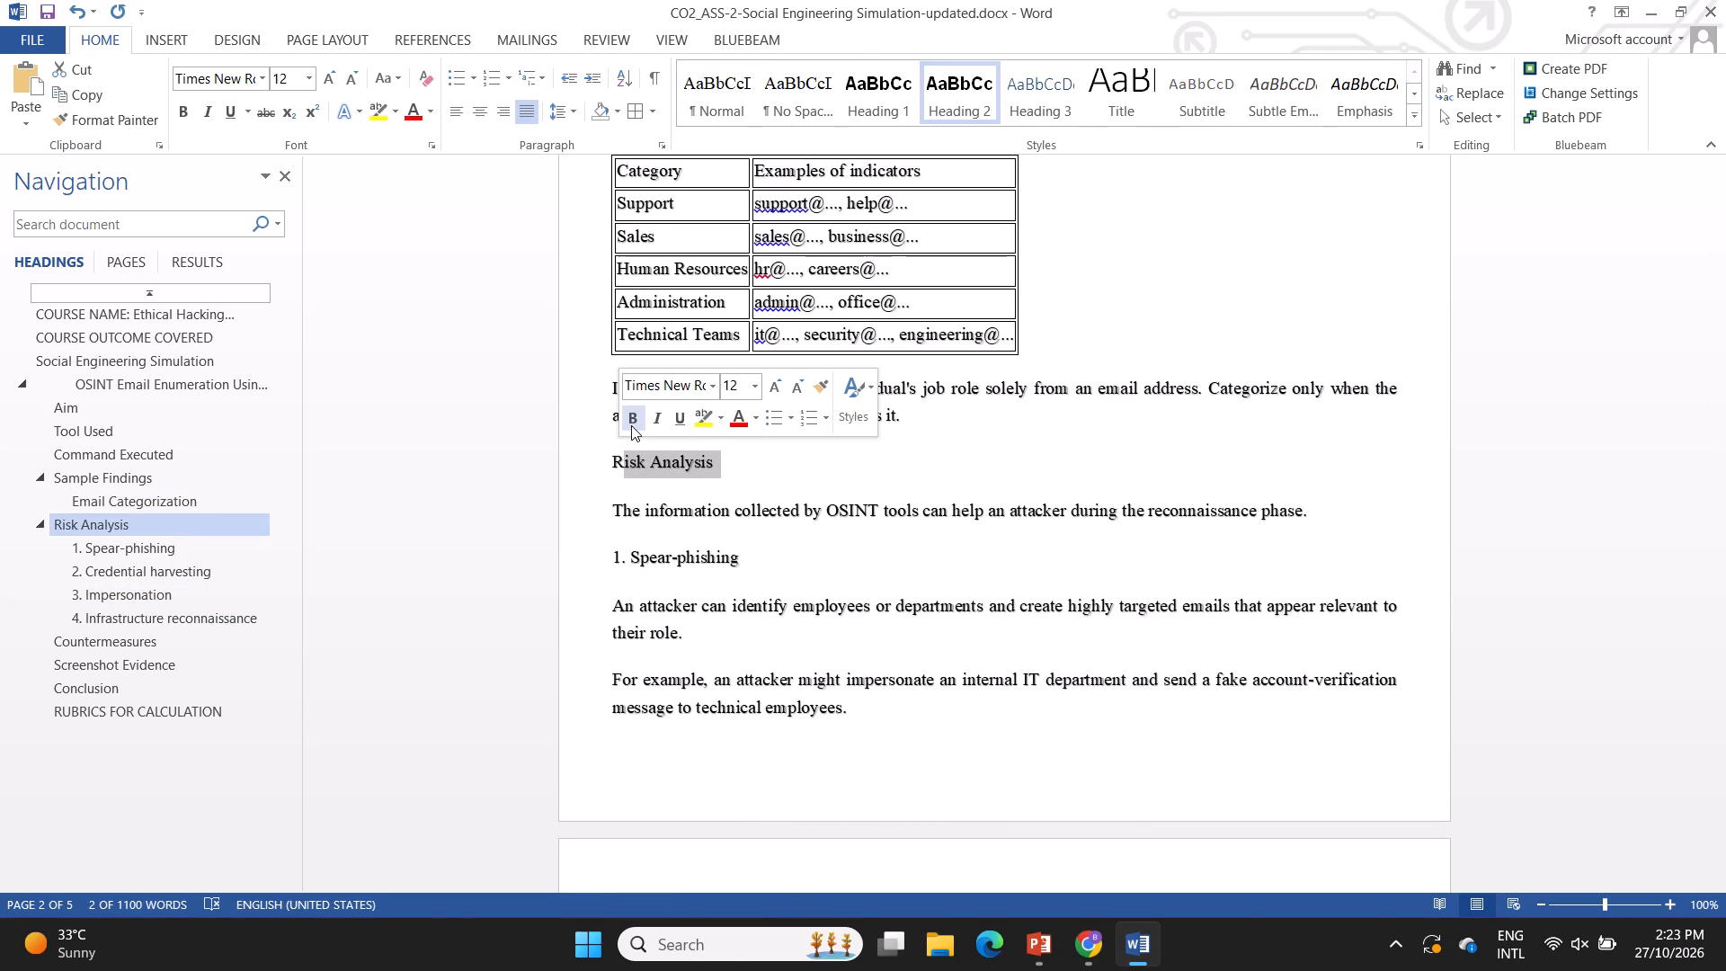
{"action": "left_click", "coordinate": [633, 425]}
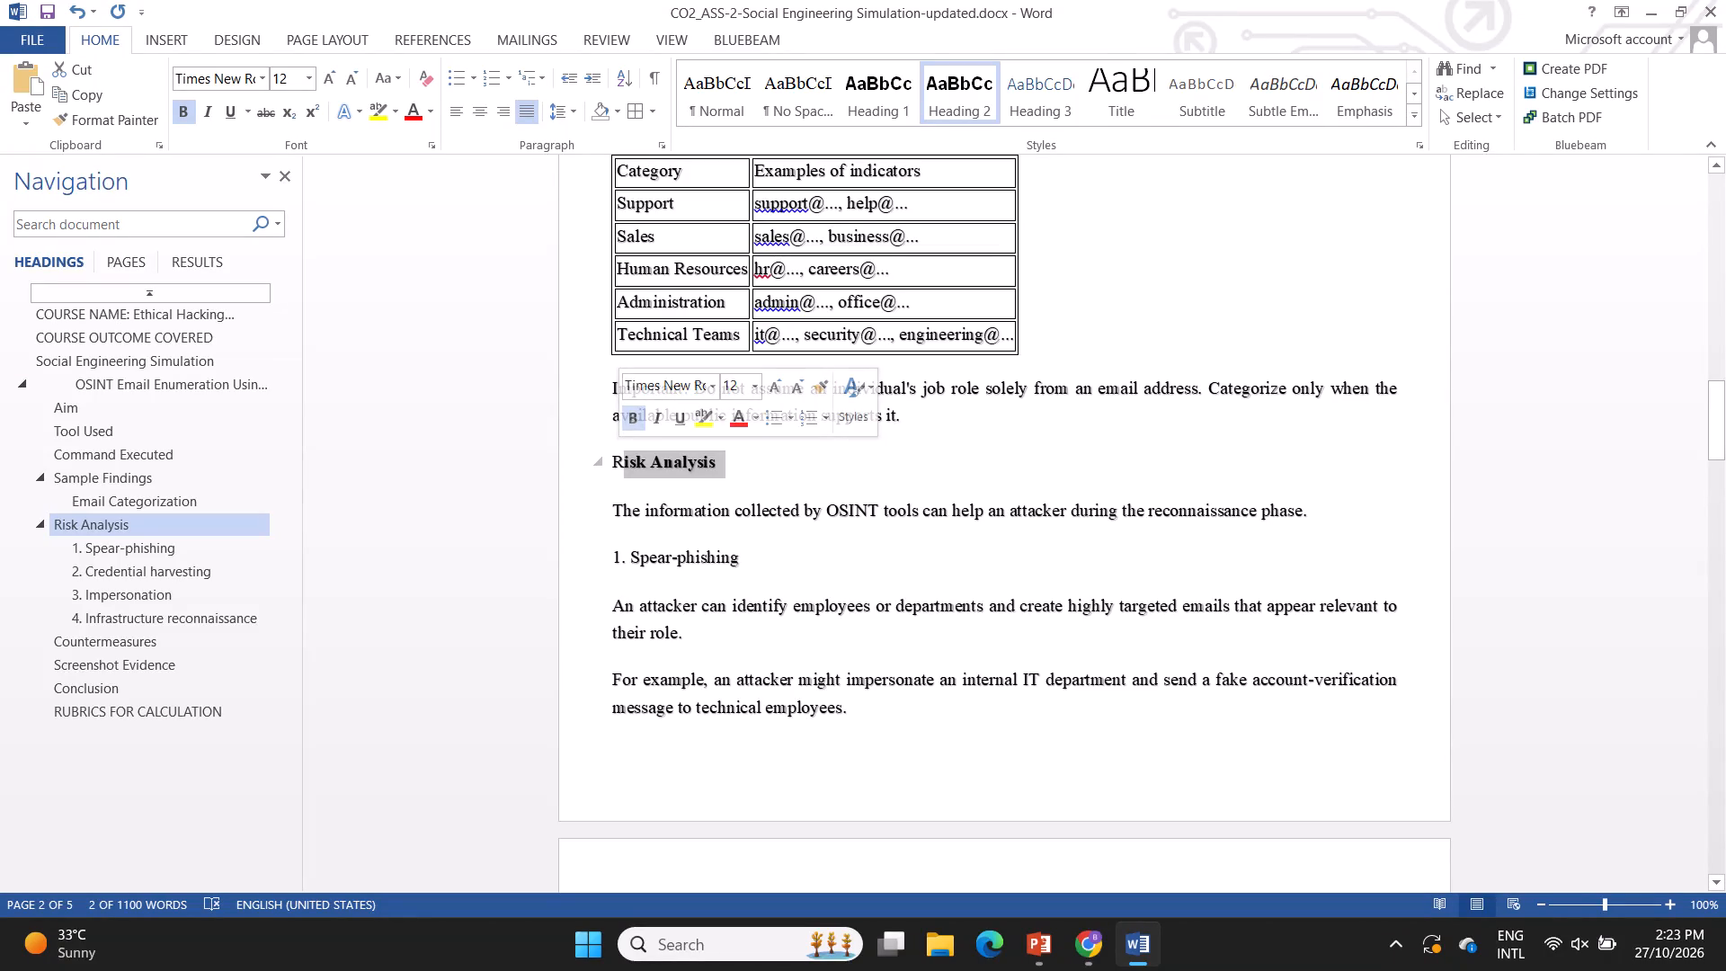
{"action": "left_click", "coordinate": [614, 468]}
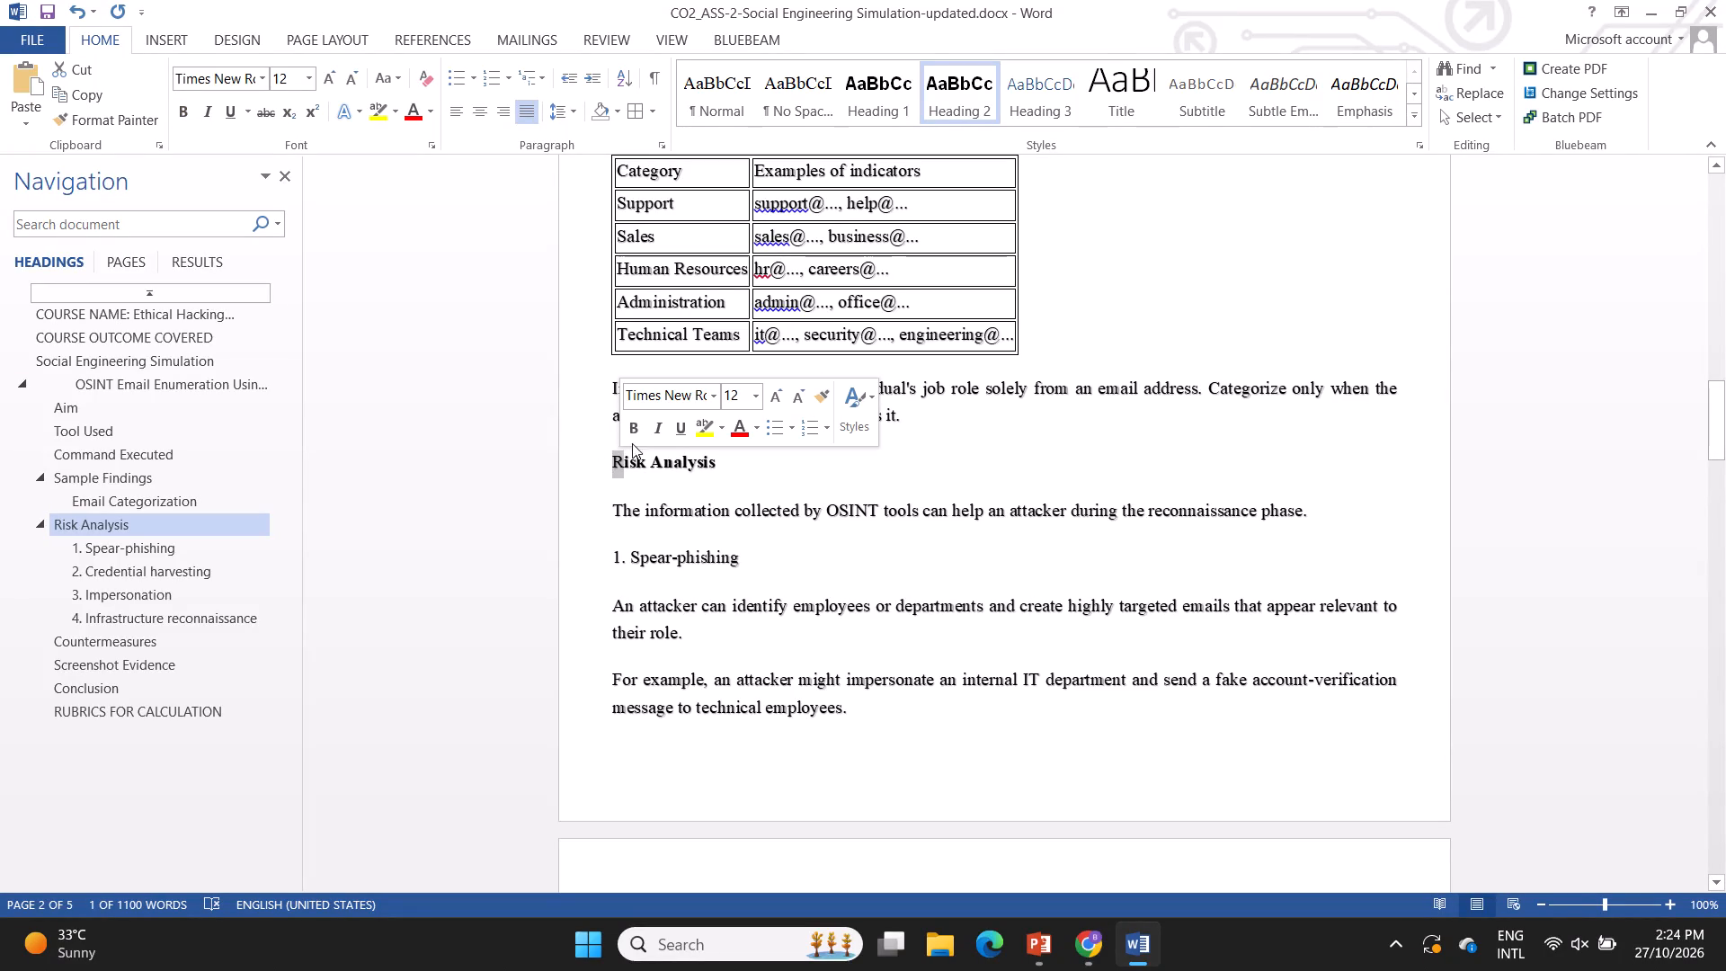
{"action": "left_click", "coordinate": [635, 434]}
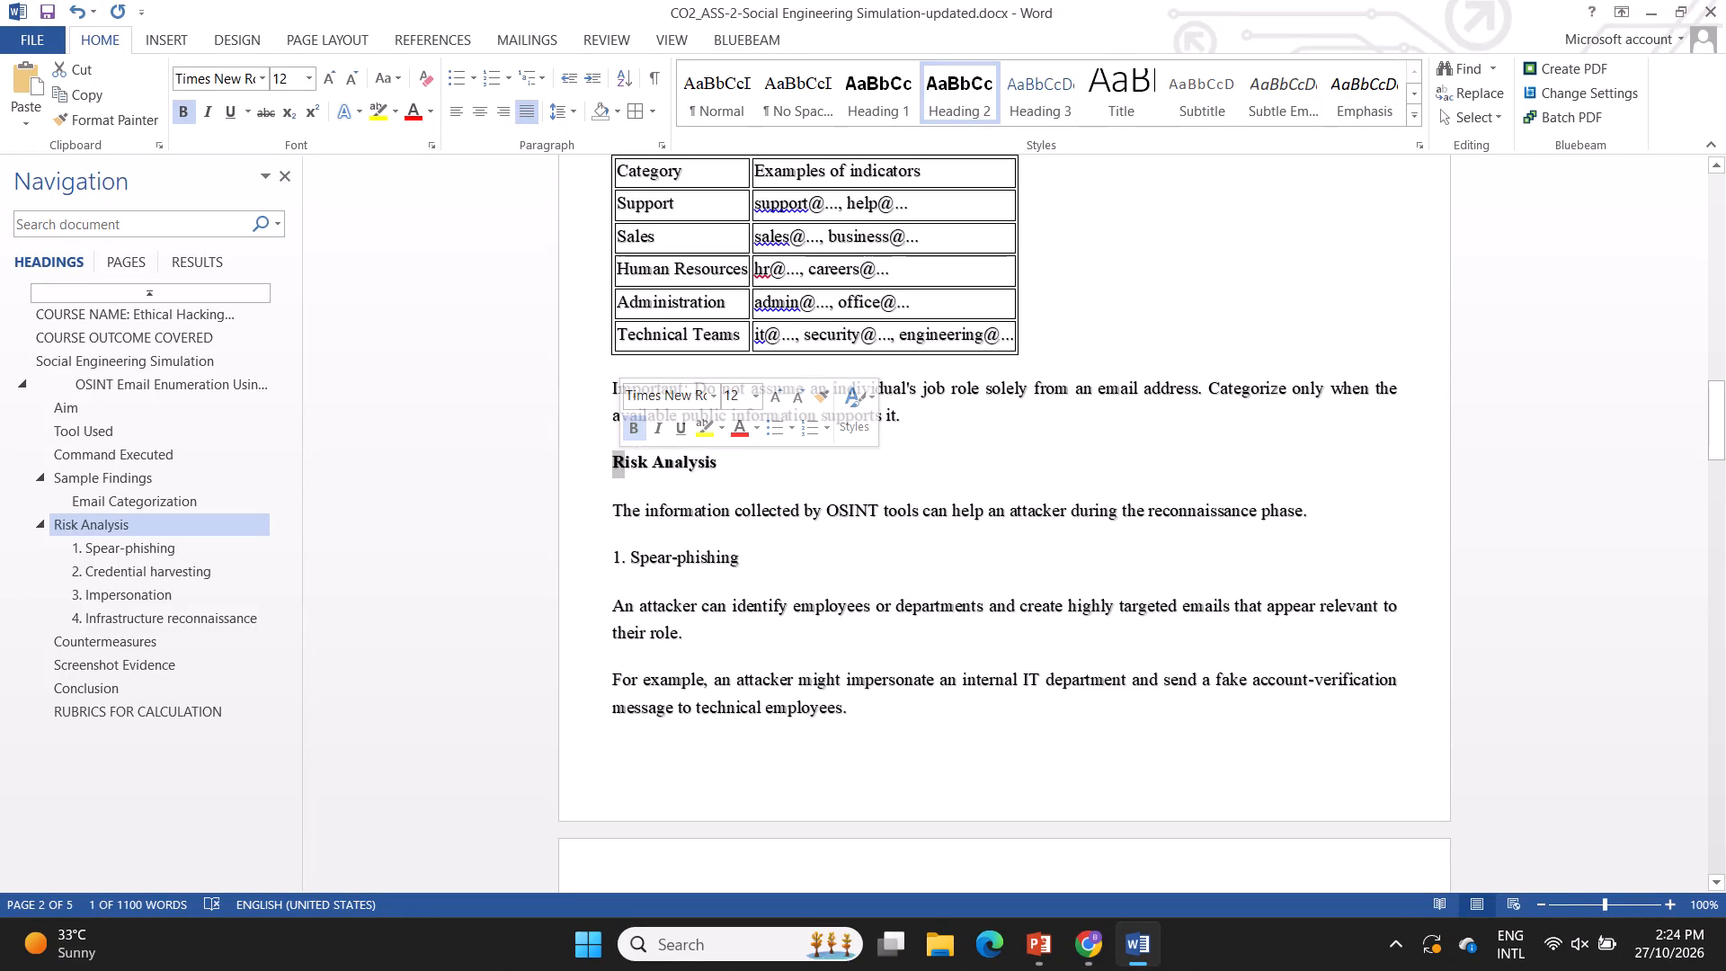
{"action": "left_click", "coordinate": [695, 484]}
Delete the entire "Countermeasures" section, including its heading, introductory line and eight numbered items.
{"action": "scroll", "coordinate": [695, 484], "scroll_direction": "down", "scroll_amount": 4}
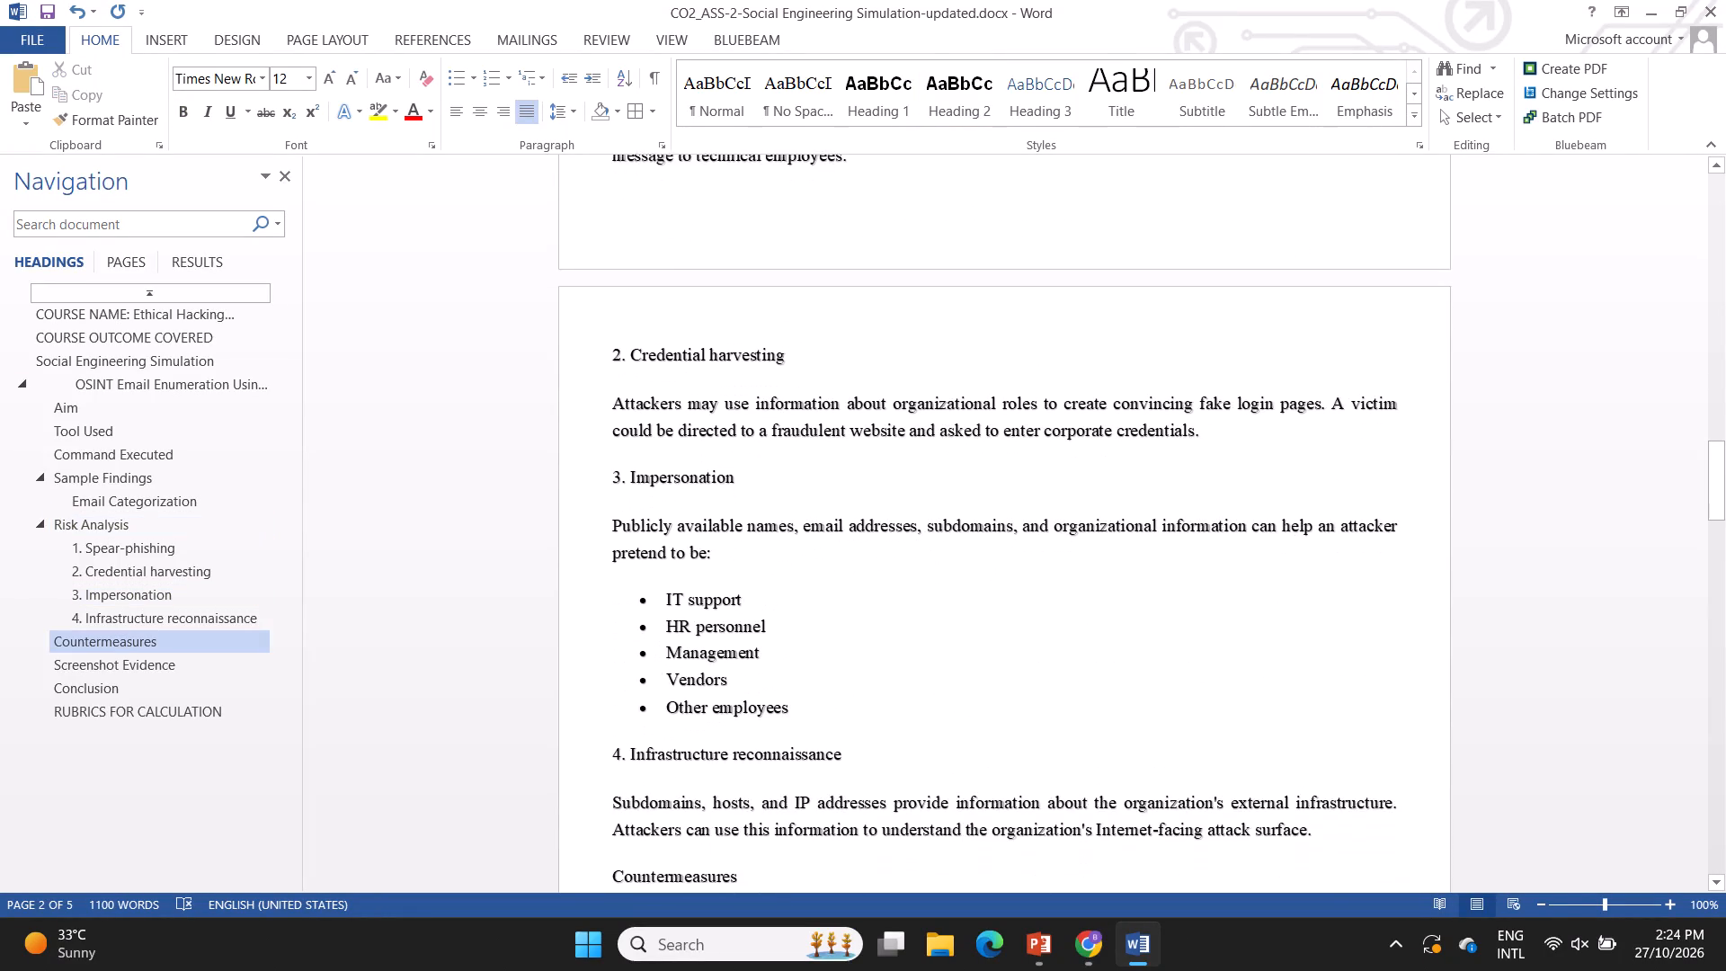
{"action": "scroll", "coordinate": [695, 484], "scroll_direction": "down", "scroll_amount": 2}
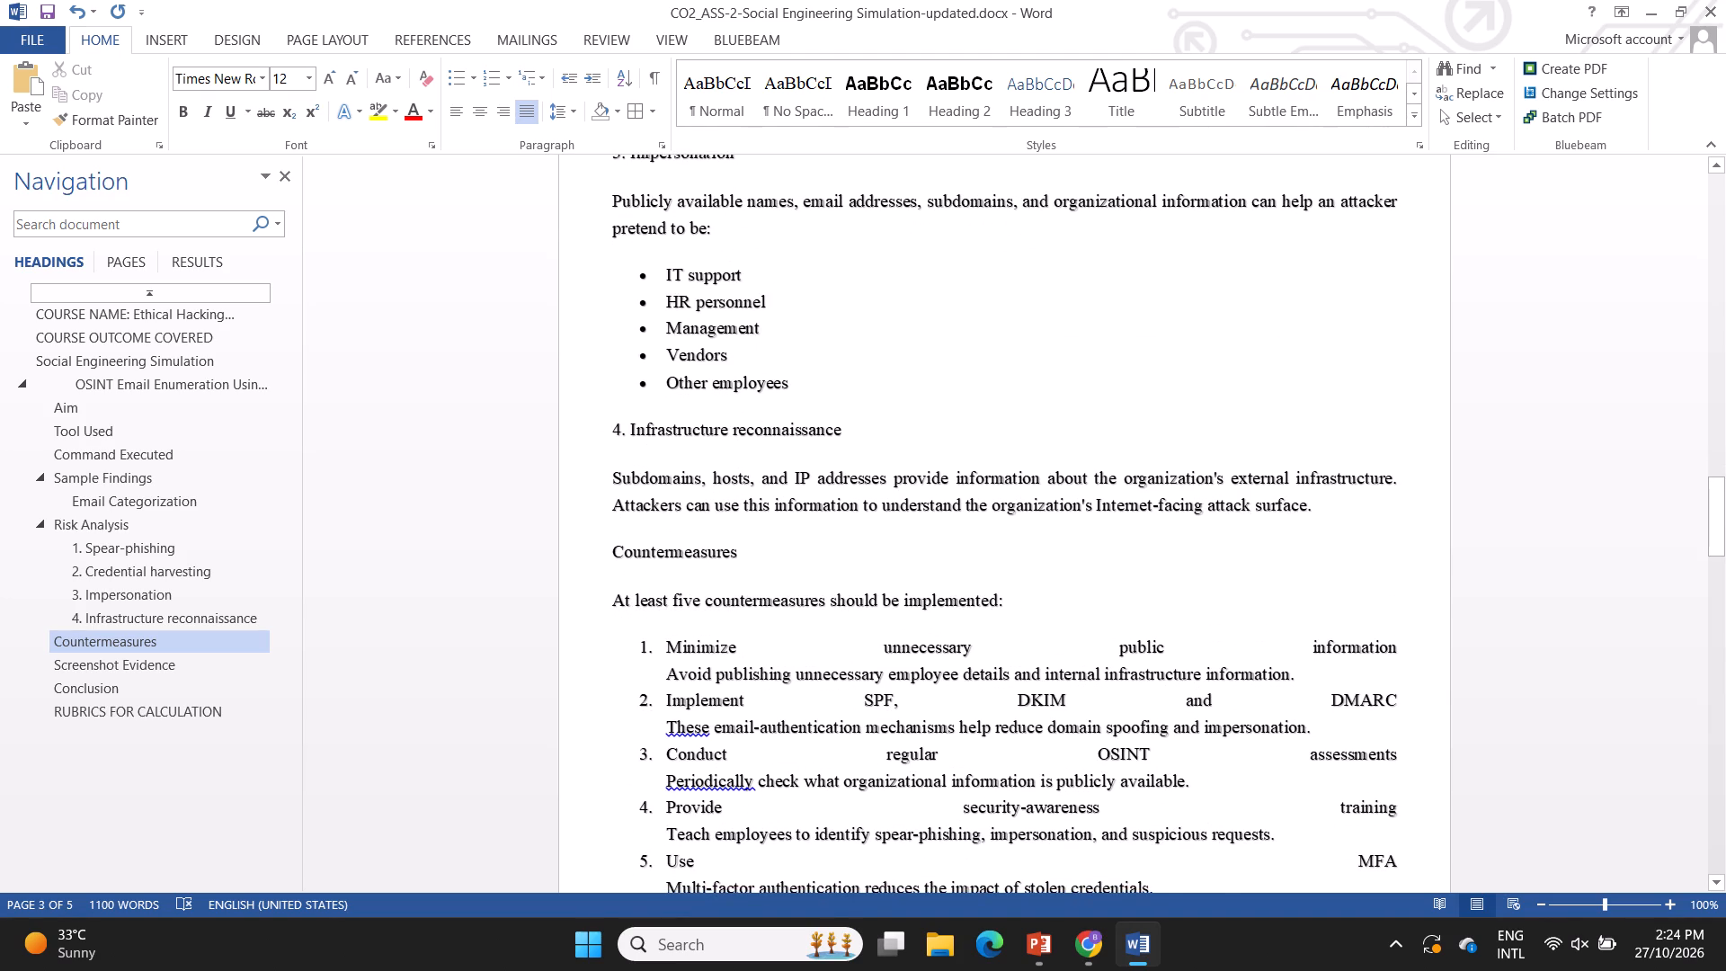
{"action": "scroll", "coordinate": [695, 484], "scroll_direction": "down", "scroll_amount": 1}
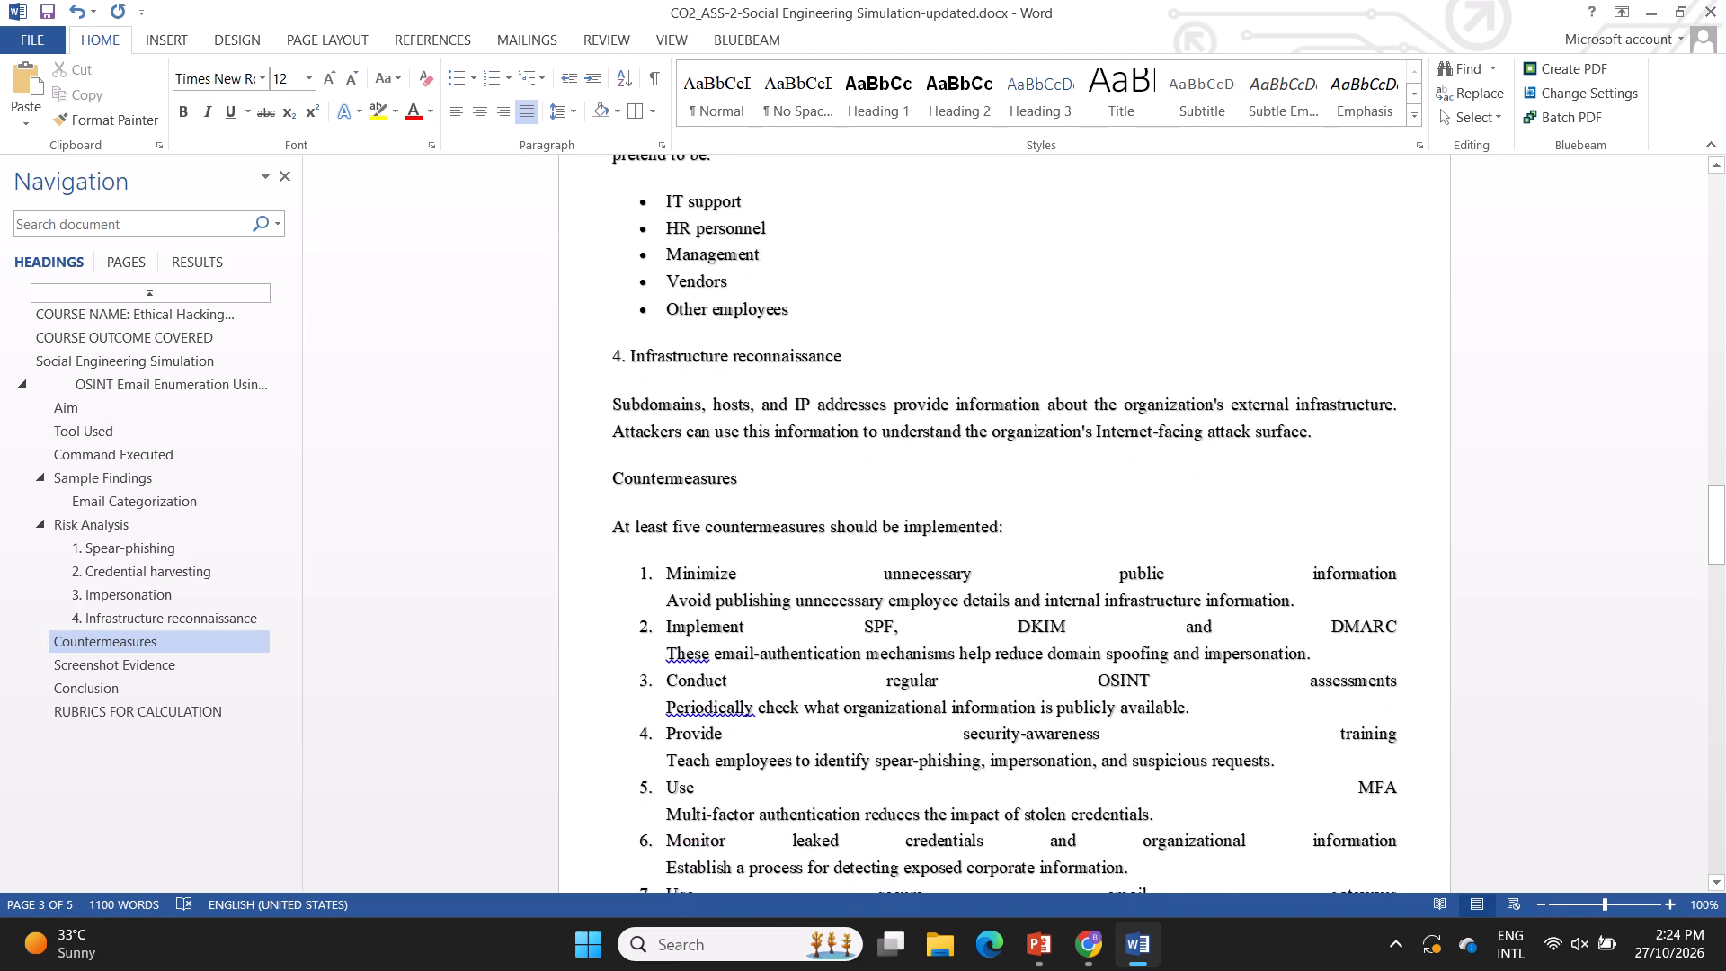
{"action": "scroll", "coordinate": [695, 484], "scroll_direction": "down", "scroll_amount": 1}
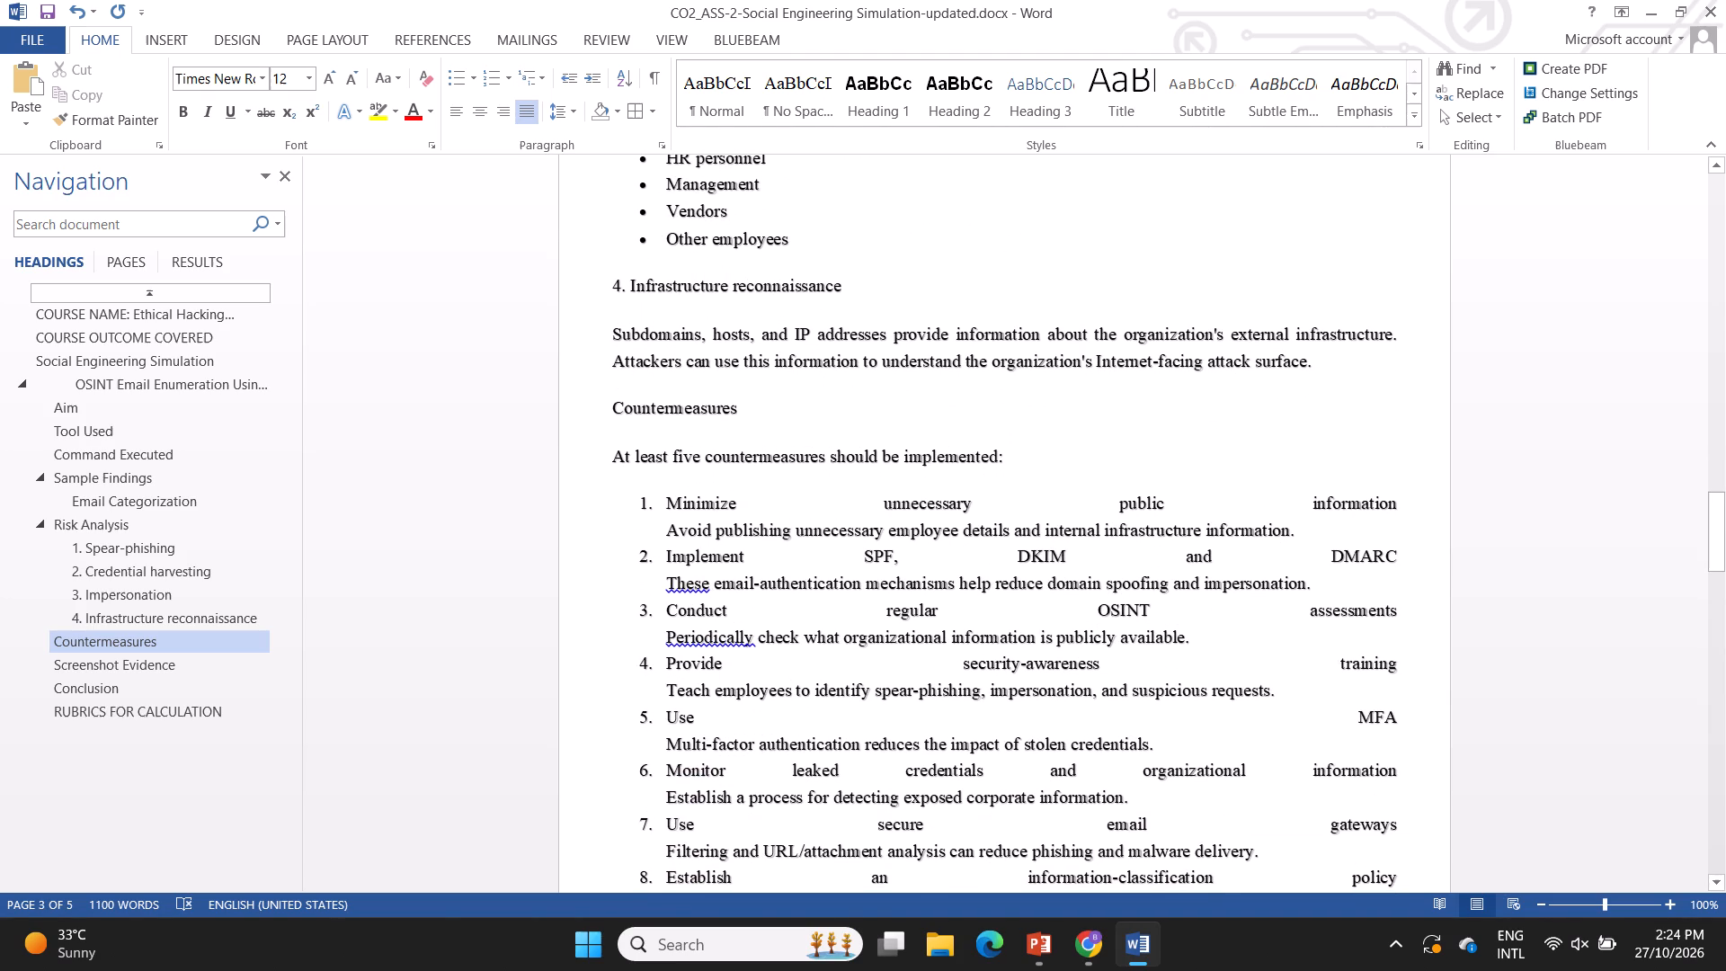
{"action": "scroll", "coordinate": [695, 484], "scroll_direction": "down", "scroll_amount": 1}
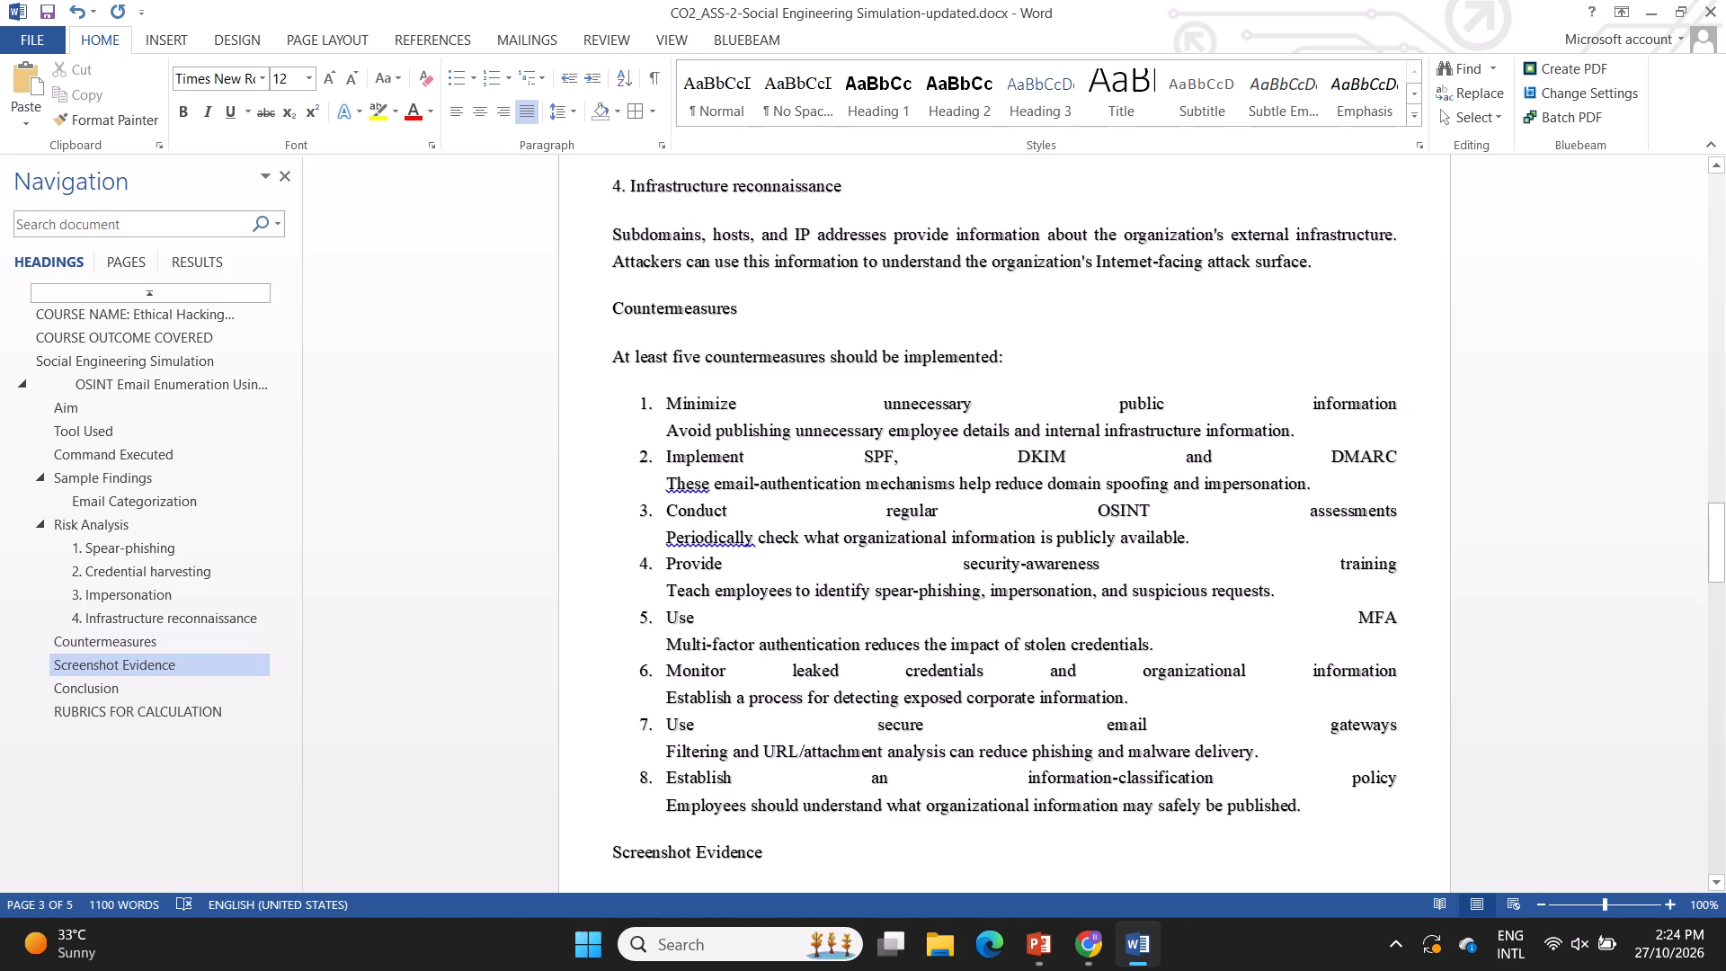
{"action": "left_click_drag", "start_coordinate": [636, 405], "coordinate": [736, 452]}
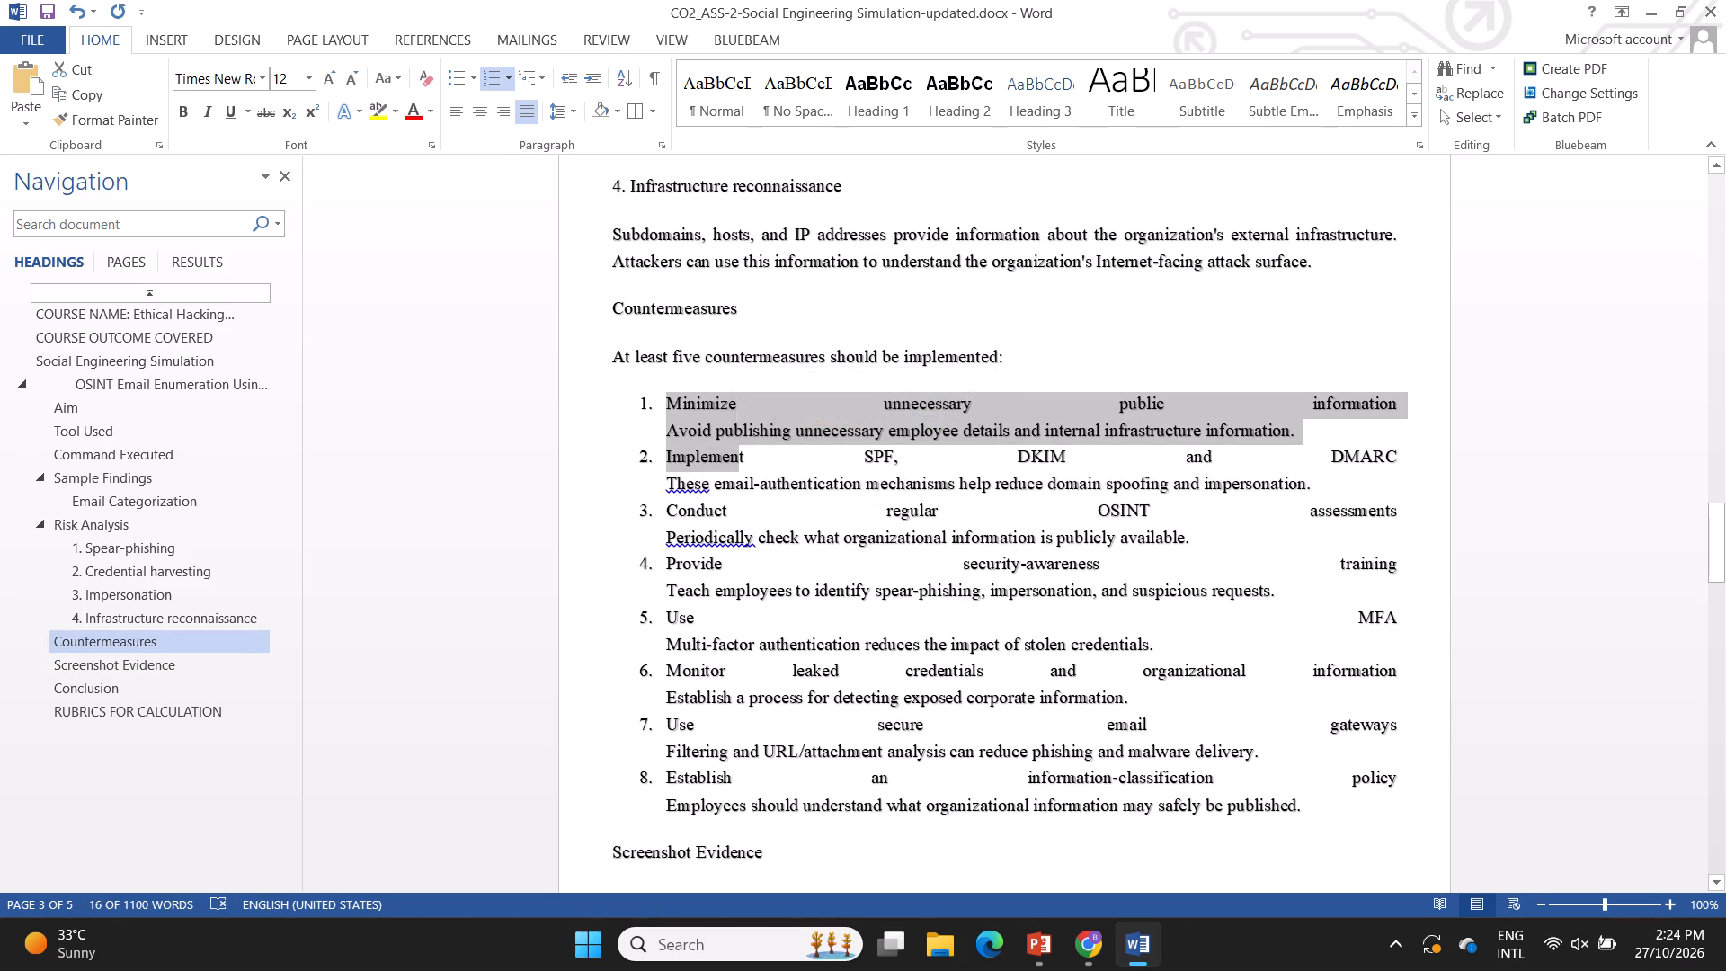
{"action": "left_click_drag", "start_coordinate": [616, 309], "coordinate": [771, 436]}
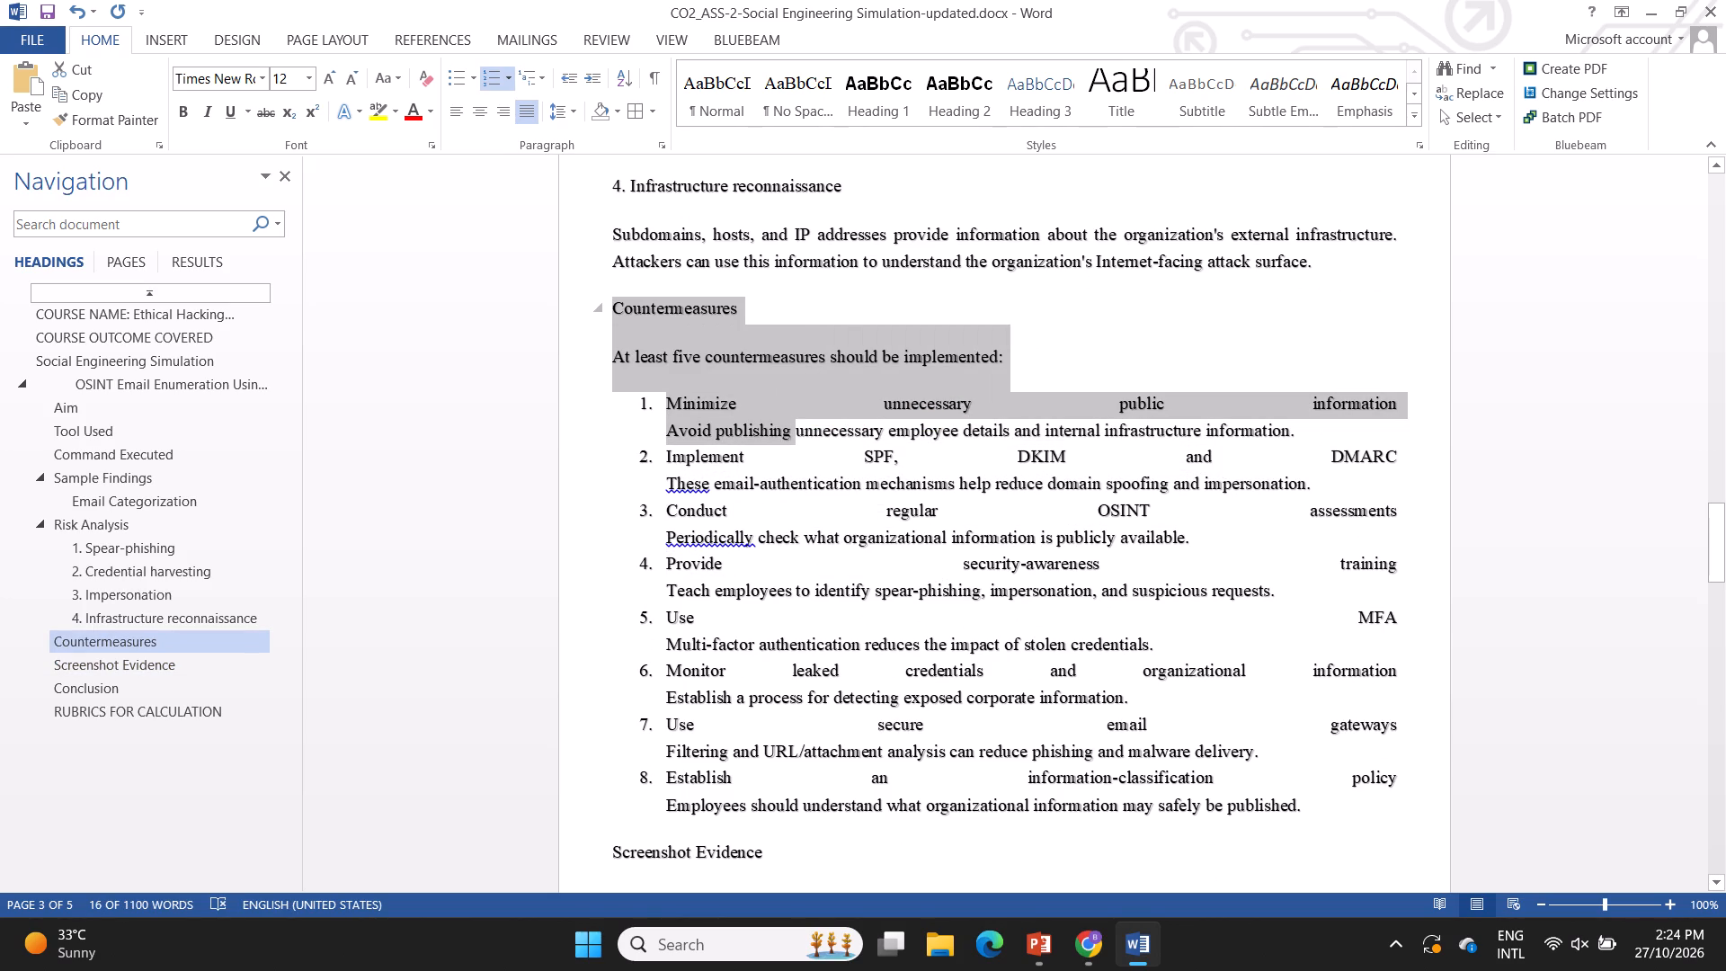
{"action": "left_click_drag", "start_coordinate": [771, 436], "coordinate": [786, 749]}
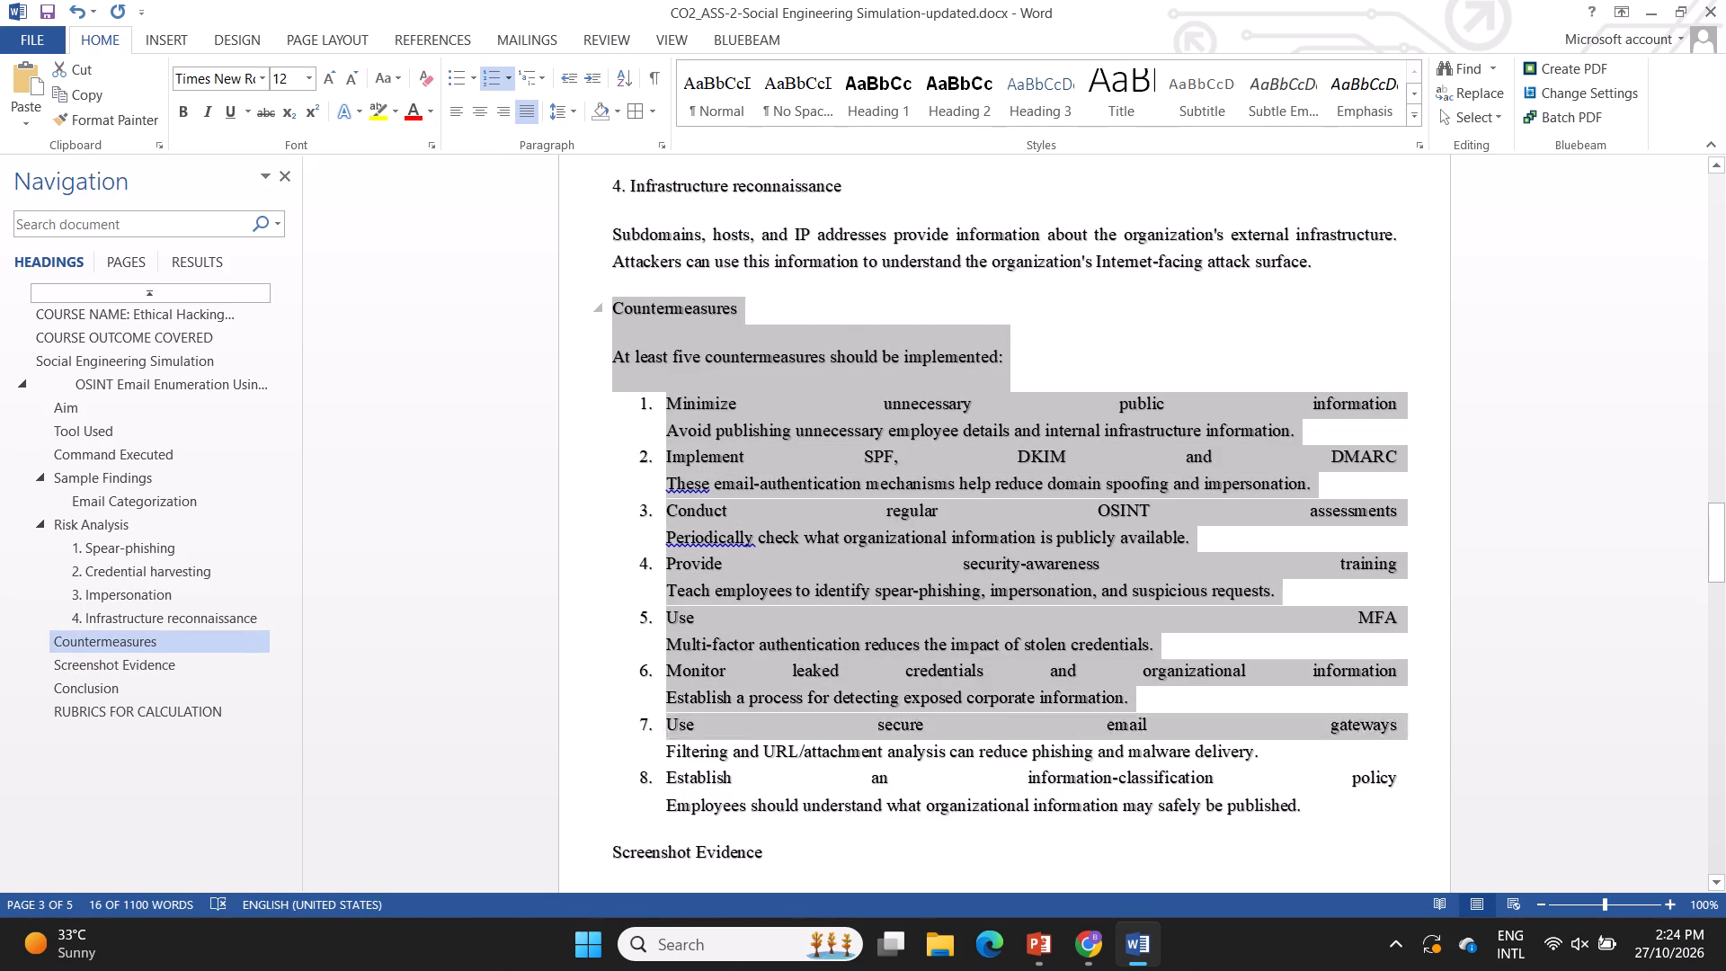
{"action": "left_click_drag", "start_coordinate": [786, 749], "coordinate": [964, 708]}
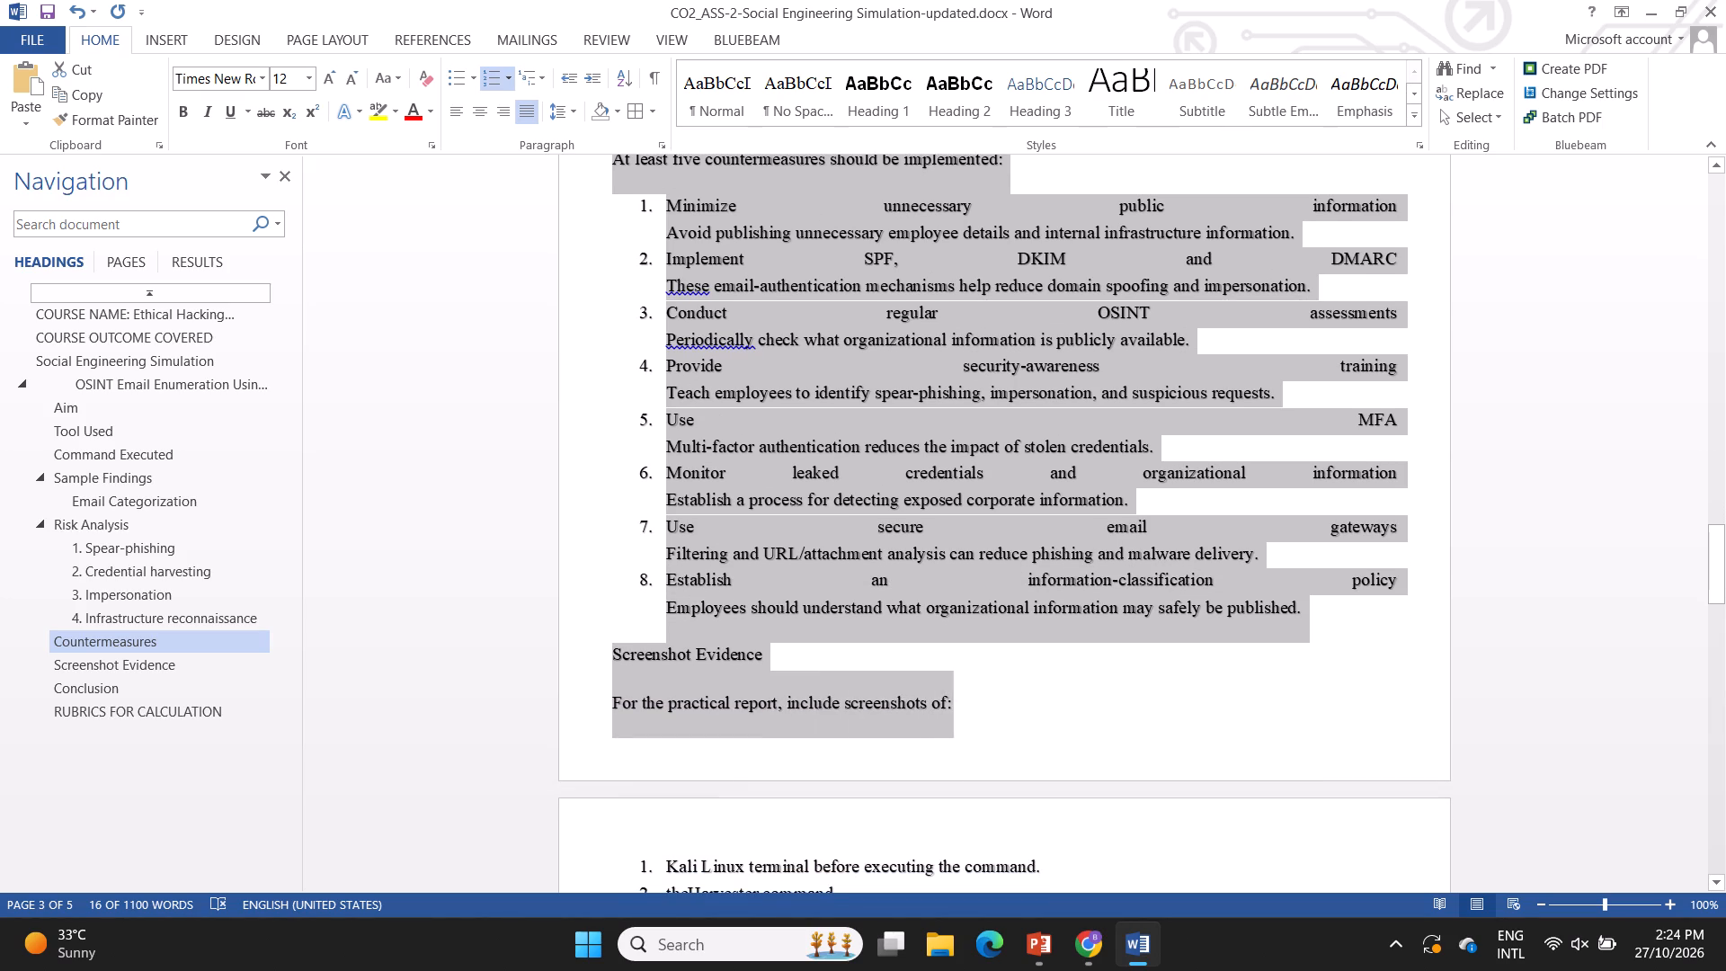
{"action": "left_click_drag", "start_coordinate": [964, 708], "coordinate": [1223, 614]}
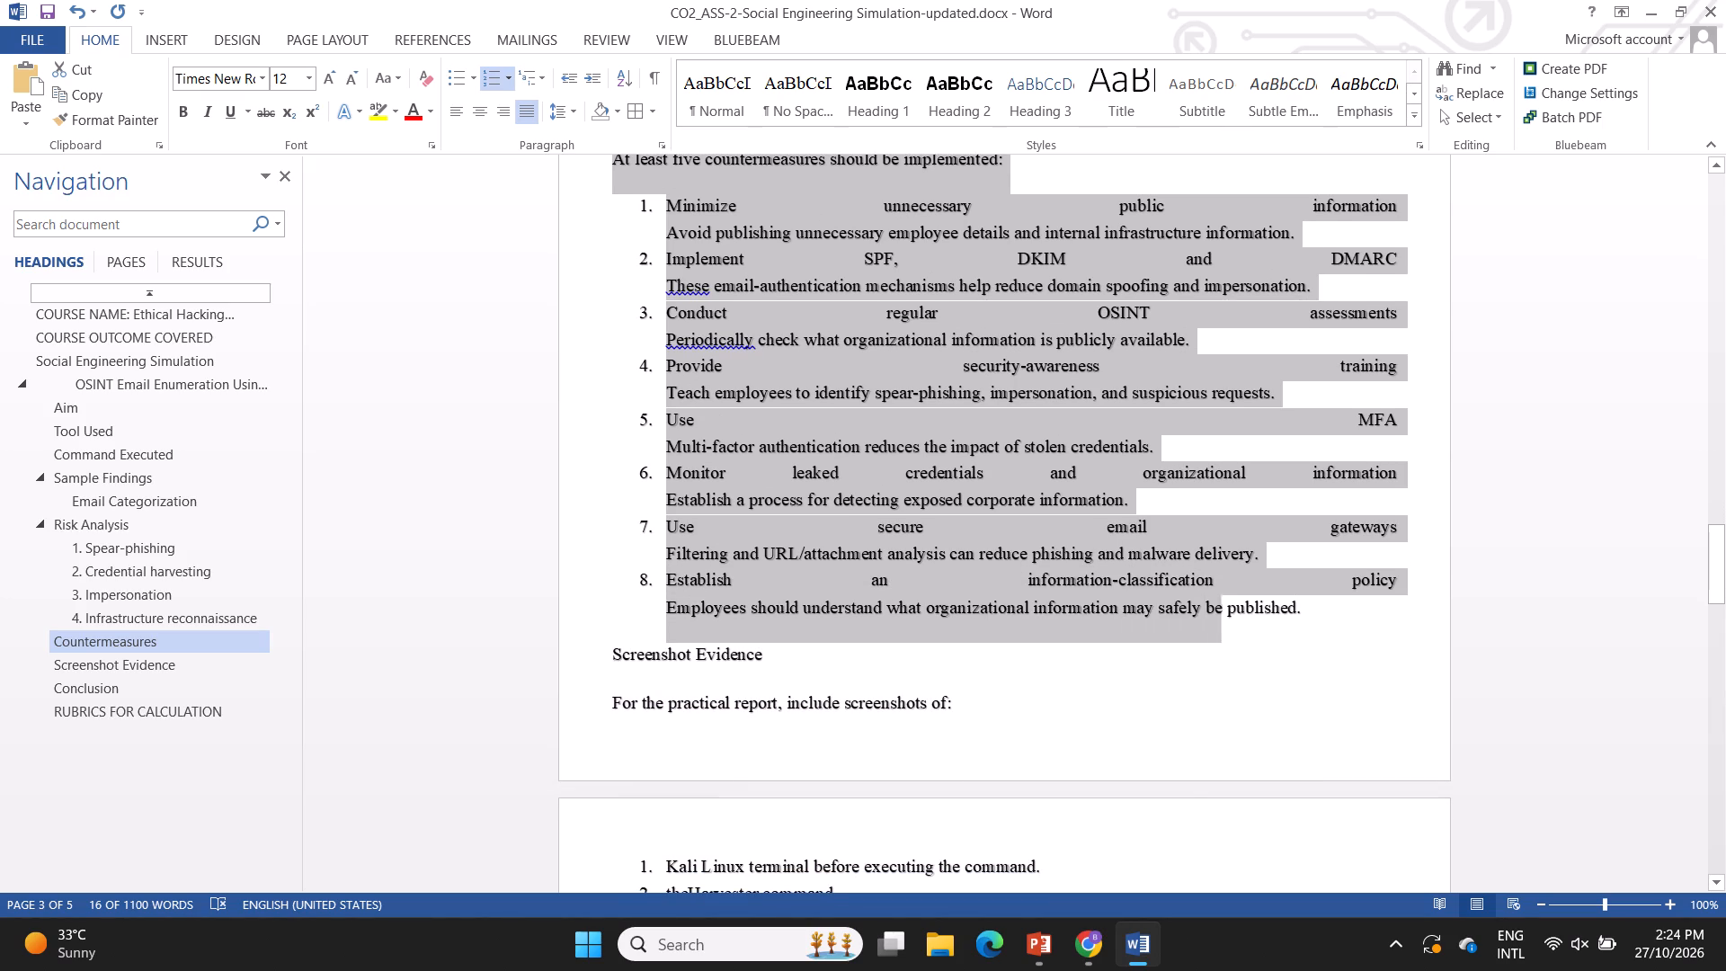
{"action": "left_click_drag", "start_coordinate": [1223, 614], "coordinate": [1313, 614]}
{"action": "key", "text": "BackSpace"}
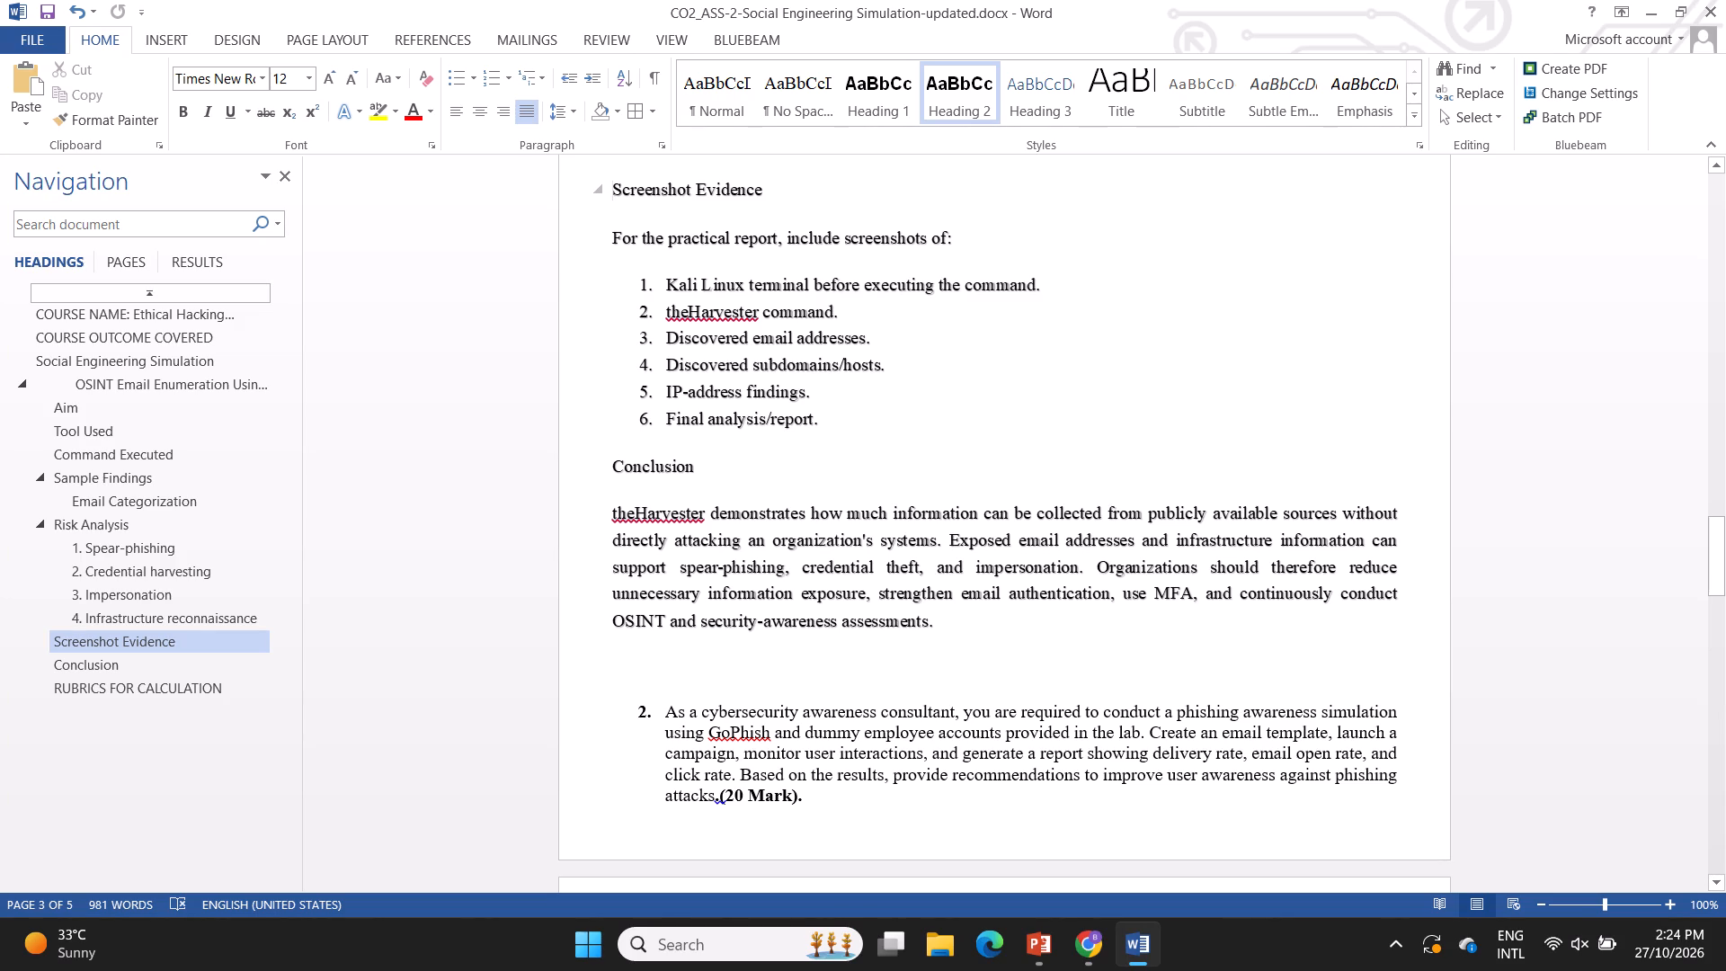
Make the "Screenshot Evidence" and "Conclusion" headings bold.
{"action": "left_click_drag", "start_coordinate": [613, 190], "coordinate": [748, 194]}
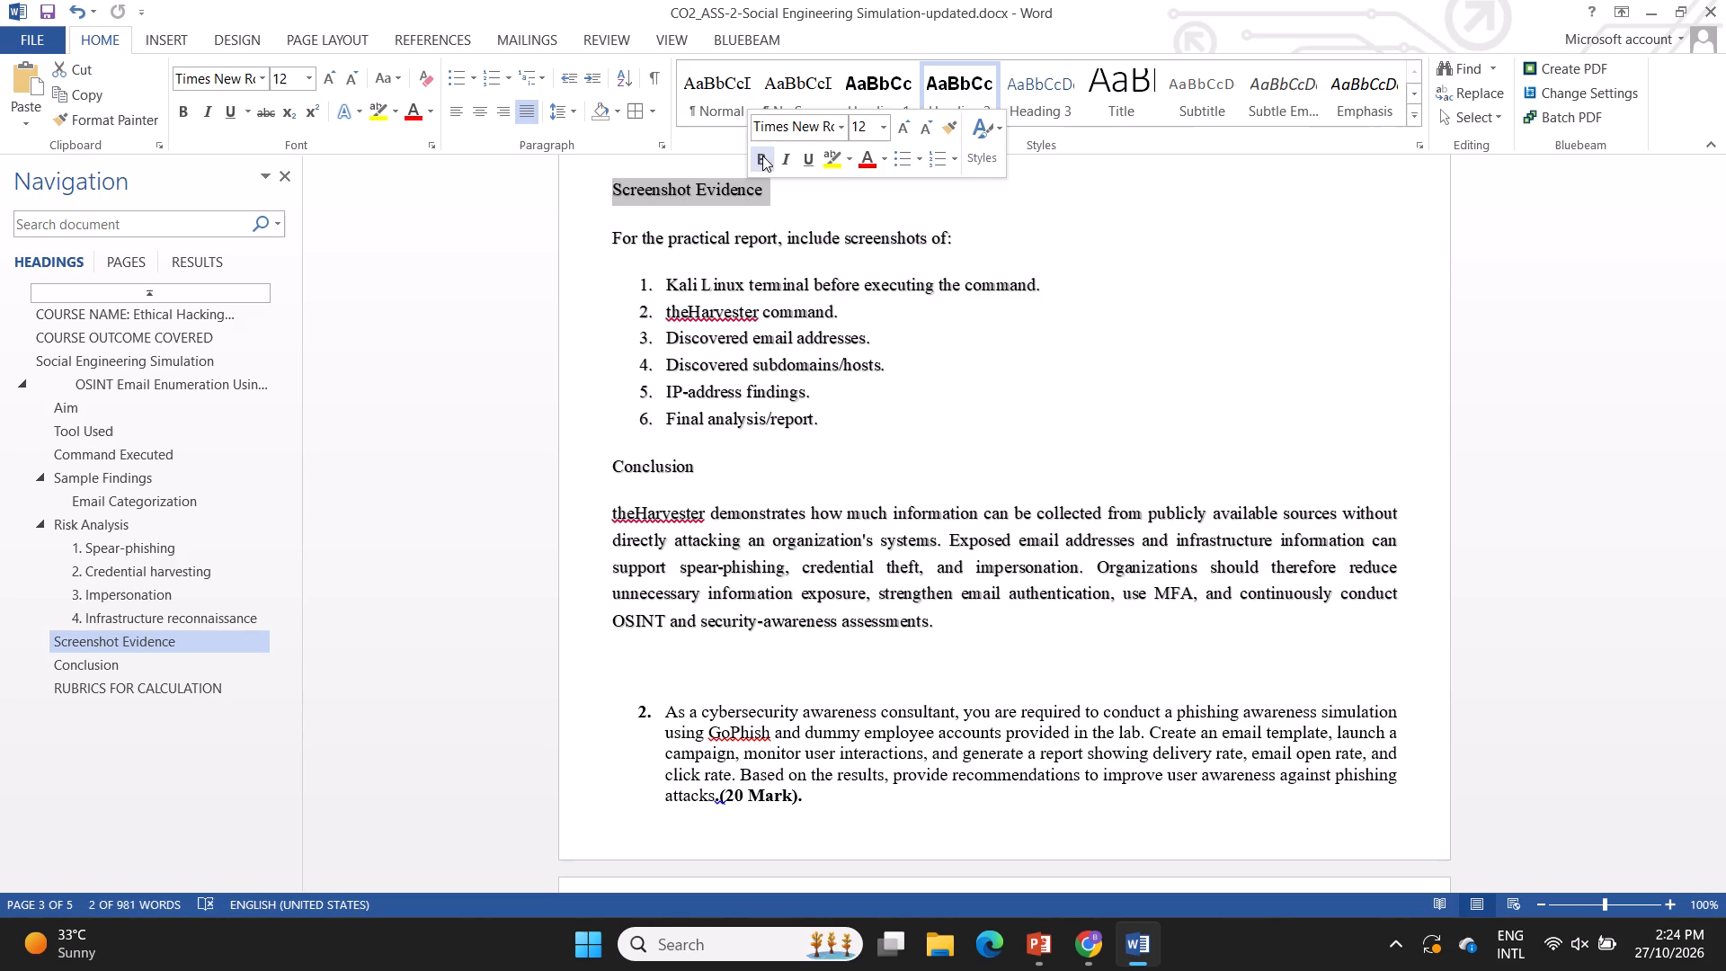
{"action": "left_click", "coordinate": [762, 156]}
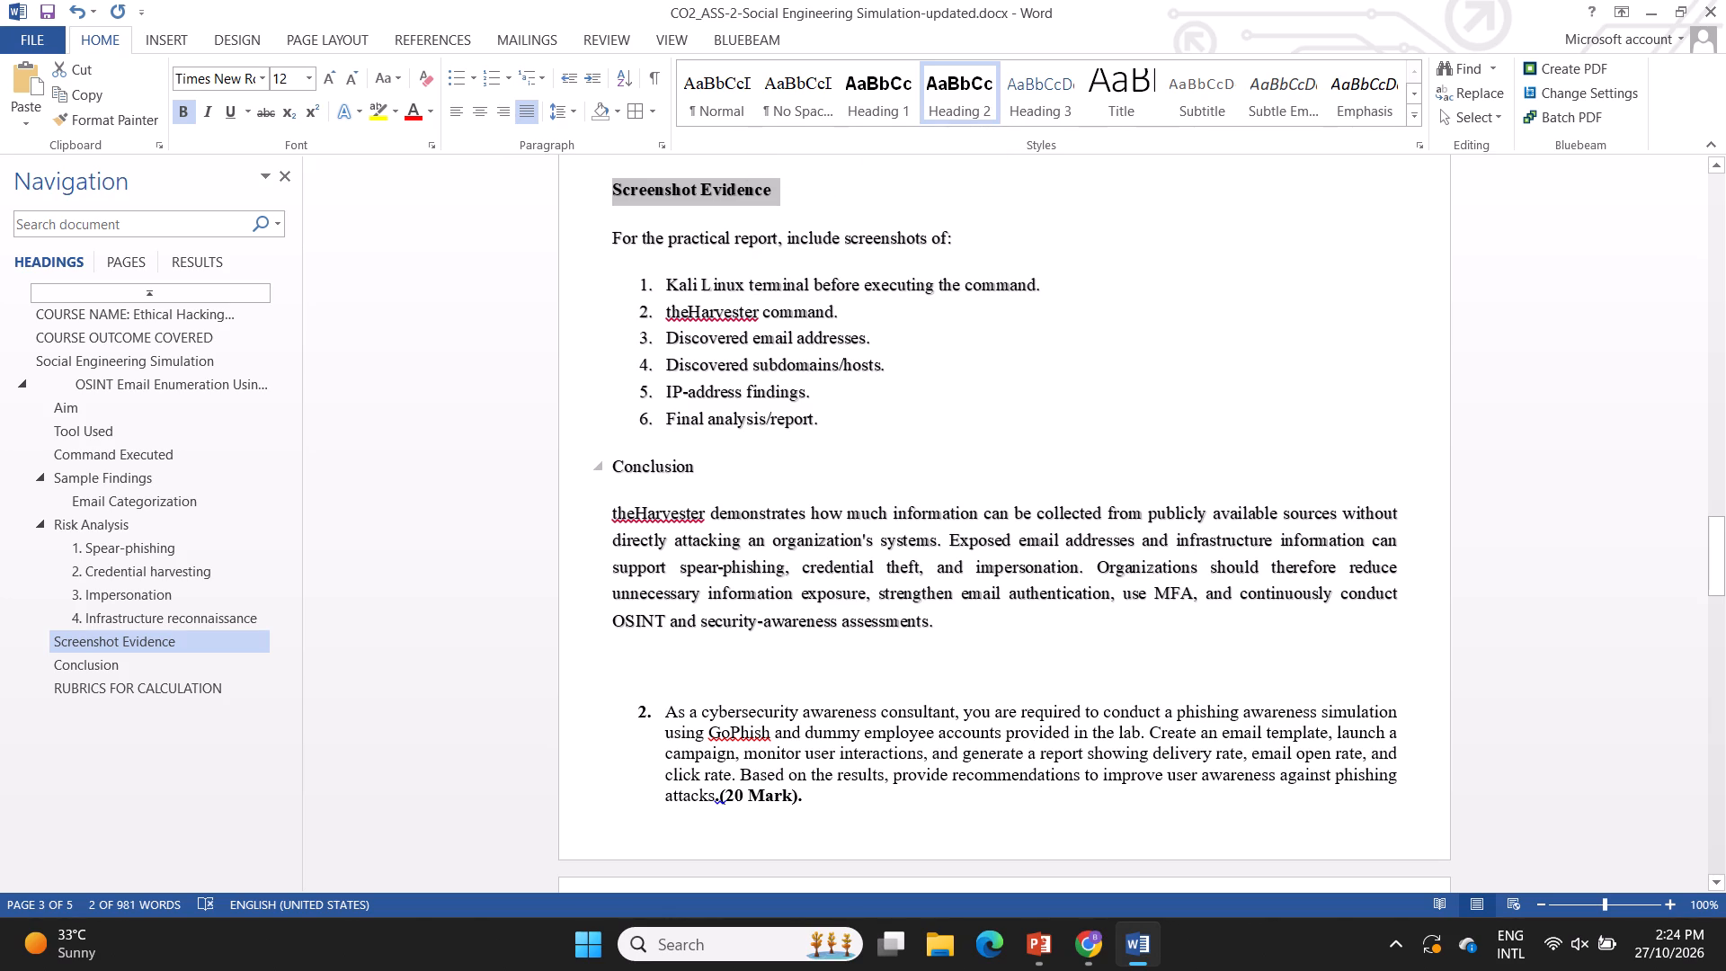
{"action": "left_click_drag", "start_coordinate": [612, 467], "coordinate": [696, 465]}
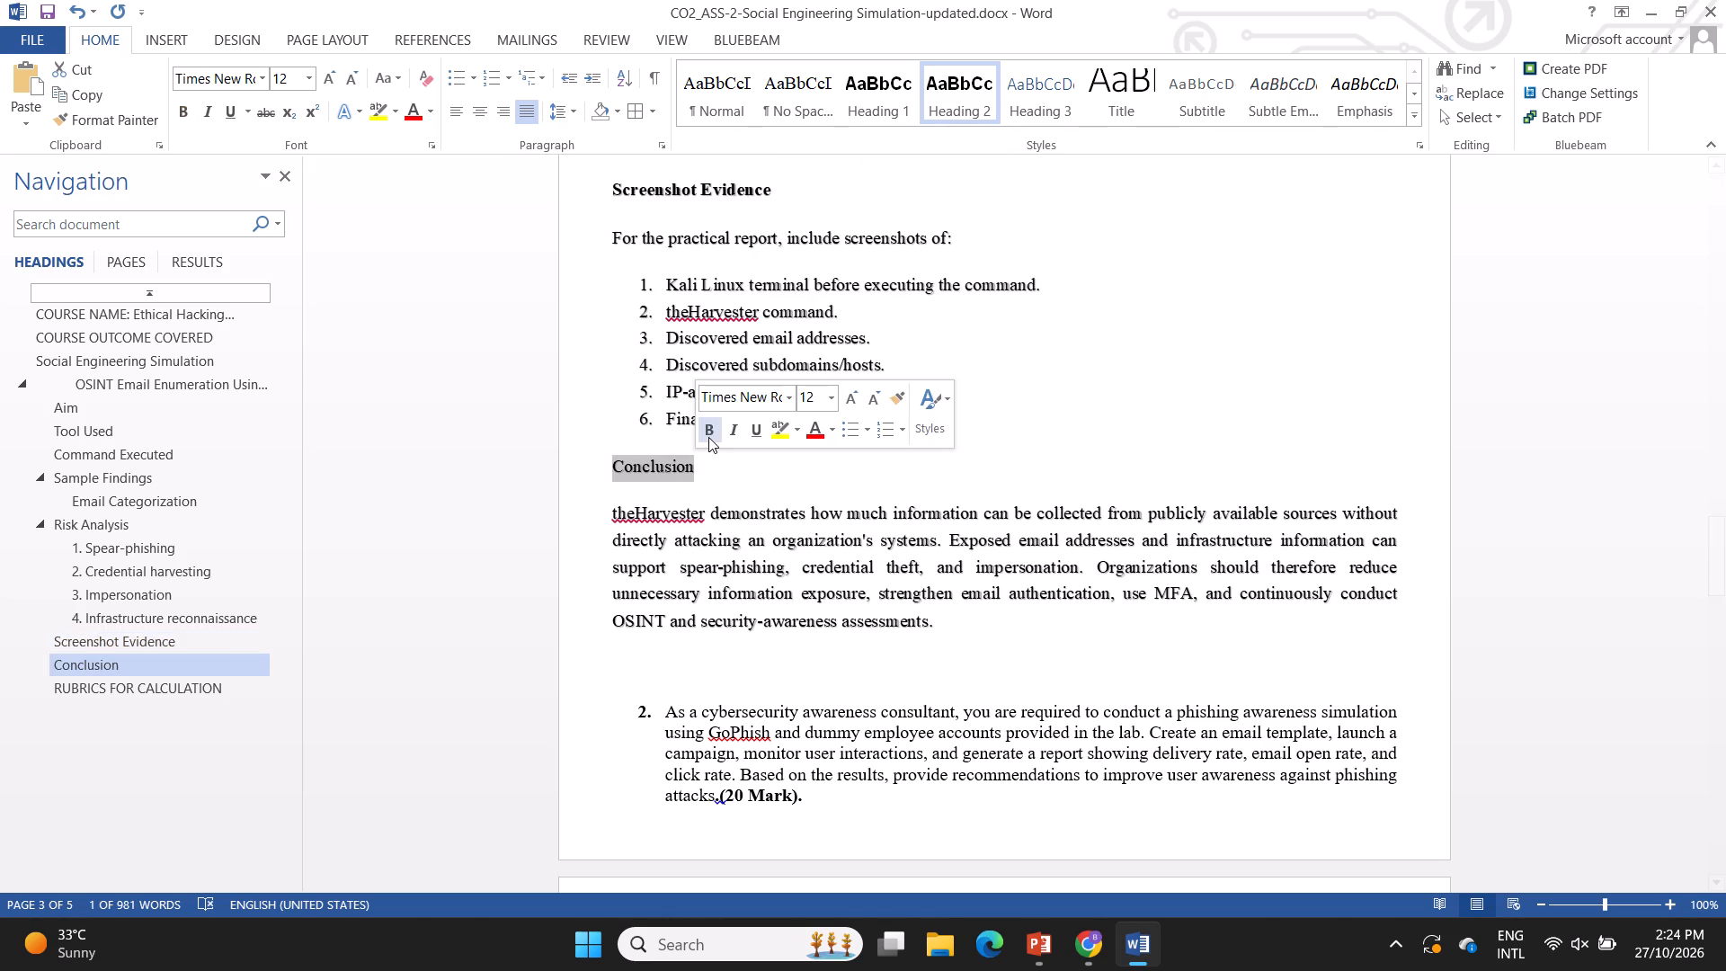
{"action": "left_click", "coordinate": [709, 437]}
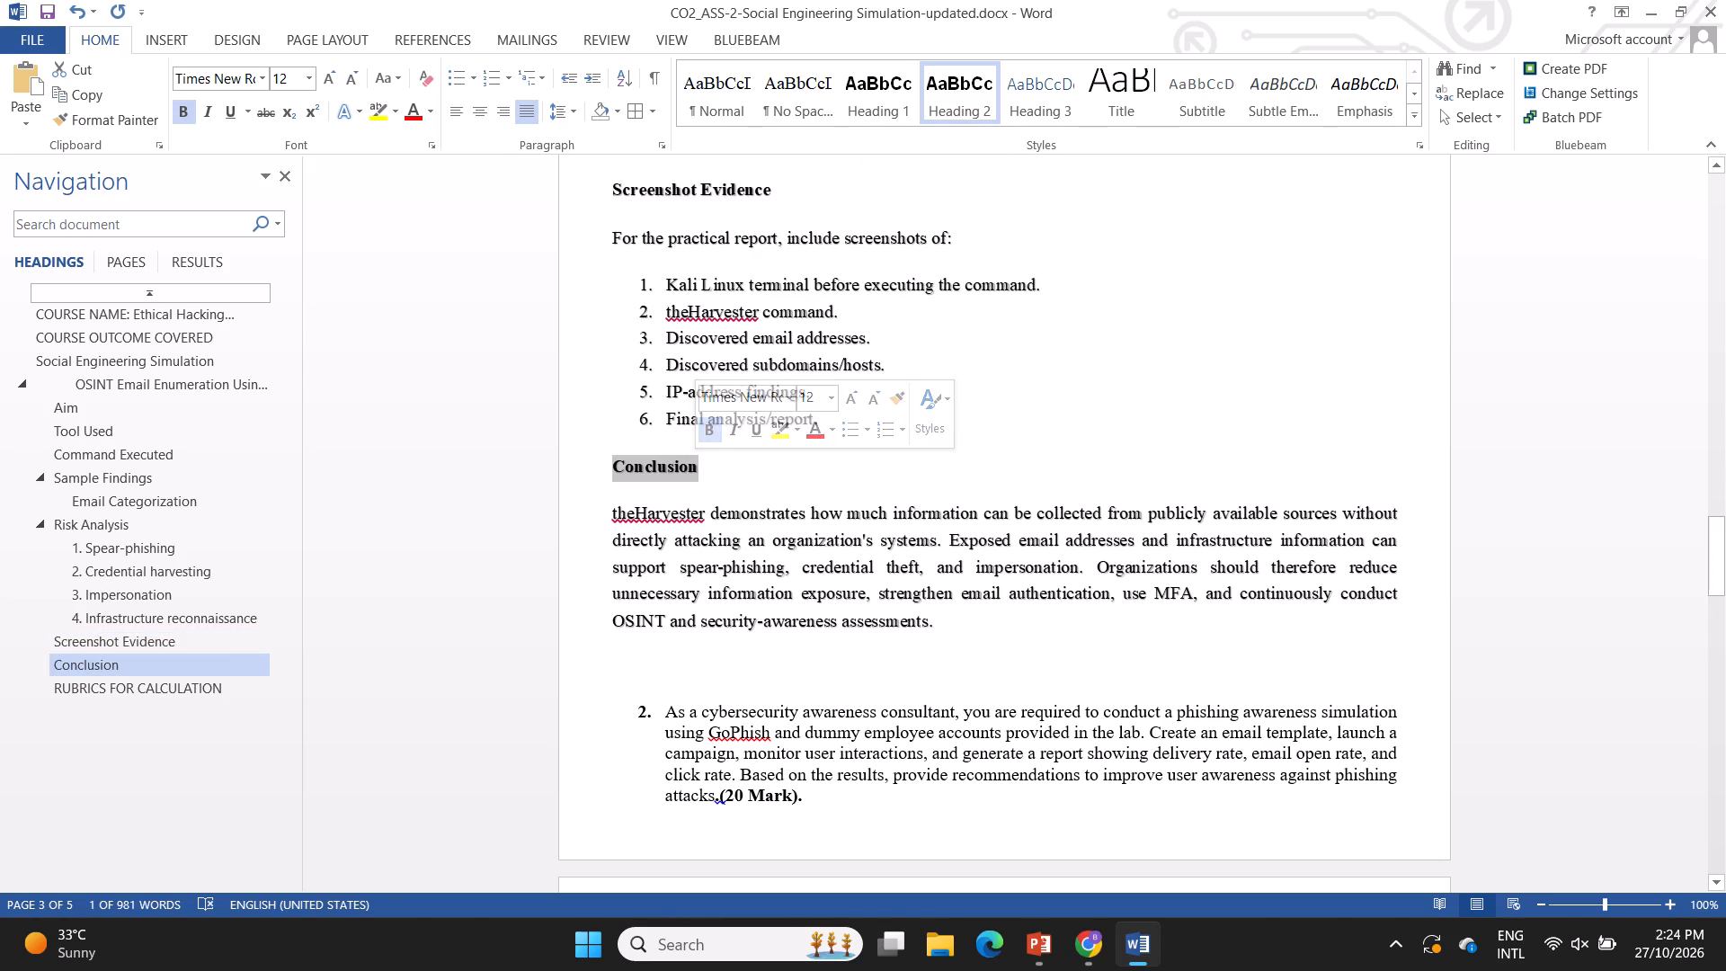
{"action": "left_click", "coordinate": [745, 498]}
Review the formatted answer to question 1, from its title to the conclusion and the questions that follow.
{"action": "scroll", "coordinate": [745, 498], "scroll_direction": "down", "scroll_amount": 1}
{"action": "scroll", "coordinate": [745, 498], "scroll_direction": "up", "scroll_amount": 3}
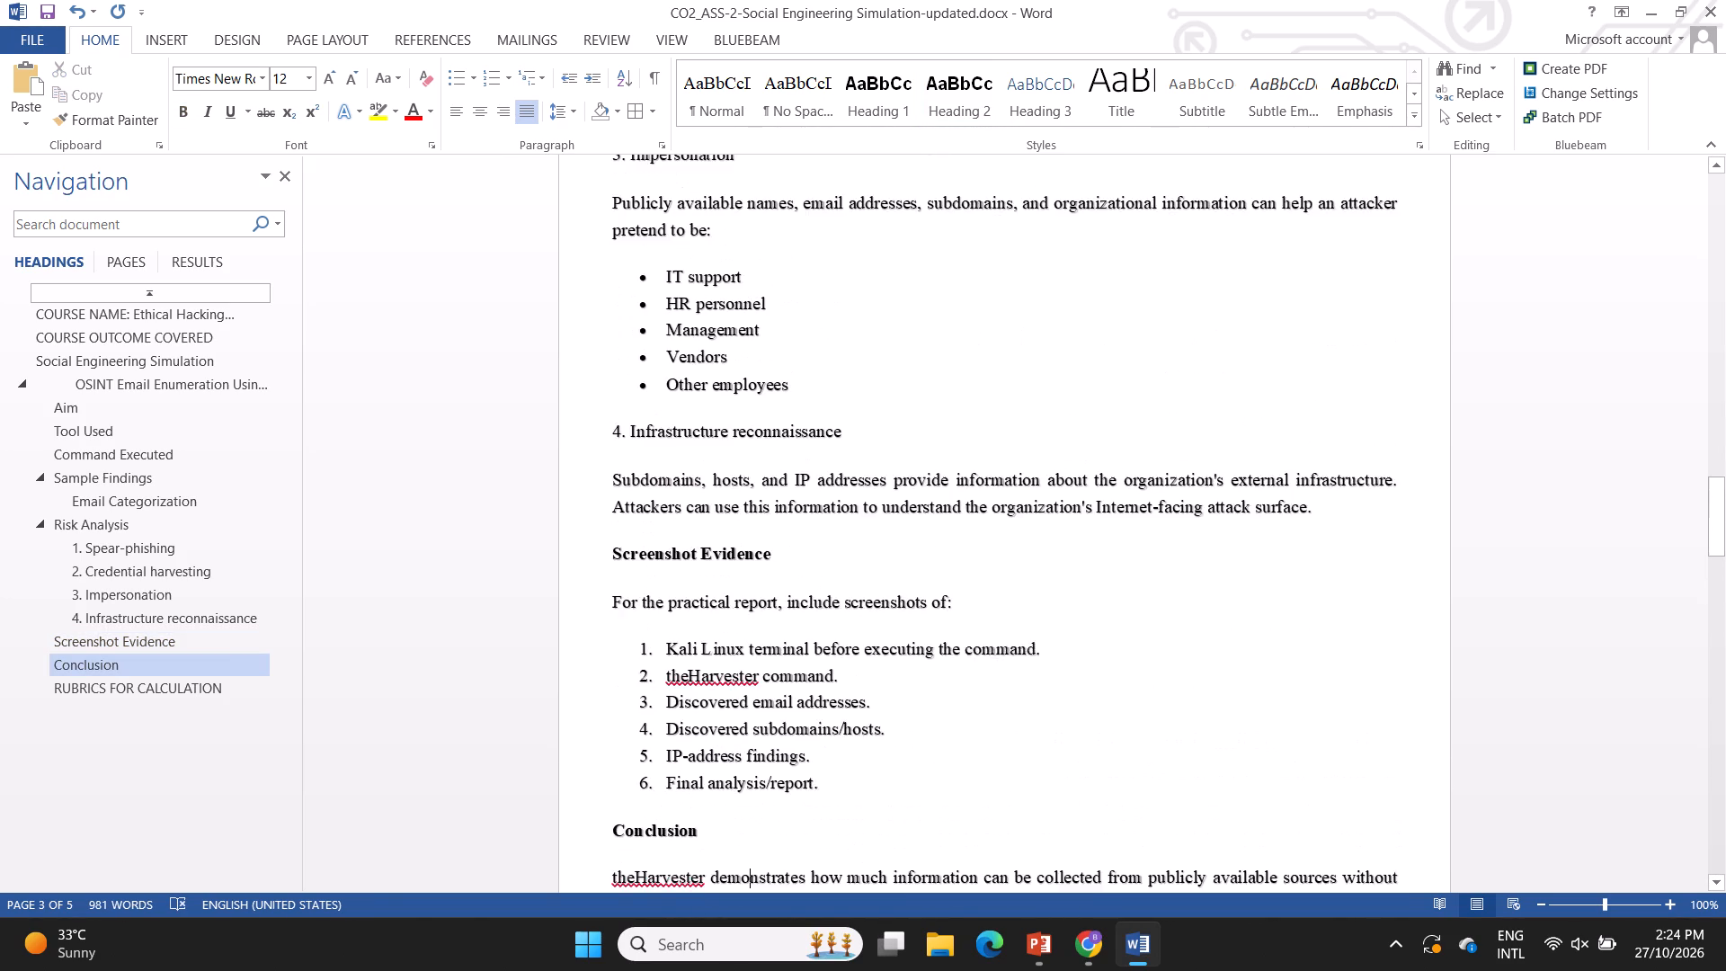
{"action": "scroll", "coordinate": [745, 498], "scroll_direction": "up", "scroll_amount": 8}
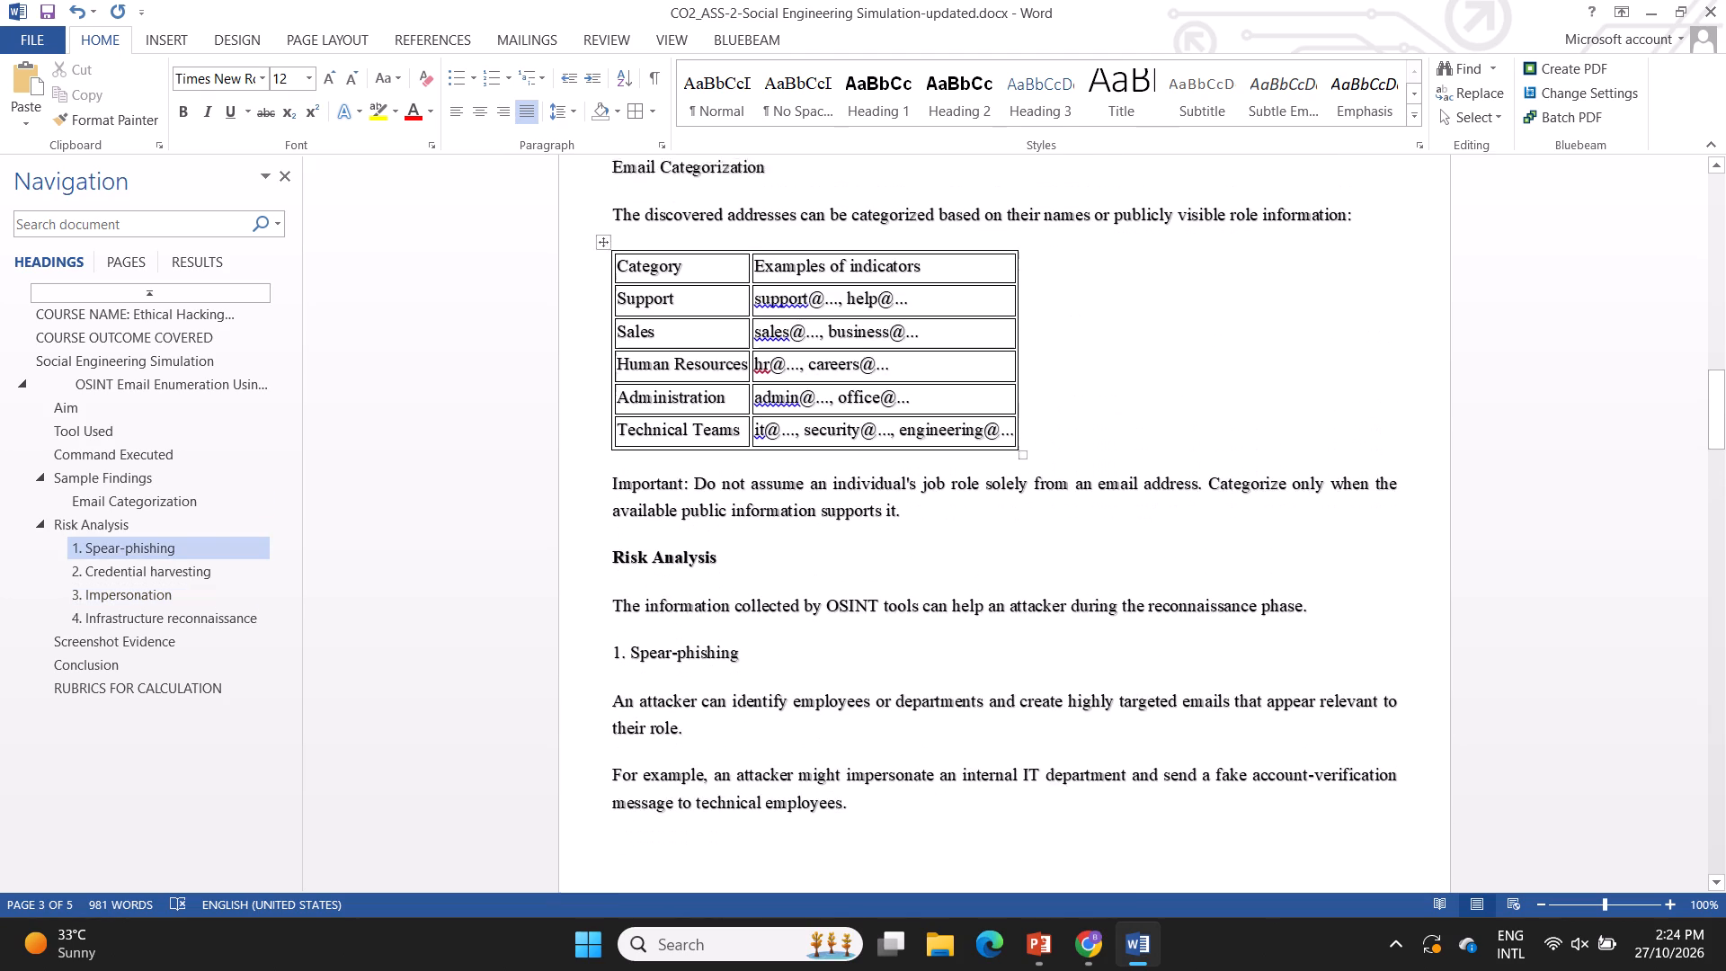
{"action": "scroll", "coordinate": [745, 498], "scroll_direction": "up", "scroll_amount": 6}
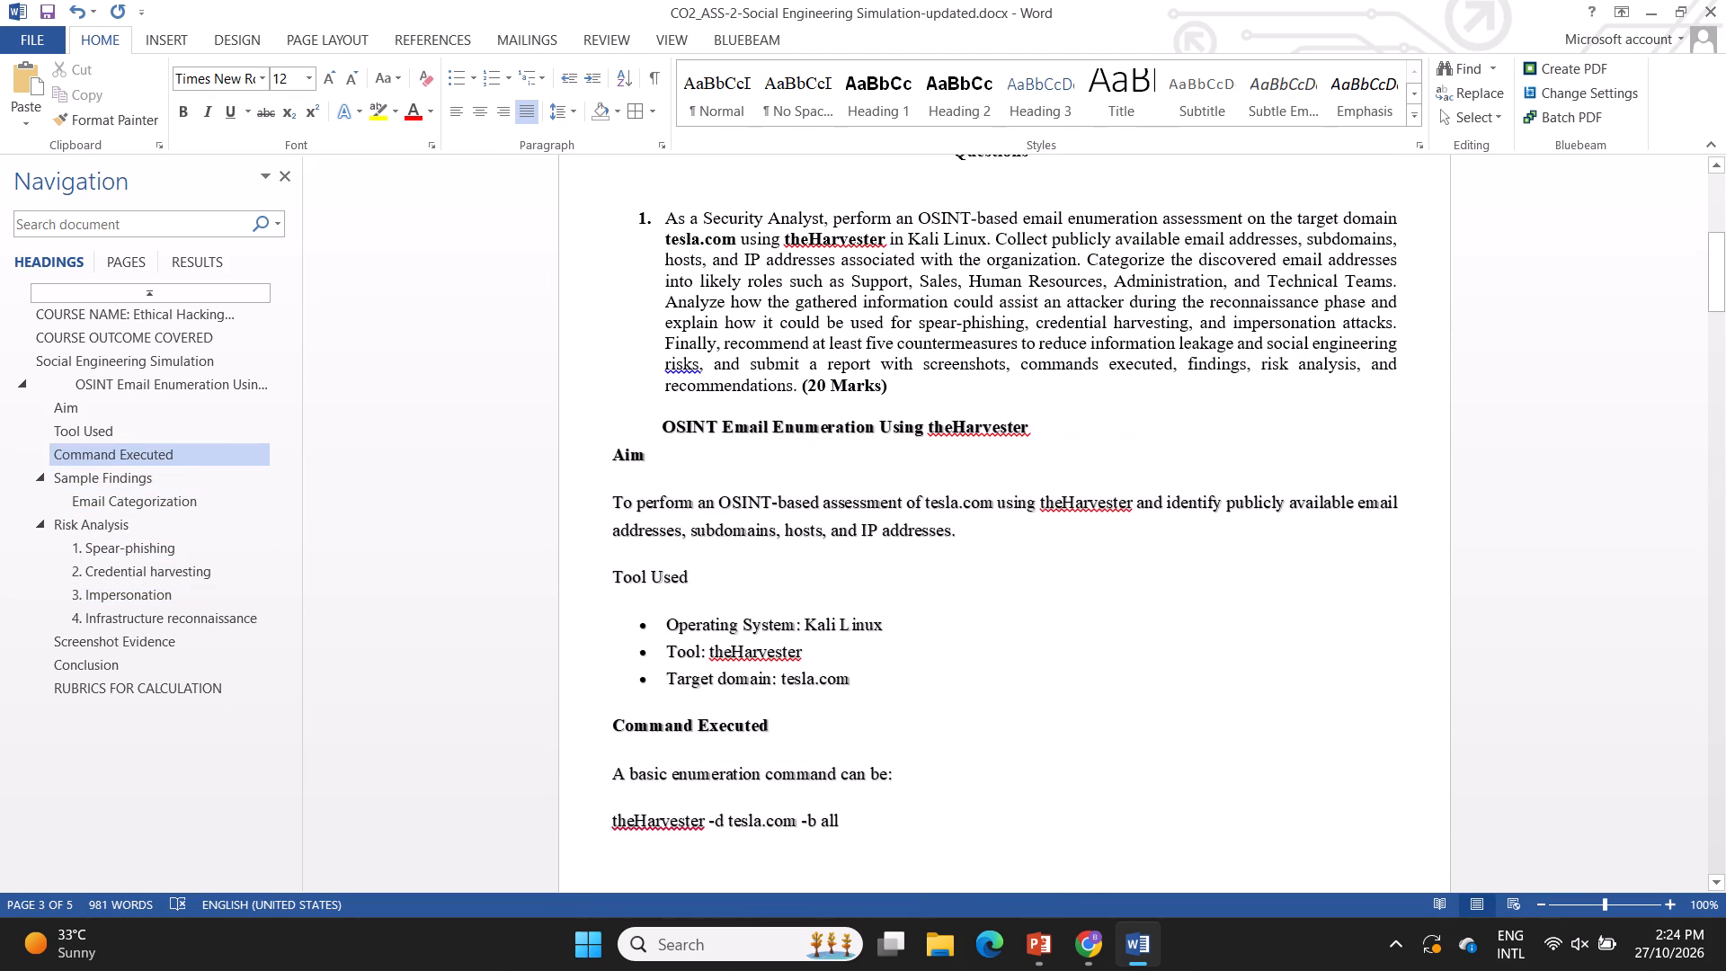
{"action": "scroll", "coordinate": [745, 498], "scroll_direction": "down", "scroll_amount": 4}
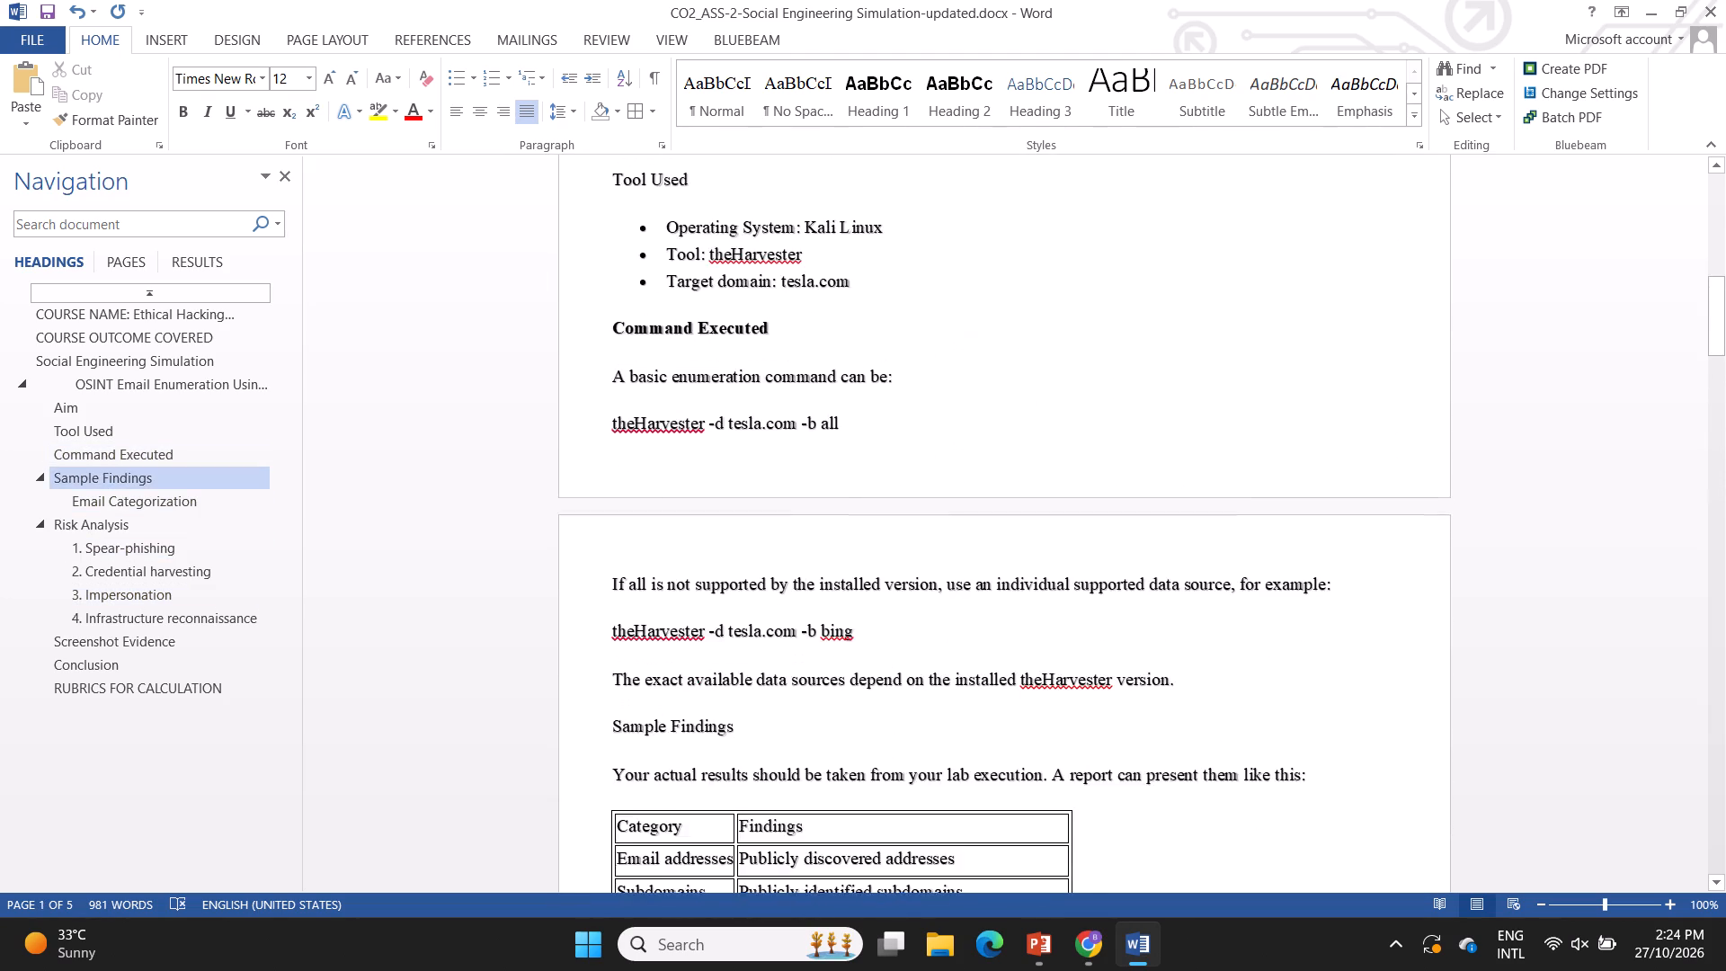
{"action": "scroll", "coordinate": [745, 498], "scroll_direction": "down", "scroll_amount": 12}
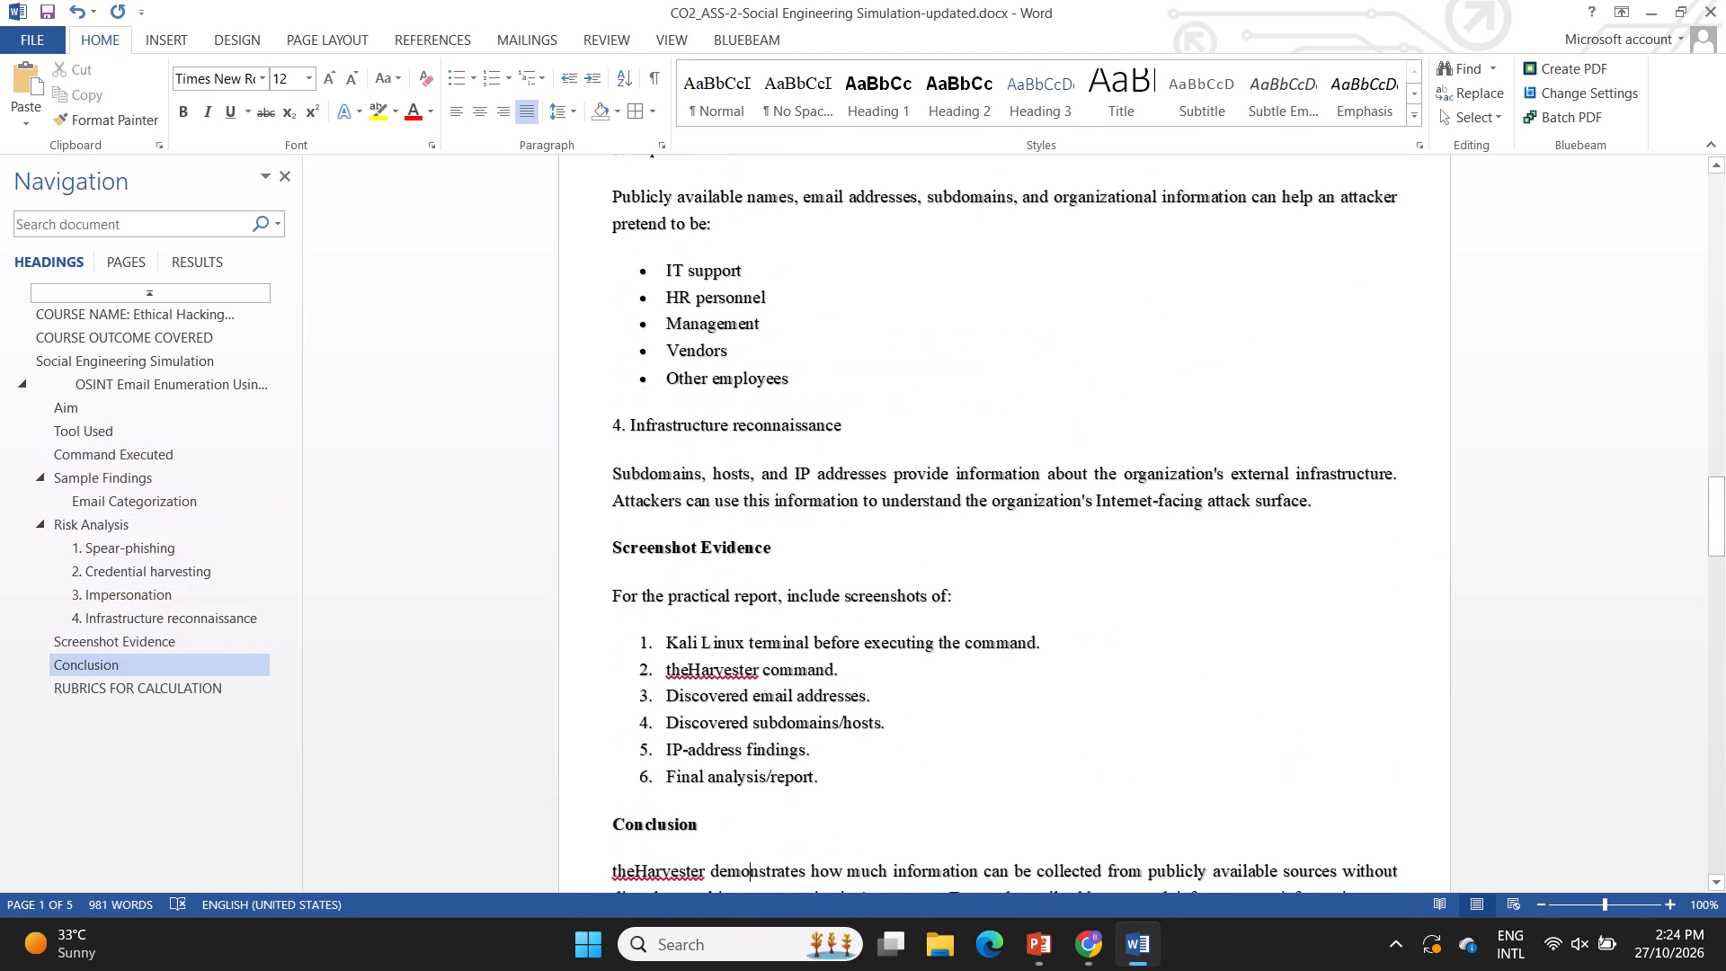
{"action": "scroll", "coordinate": [745, 498], "scroll_direction": "down", "scroll_amount": 4}
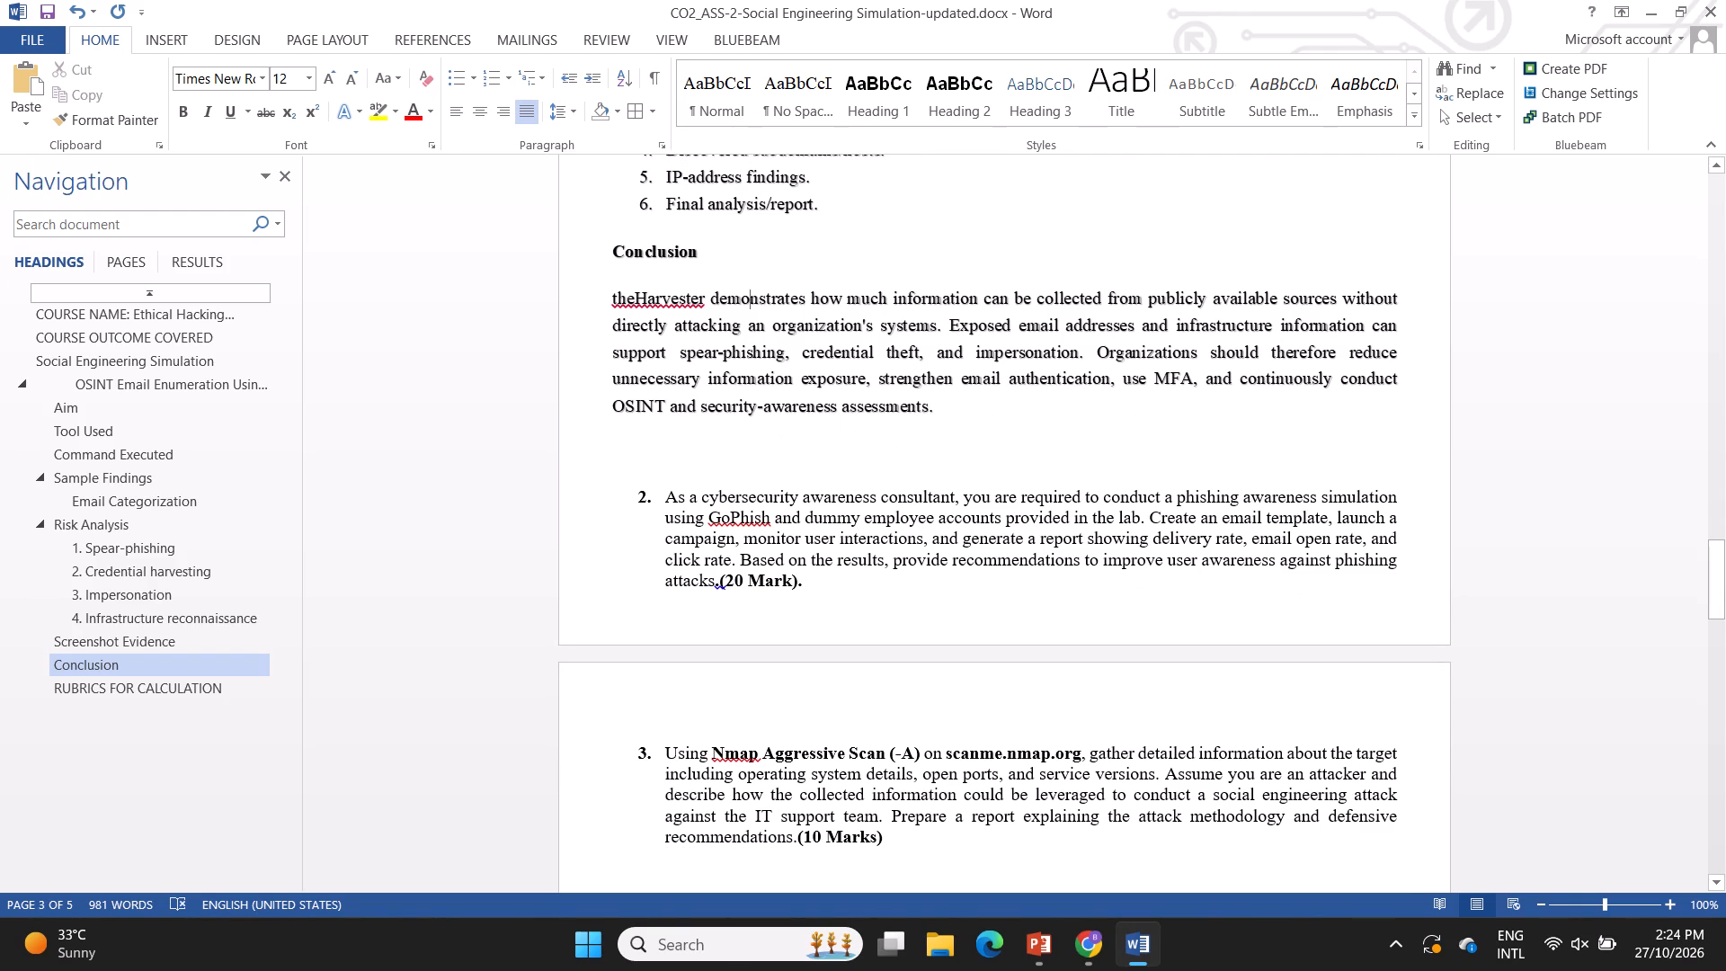
{"action": "left_click", "coordinate": [815, 589]}
{"action": "key", "text": "Return"}
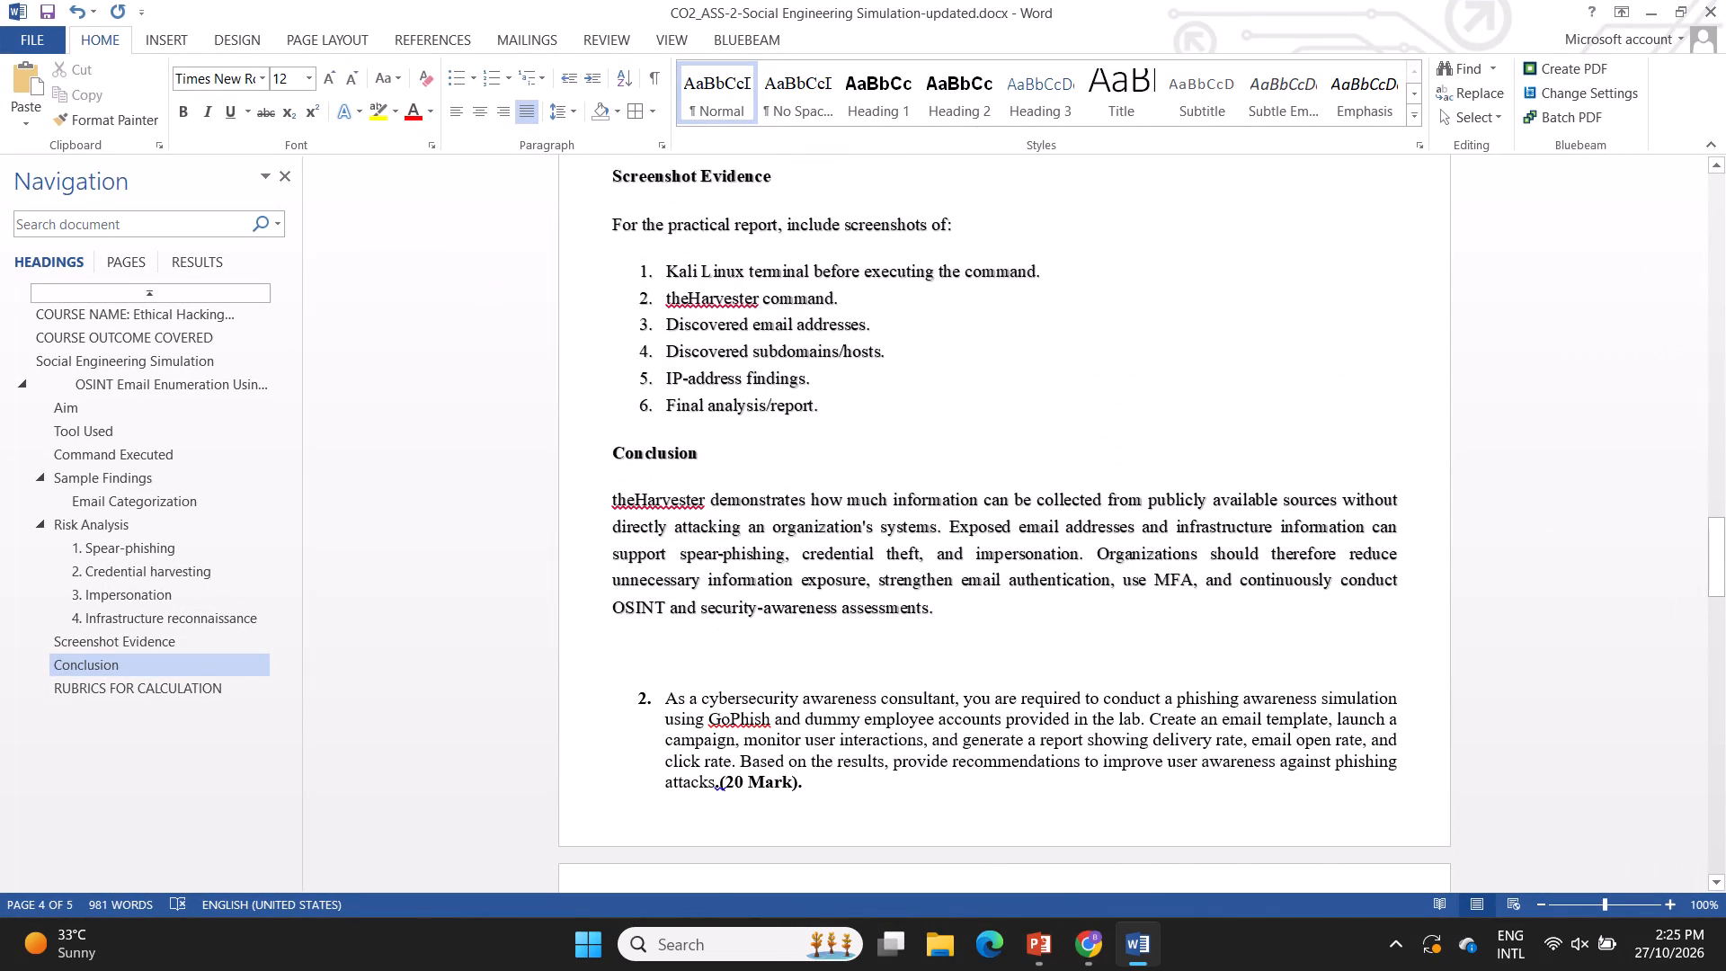
{"action": "scroll", "coordinate": [947, 368], "scroll_direction": "up", "scroll_amount": 1}
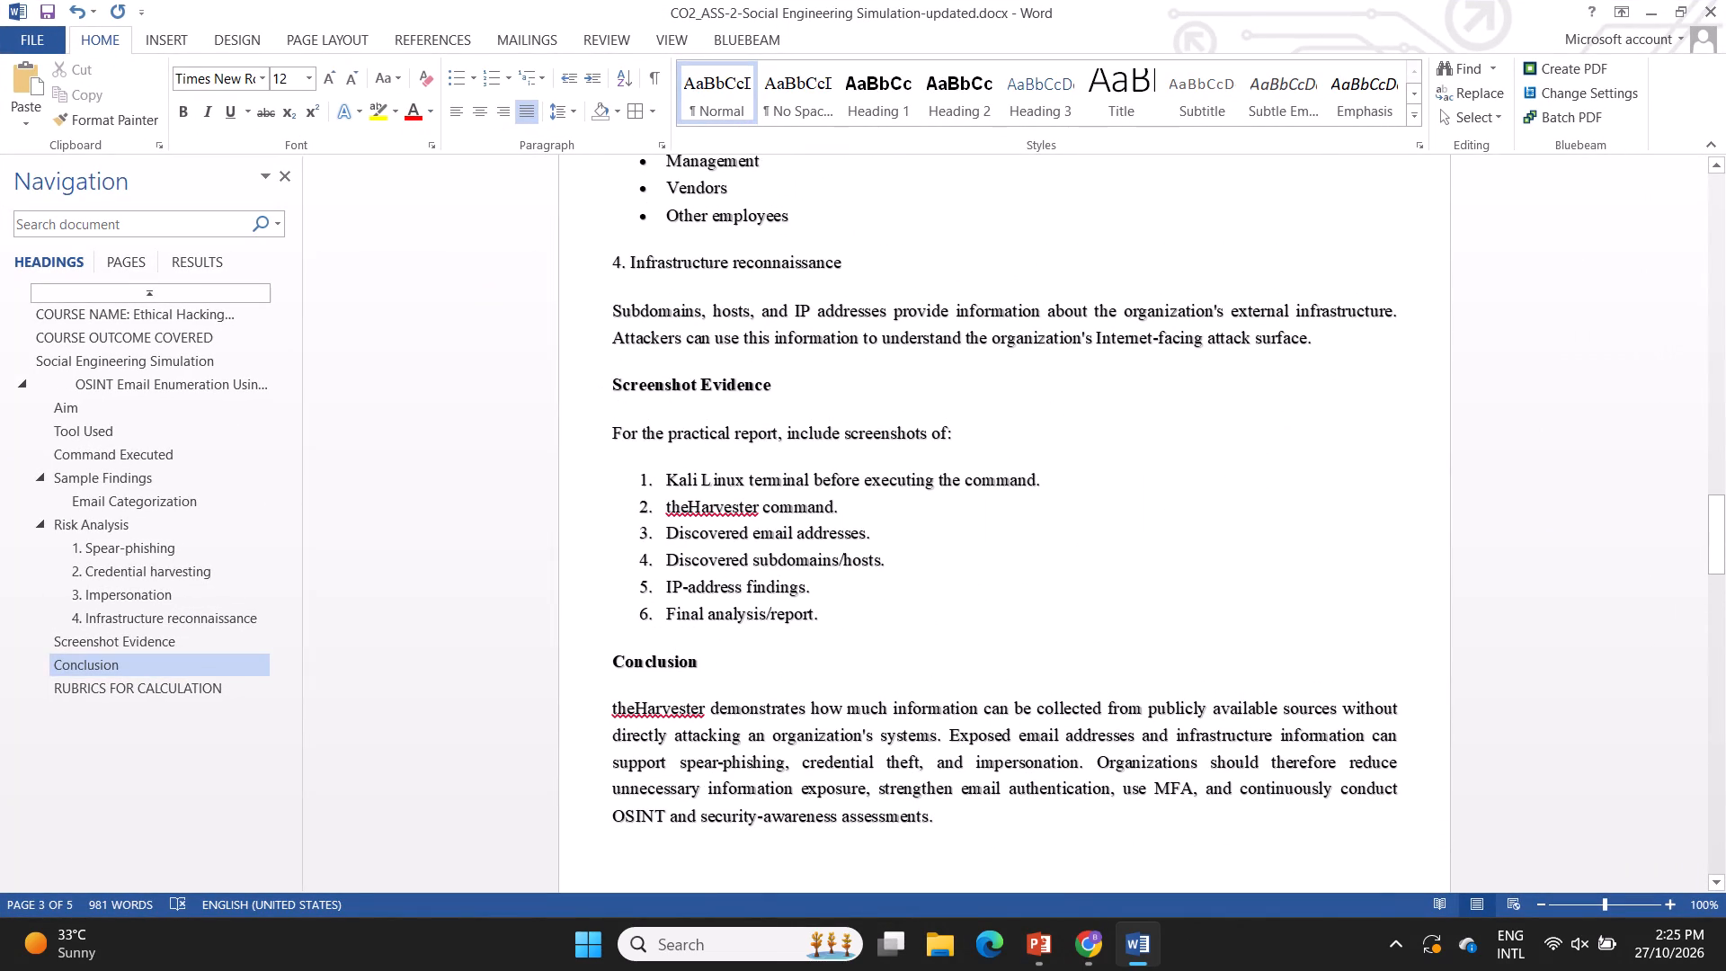
{"action": "left_click", "coordinate": [854, 615]}
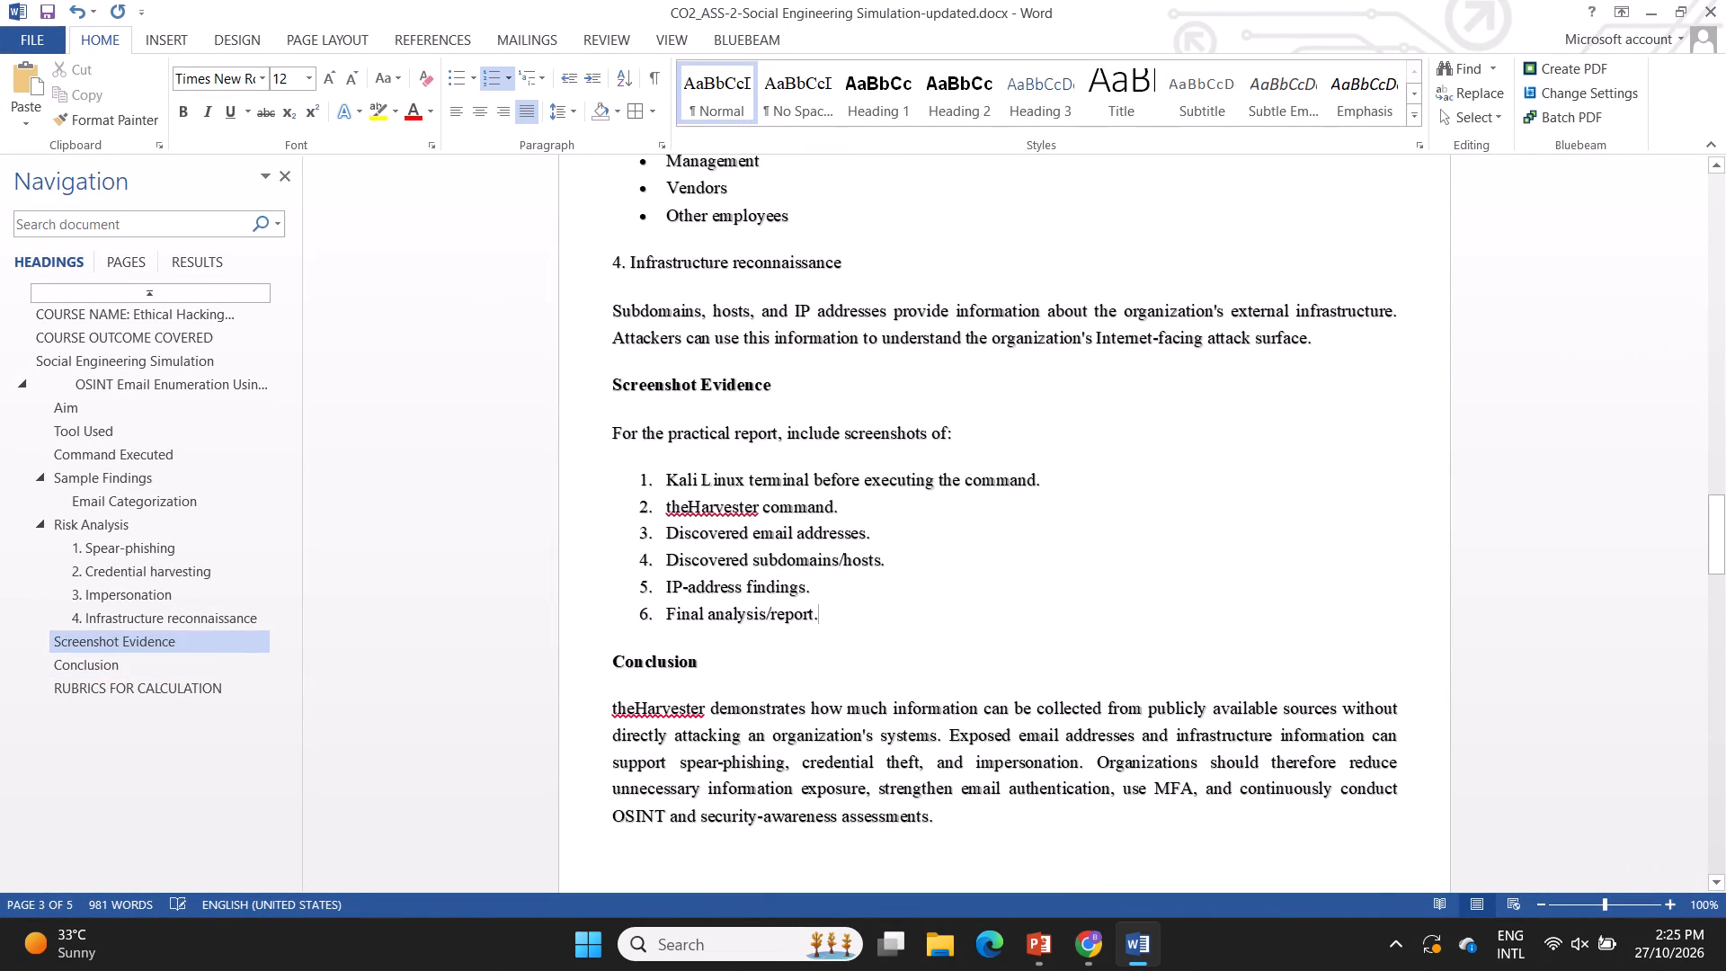
{"action": "key", "text": "Return"}
{"action": "key", "text": "BackSpace"}
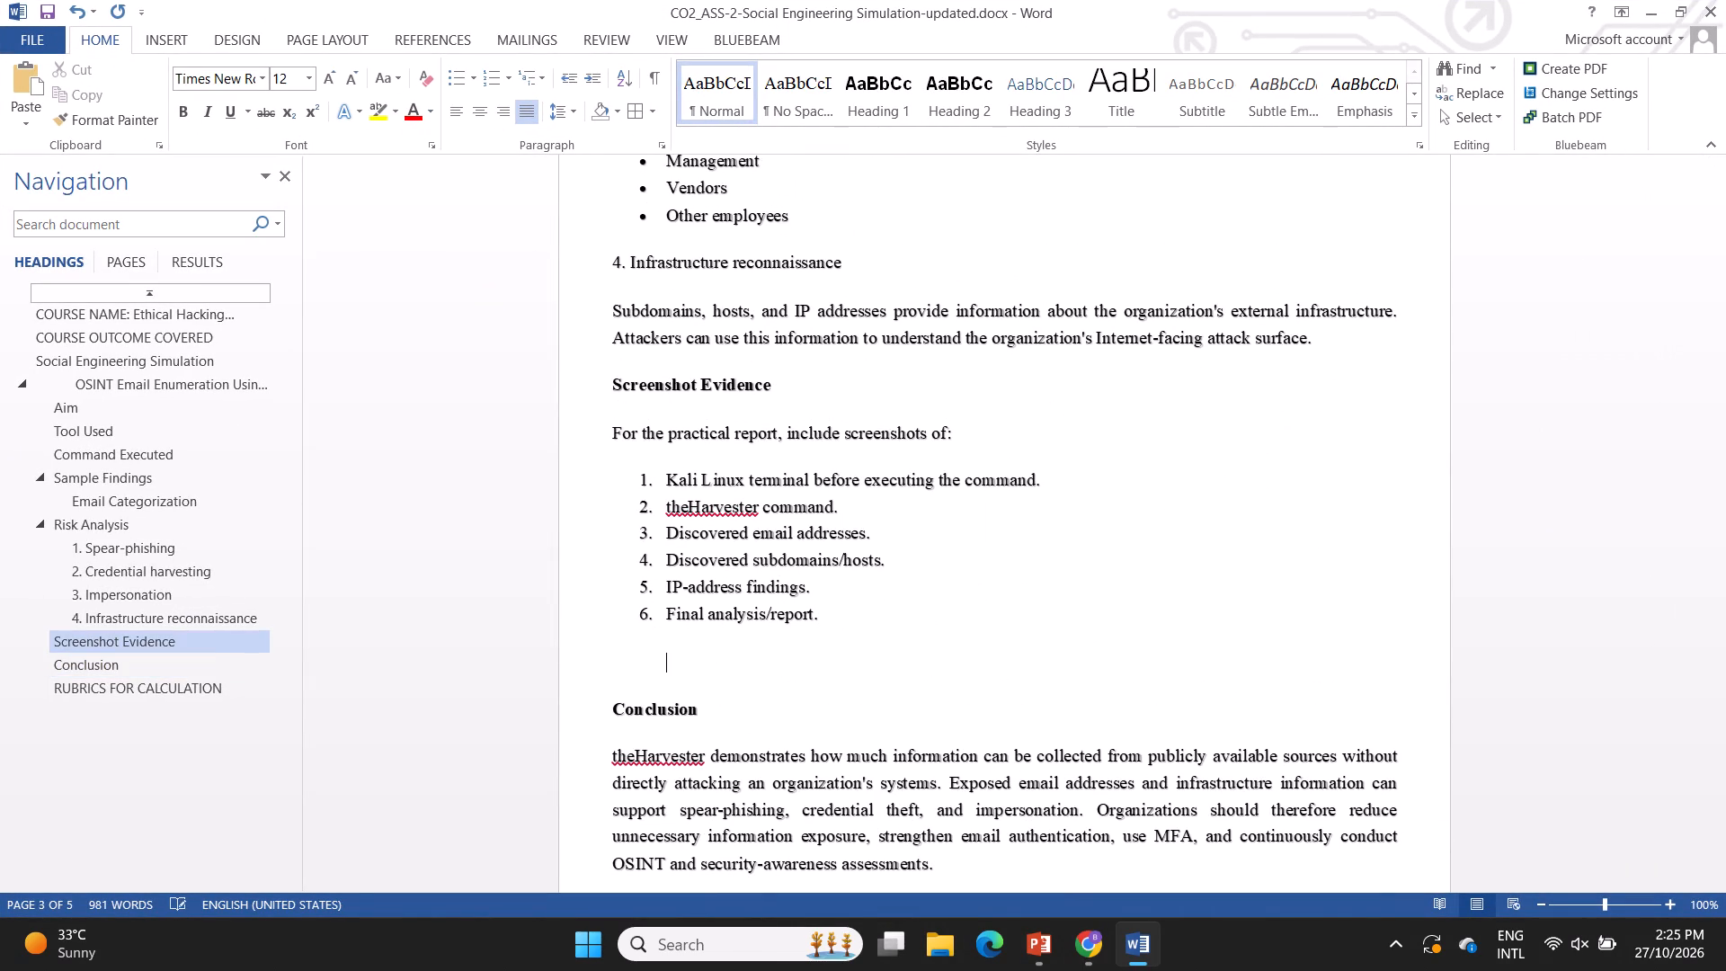
{"action": "key", "text": "ctrl+v"}
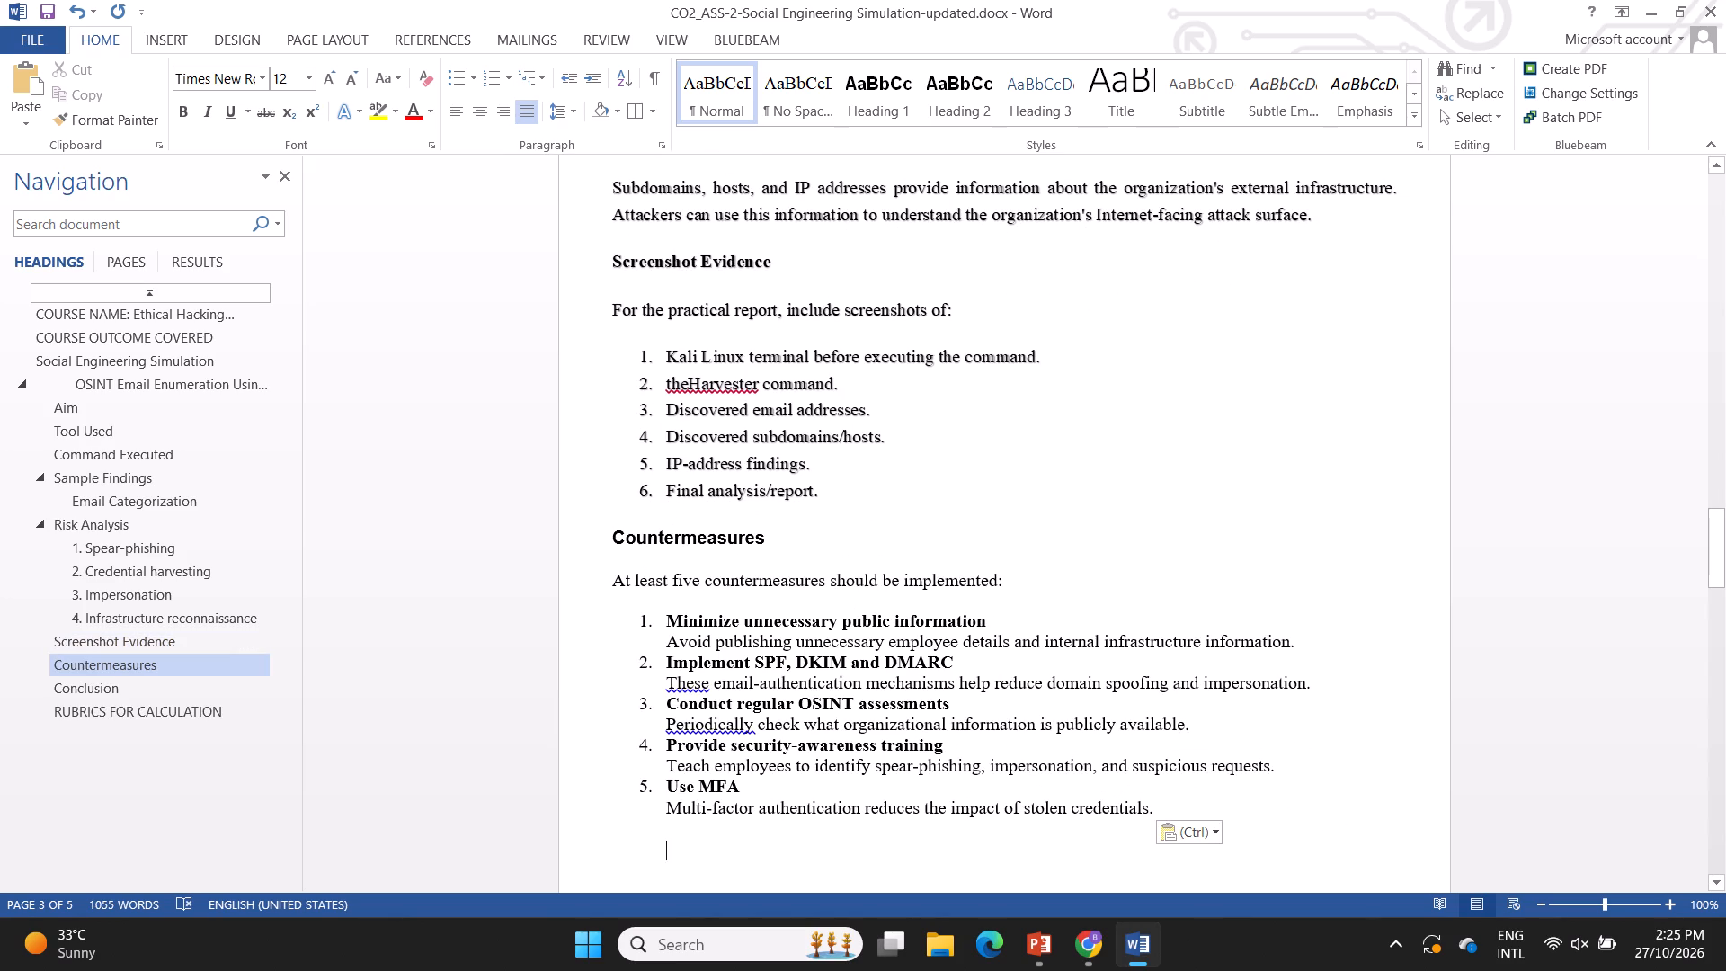
Delete the introductory line "At least five countermeasures should be implemented:" under the "Countermeasures" heading.
{"action": "left_click_drag", "start_coordinate": [609, 580], "coordinate": [841, 591]}
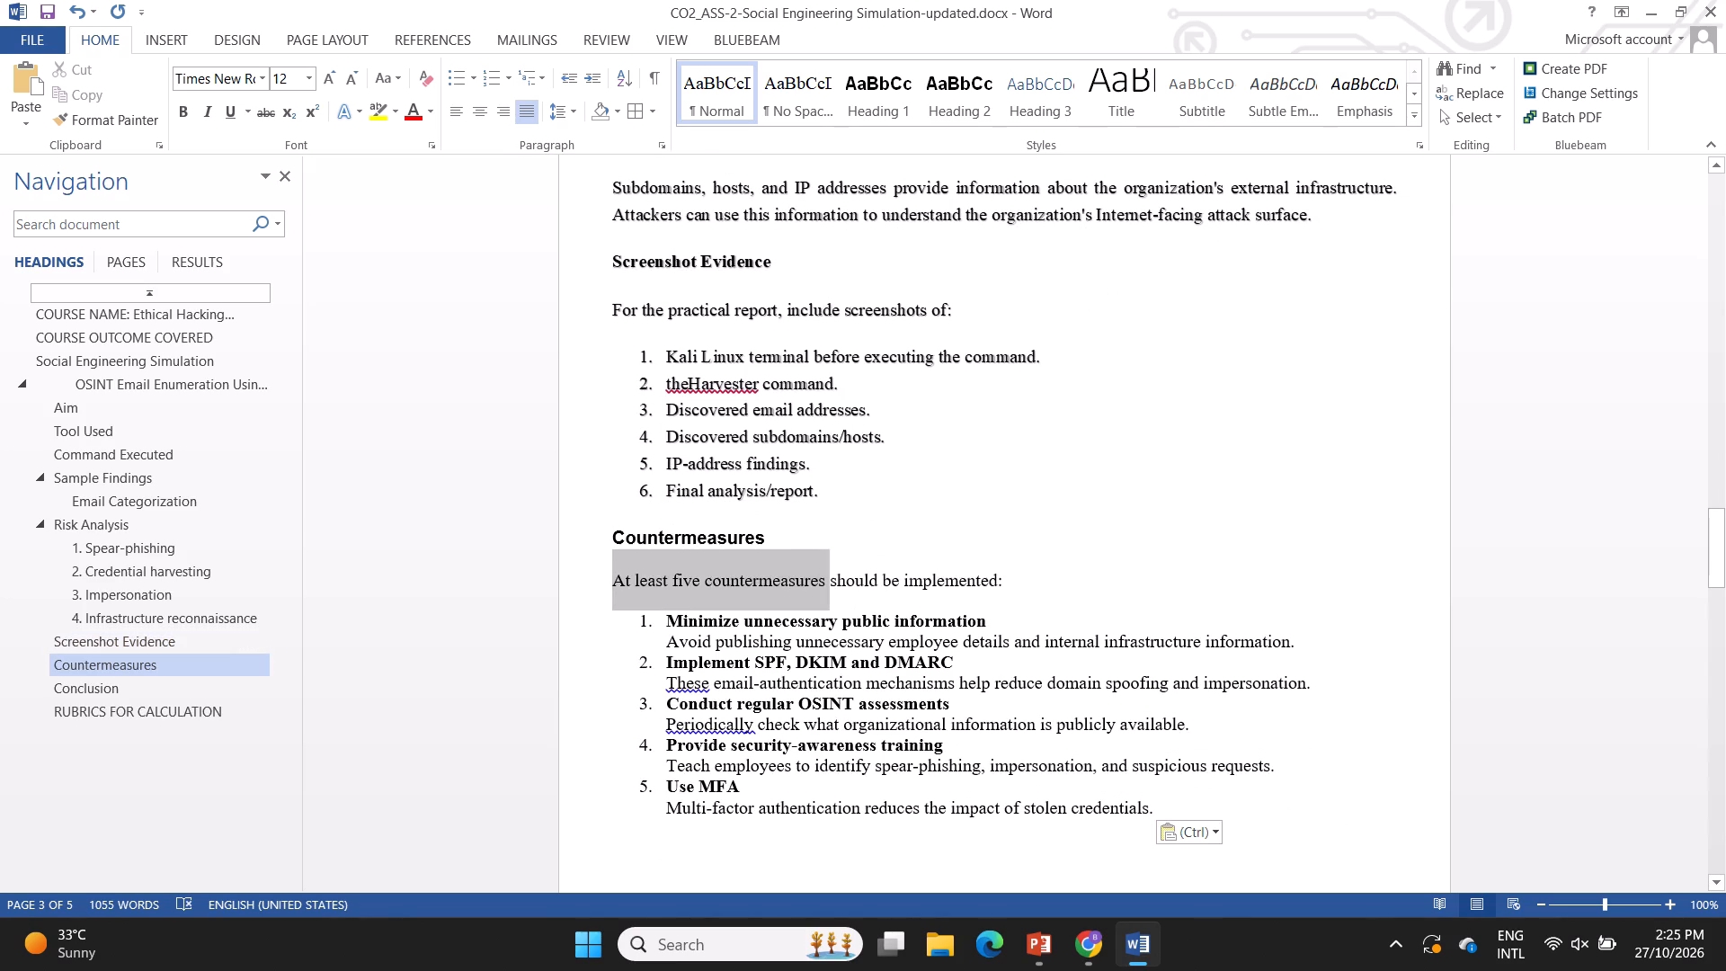
{"action": "left_click_drag", "start_coordinate": [841, 591], "coordinate": [945, 592]}
{"action": "left_click", "coordinate": [945, 592]}
{"action": "key", "text": "BackSpace"}
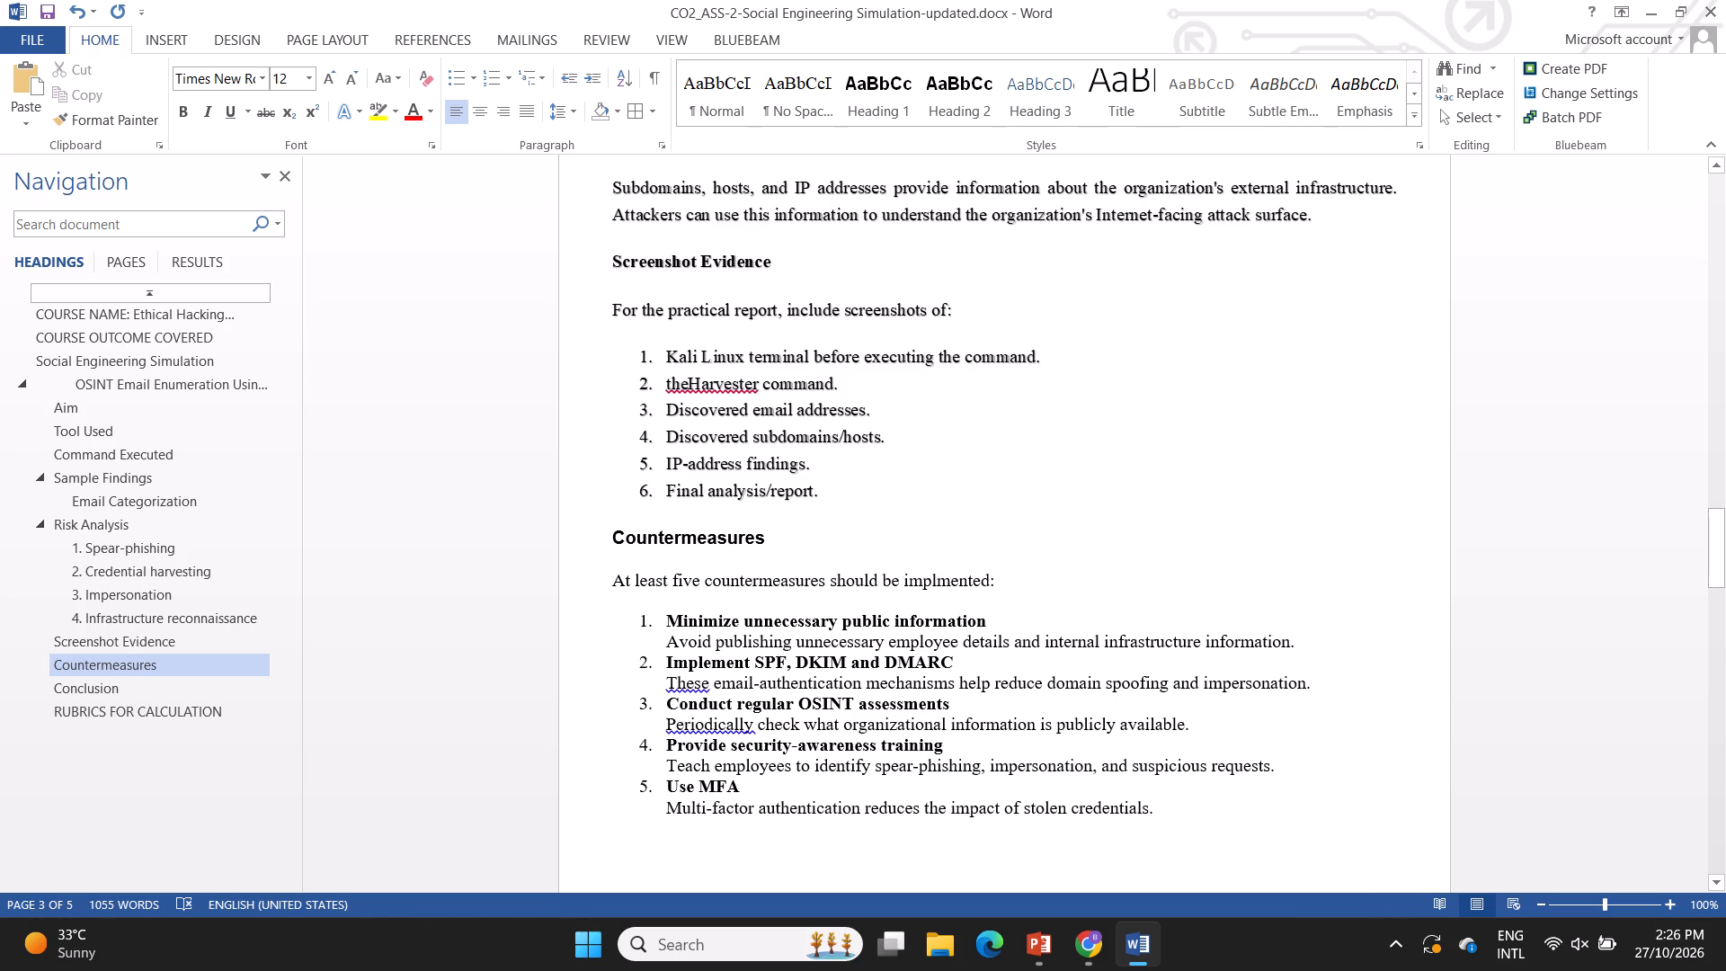
{"action": "left_click_drag", "start_coordinate": [1006, 587], "coordinate": [633, 567]}
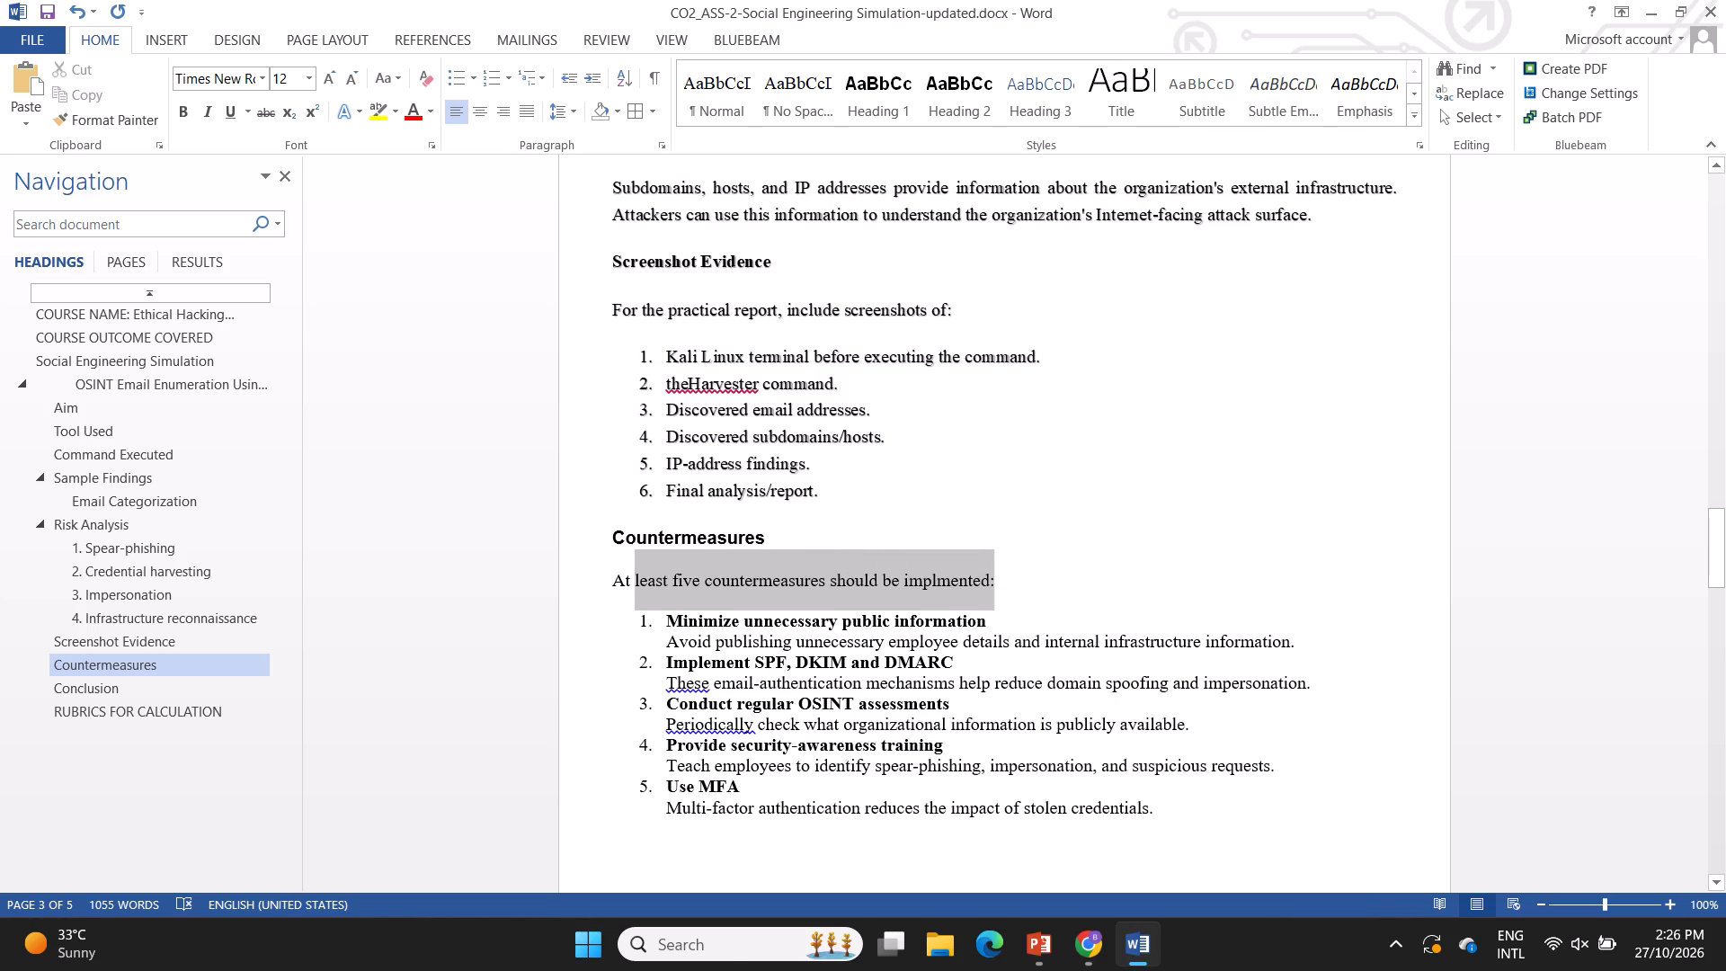
{"action": "left_click_drag", "start_coordinate": [633, 567], "coordinate": [612, 567]}
{"action": "key", "text": "BackSpace"}
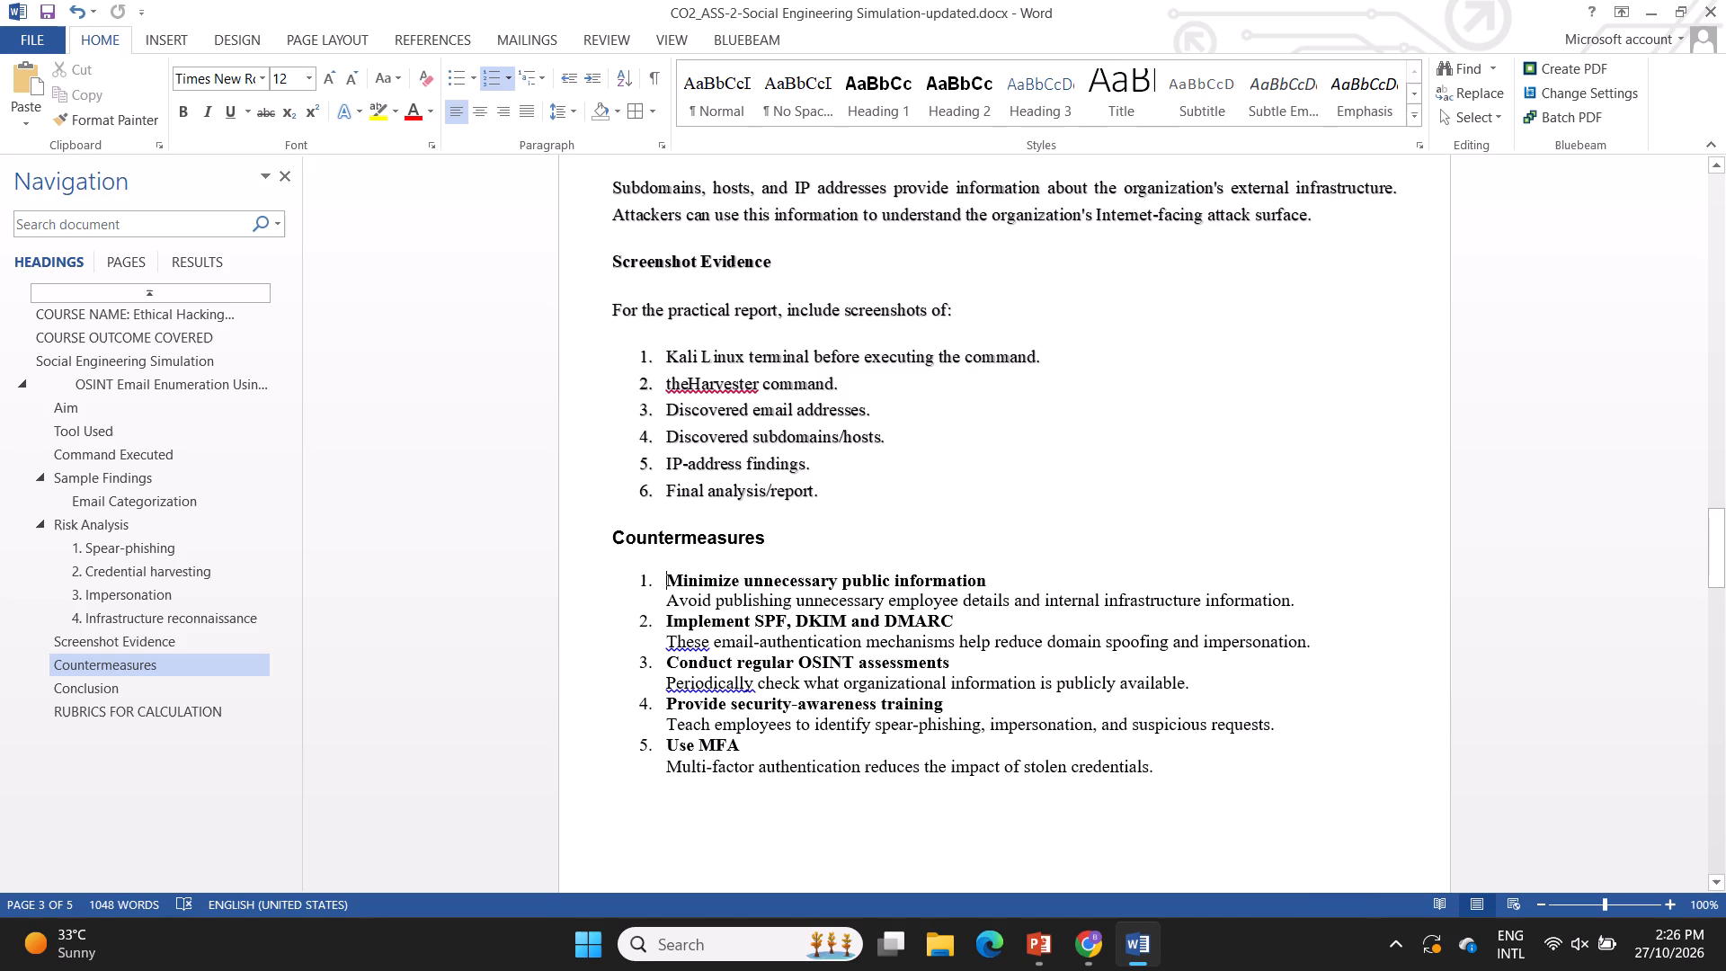
Set the five numbered countermeasures to 1.5 line spacing, trying justified alignment before returning them to left alignment.
{"action": "left_click_drag", "start_coordinate": [663, 580], "coordinate": [830, 631]}
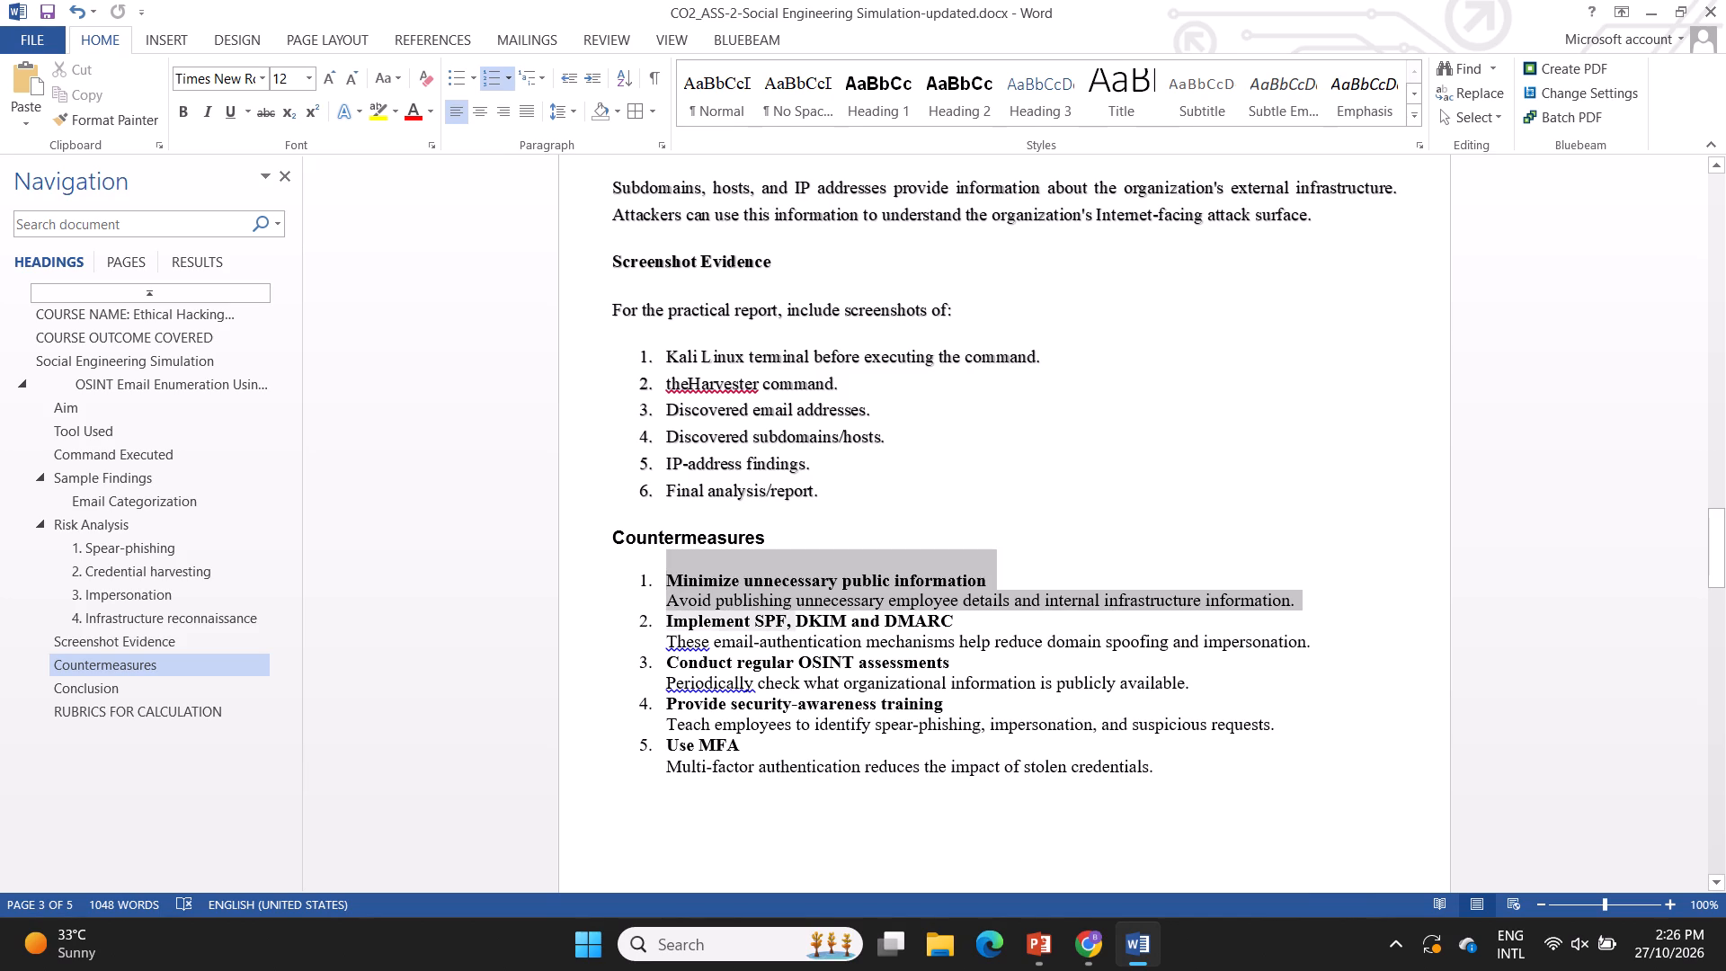
{"action": "left_click_drag", "start_coordinate": [830, 631], "coordinate": [1265, 777]}
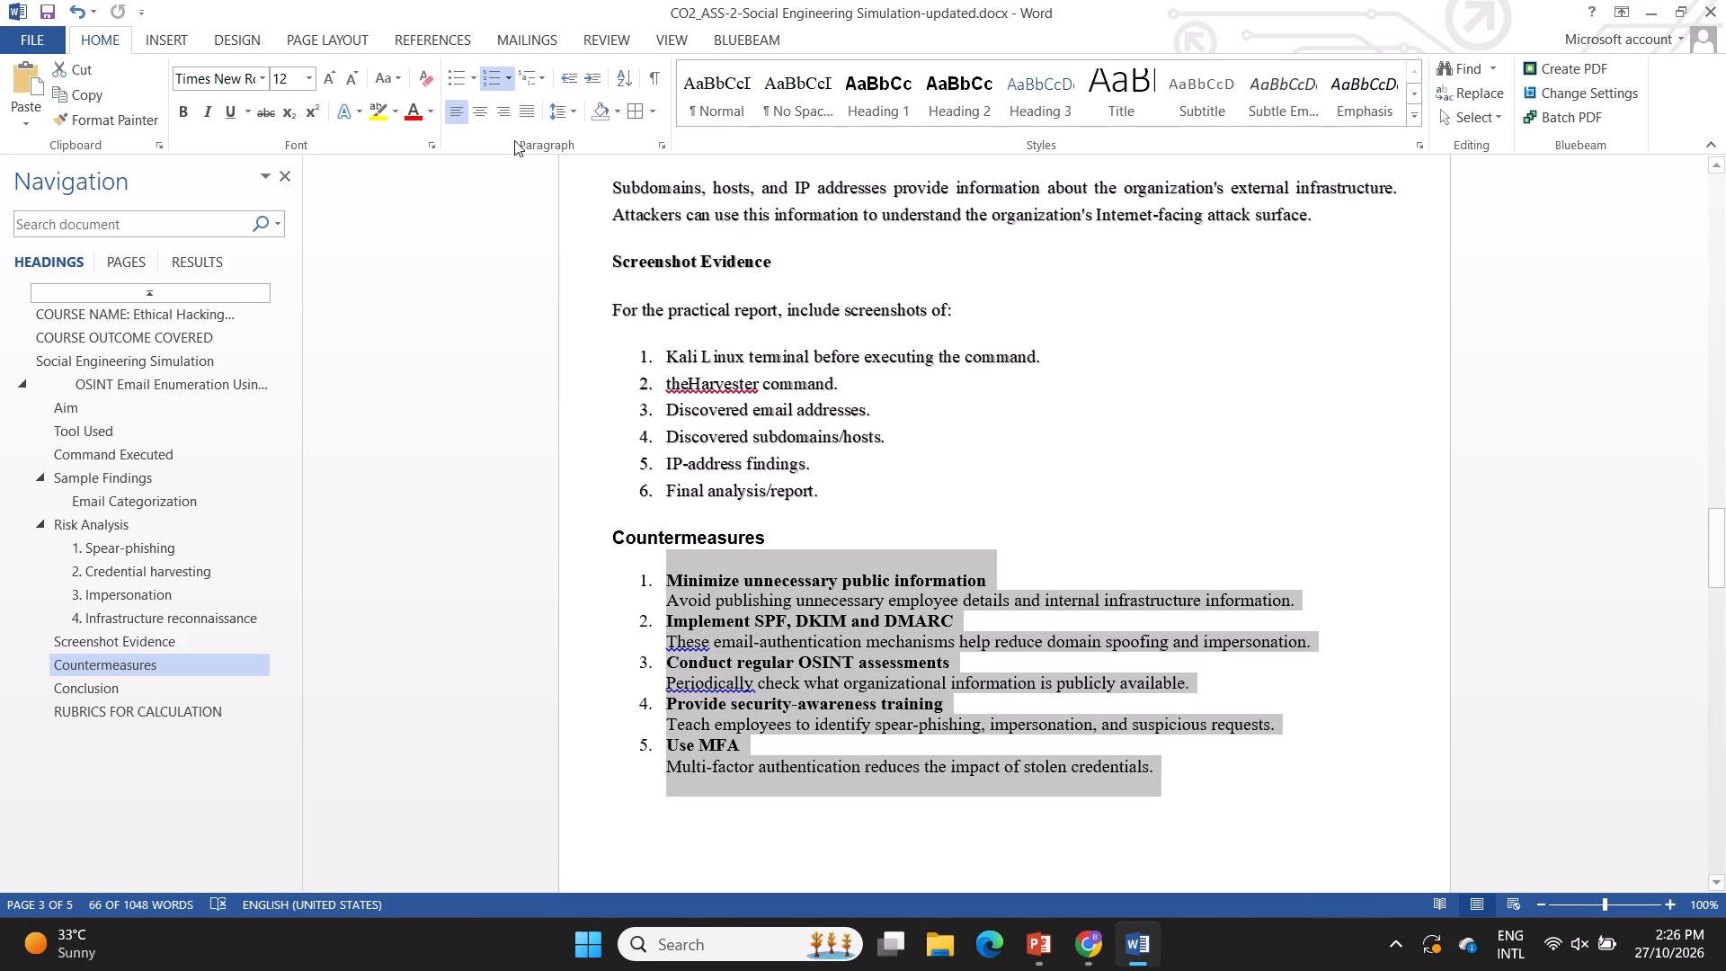
{"action": "left_click", "coordinate": [530, 116]}
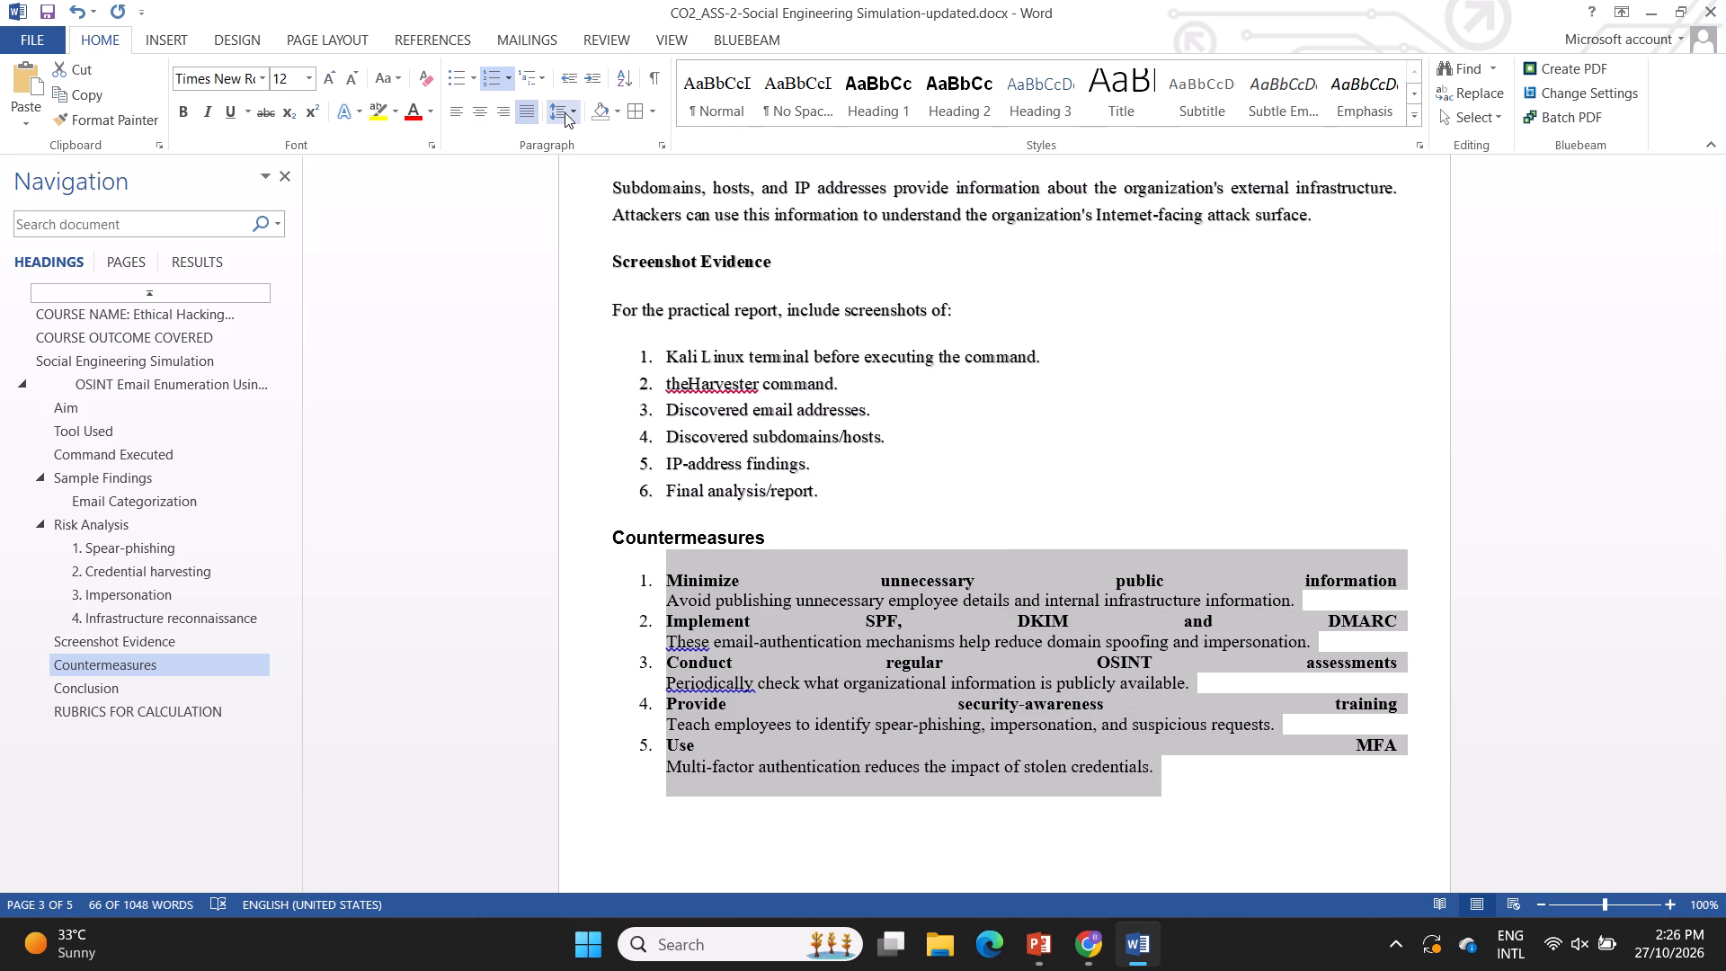
{"action": "left_click", "coordinate": [565, 112]}
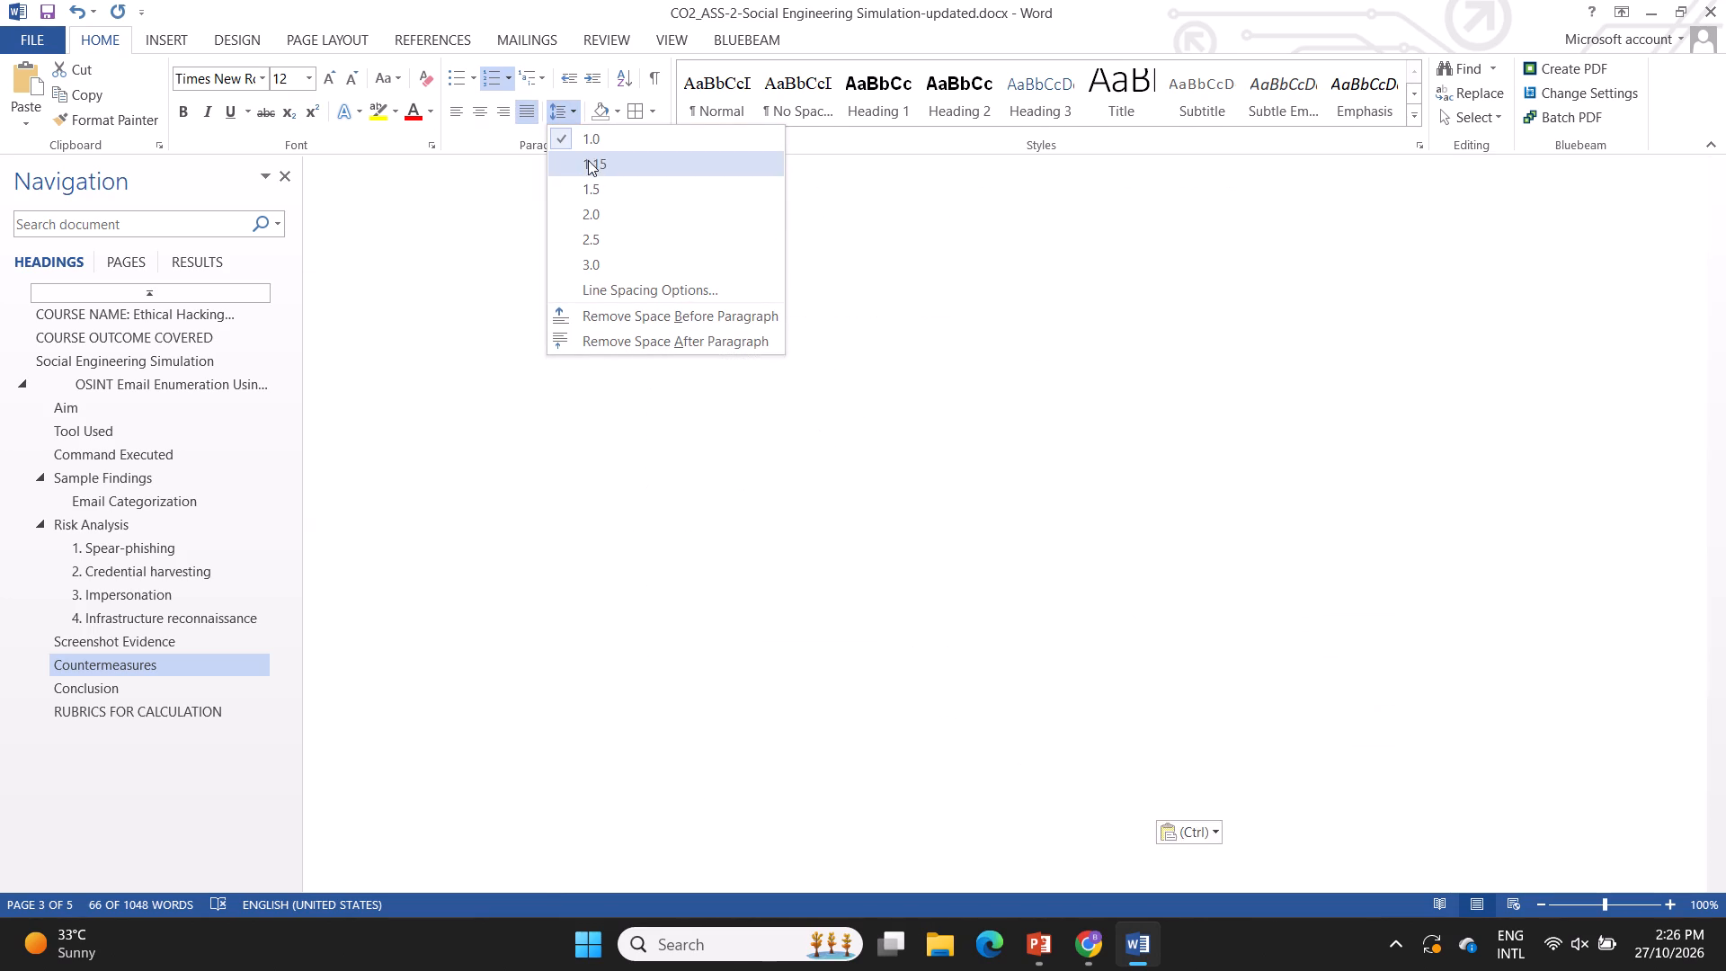
{"action": "left_click", "coordinate": [591, 182]}
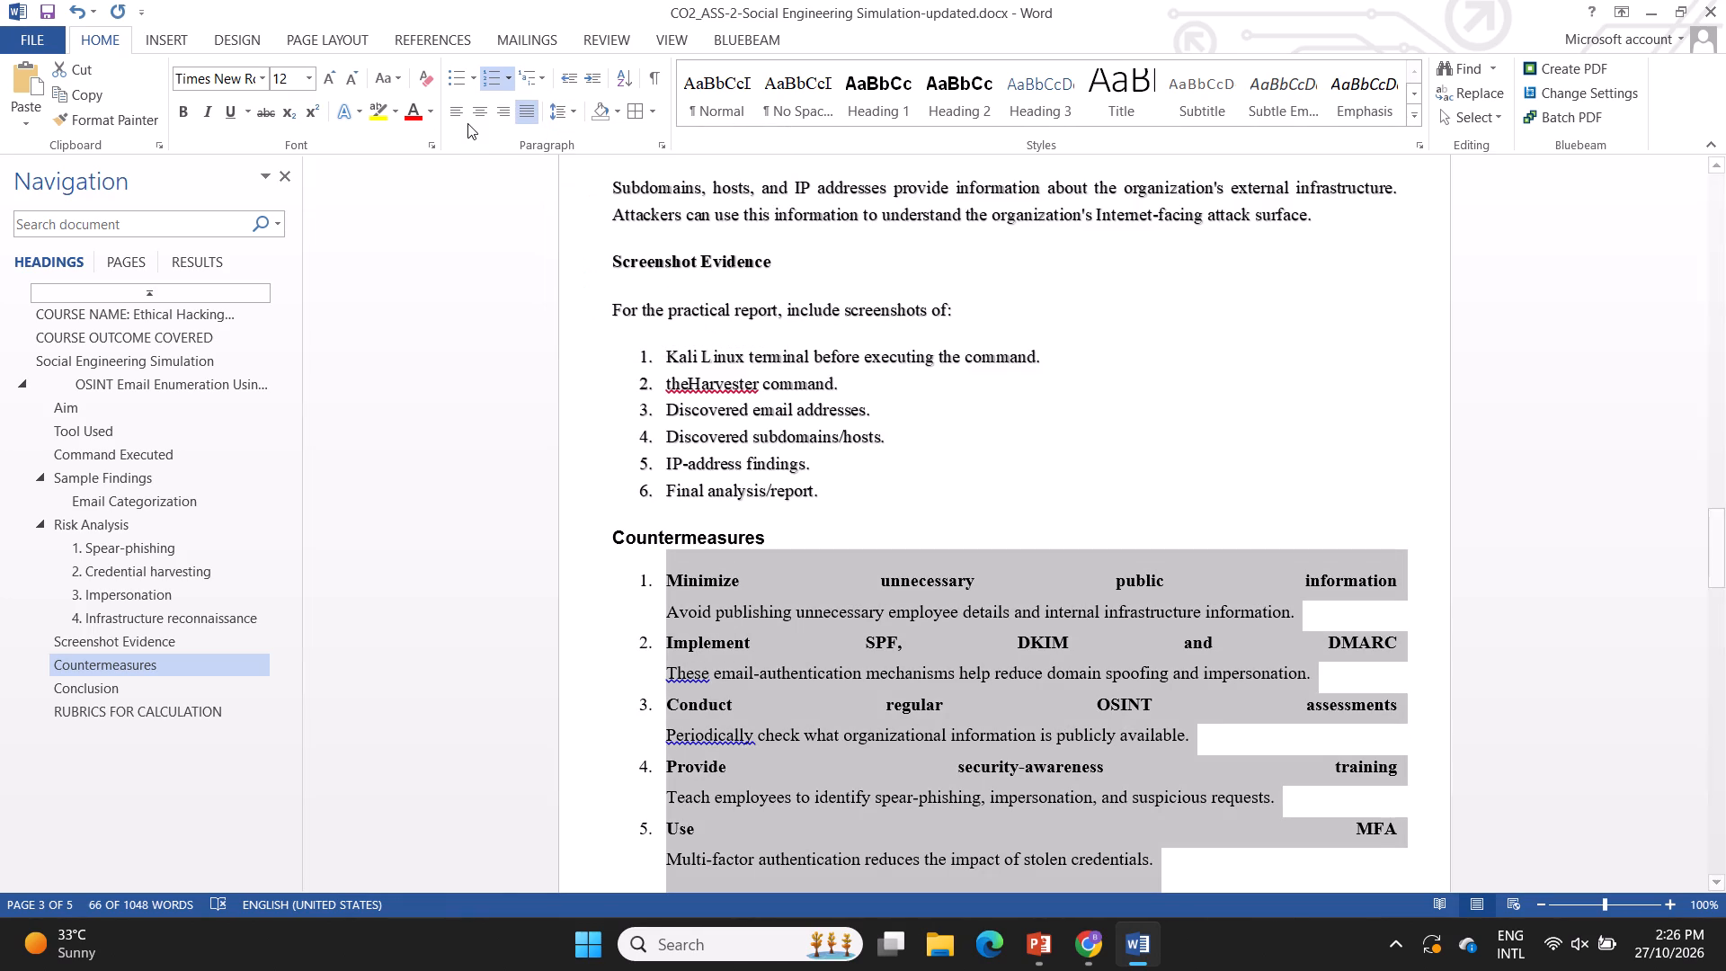
{"action": "left_click", "coordinate": [452, 113]}
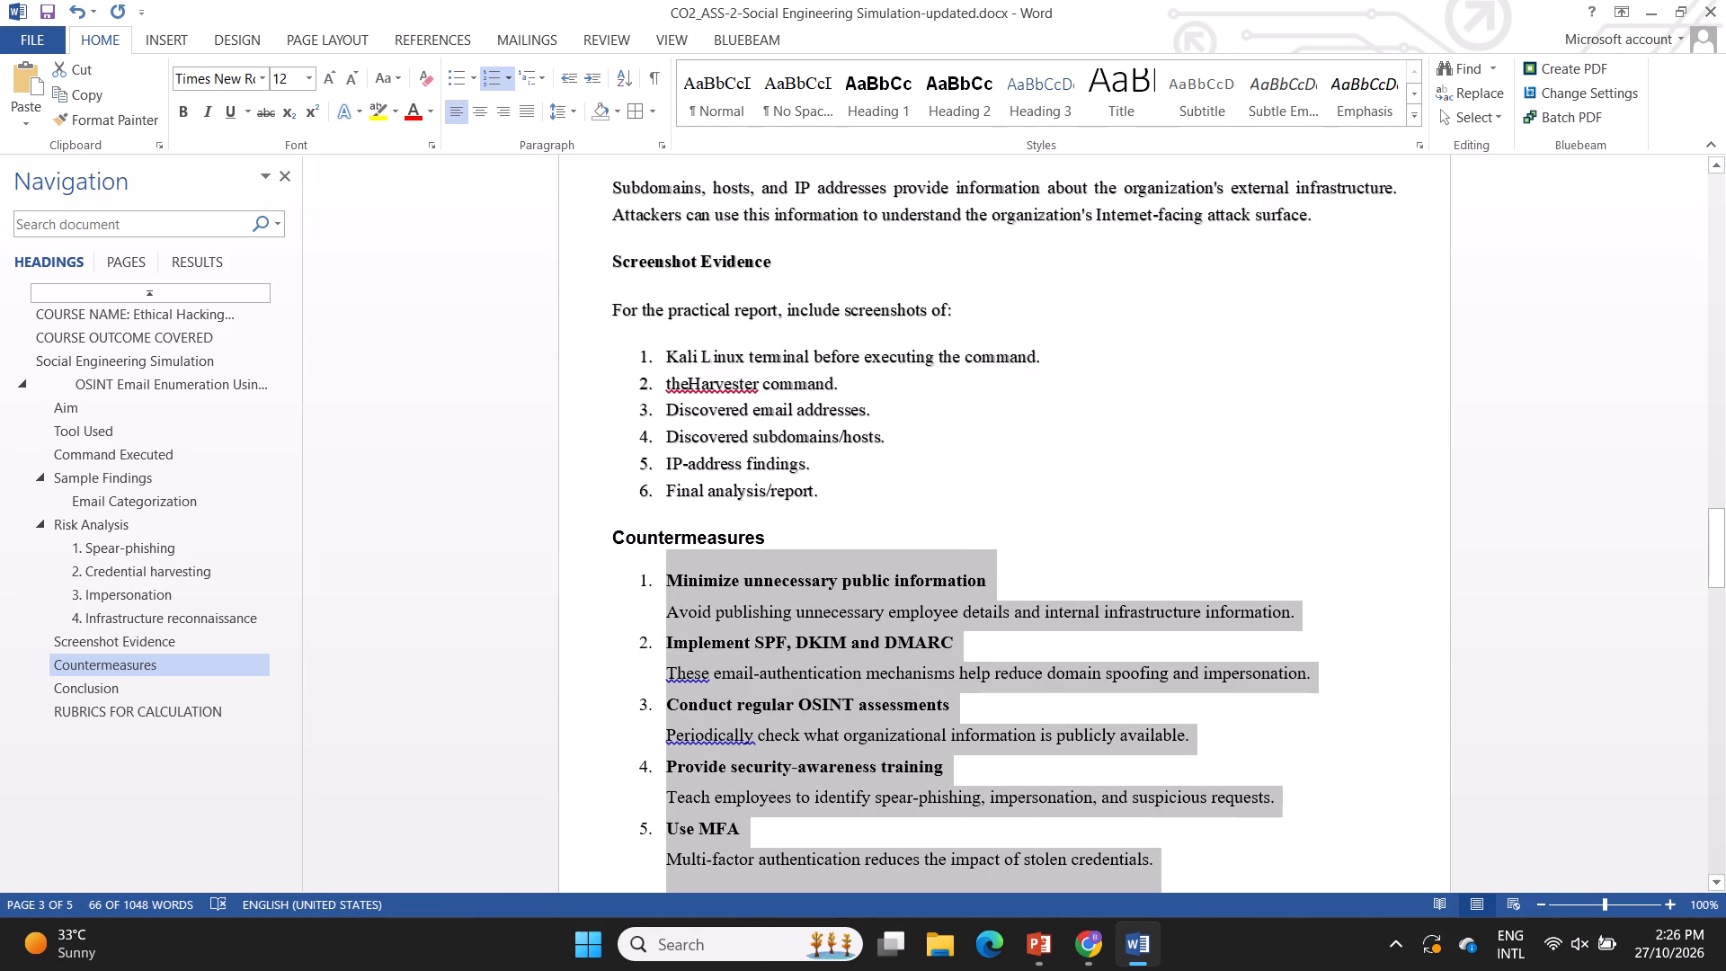
{"action": "left_click", "coordinate": [1035, 475]}
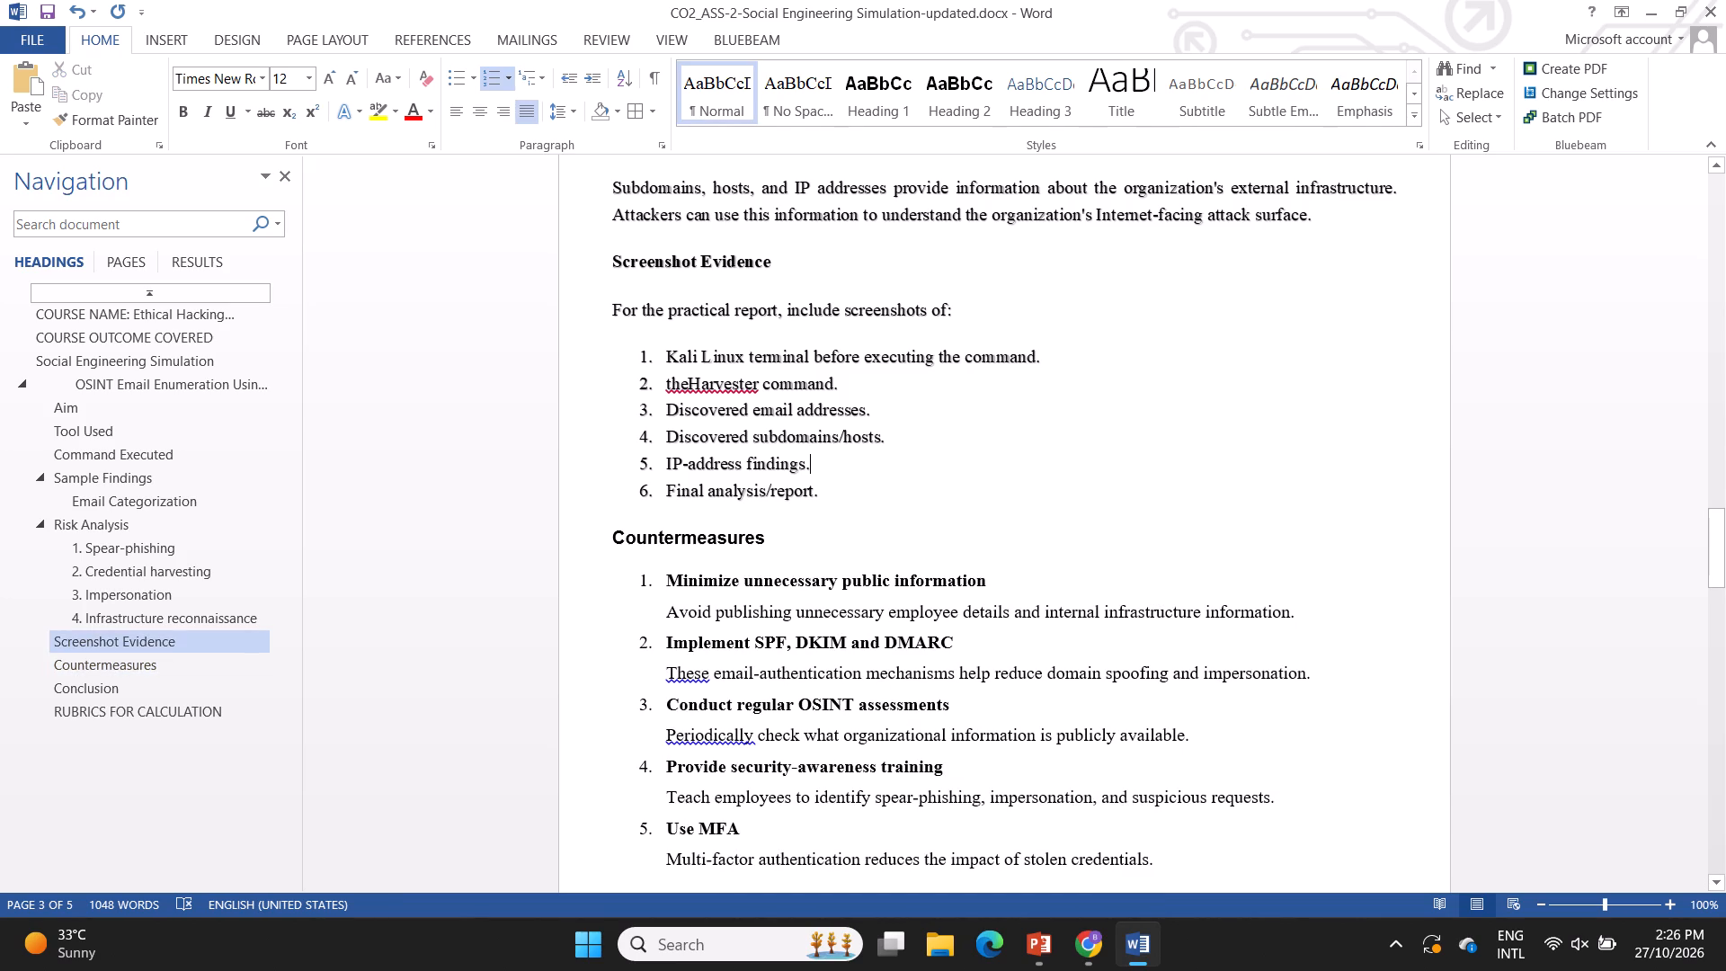
Add a blank unnumbered line directly below question 2 about the GoPhish phishing simulation.
{"action": "scroll", "coordinate": [1017, 518], "scroll_direction": "down", "scroll_amount": 4}
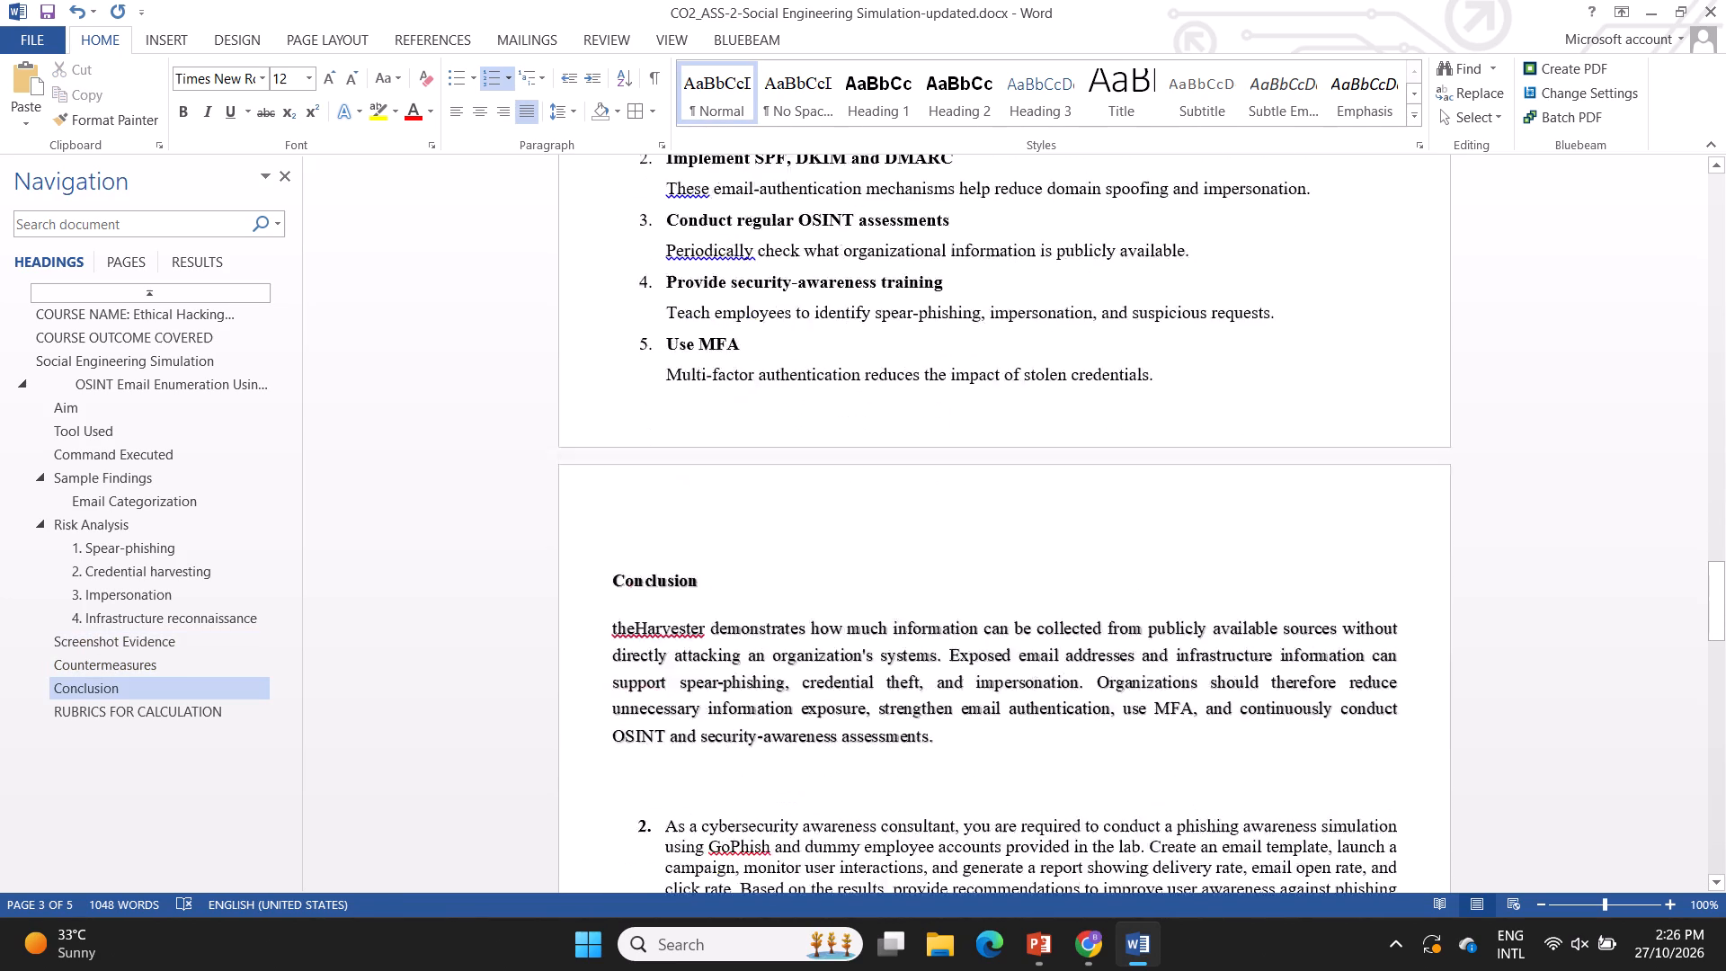
{"action": "scroll", "coordinate": [1017, 518], "scroll_direction": "down", "scroll_amount": 2}
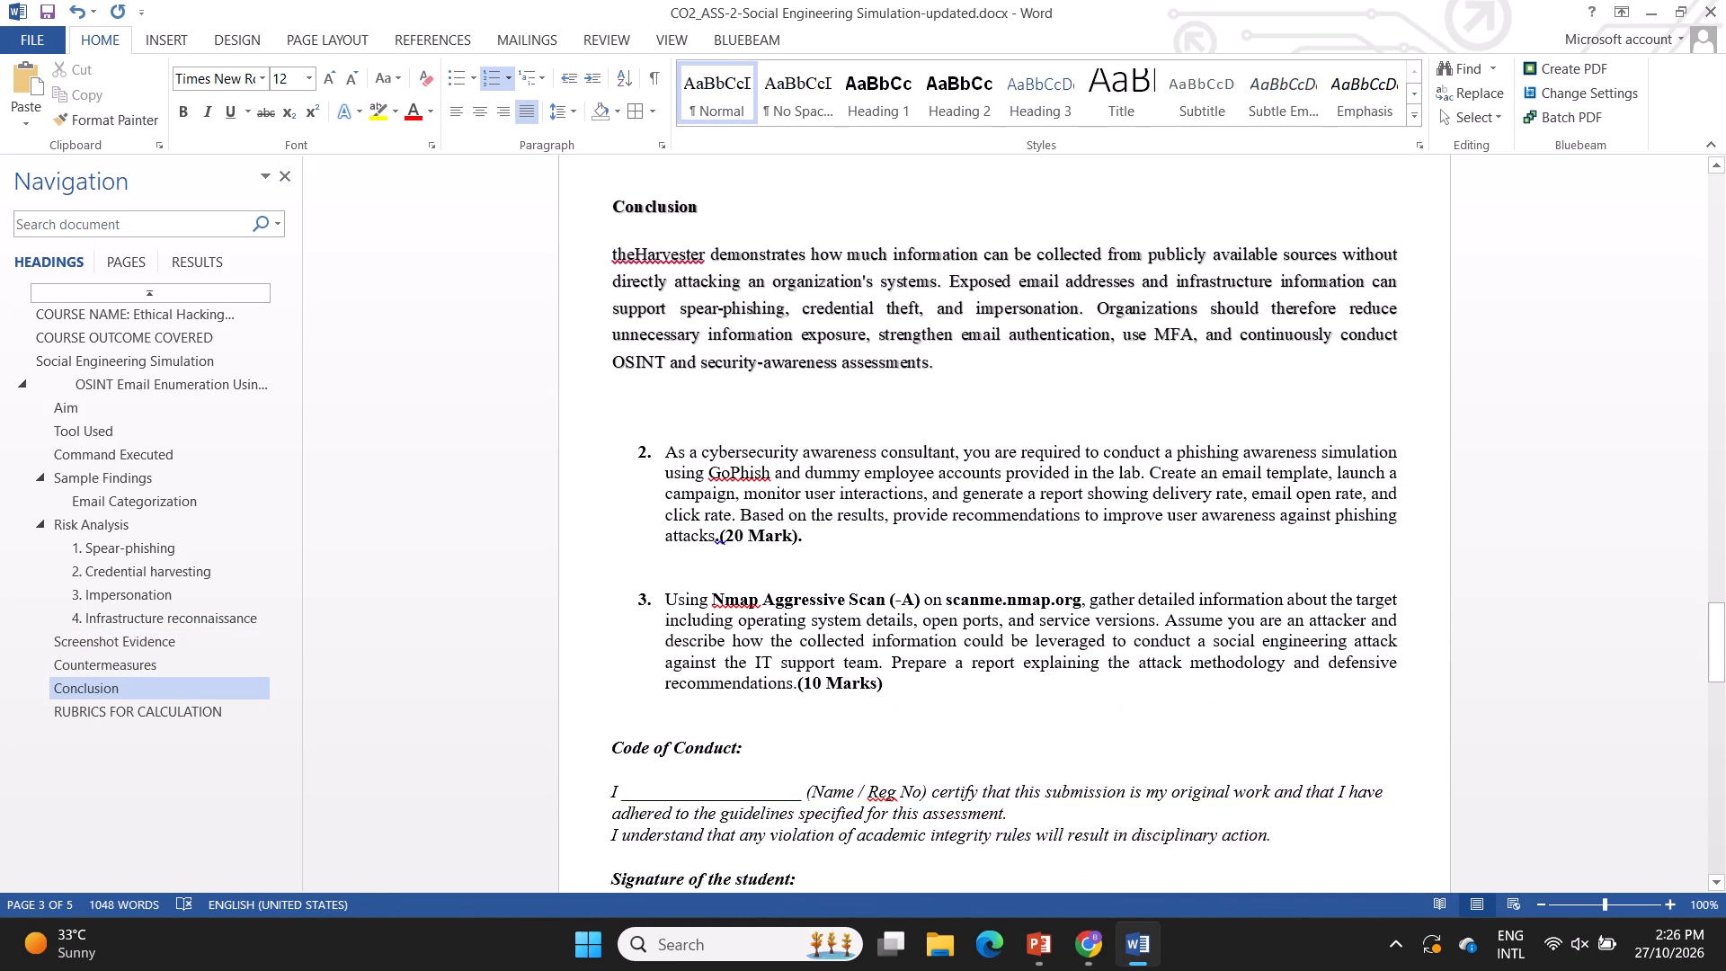
{"action": "scroll", "coordinate": [1017, 518], "scroll_direction": "down", "scroll_amount": 1}
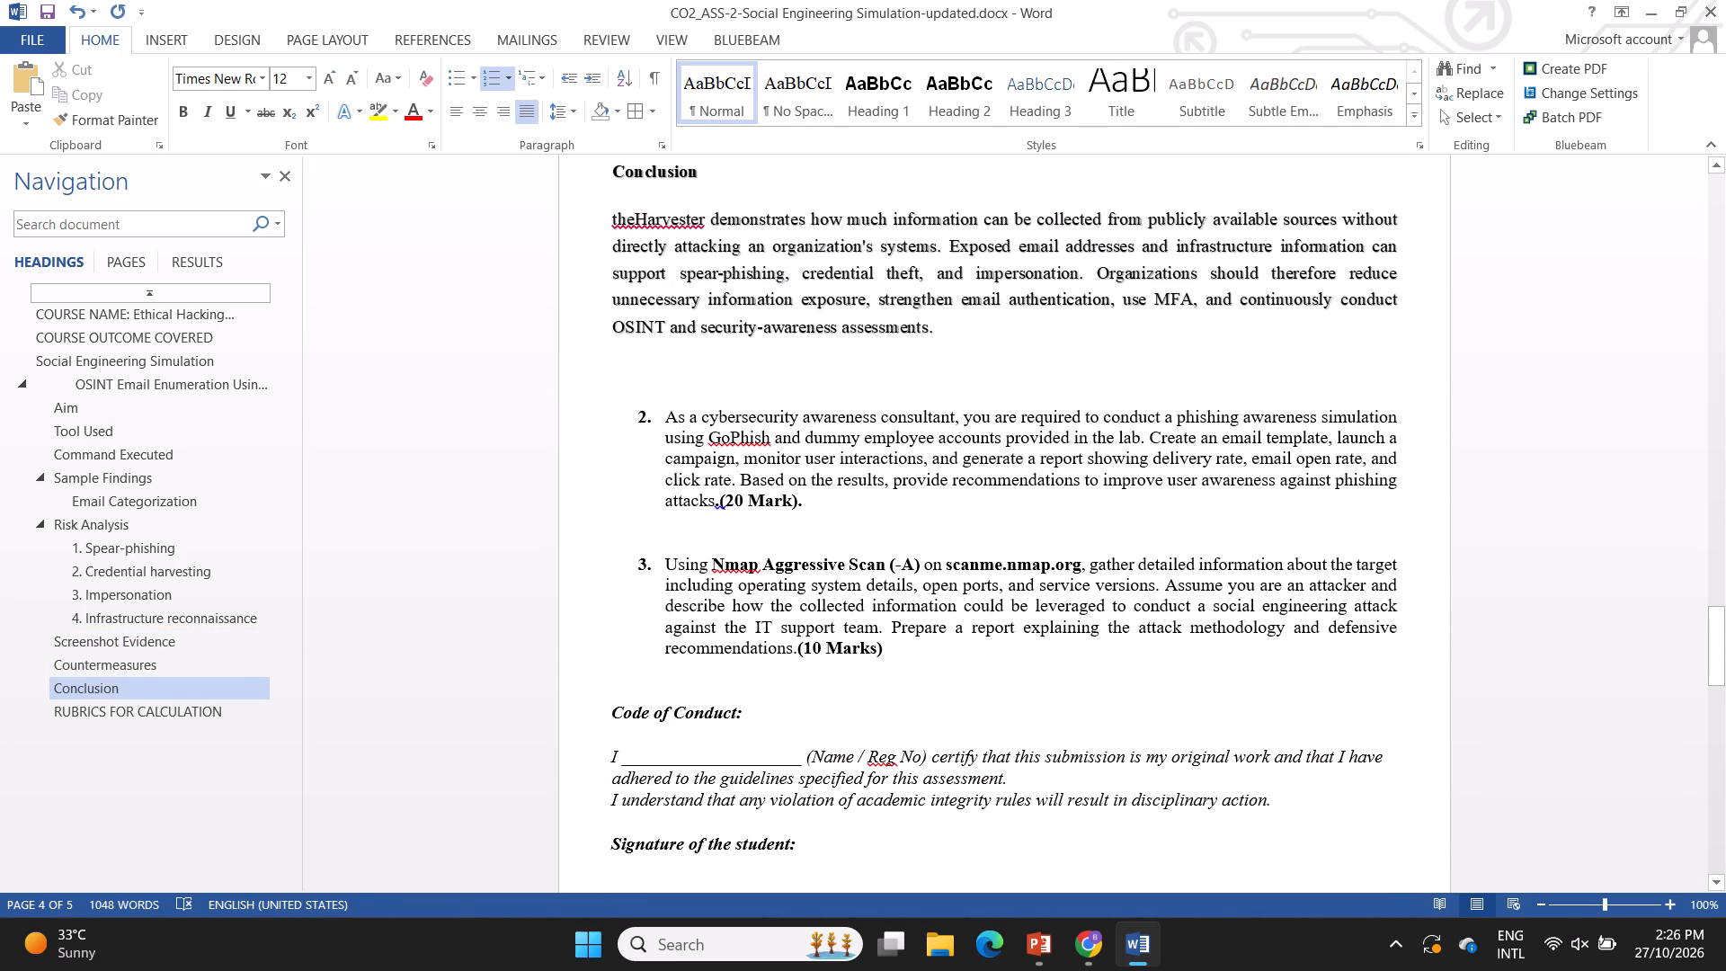
{"action": "left_click", "coordinate": [821, 508]}
{"action": "key", "text": "Return"}
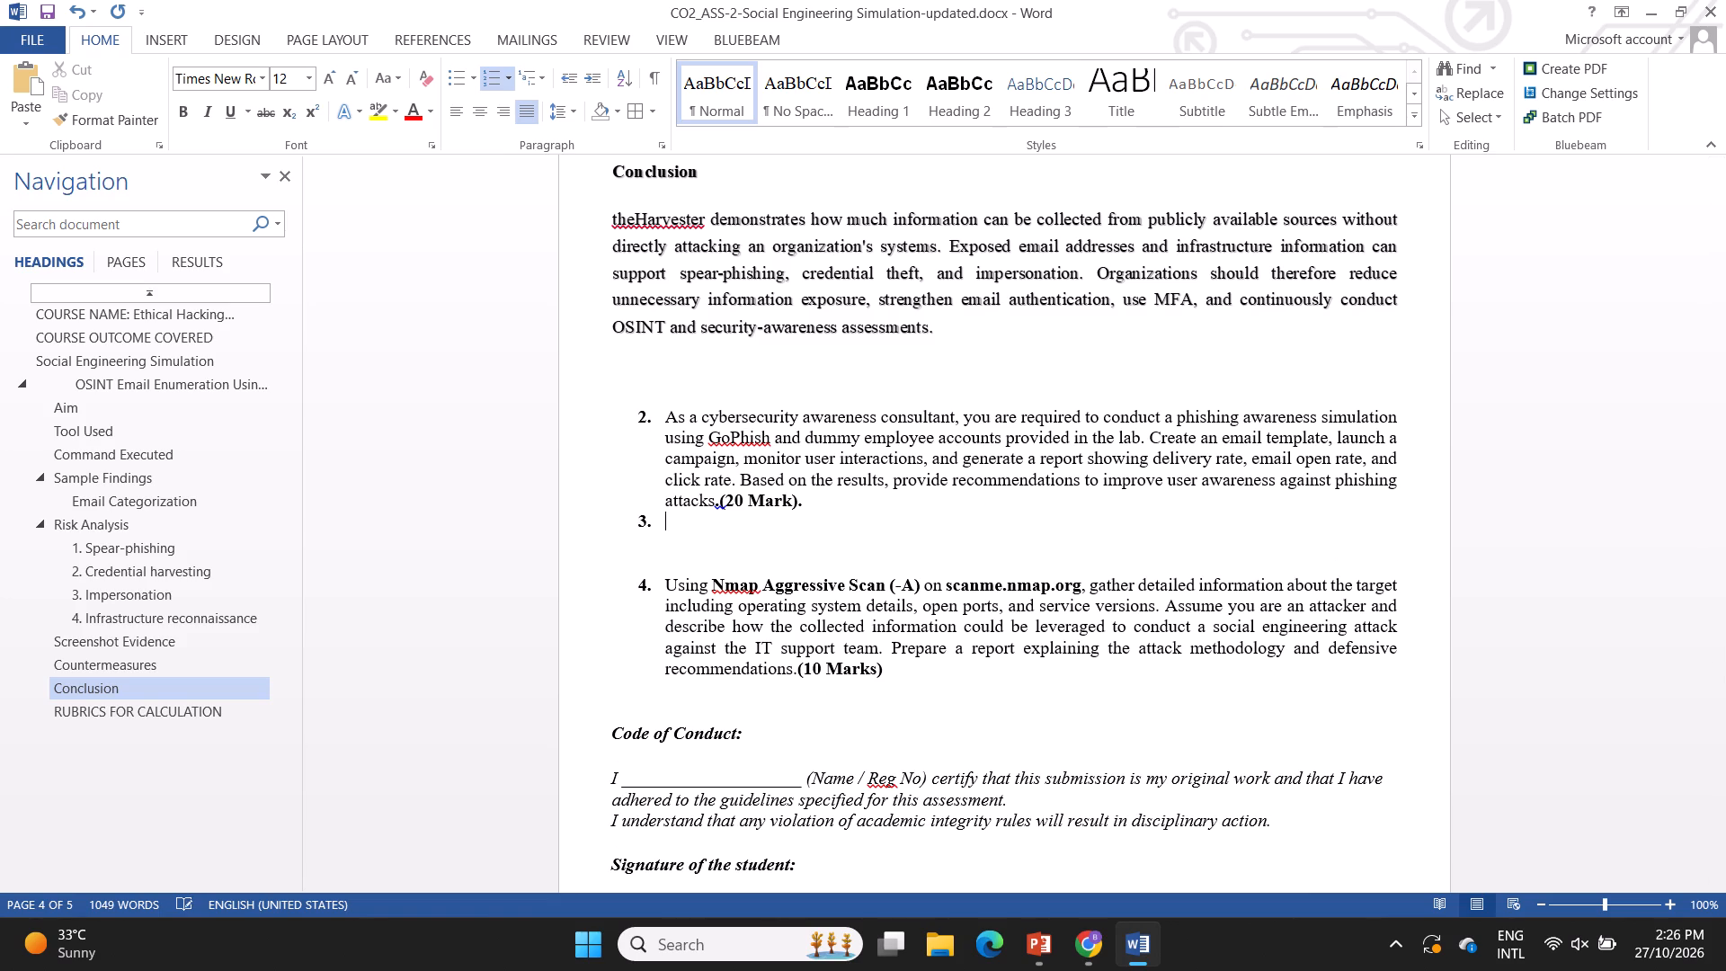
{"action": "key", "text": "BackSpace"}
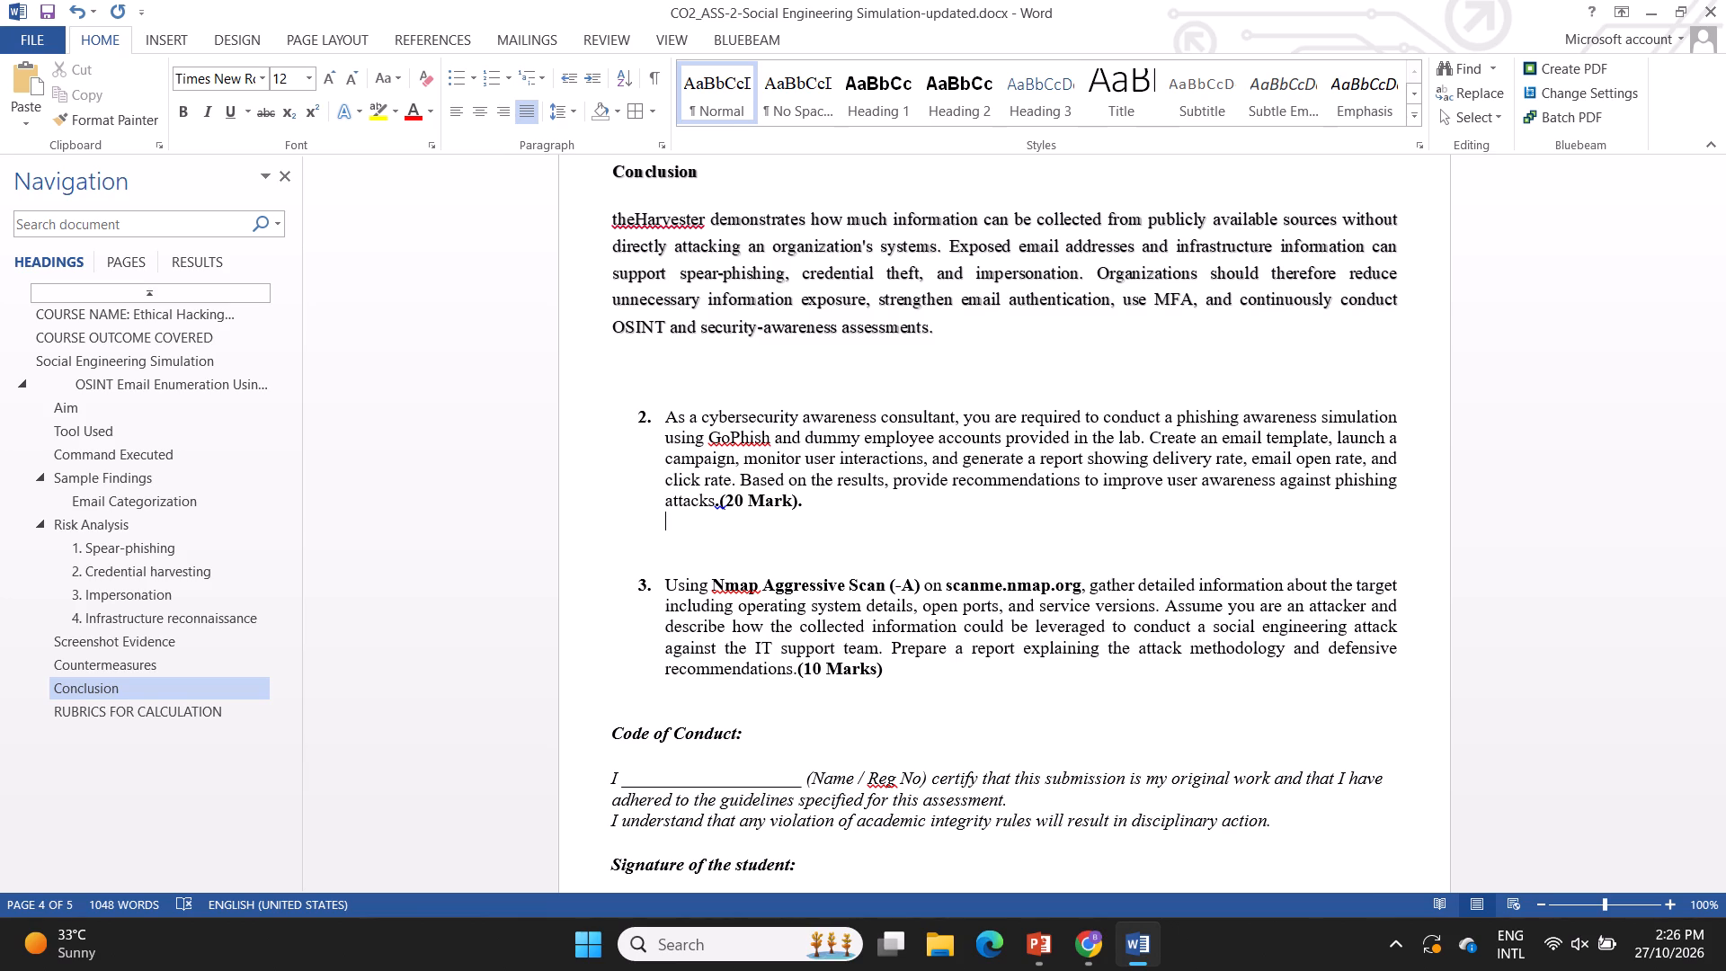
{"action": "key", "text": "Down"}
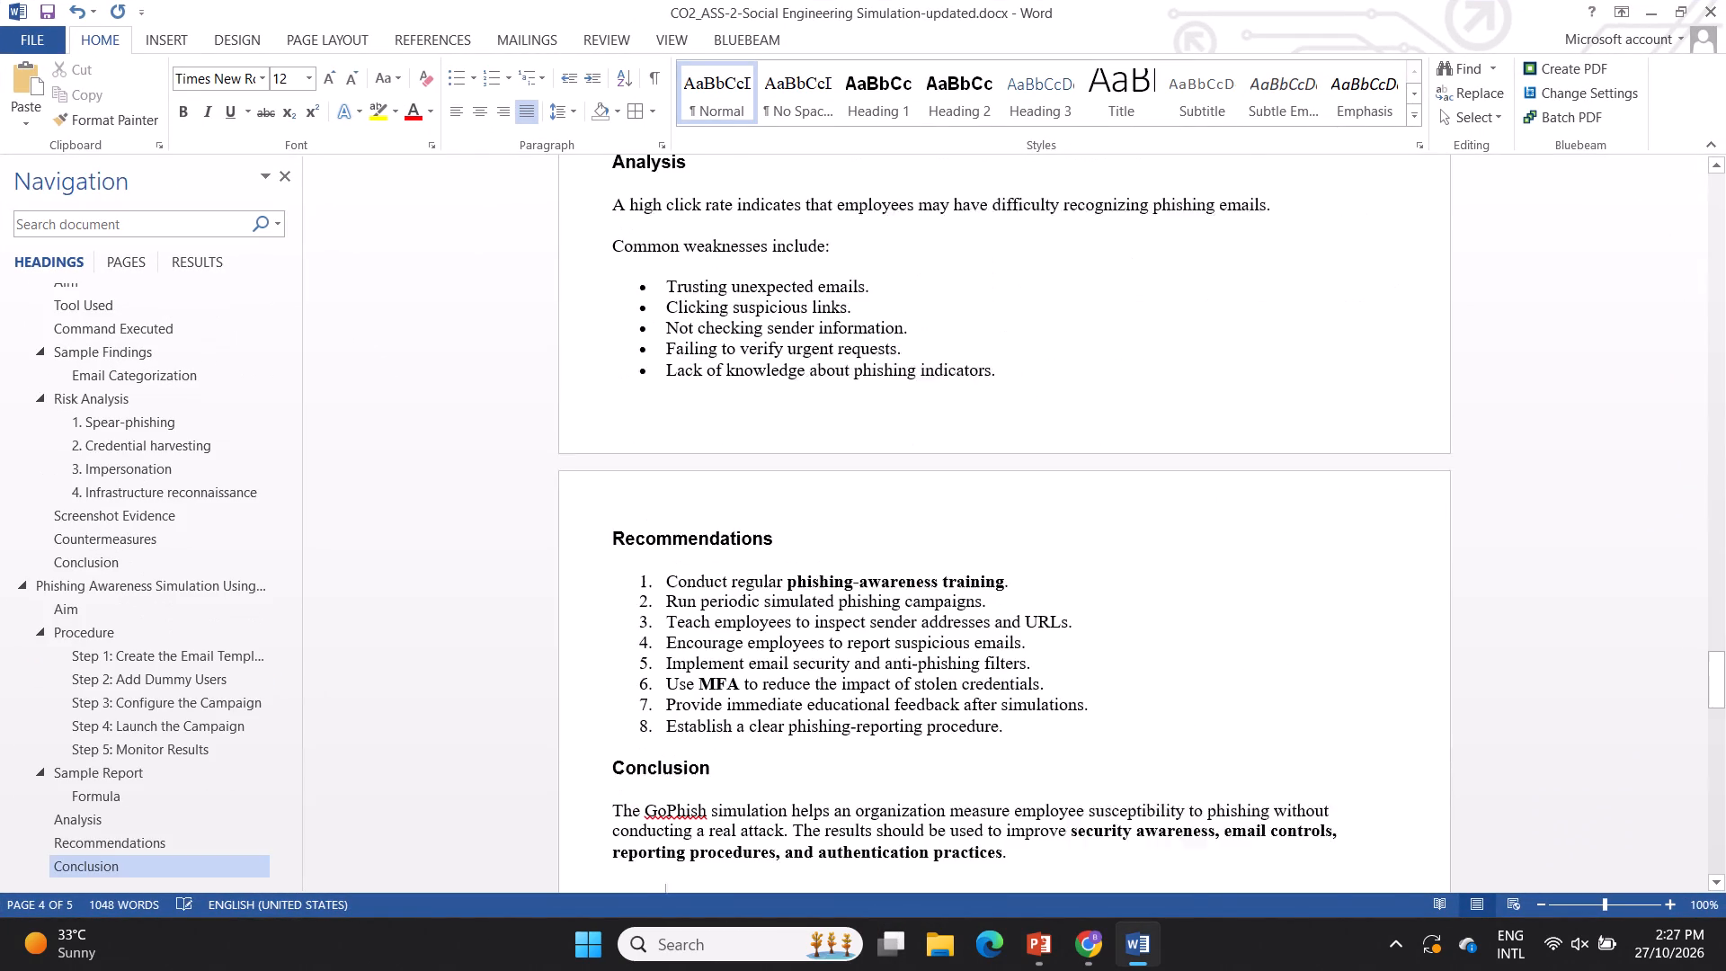
Indent the pasted "Phishing Awareness Simulation Using GoPhish" heading with twelve leading spaces.
{"action": "scroll", "coordinate": [984, 405], "scroll_direction": "up", "scroll_amount": 11}
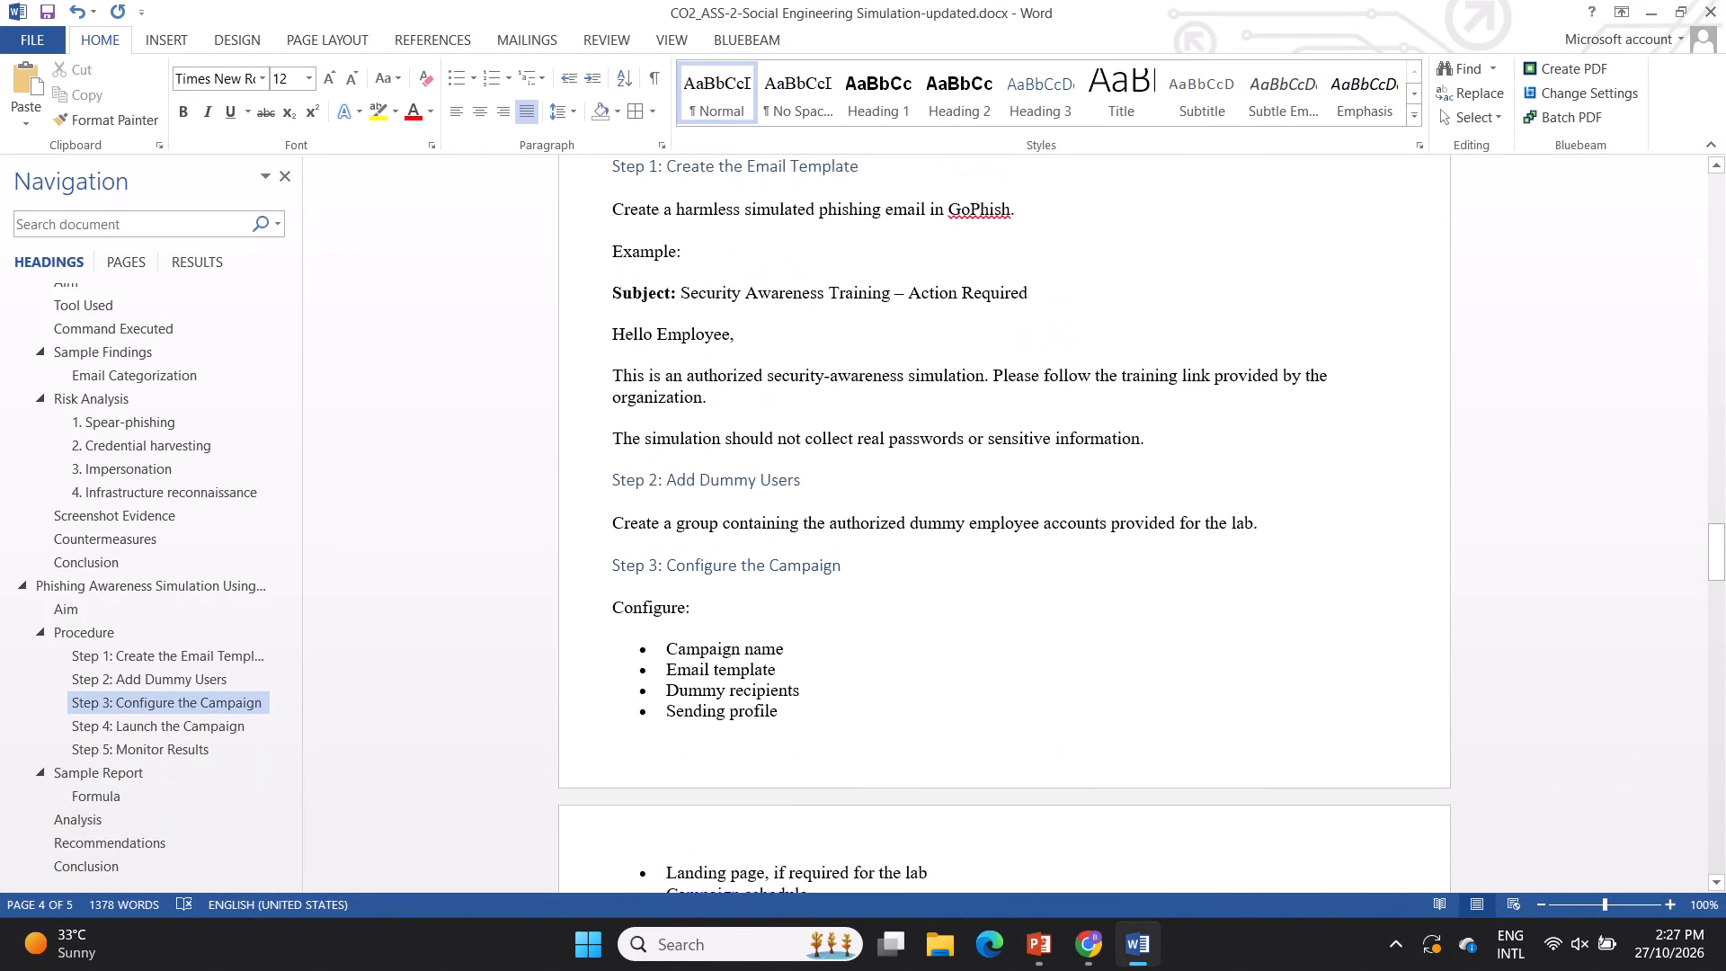
{"action": "scroll", "coordinate": [984, 405], "scroll_direction": "up", "scroll_amount": 3}
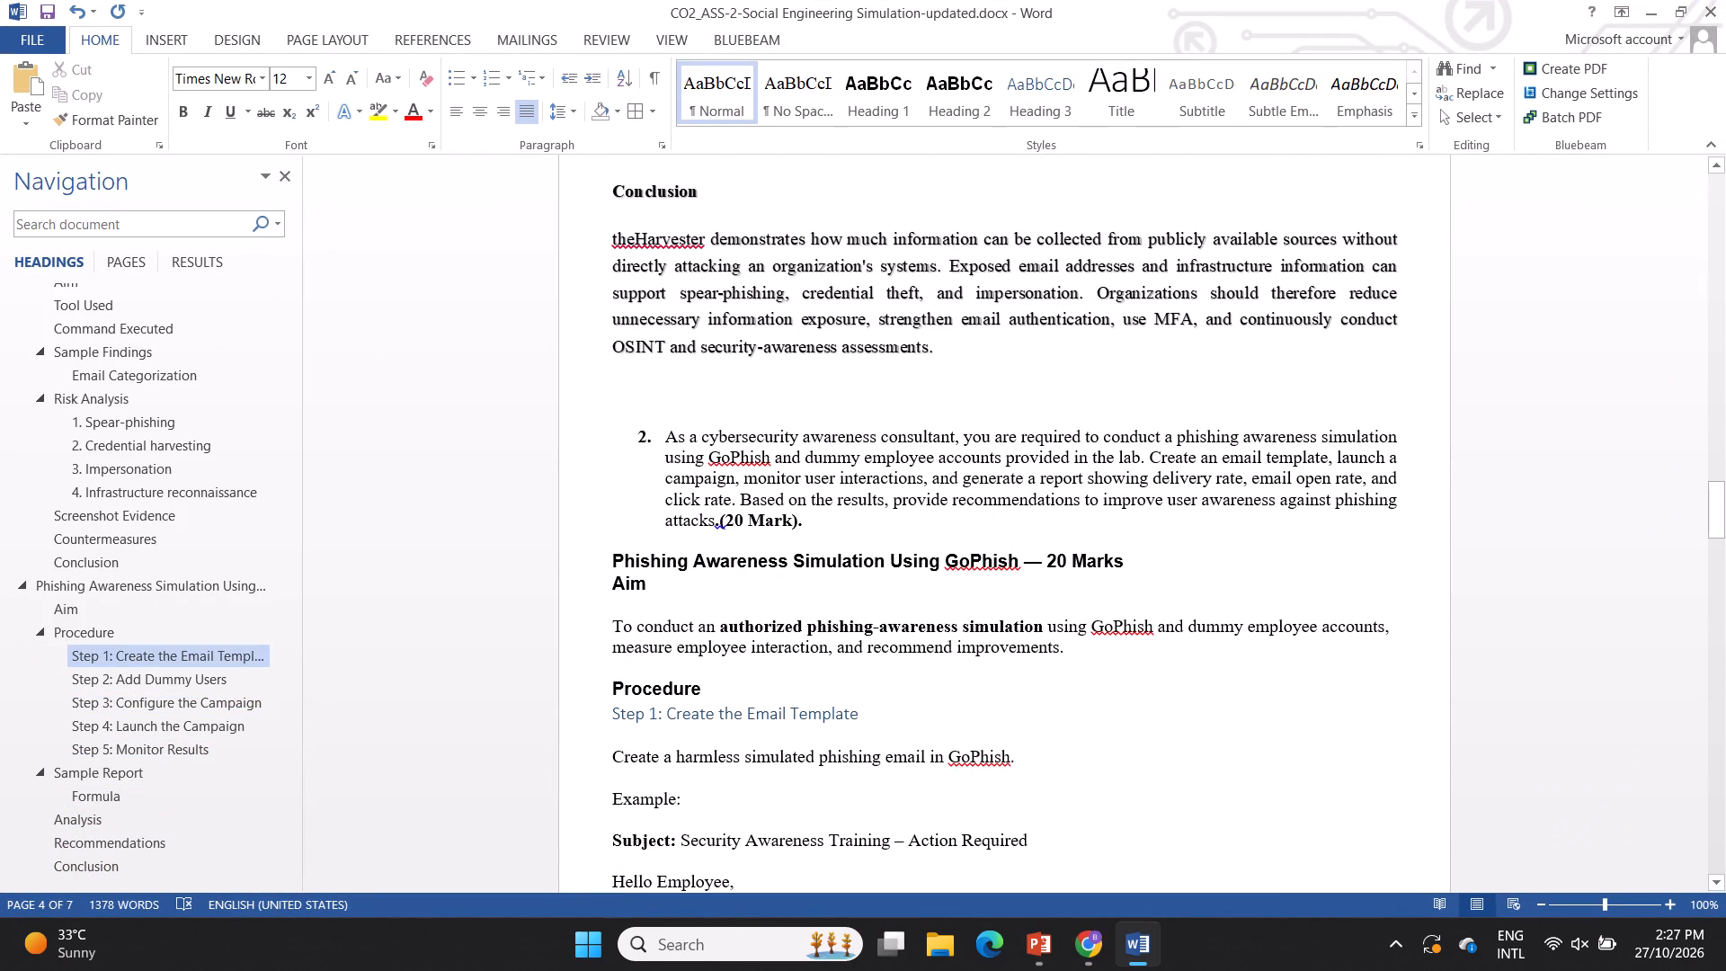
{"action": "left_click", "coordinate": [607, 554]}
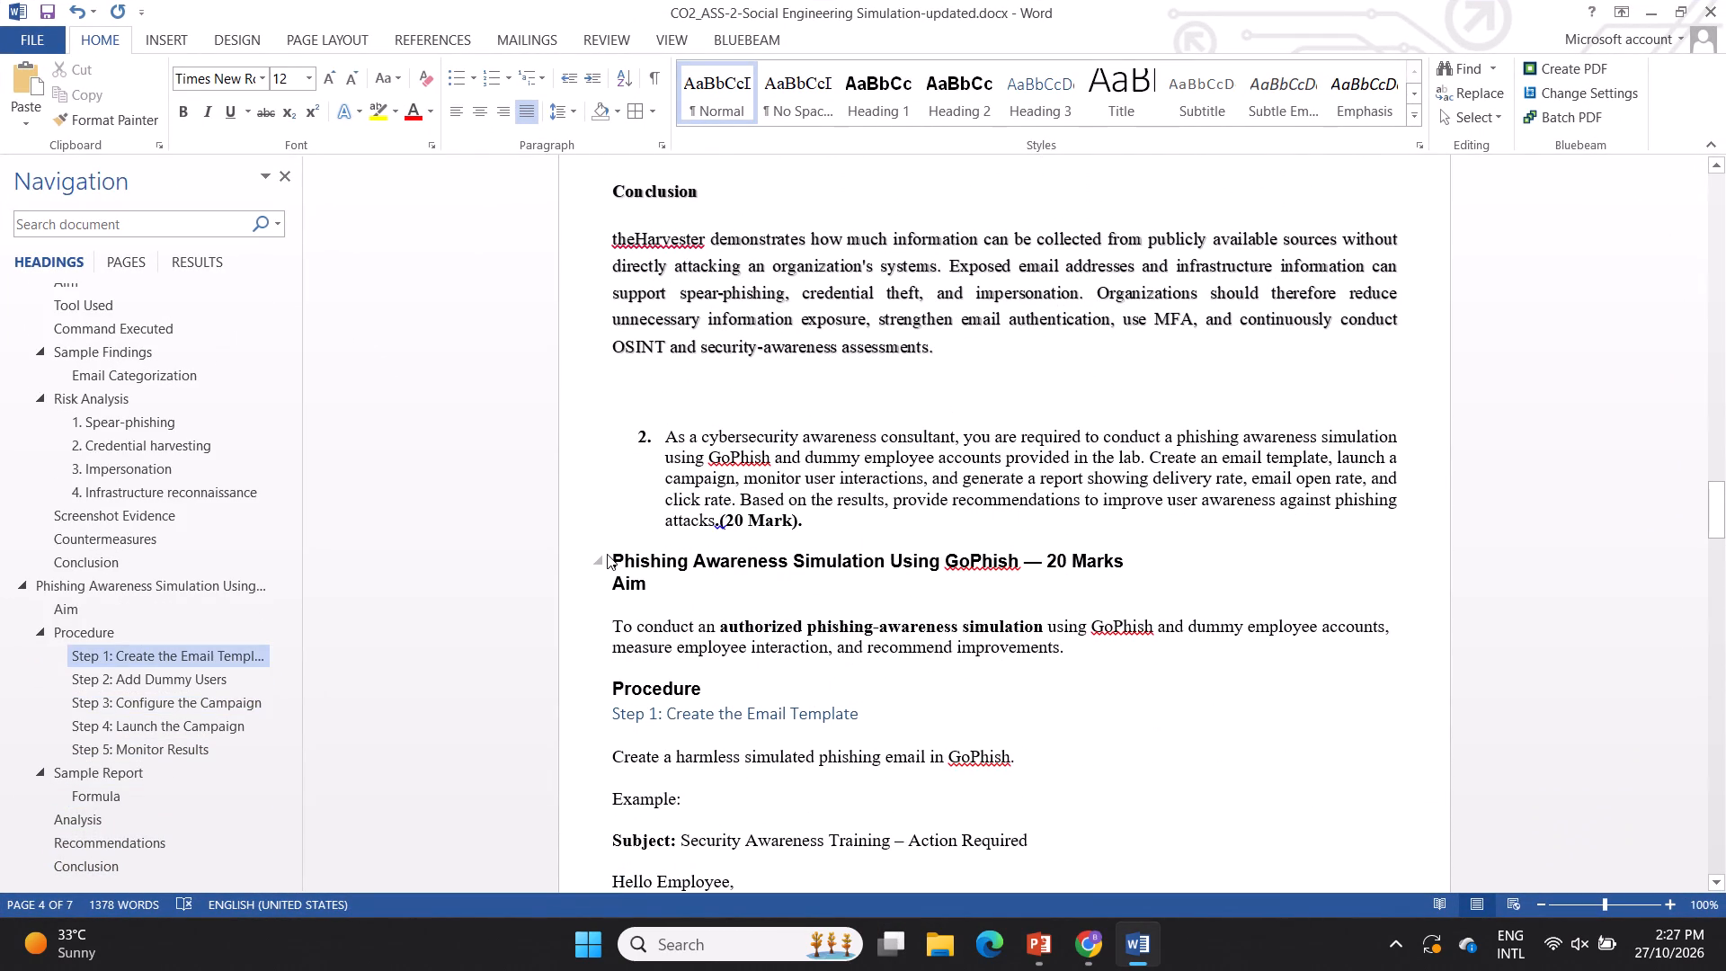
{"action": "left_click", "coordinate": [613, 553]}
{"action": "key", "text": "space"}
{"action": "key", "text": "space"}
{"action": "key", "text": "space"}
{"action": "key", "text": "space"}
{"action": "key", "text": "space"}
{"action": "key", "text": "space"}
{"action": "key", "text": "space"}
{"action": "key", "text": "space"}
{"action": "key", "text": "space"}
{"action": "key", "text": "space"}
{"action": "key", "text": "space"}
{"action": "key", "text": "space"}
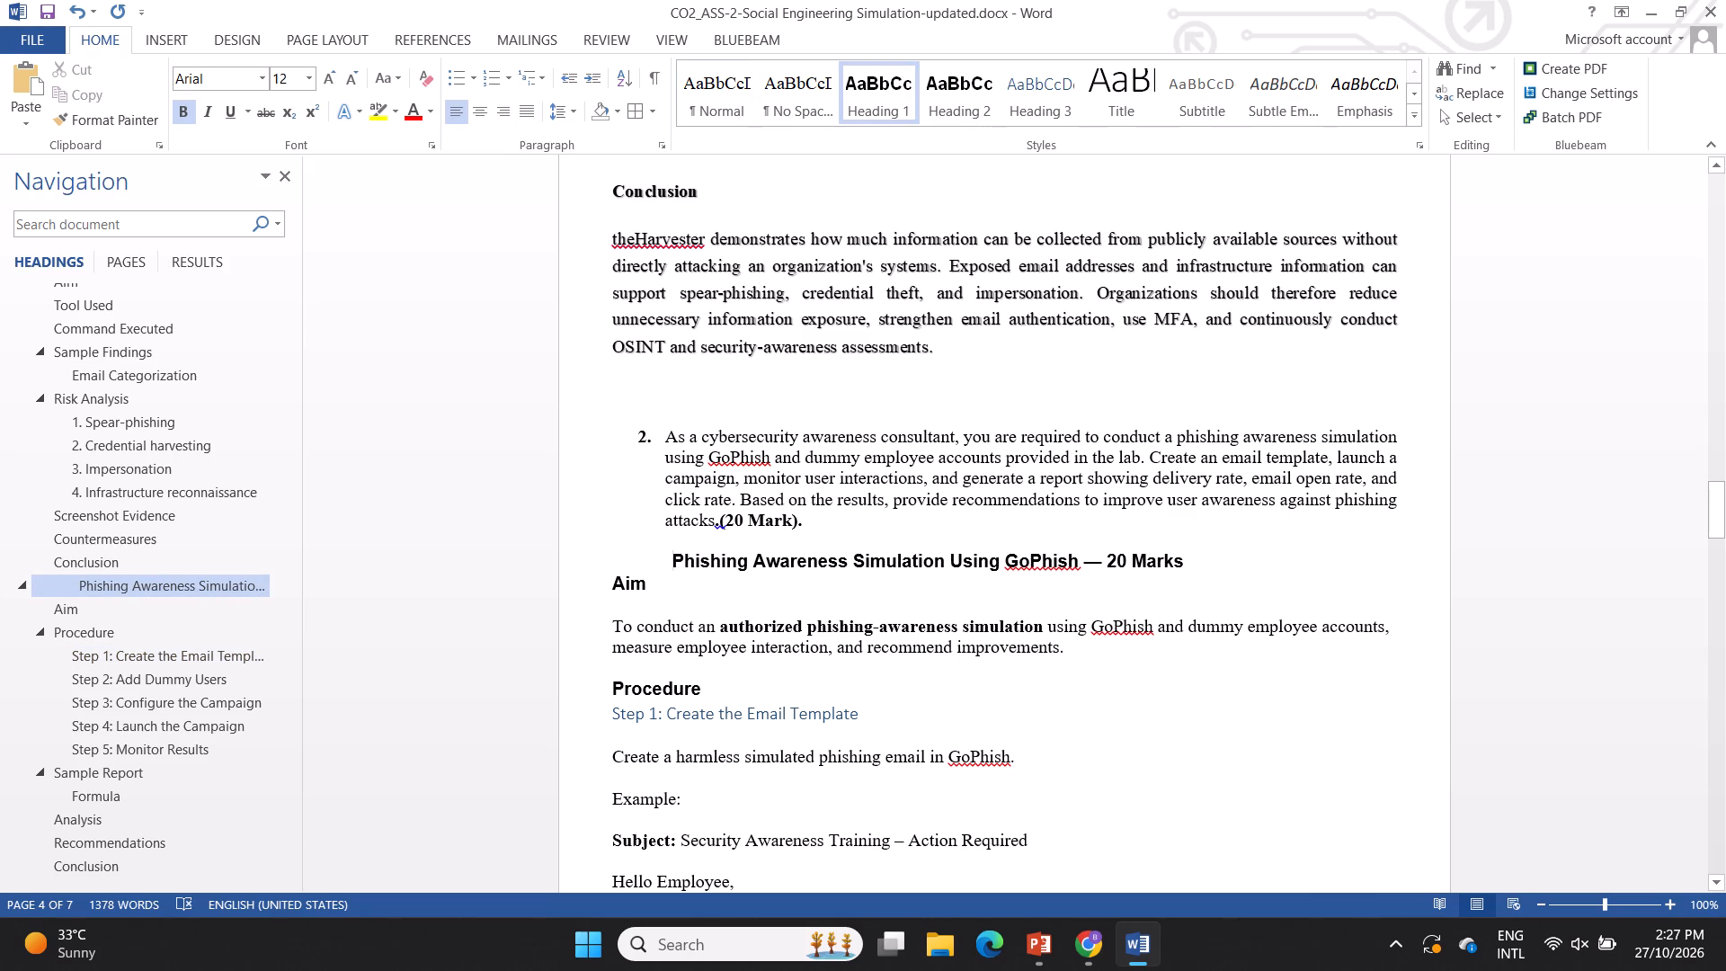
Delete "— 20 Marks" from the end of the "Phishing Awareness Simulation Using GoPhish" heading.
{"action": "key", "text": "Right"}
{"action": "key", "text": "Right"}
{"action": "key", "text": "Right"}
{"action": "key", "text": "Right"}
{"action": "key", "text": "Right"}
{"action": "key", "text": "Right"}
{"action": "key", "text": "Right"}
{"action": "key", "text": "Right"}
{"action": "key", "text": "Right"}
{"action": "key", "text": "Right"}
{"action": "key", "text": "Right"}
{"action": "key", "text": "Right"}
{"action": "key", "text": "Right"}
{"action": "key", "text": "Right"}
{"action": "key", "text": "Right"}
{"action": "key", "text": "Right"}
{"action": "key", "text": "Right"}
{"action": "key", "text": "Right"}
{"action": "key", "text": "Right"}
{"action": "key", "text": "Right"}
{"action": "key", "text": "Right"}
{"action": "key", "text": "Right"}
{"action": "key", "text": "Right"}
{"action": "key", "text": "Right"}
{"action": "key", "text": "Right"}
{"action": "key", "text": "Right"}
{"action": "key", "text": "Right"}
{"action": "key", "text": "Right"}
{"action": "key", "text": "Right"}
{"action": "key", "text": "Right"}
{"action": "key", "text": "Right"}
{"action": "key", "text": "Right"}
{"action": "key", "text": "Right"}
{"action": "key", "text": "Right"}
{"action": "key", "text": "Right"}
{"action": "key", "text": "Right"}
{"action": "key", "text": "Right"}
{"action": "key", "text": "Right"}
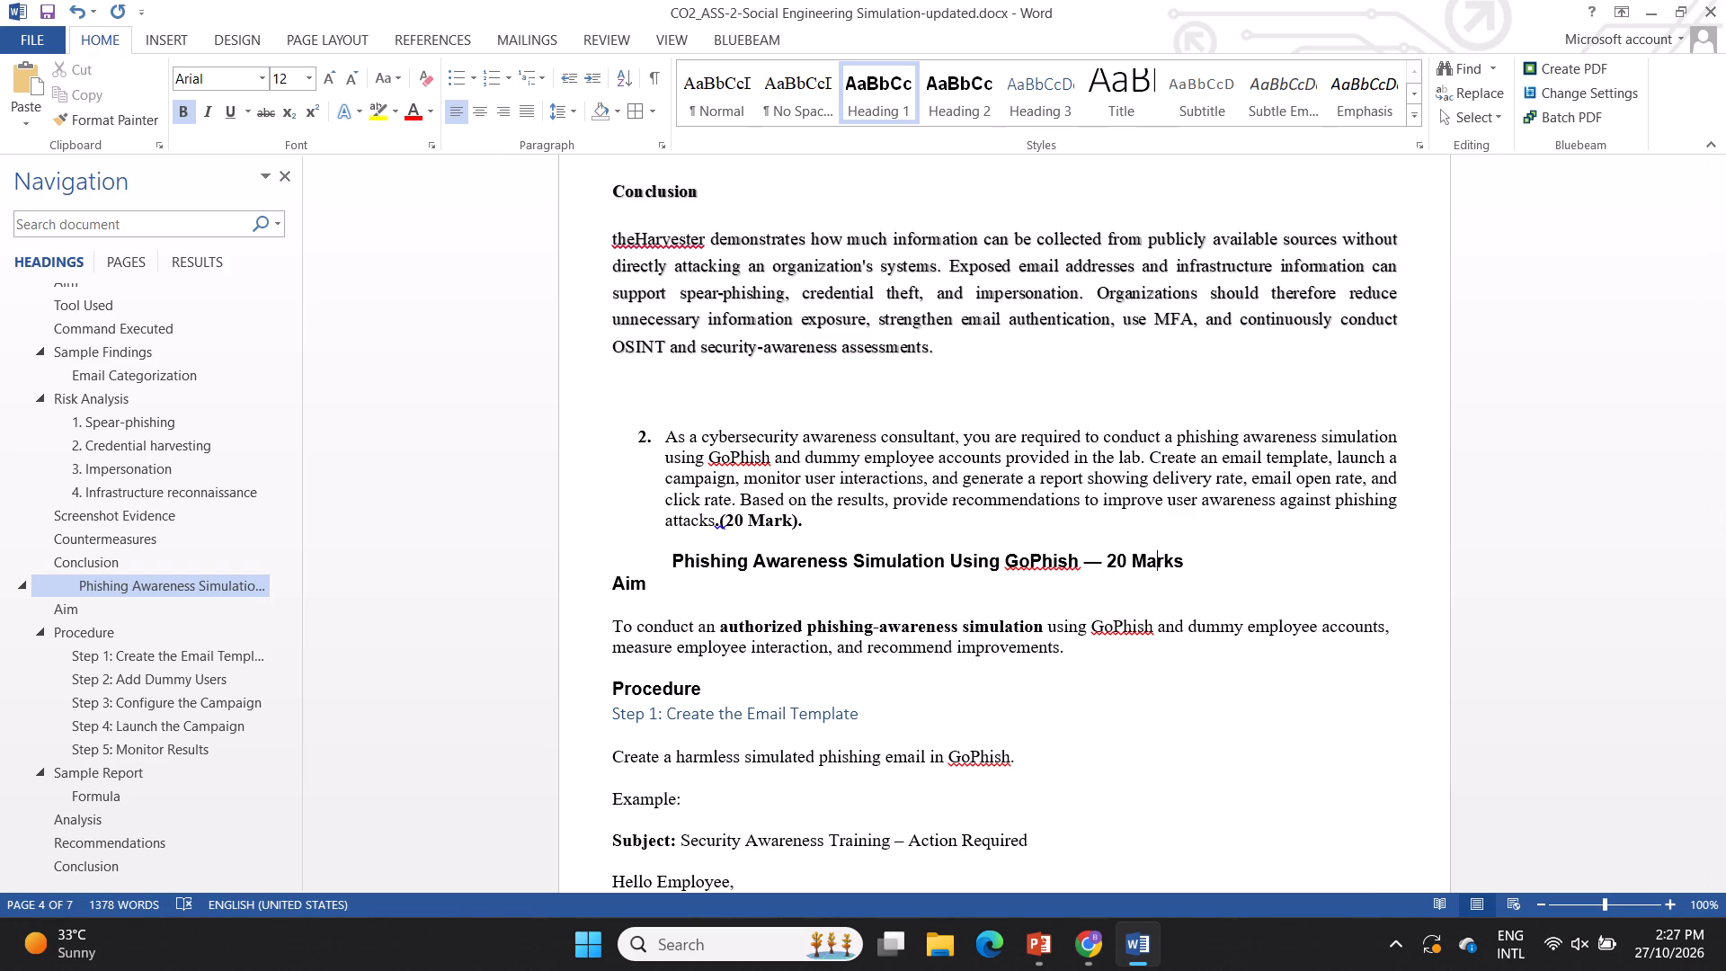
{"action": "key", "text": "Right"}
{"action": "key", "text": "Right"}
{"action": "key", "text": "Right"}
{"action": "key", "text": "BackSpace"}
{"action": "key", "text": "BackSpace"}
{"action": "key", "text": "BackSpace"}
{"action": "key", "text": "BackSpace"}
{"action": "key", "text": "BackSpace"}
{"action": "key", "text": "BackSpace"}
{"action": "key", "text": "BackSpace"}
{"action": "key", "text": "BackSpace"}
{"action": "key", "text": "BackSpace"}
{"action": "key", "text": "BackSpace"}
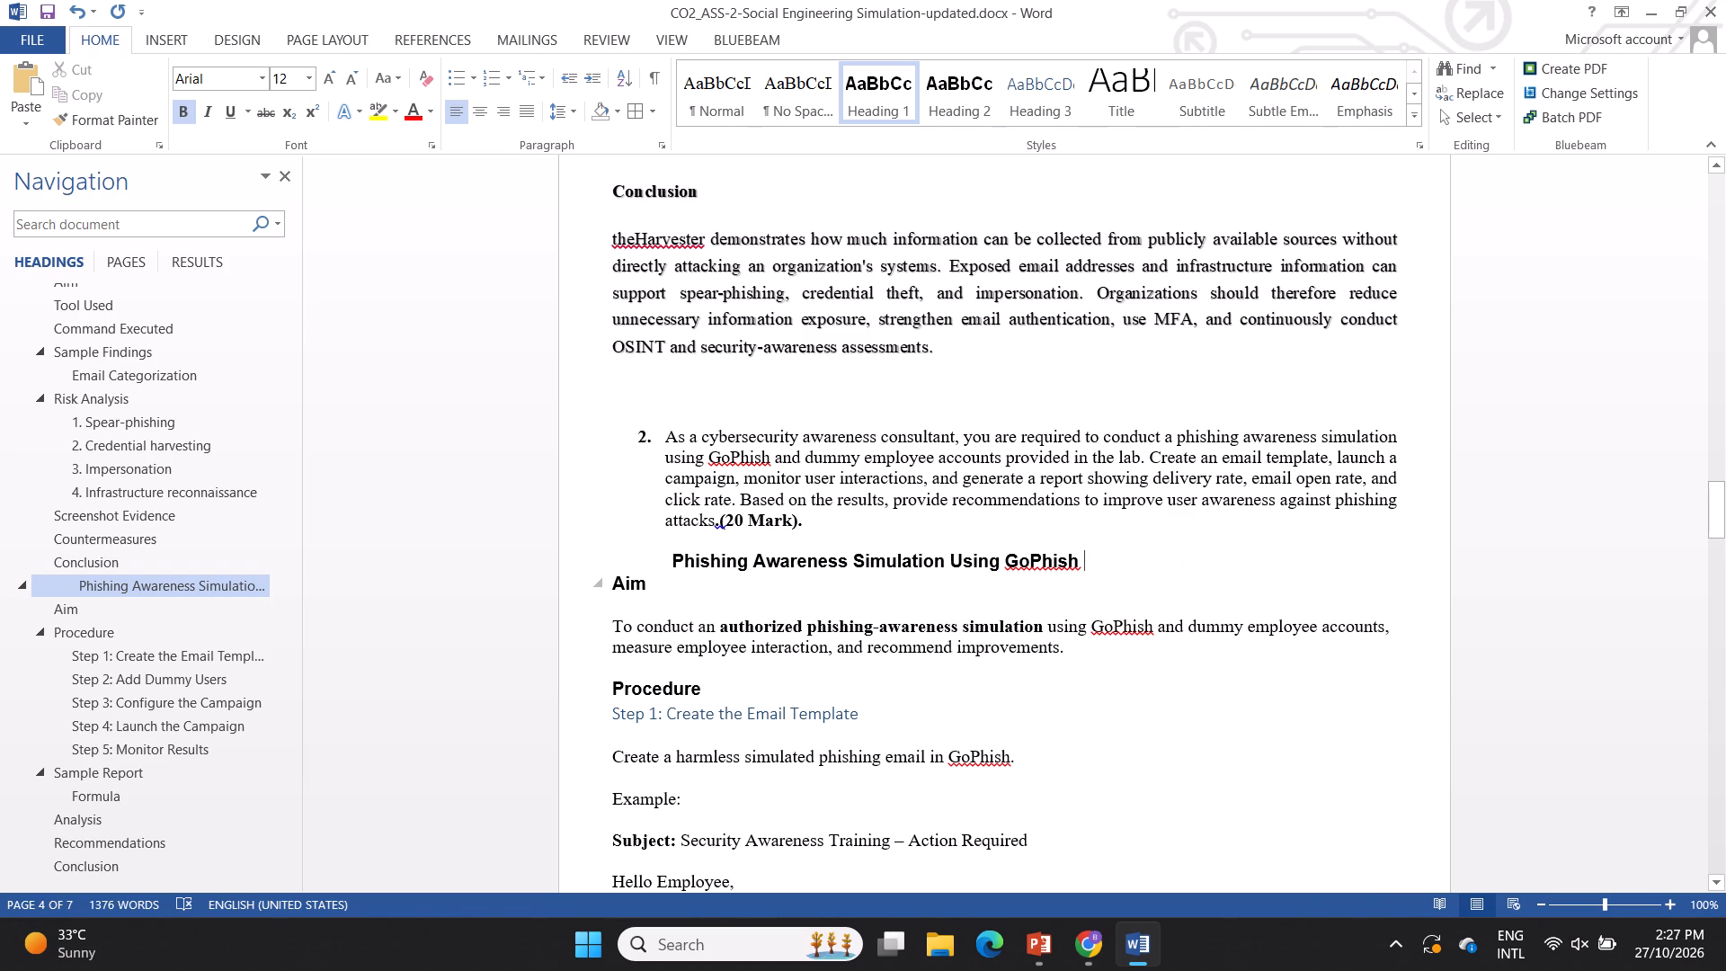
Apply the solid black text effect preset to the whole GoPhish answer, from the "Aim" heading through the Conclusion paragraph.
{"action": "left_click_drag", "start_coordinate": [616, 583], "coordinate": [725, 710]}
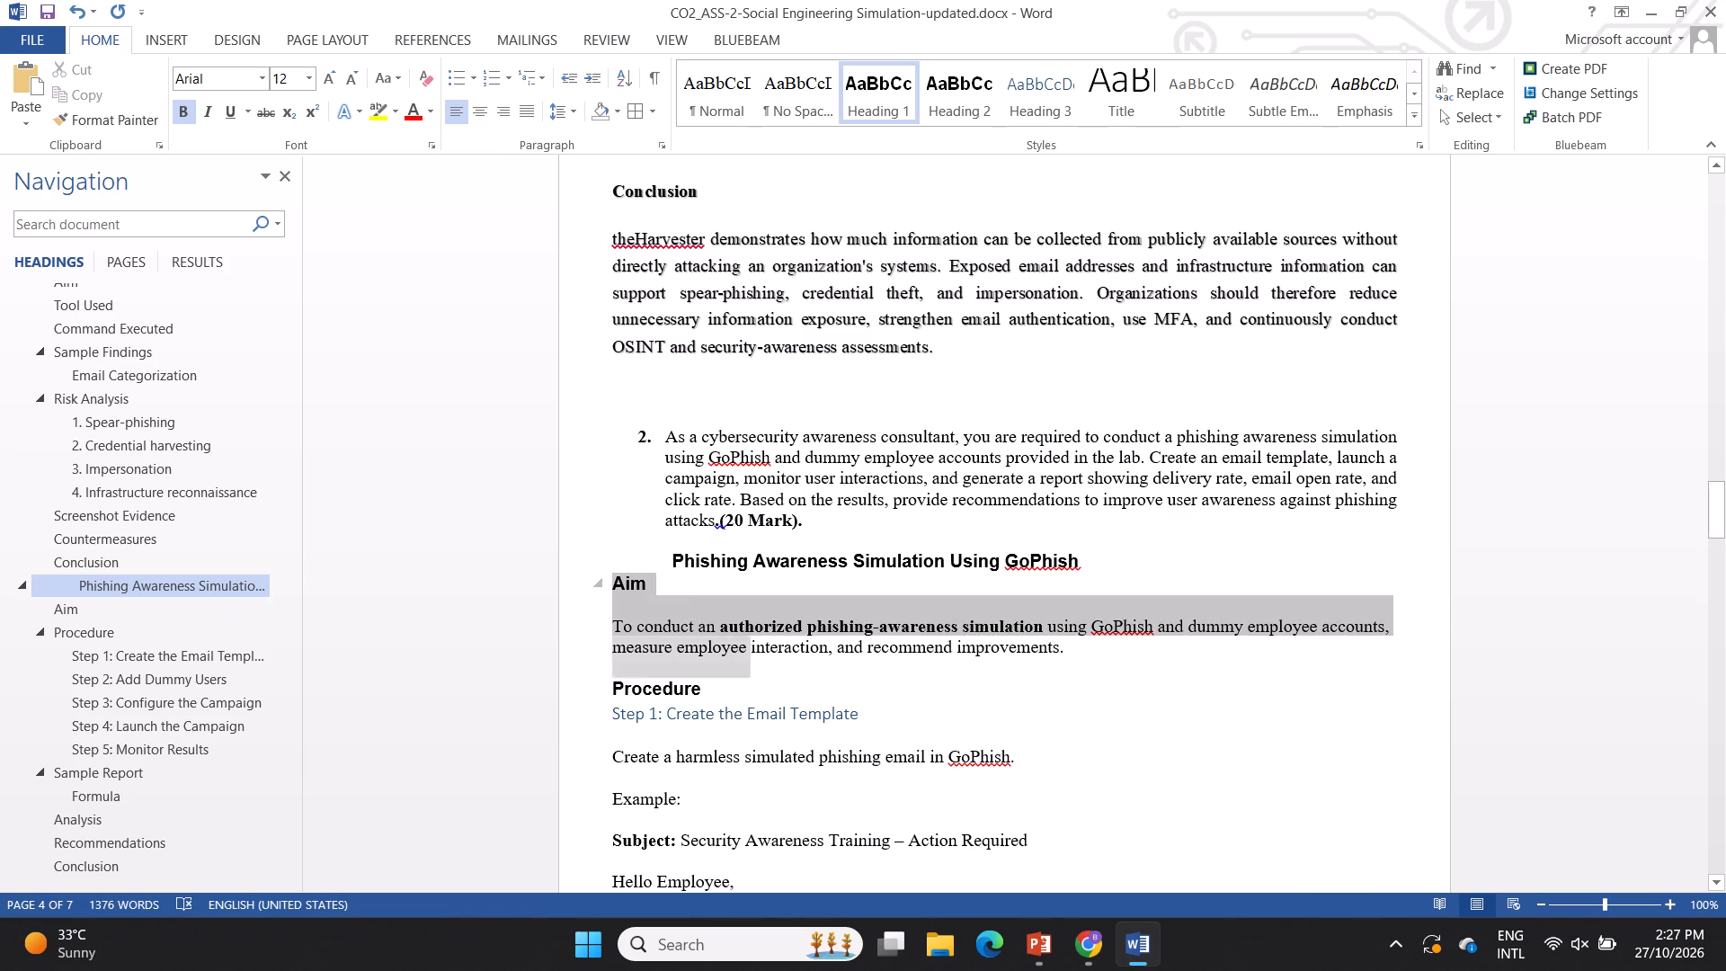
{"action": "left_click_drag", "start_coordinate": [725, 710], "coordinate": [767, 913]}
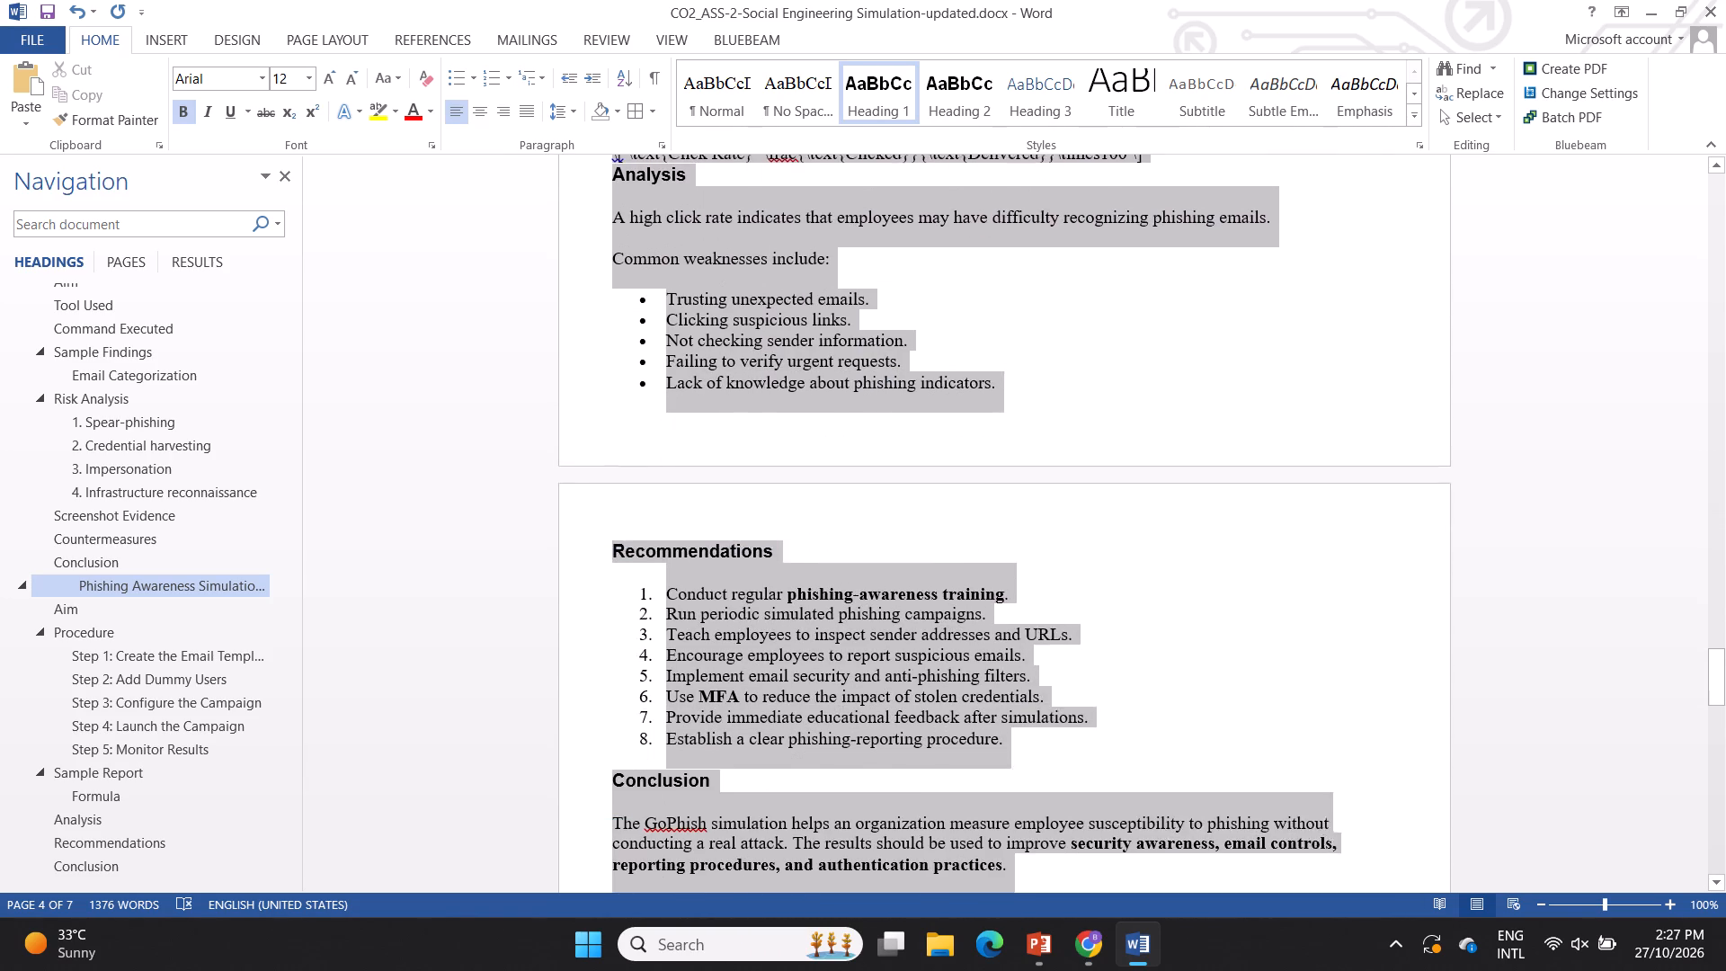
{"action": "left_click_drag", "start_coordinate": [767, 913], "coordinate": [876, 336]}
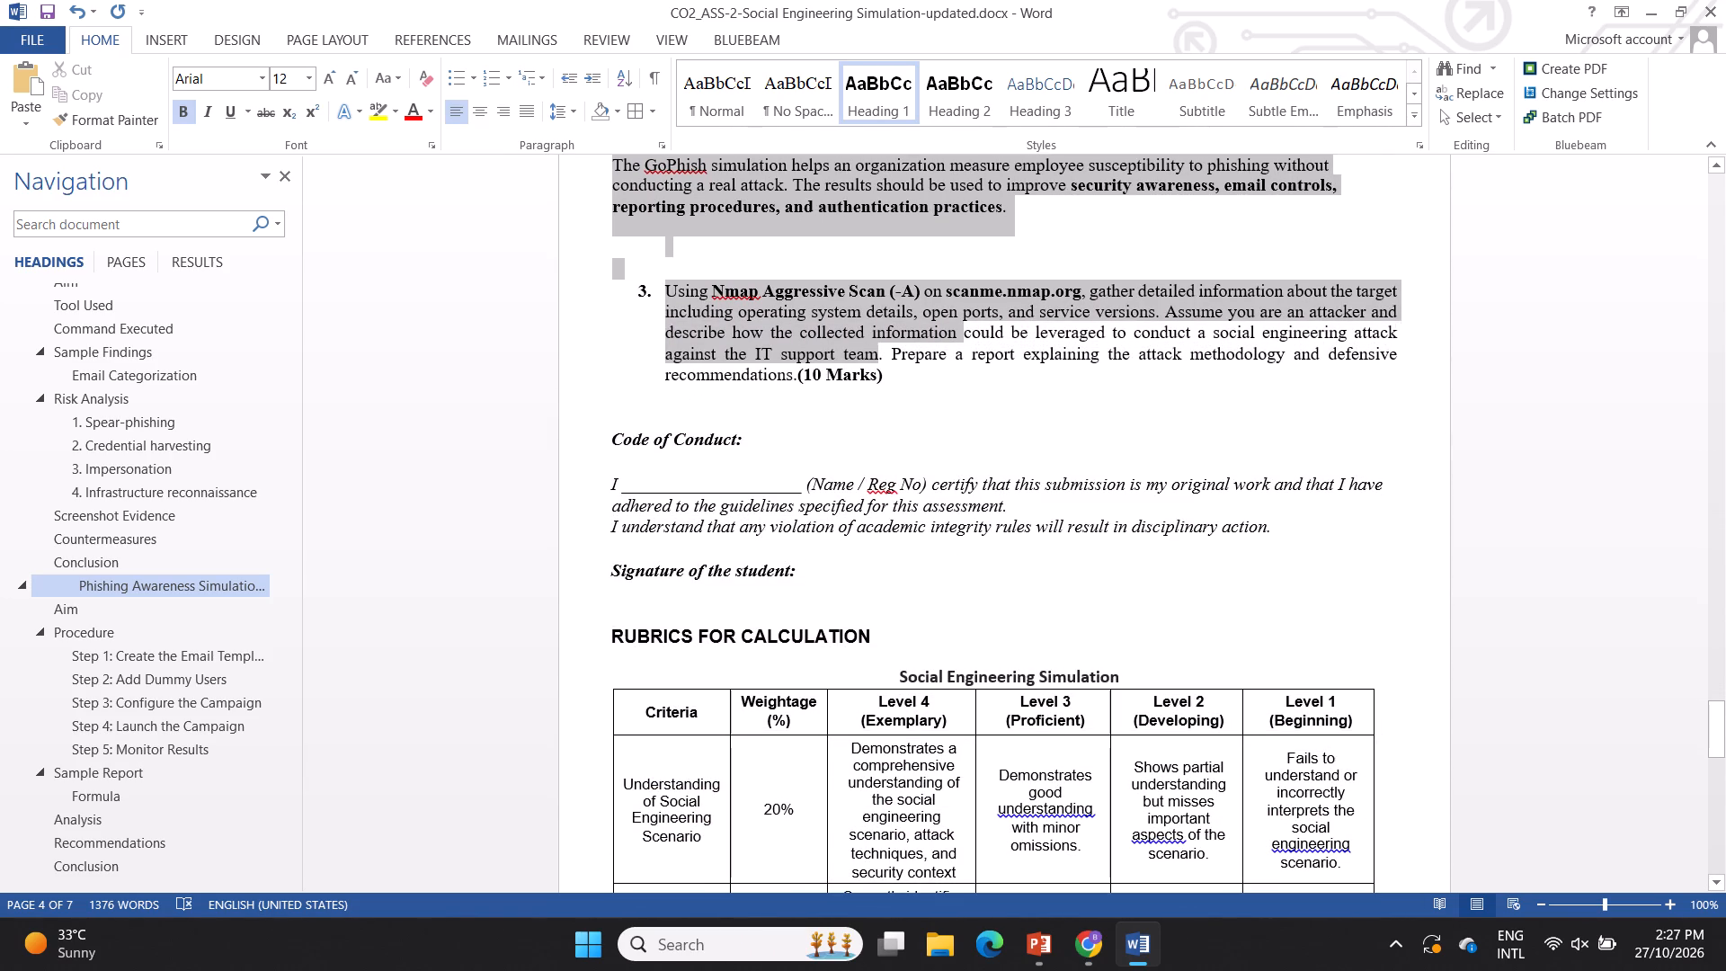
{"action": "left_click_drag", "start_coordinate": [876, 336], "coordinate": [984, 230]}
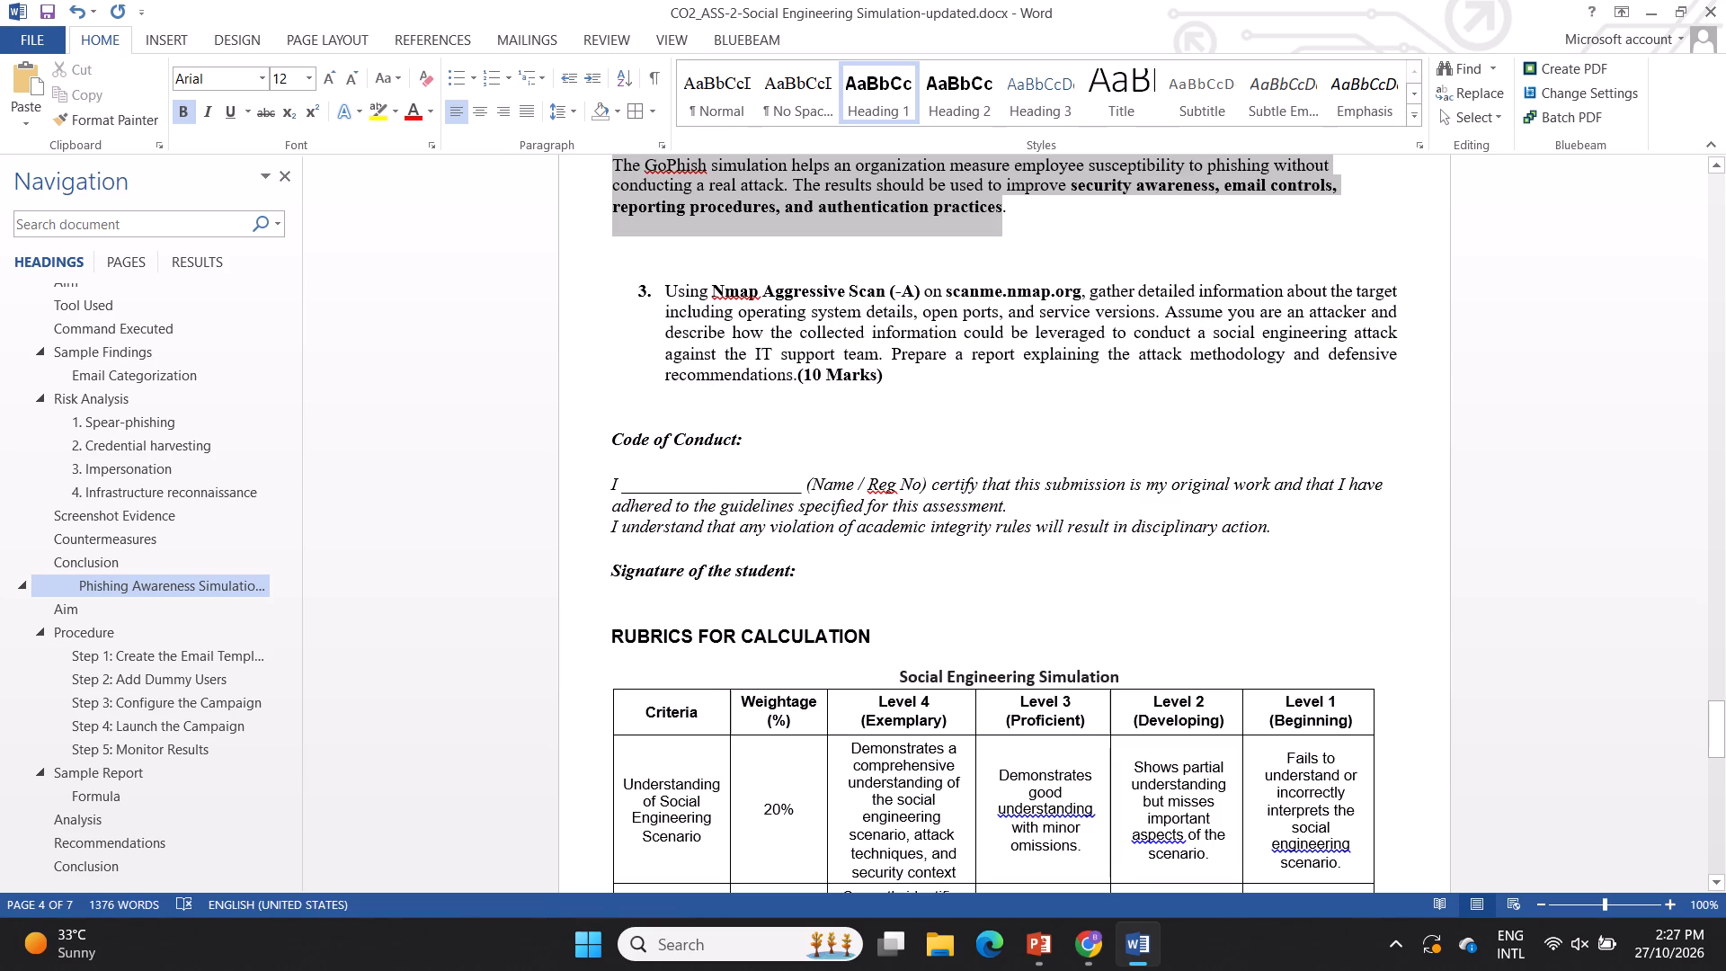
{"action": "left_click_drag", "start_coordinate": [984, 230], "coordinate": [1005, 232]}
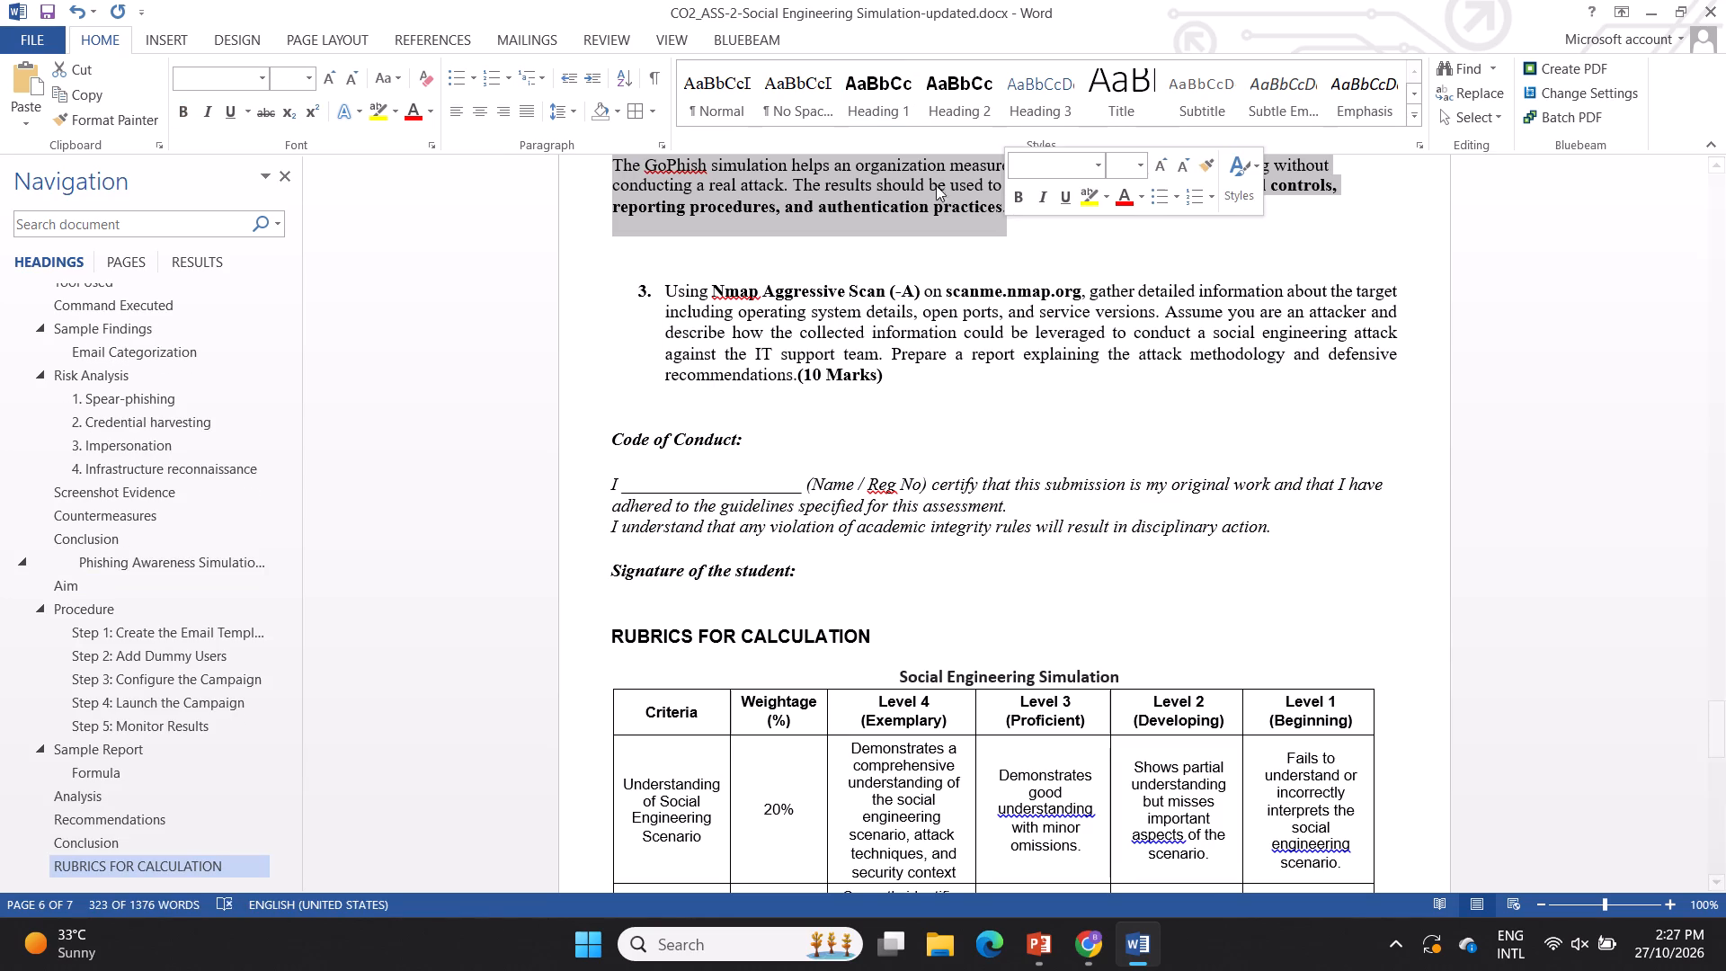
{"action": "left_click", "coordinate": [358, 118]}
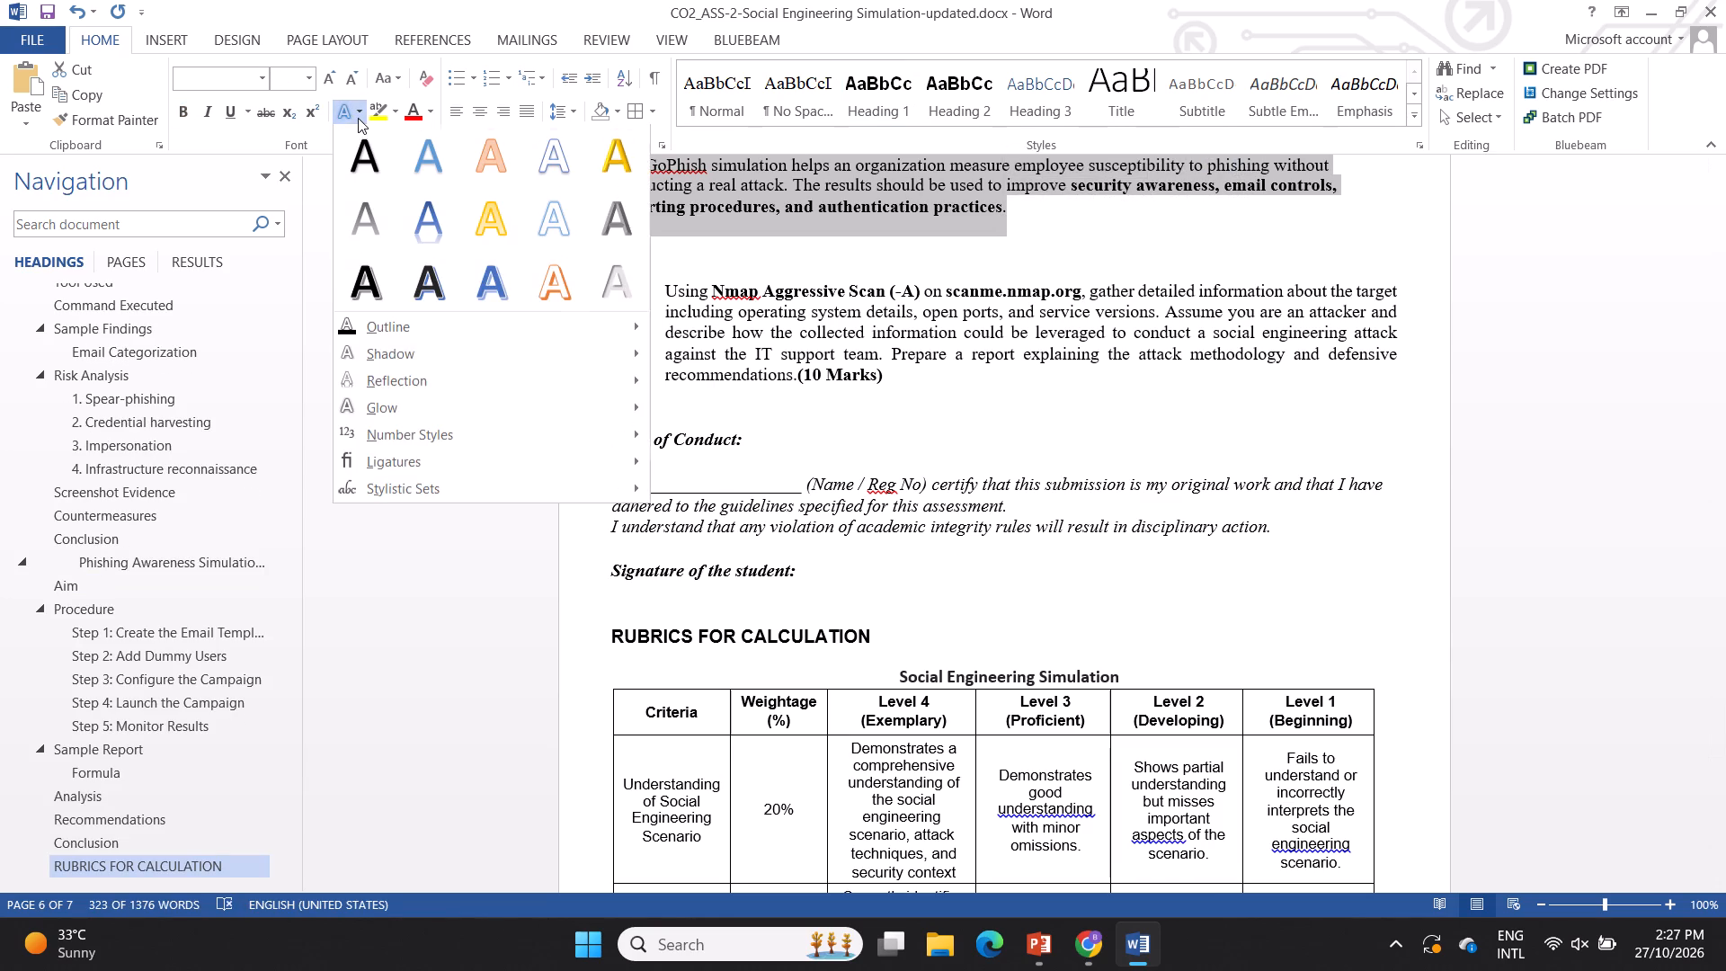
{"action": "left_click", "coordinate": [360, 152]}
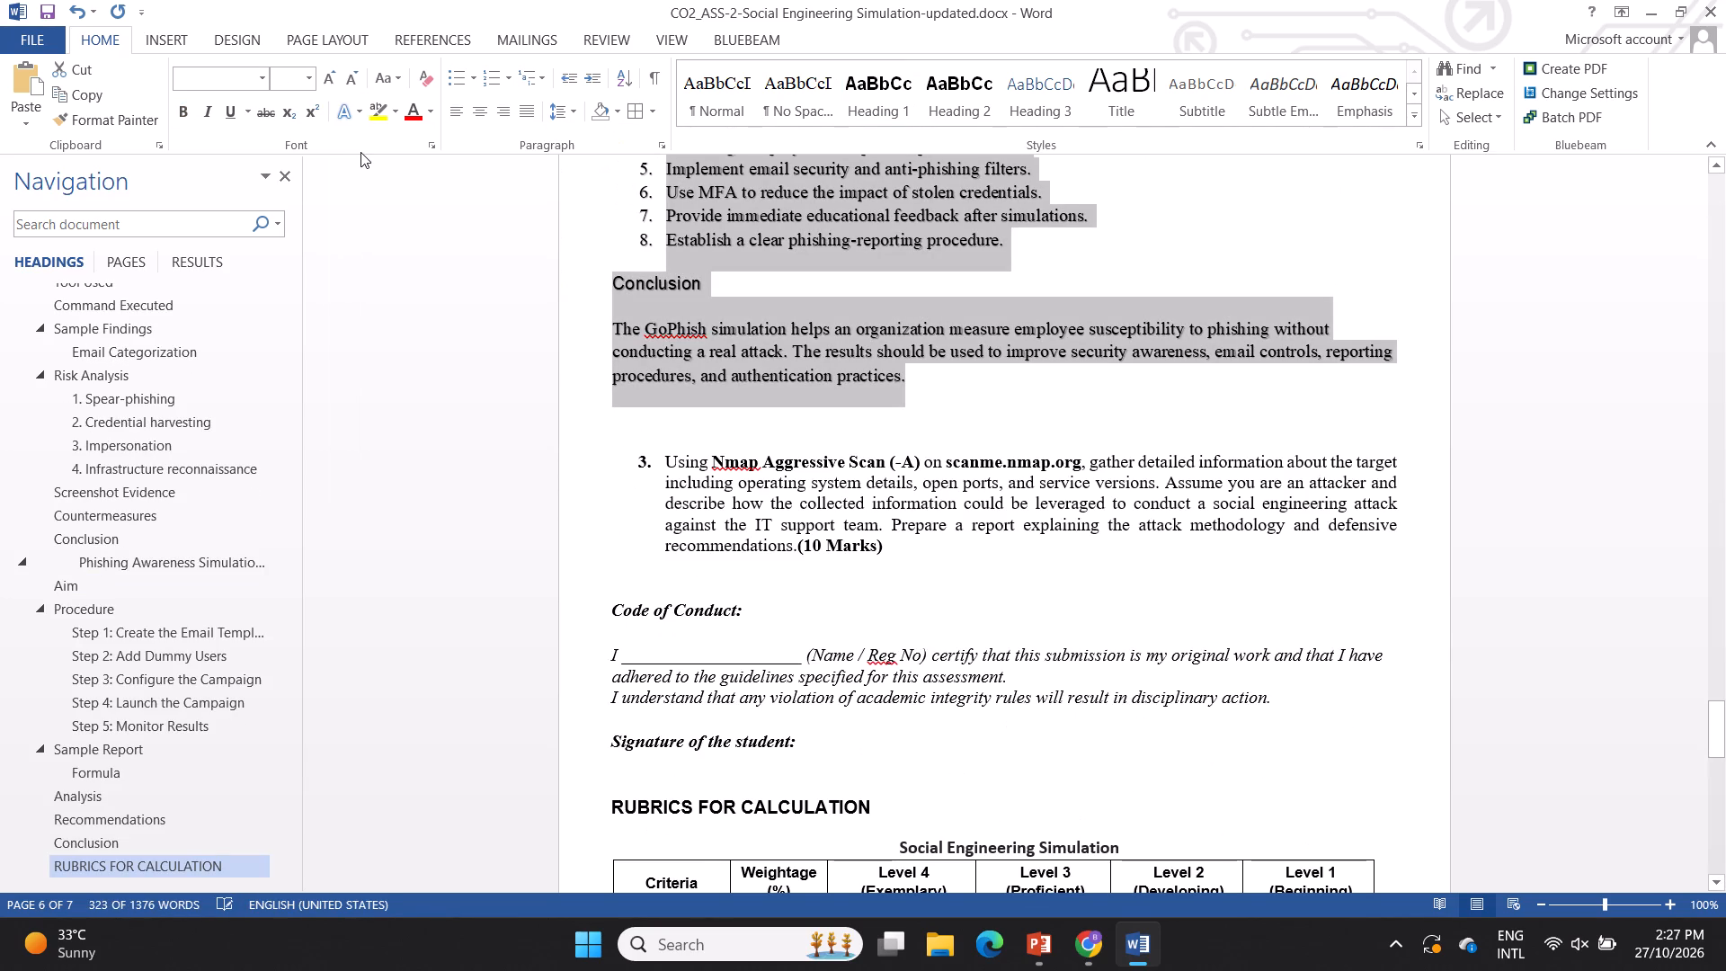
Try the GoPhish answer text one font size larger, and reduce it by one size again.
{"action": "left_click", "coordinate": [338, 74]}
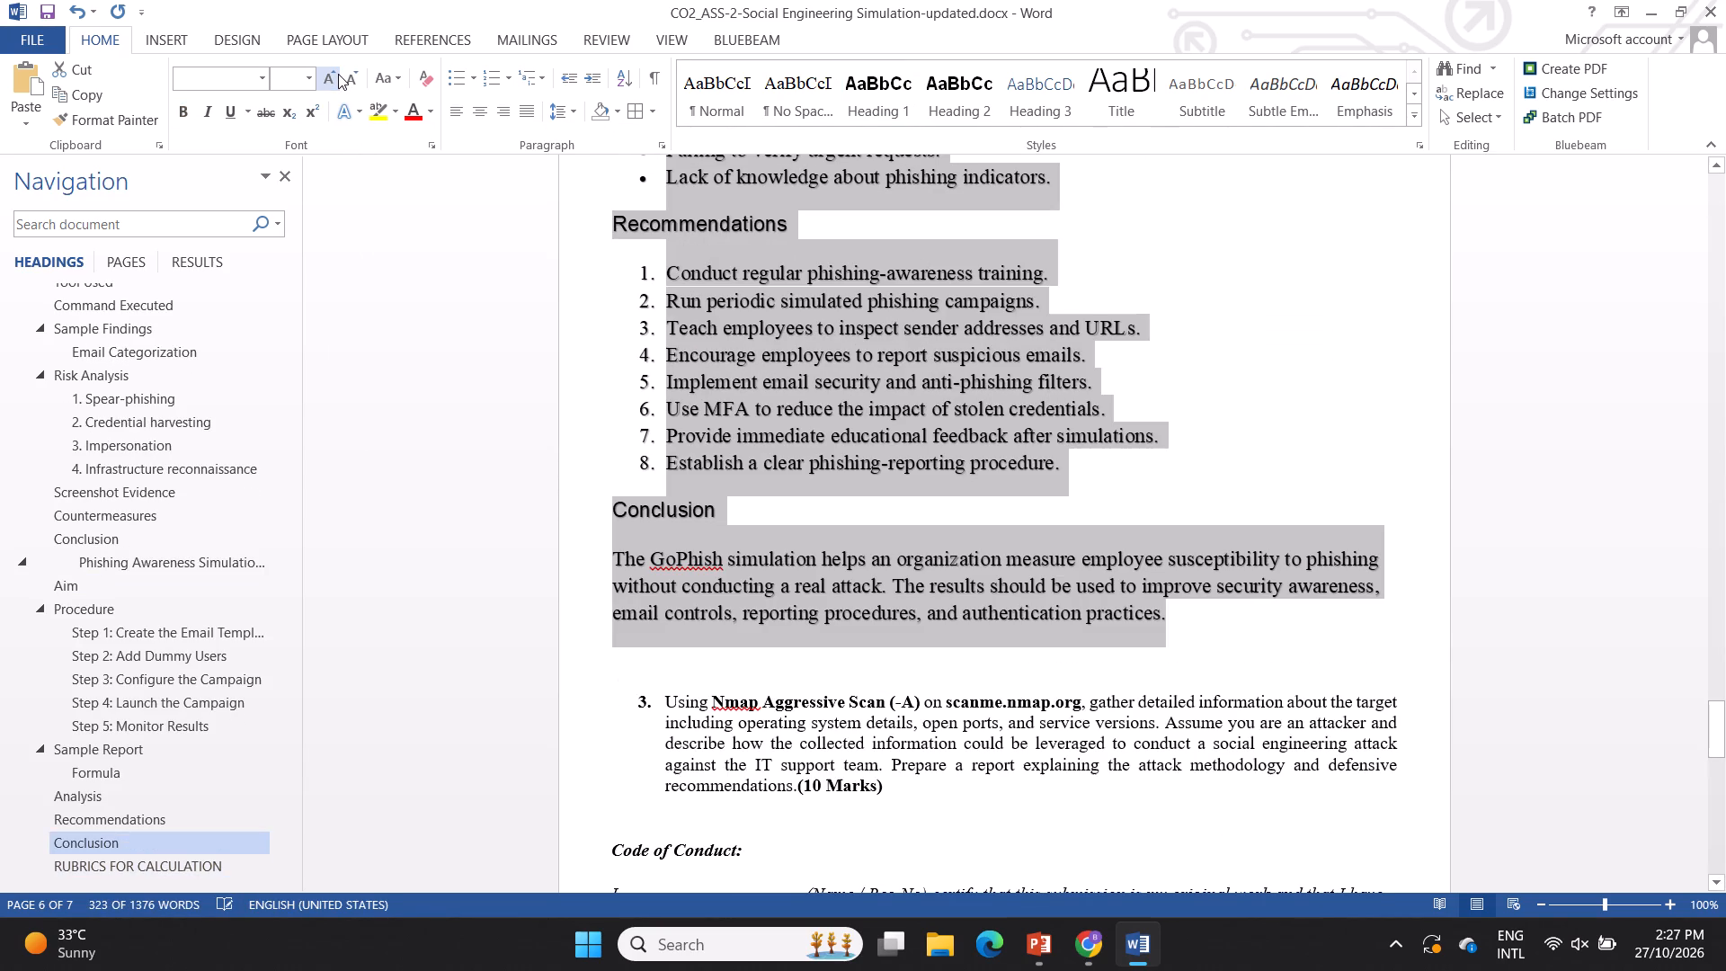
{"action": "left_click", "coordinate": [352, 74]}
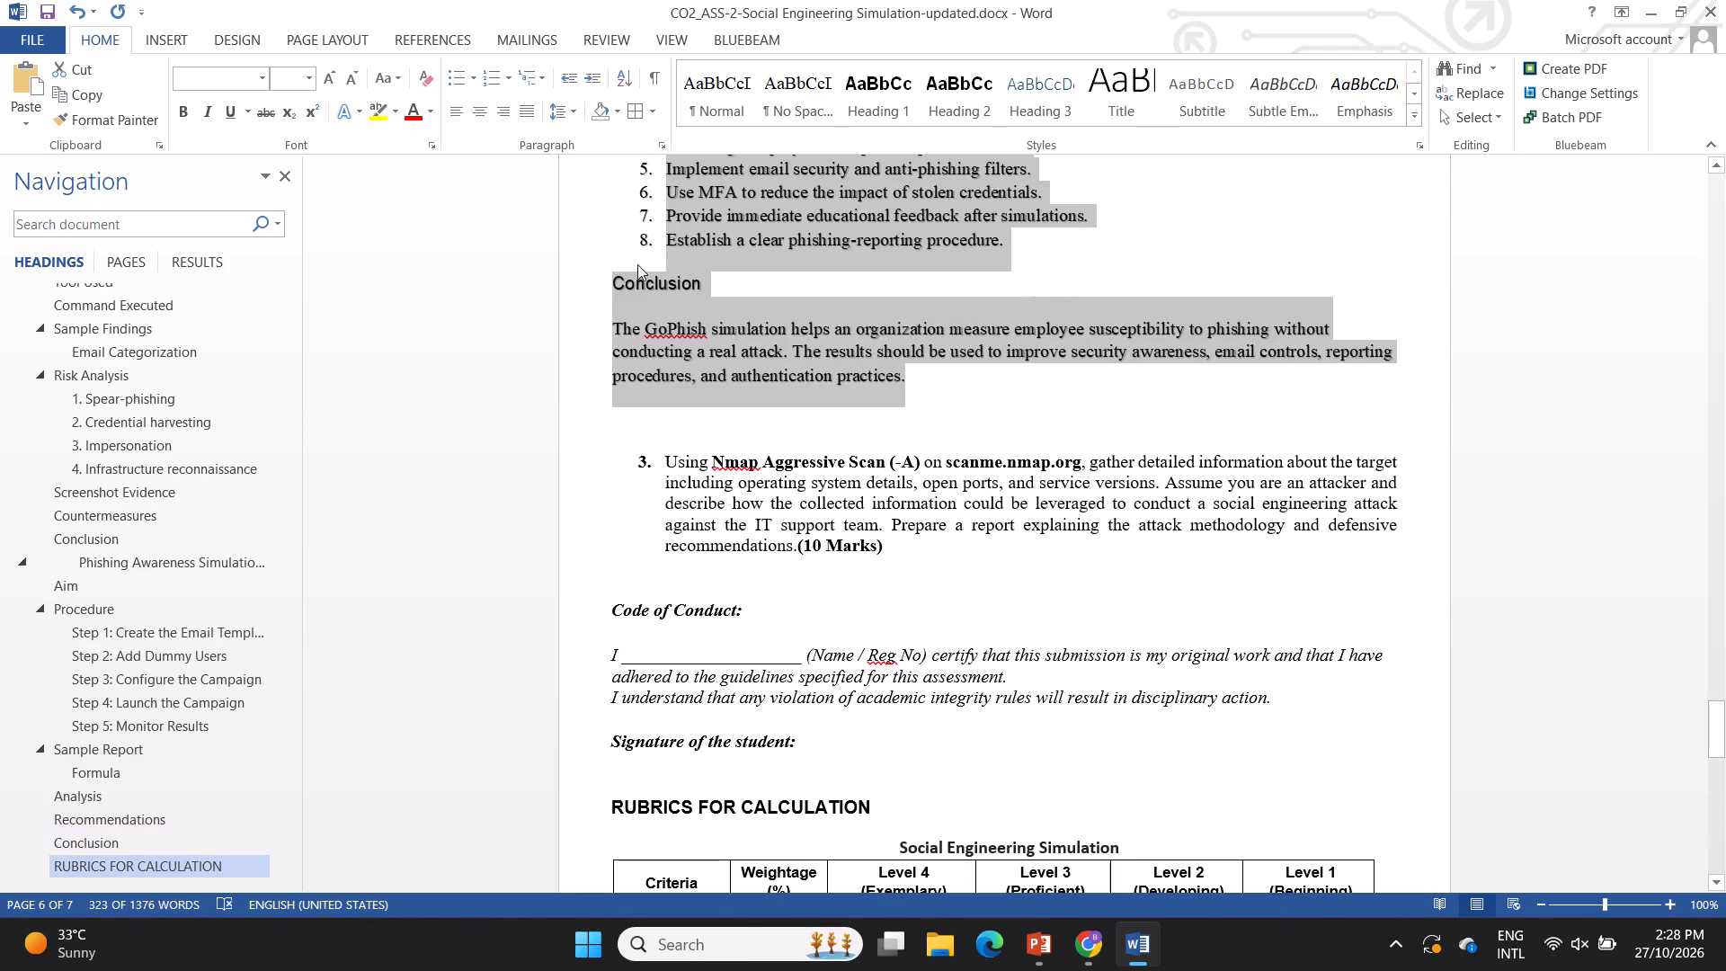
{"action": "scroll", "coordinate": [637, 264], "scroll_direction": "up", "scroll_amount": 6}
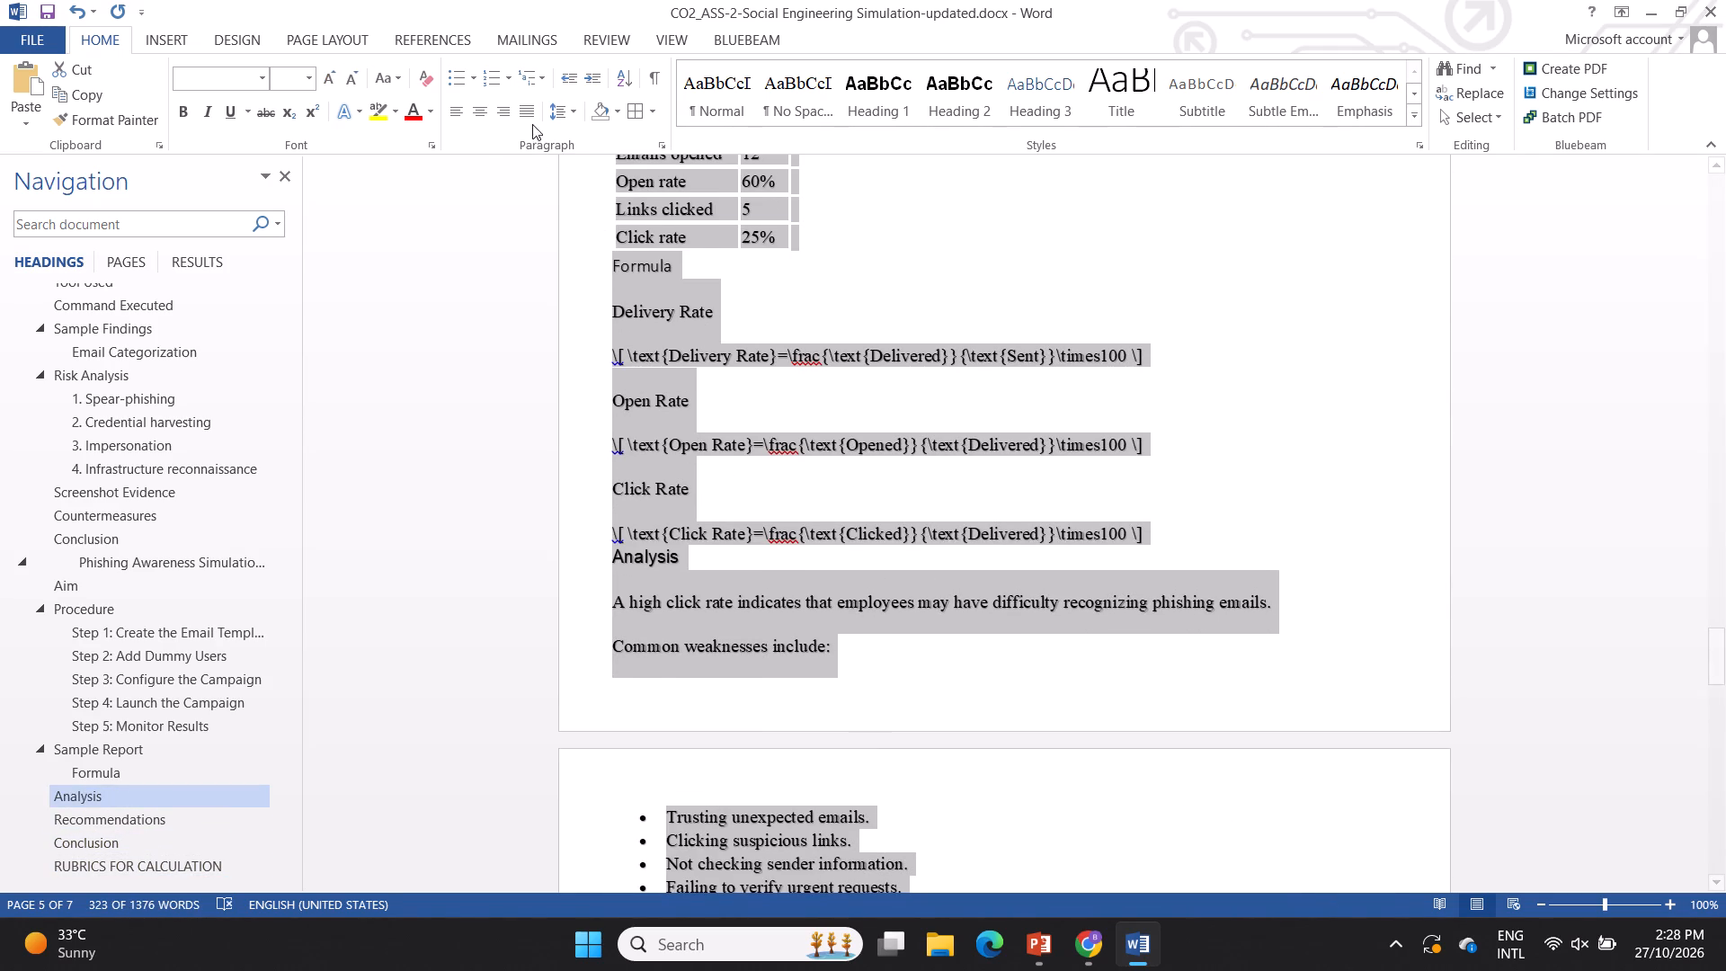
Justify the whole GoPhish answer and set its line spacing to 1.15.
{"action": "left_click", "coordinate": [526, 118]}
{"action": "left_click", "coordinate": [566, 111]}
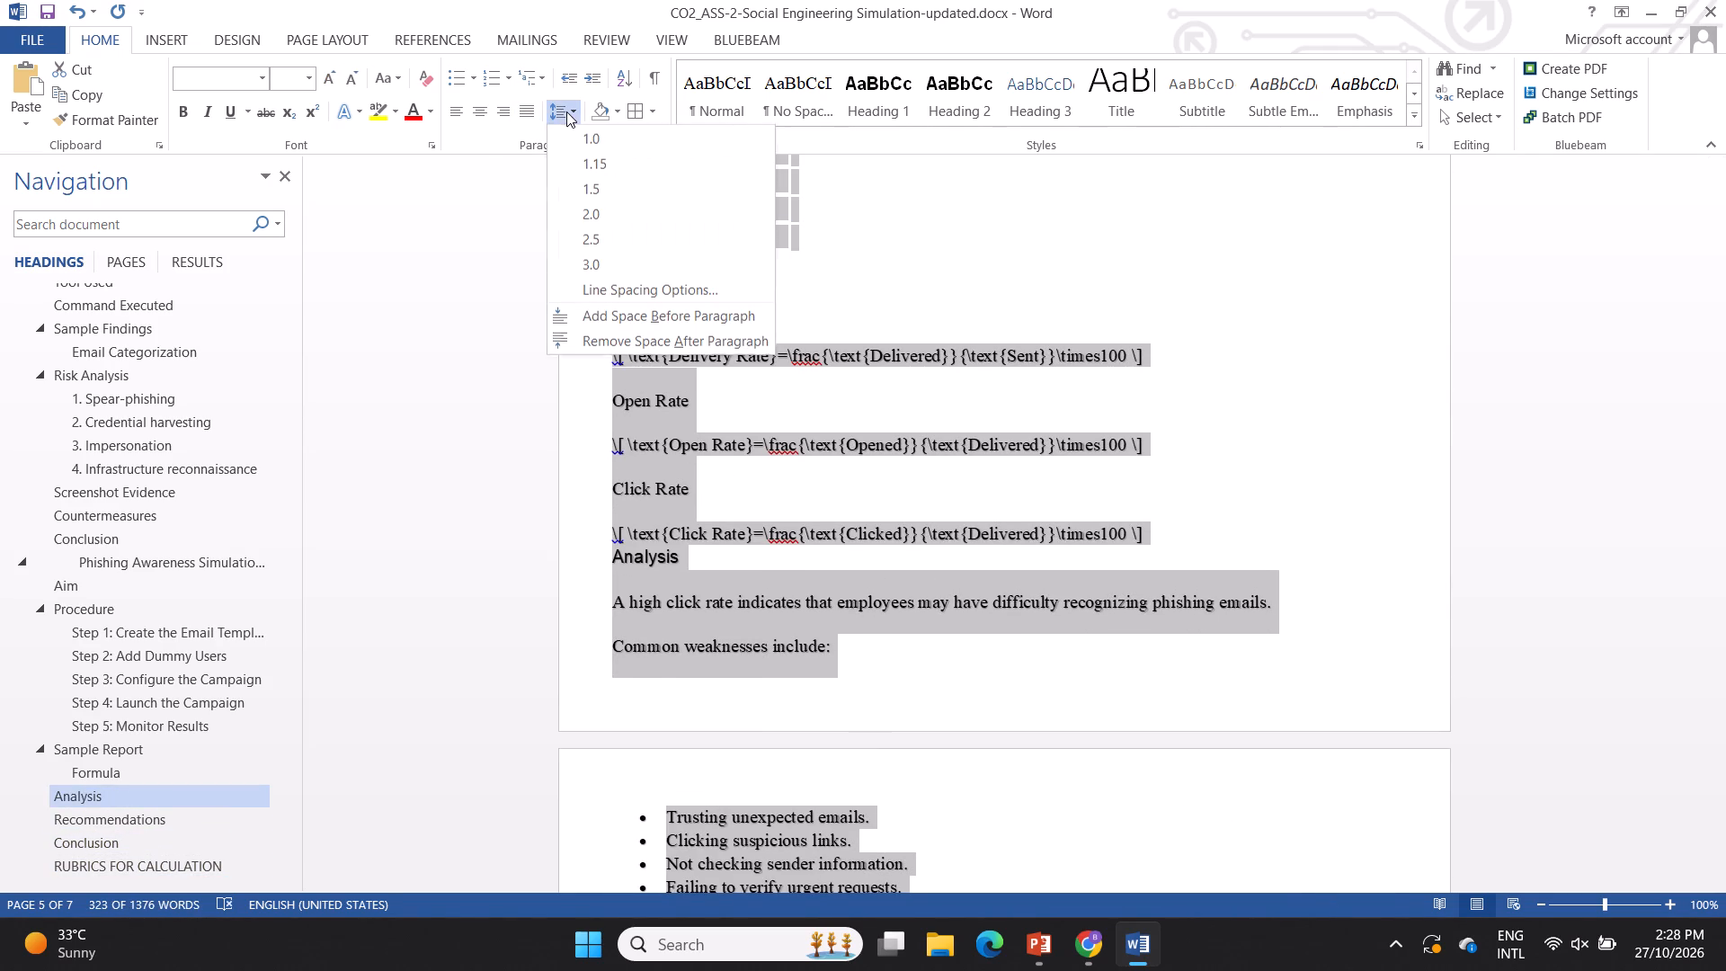
{"action": "left_click", "coordinate": [598, 166]}
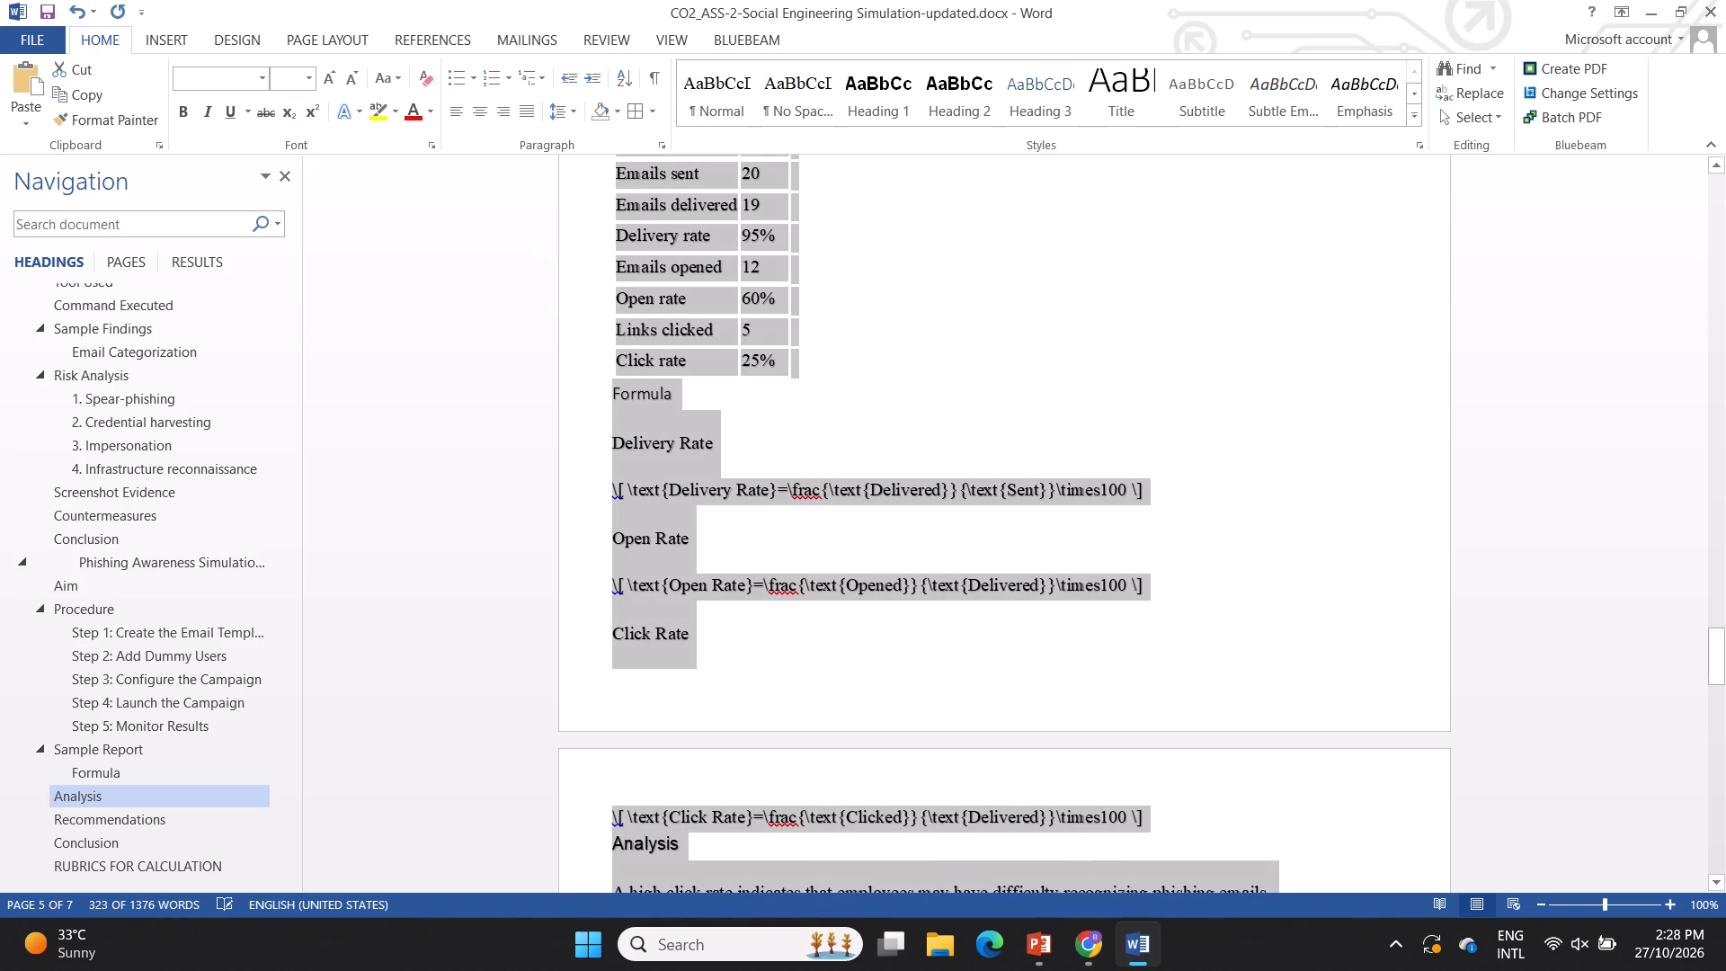
{"action": "left_click", "coordinate": [867, 377]}
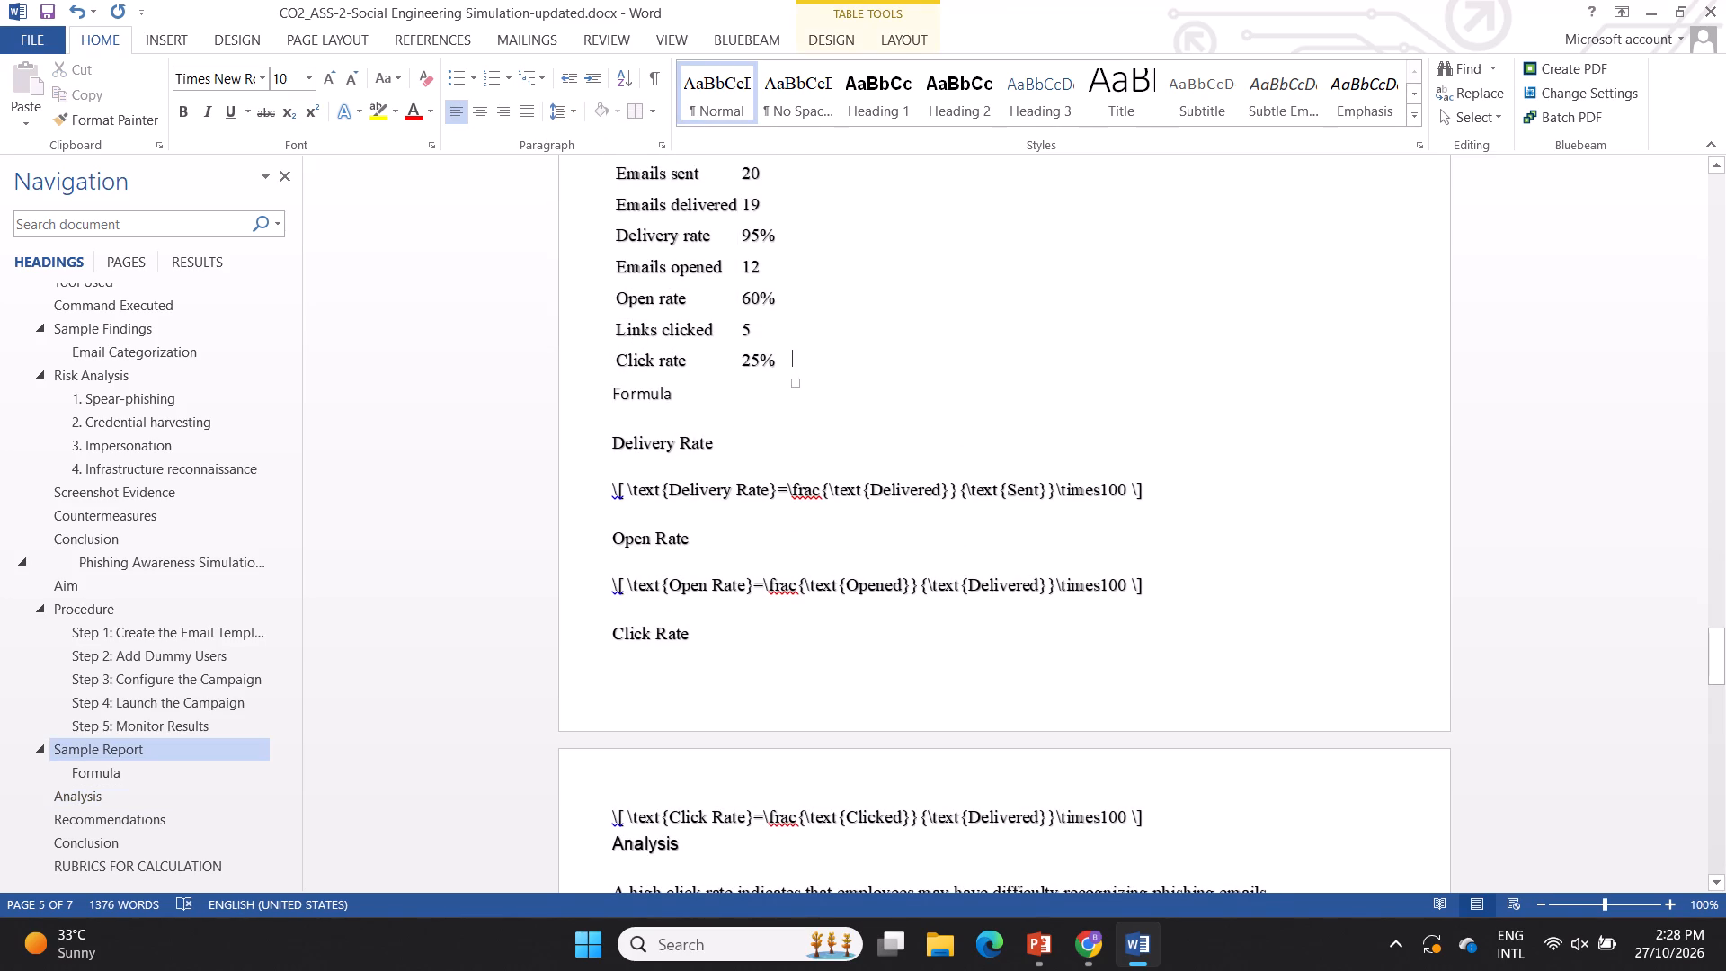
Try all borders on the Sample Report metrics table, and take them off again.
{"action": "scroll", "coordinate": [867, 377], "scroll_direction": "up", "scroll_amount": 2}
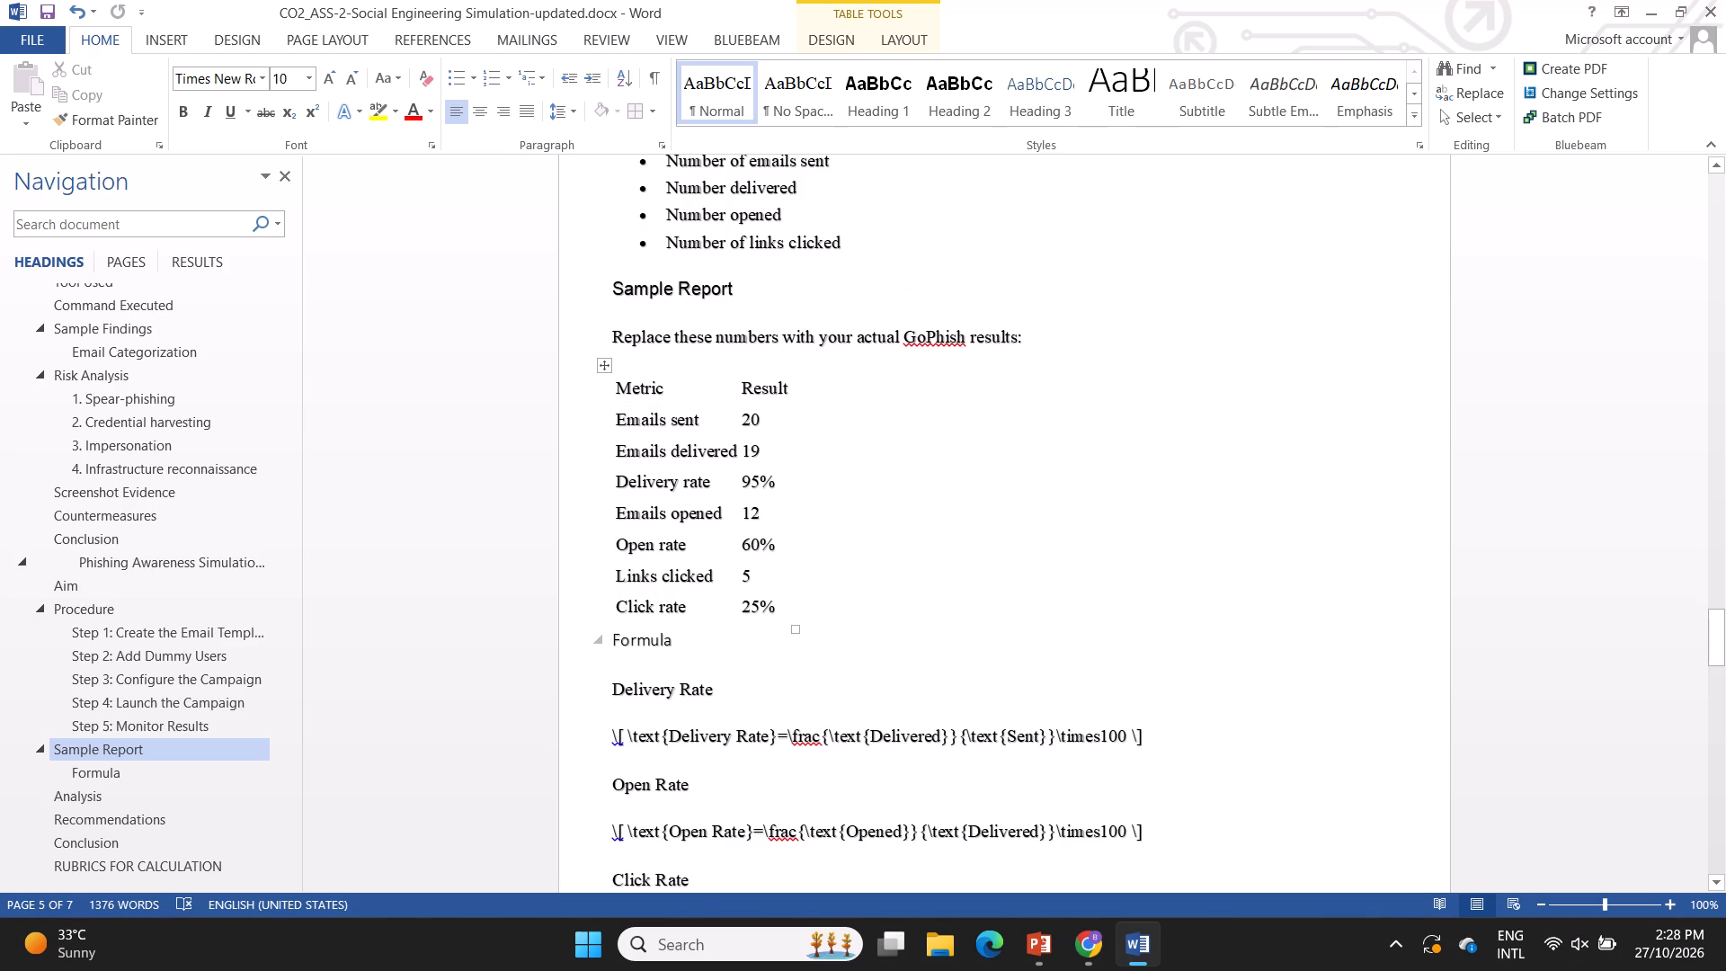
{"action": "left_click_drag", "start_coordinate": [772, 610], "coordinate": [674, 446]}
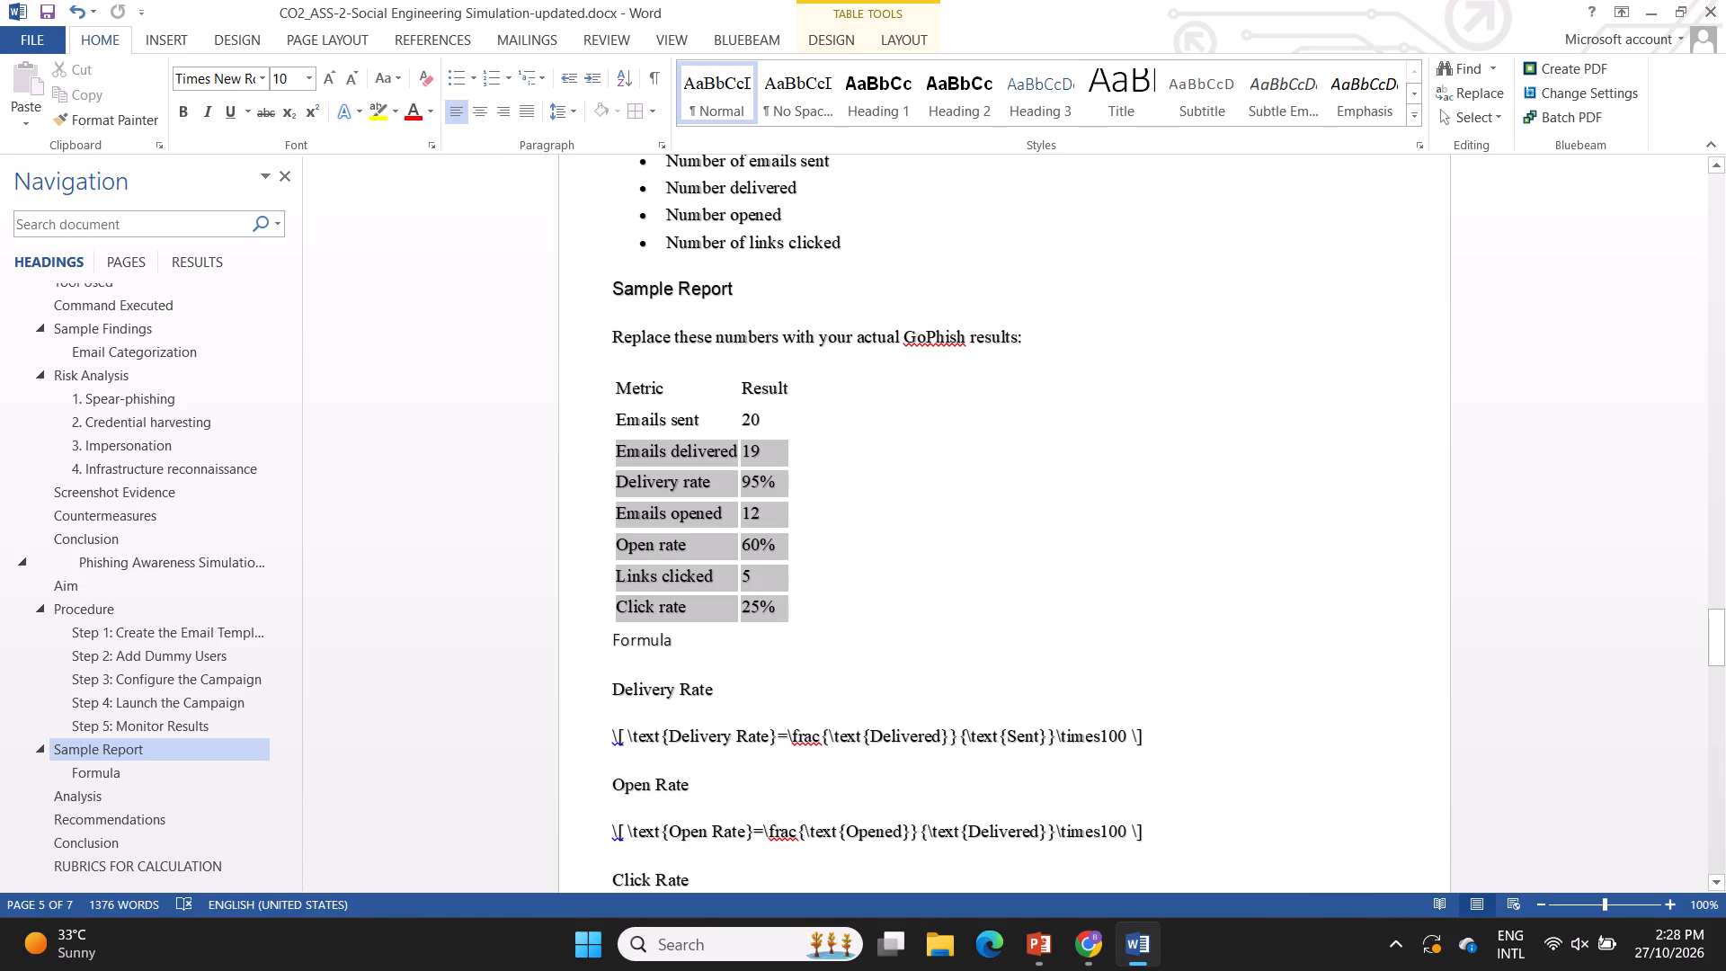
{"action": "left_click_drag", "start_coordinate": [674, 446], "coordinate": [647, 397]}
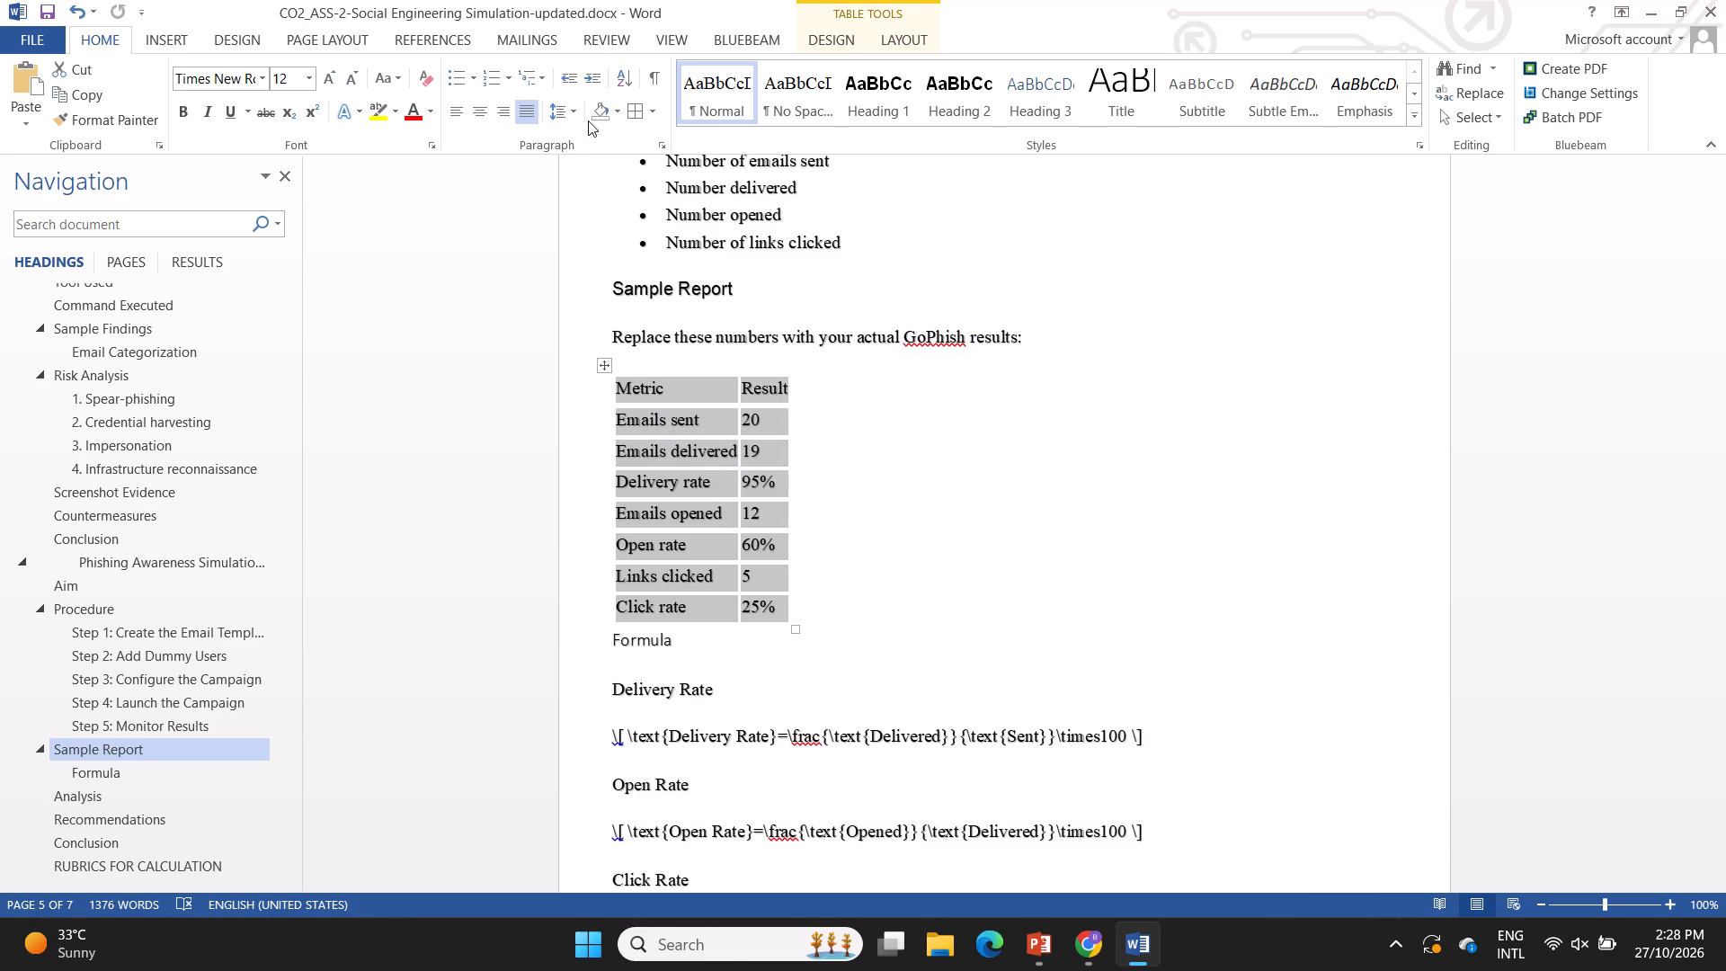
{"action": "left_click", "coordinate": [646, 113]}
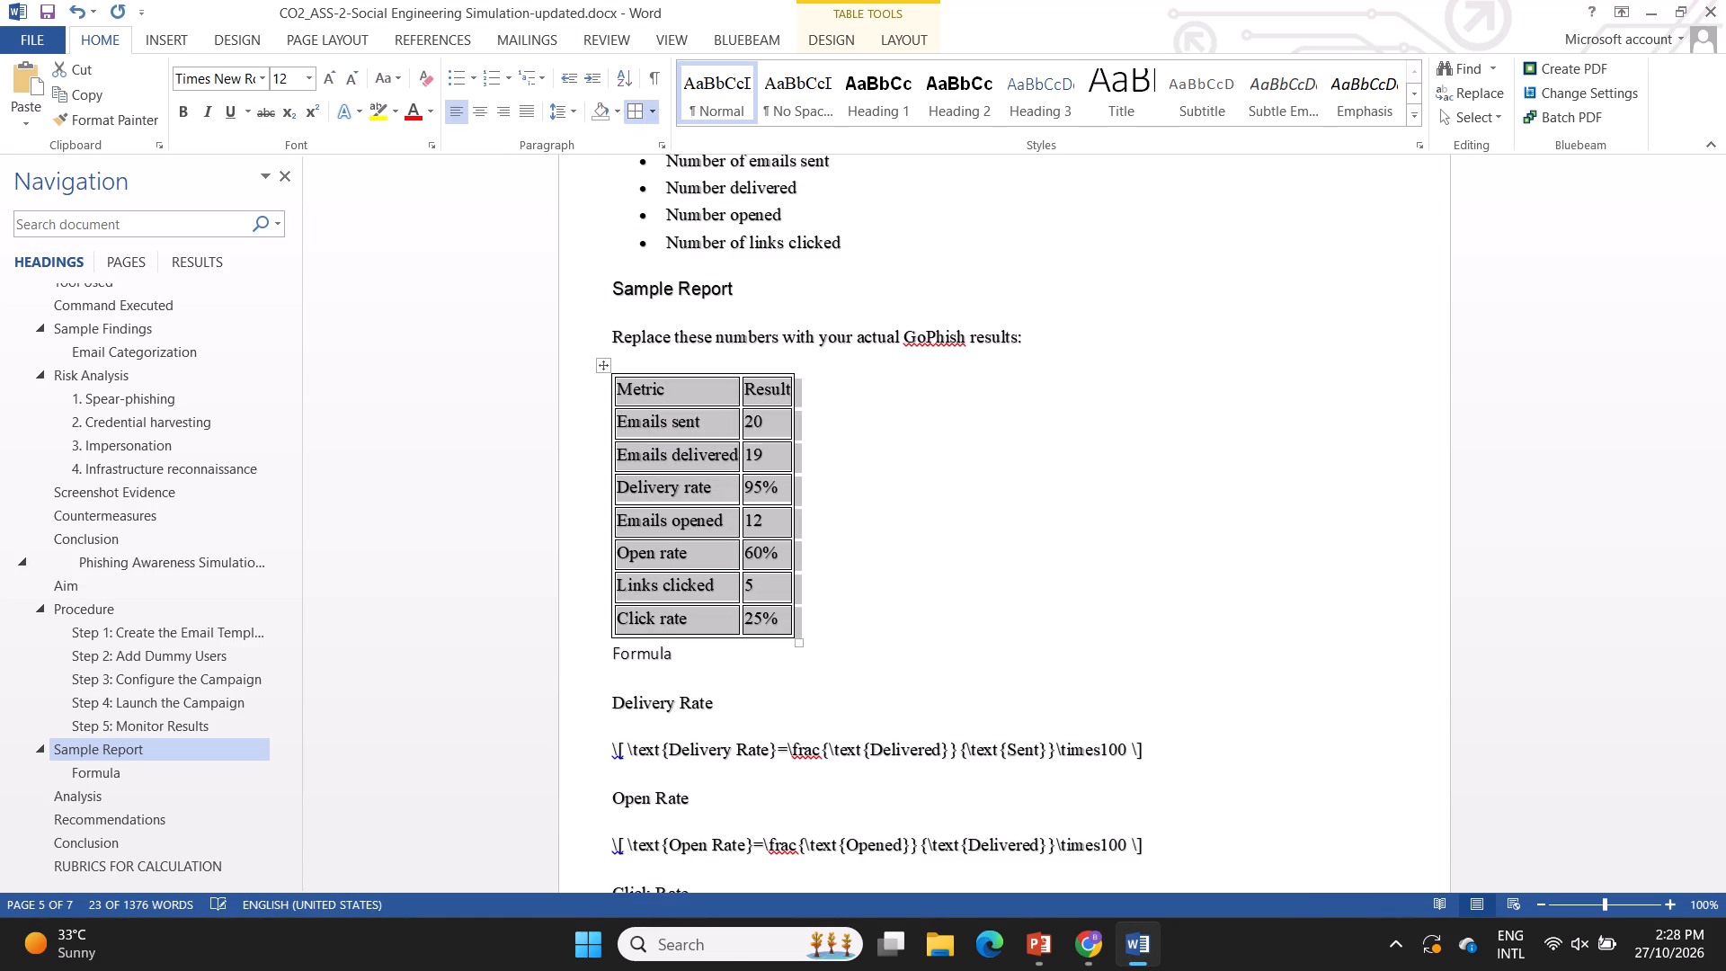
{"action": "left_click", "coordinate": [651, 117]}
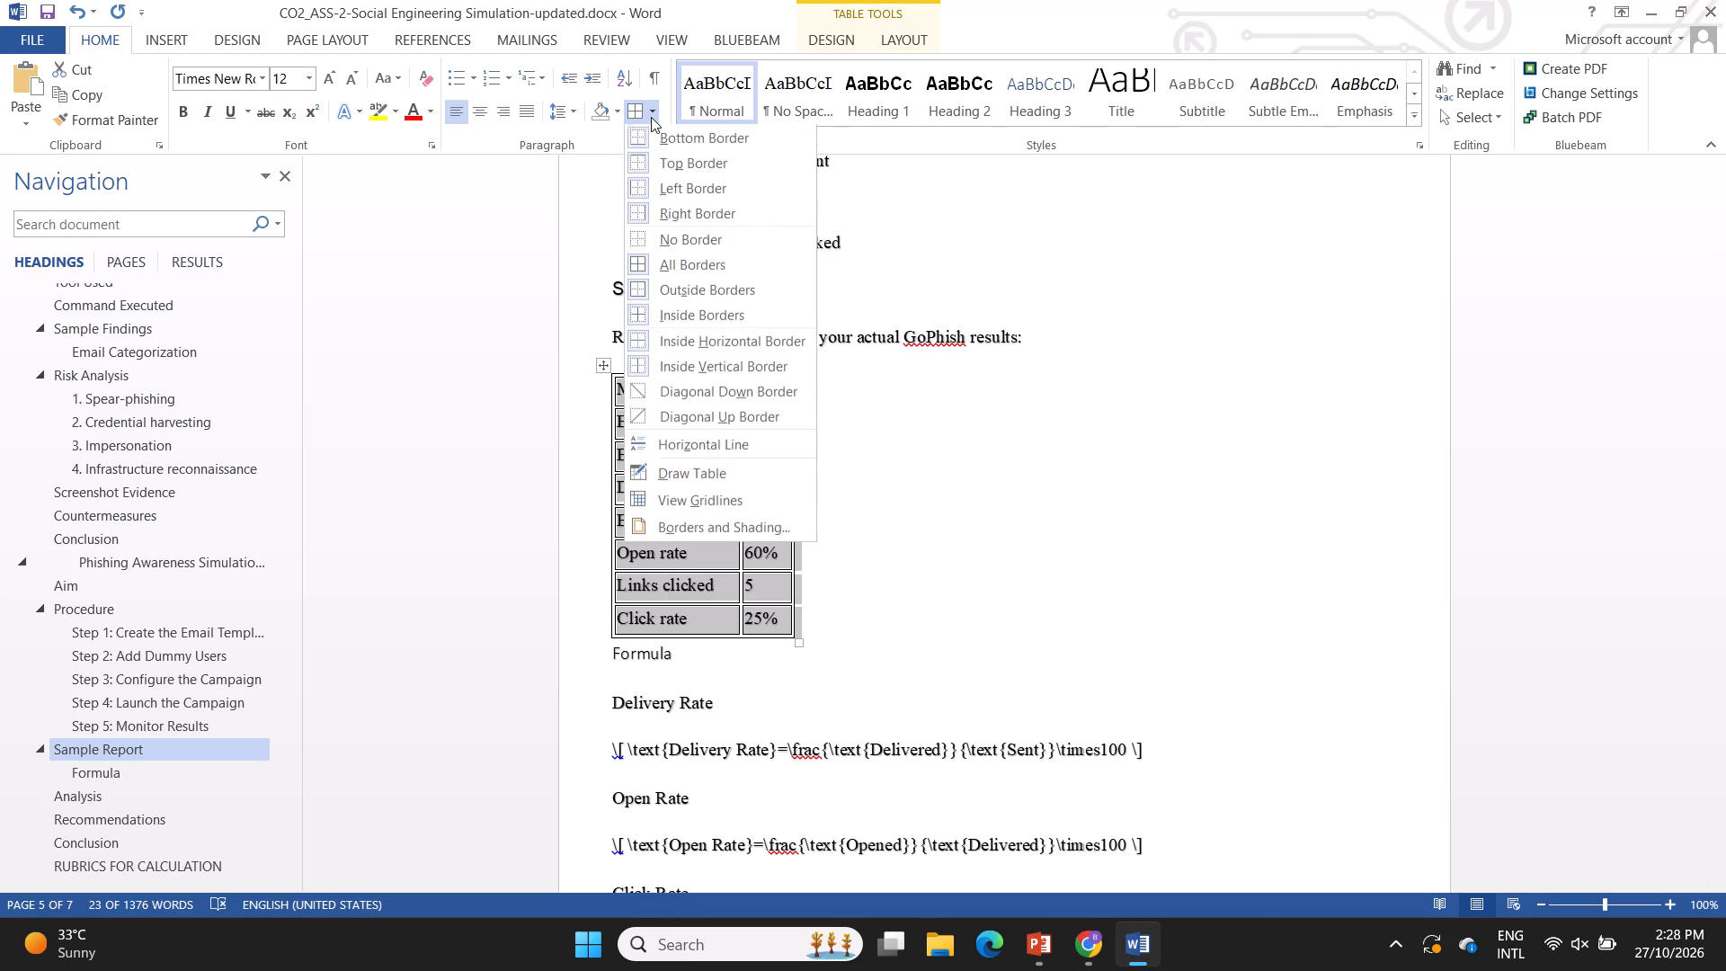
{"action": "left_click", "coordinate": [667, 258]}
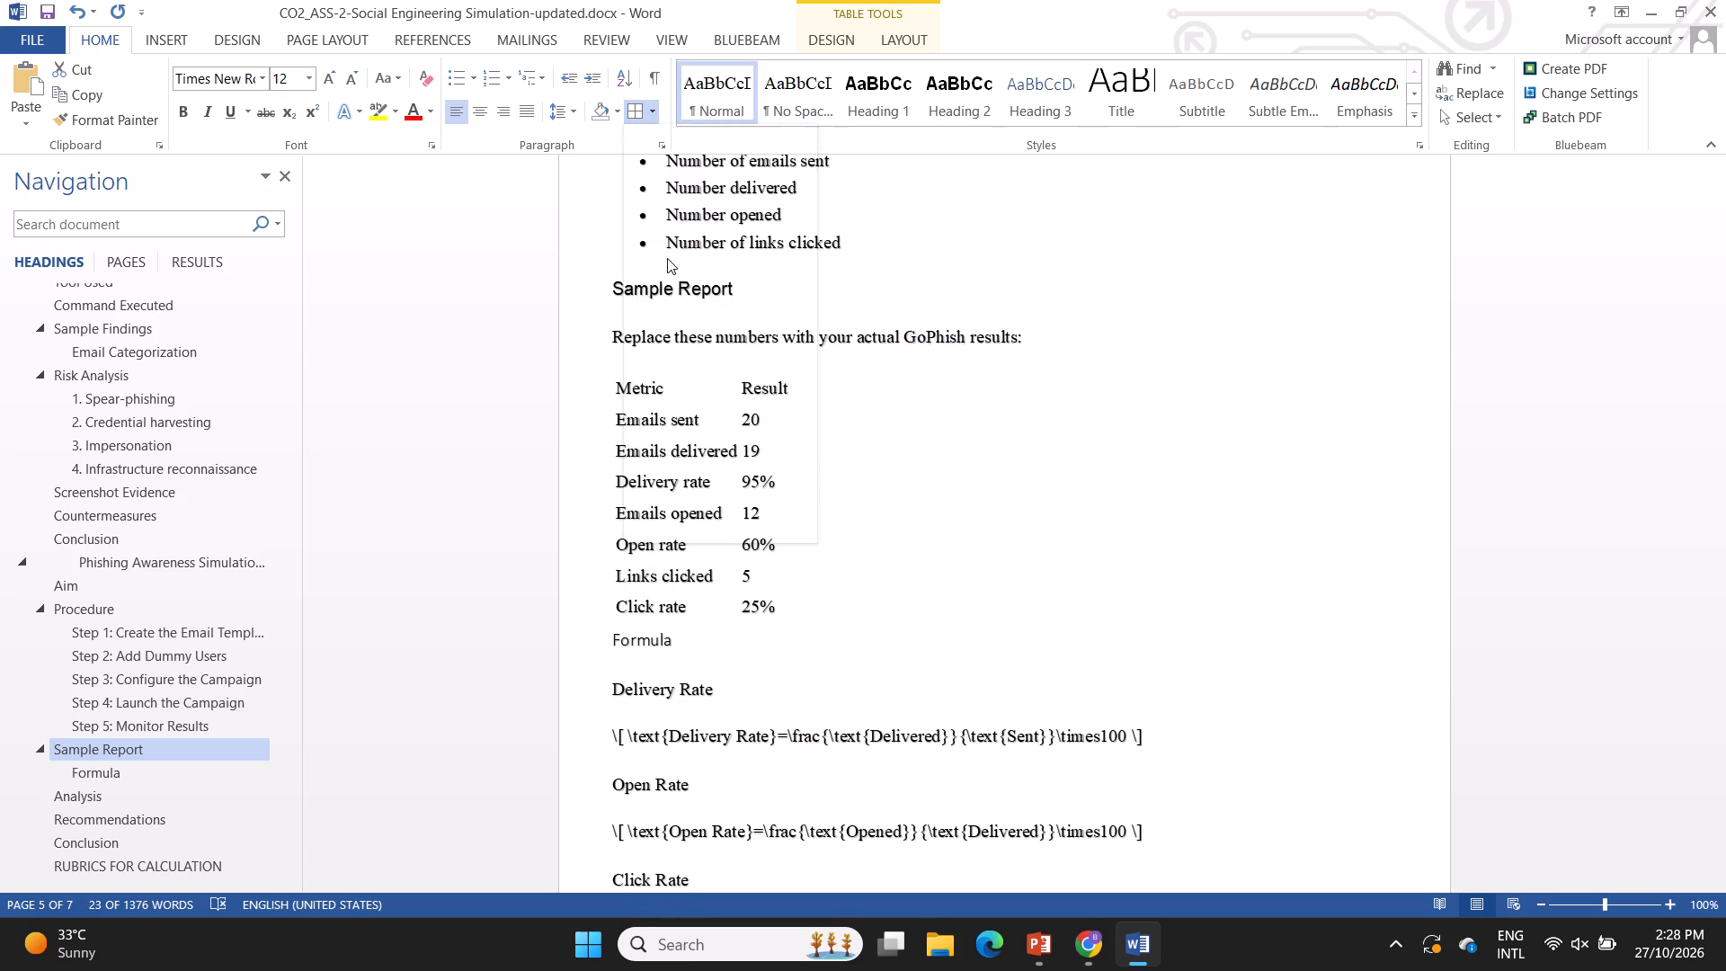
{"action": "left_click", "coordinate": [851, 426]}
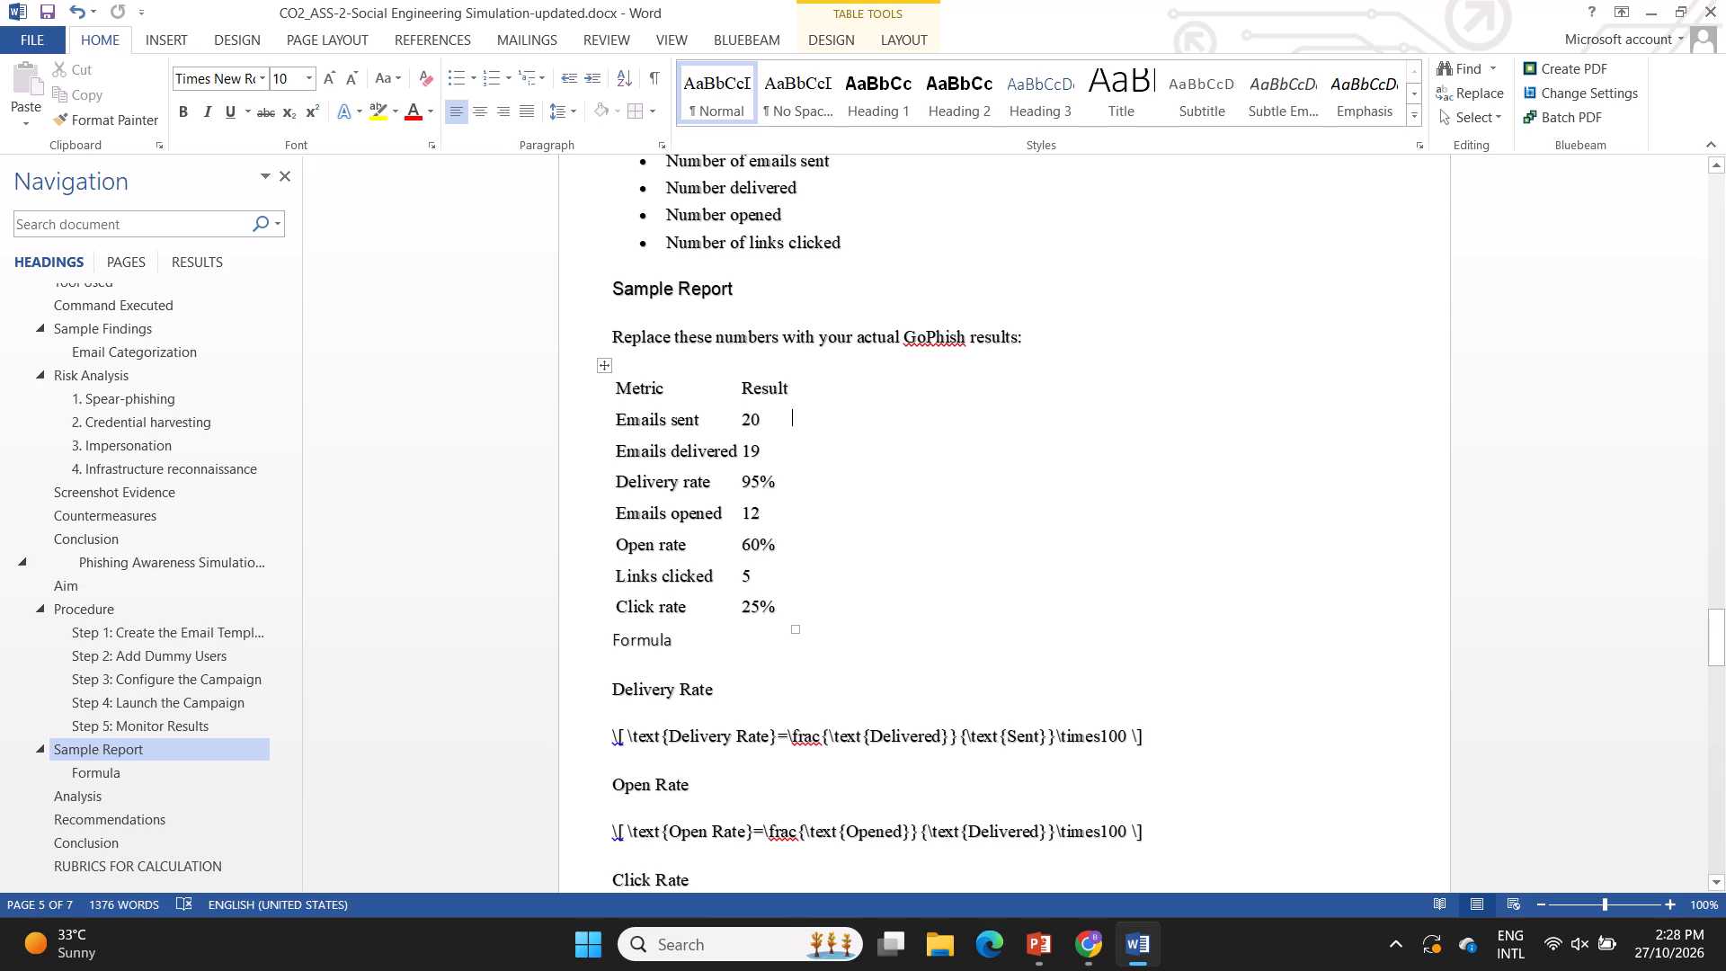
Apply all borders to the whole Sample Report table, from the Metric header row through the Click rate row.
{"action": "left_click_drag", "start_coordinate": [778, 607], "coordinate": [634, 388]}
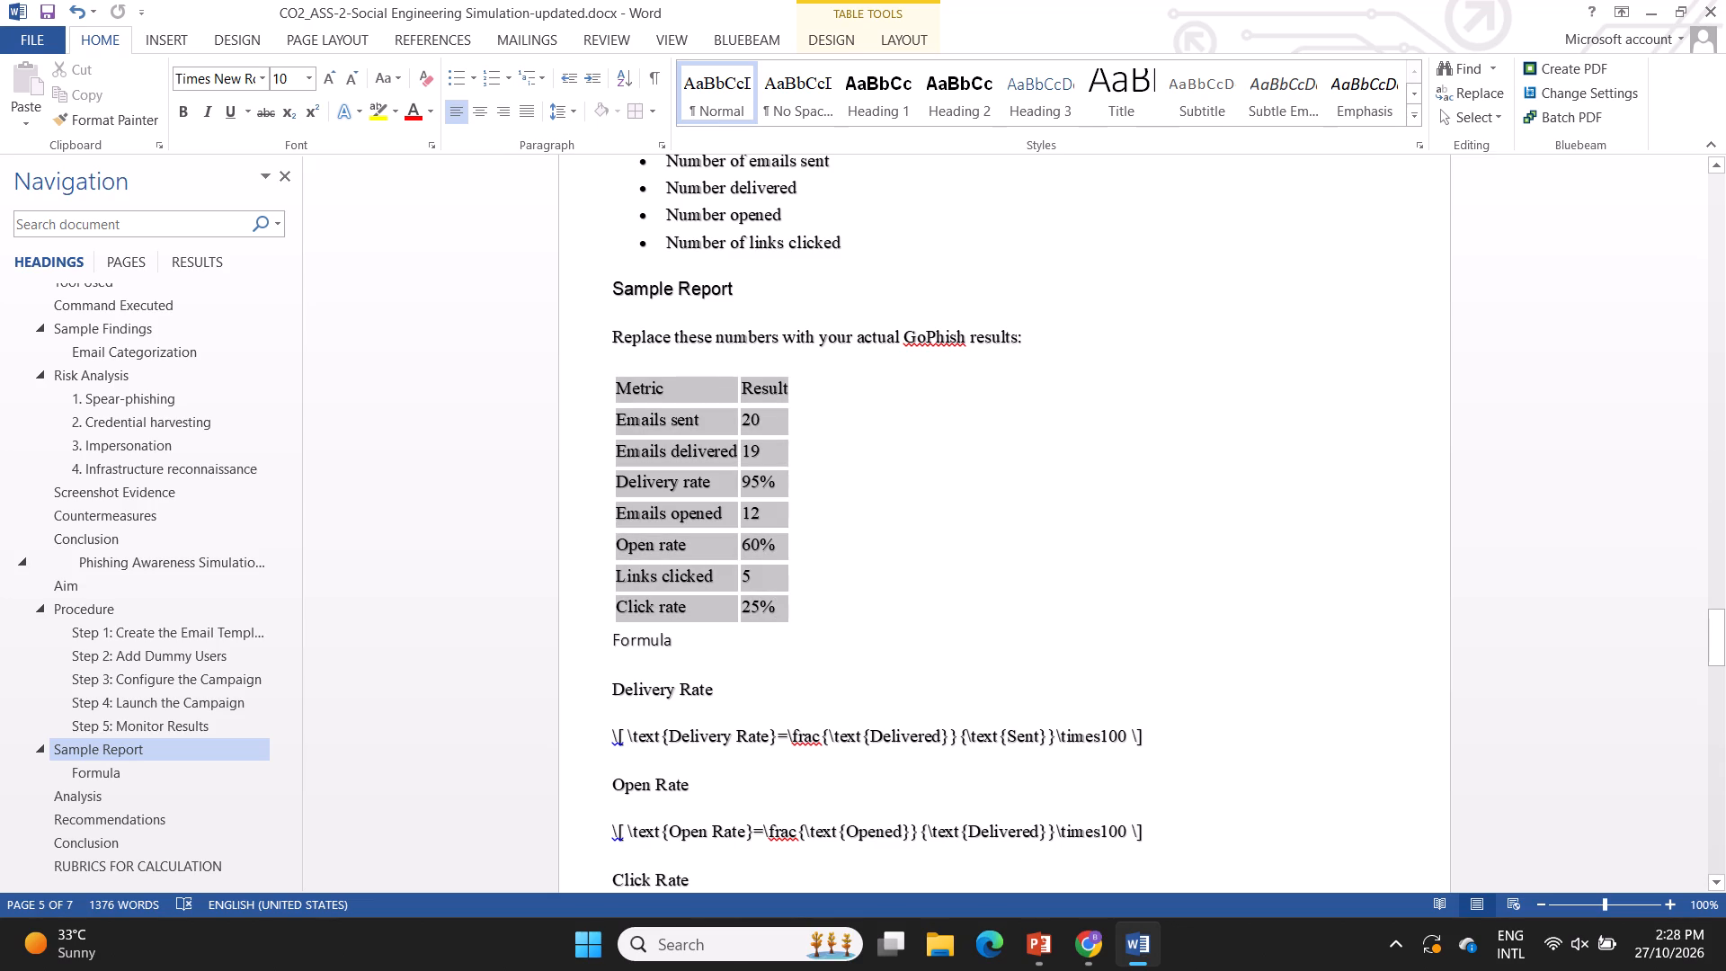
{"action": "left_click_drag", "start_coordinate": [634, 388], "coordinate": [635, 390]}
{"action": "left_click", "coordinate": [654, 107]}
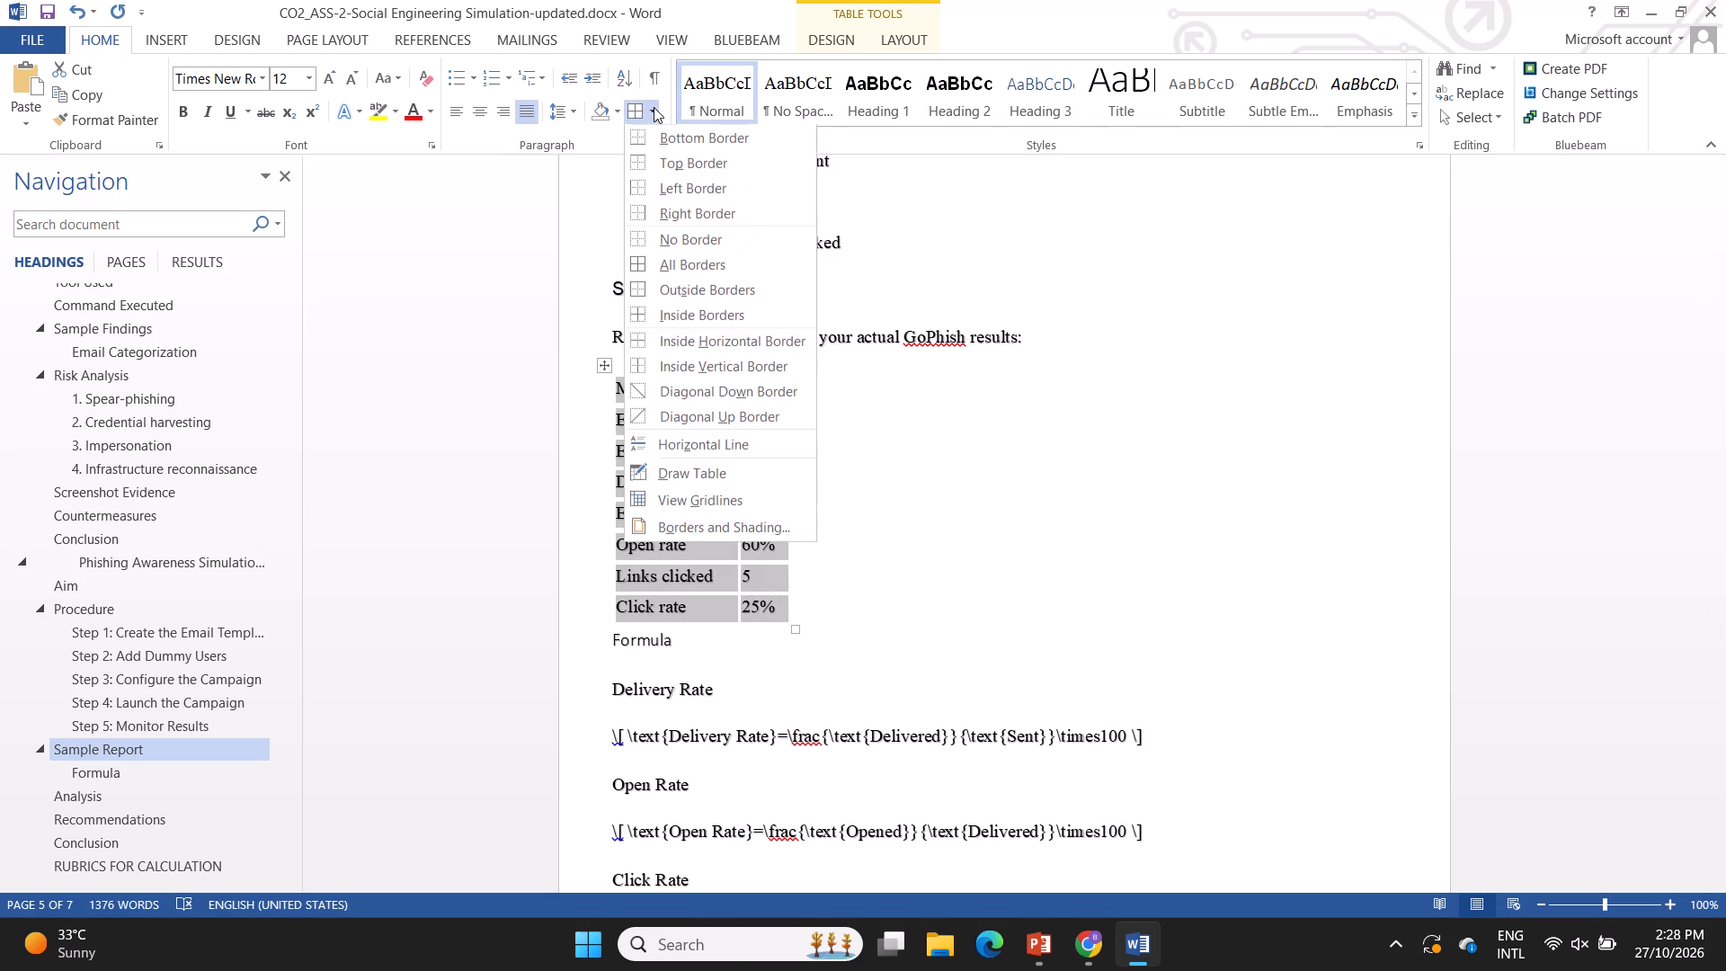
{"action": "left_click", "coordinate": [678, 256]}
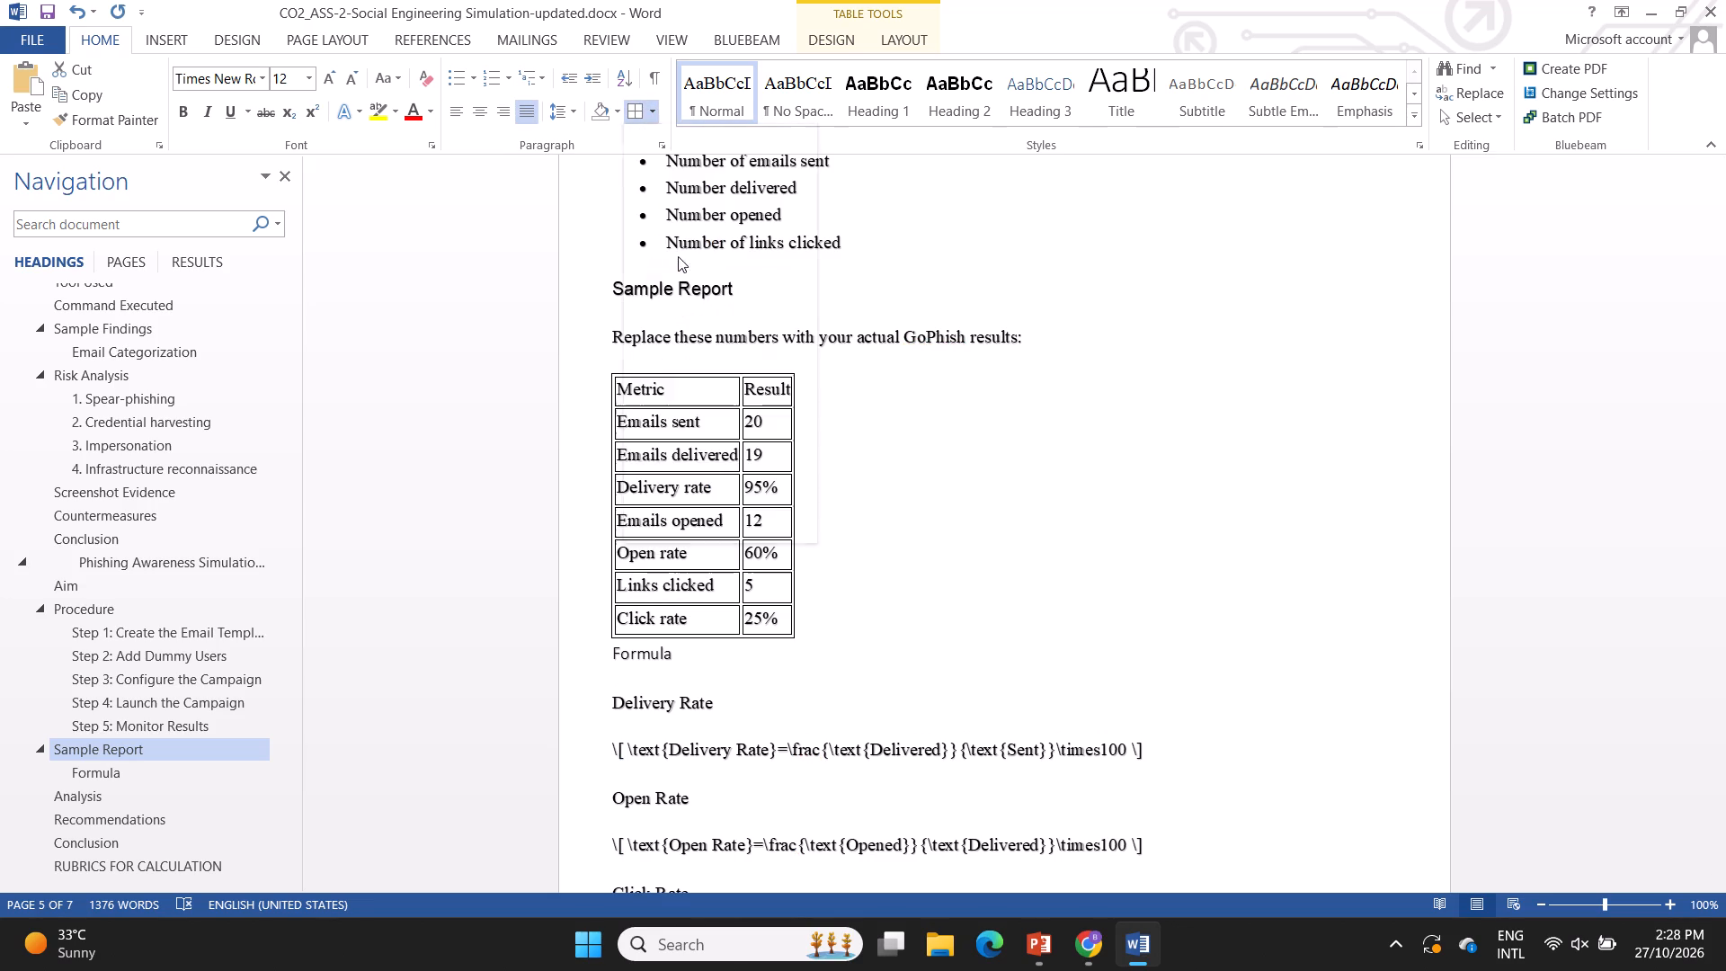
{"action": "left_click", "coordinate": [863, 477]}
Make the "Aim" heading of the GoPhish answer bold.
{"action": "scroll", "coordinate": [863, 477], "scroll_direction": "up", "scroll_amount": 1}
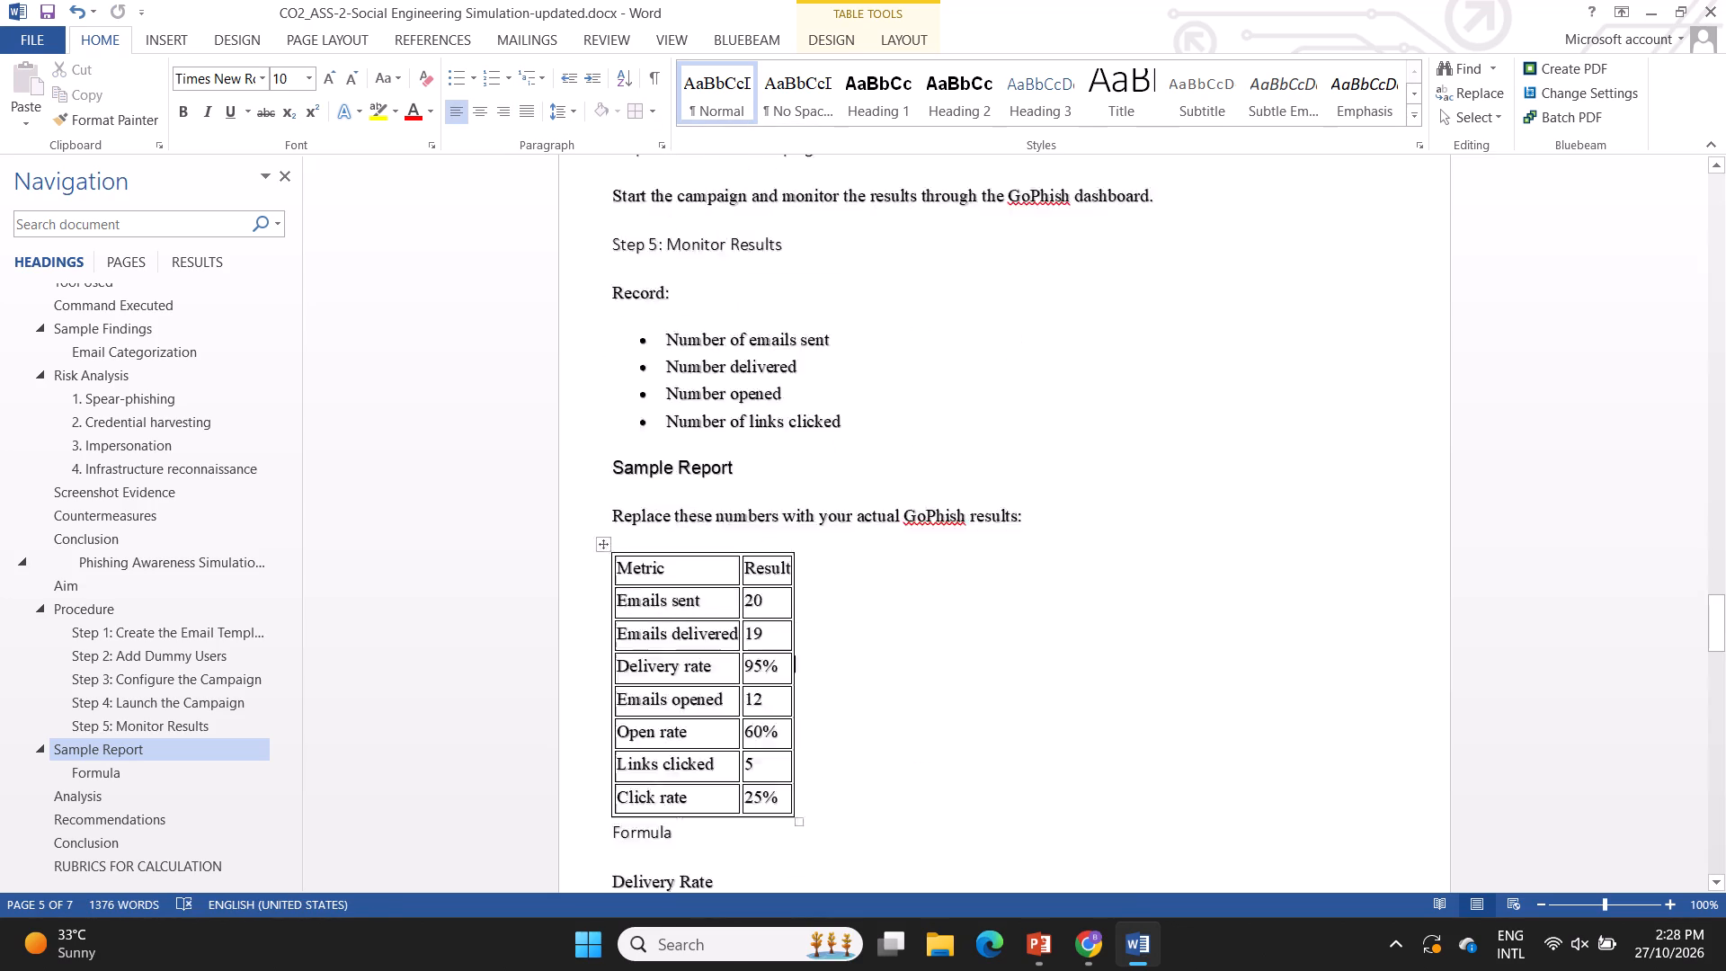
{"action": "scroll", "coordinate": [863, 477], "scroll_direction": "up", "scroll_amount": 6}
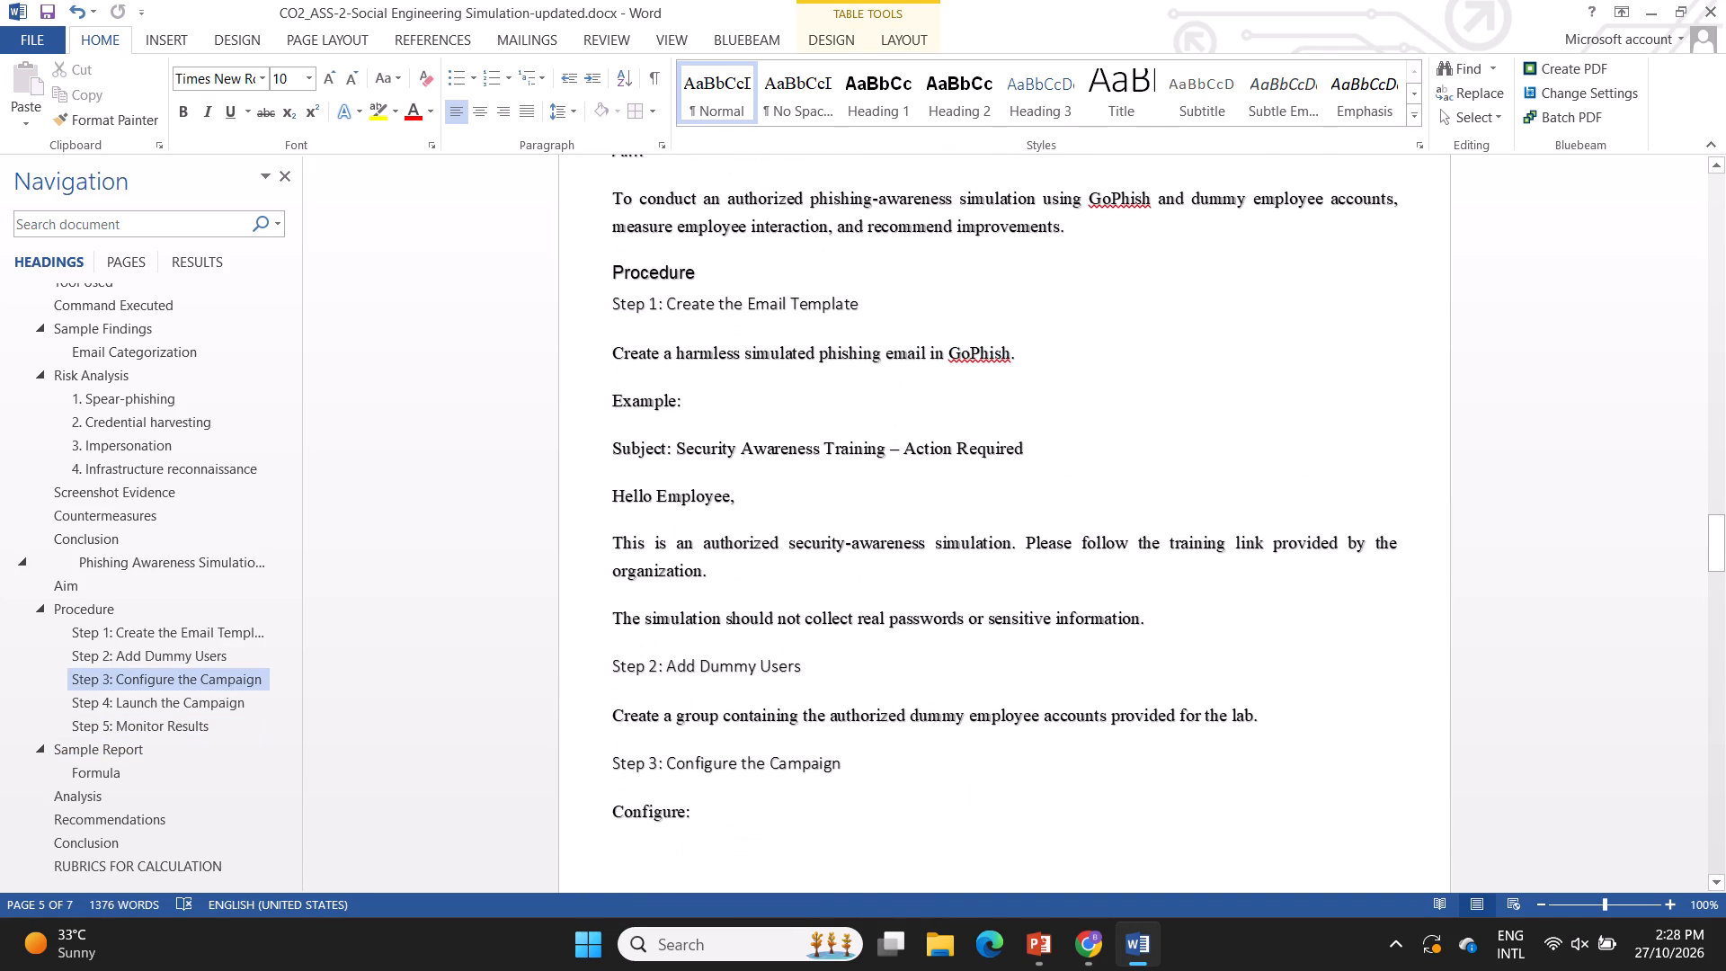
{"action": "scroll", "coordinate": [863, 477], "scroll_direction": "up", "scroll_amount": 3}
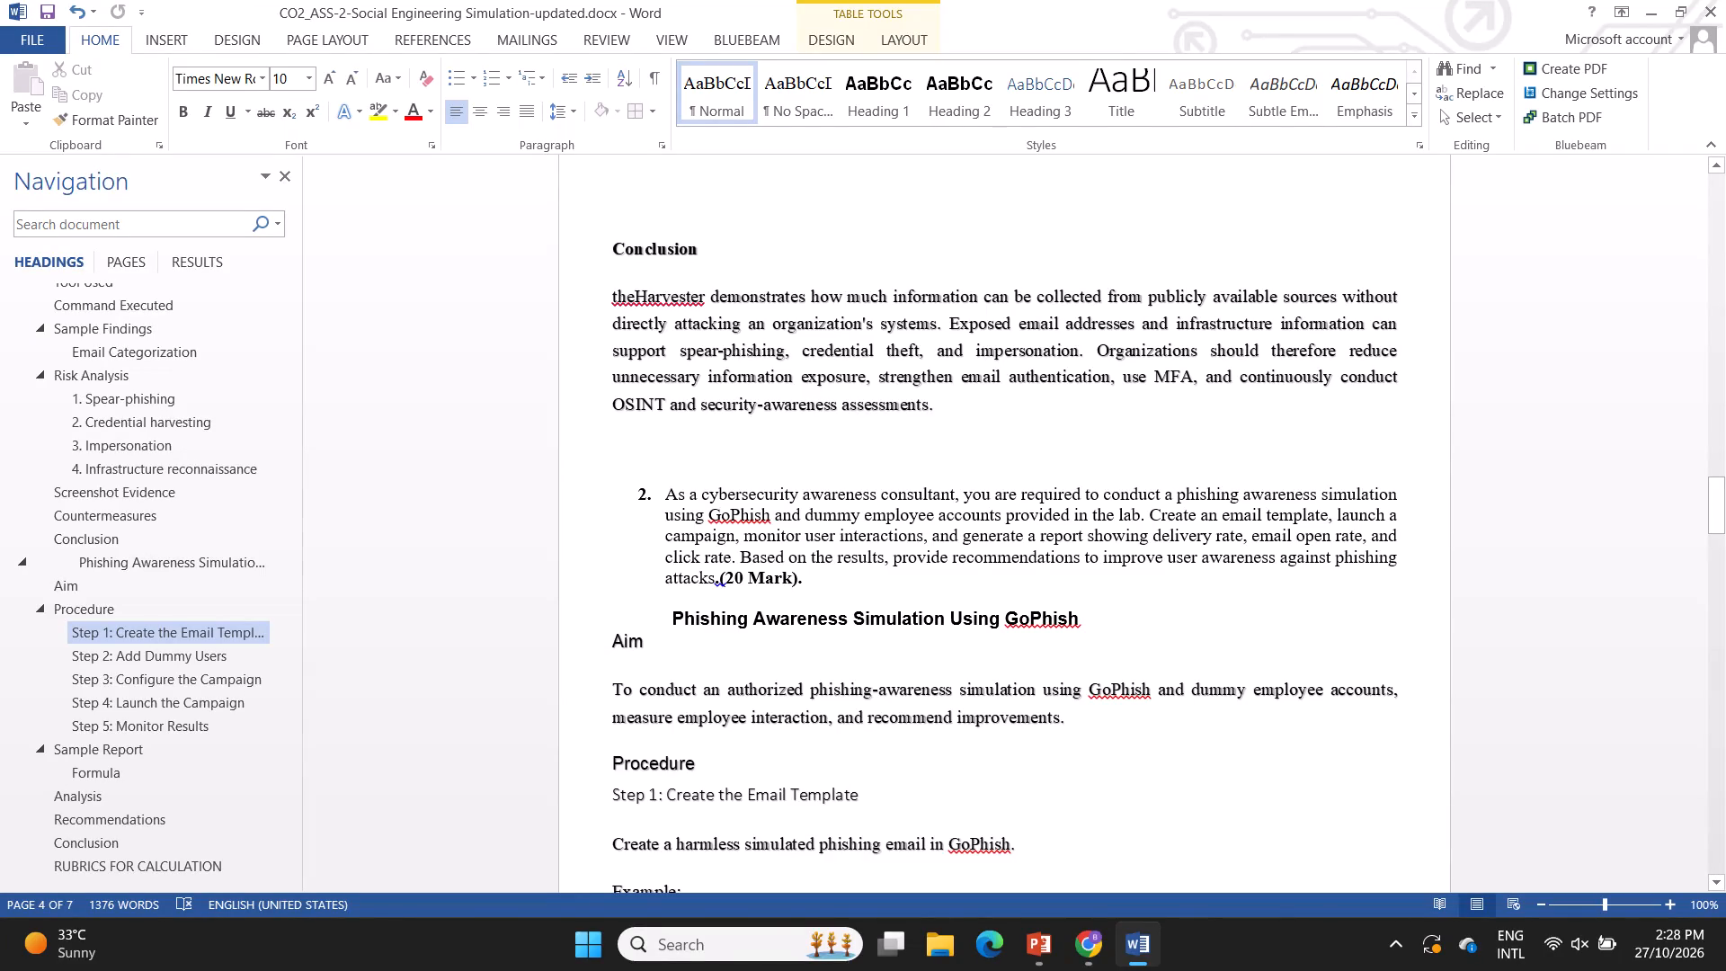
{"action": "left_click_drag", "start_coordinate": [610, 646], "coordinate": [663, 646]}
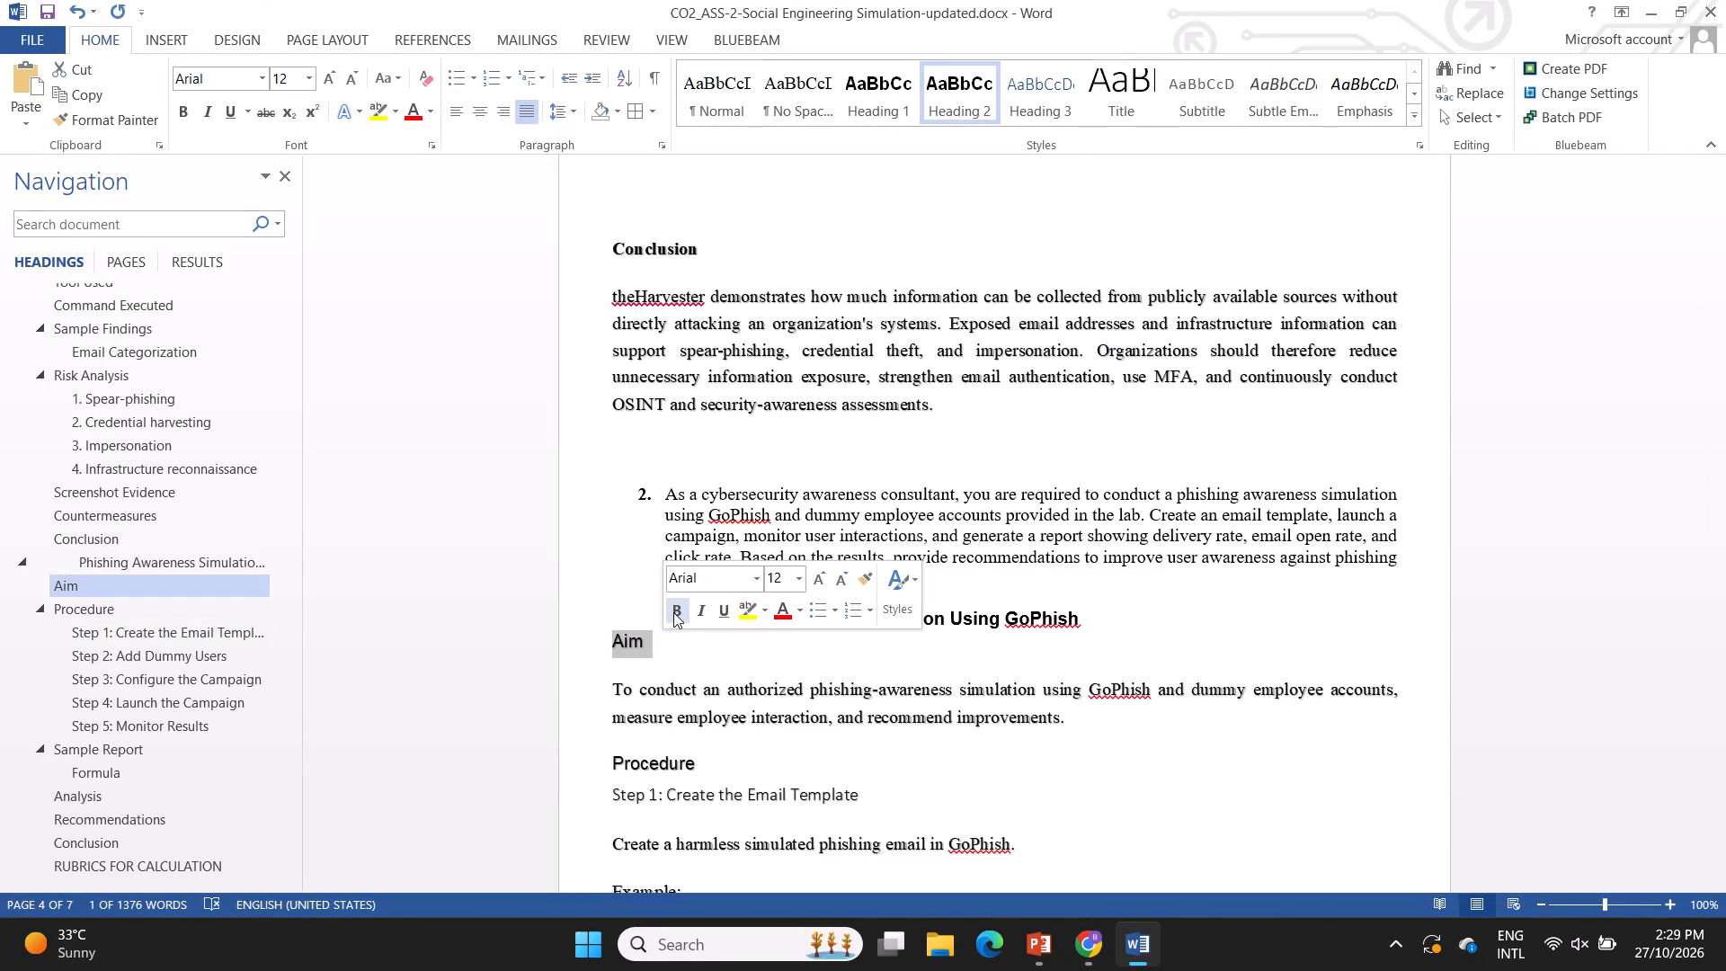
{"action": "left_click", "coordinate": [673, 612]}
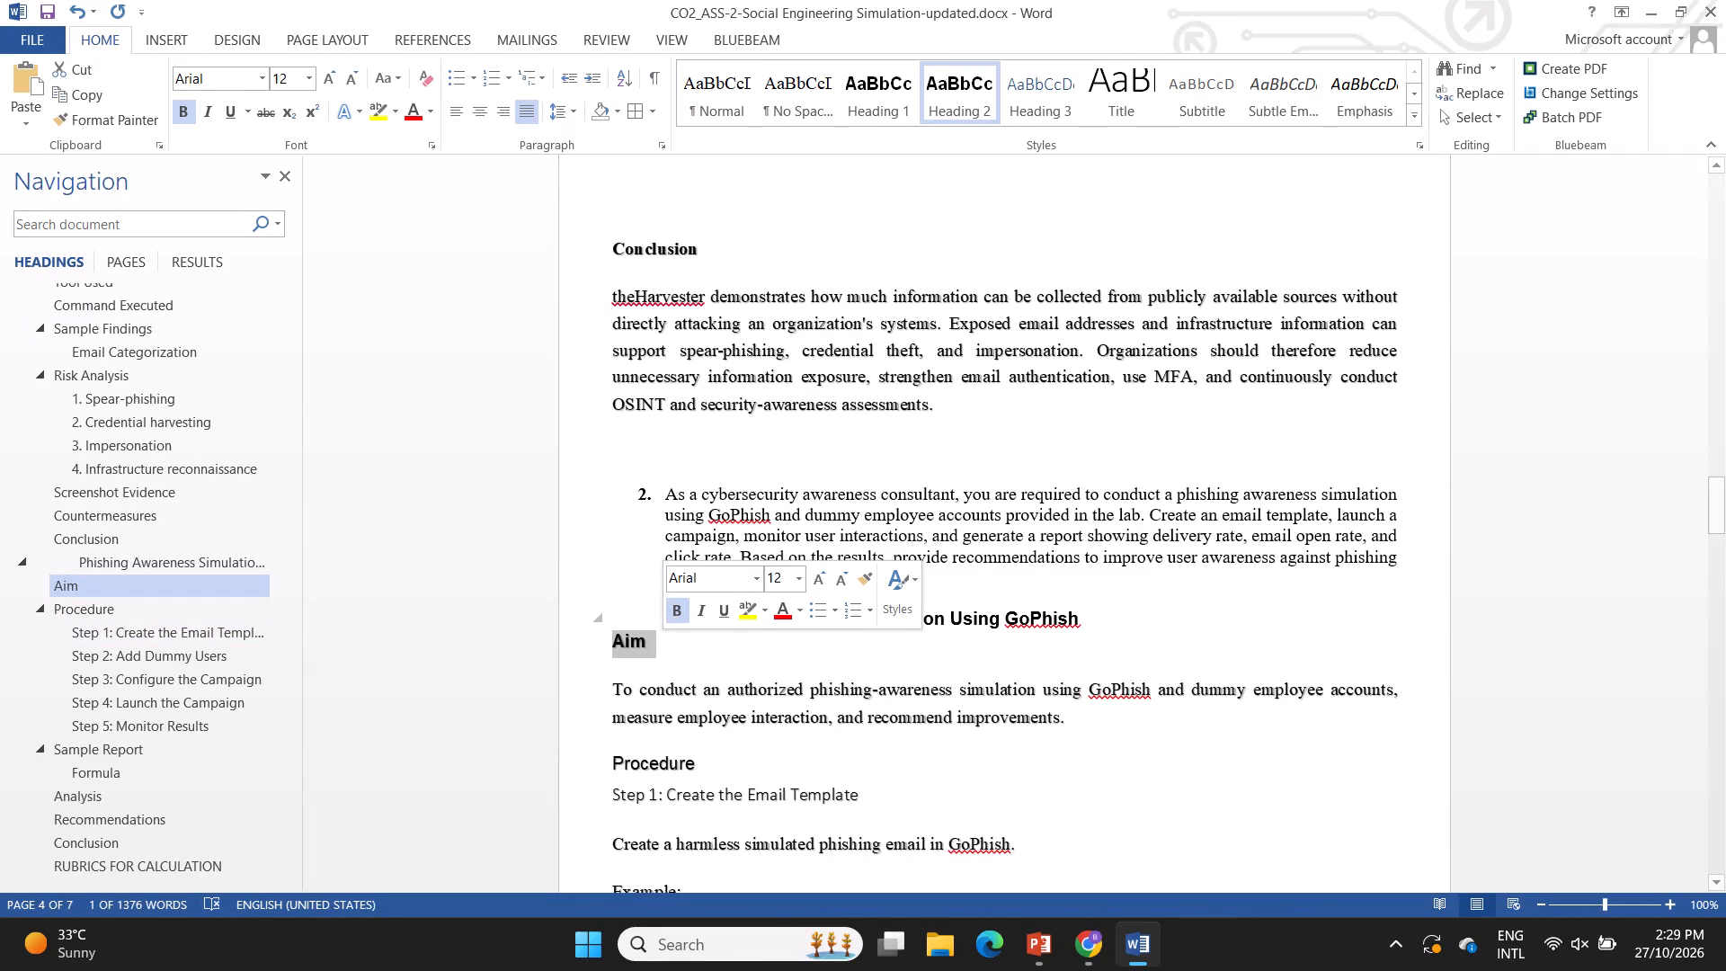
{"action": "left_click", "coordinate": [655, 645]}
Set the font to Times New Roman for the GoPhish answer, from the "Phishing Awareness Simulation Using GoPhish" heading through the Conclusion paragraph.
{"action": "left_click_drag", "start_coordinate": [669, 619], "coordinate": [728, 696]}
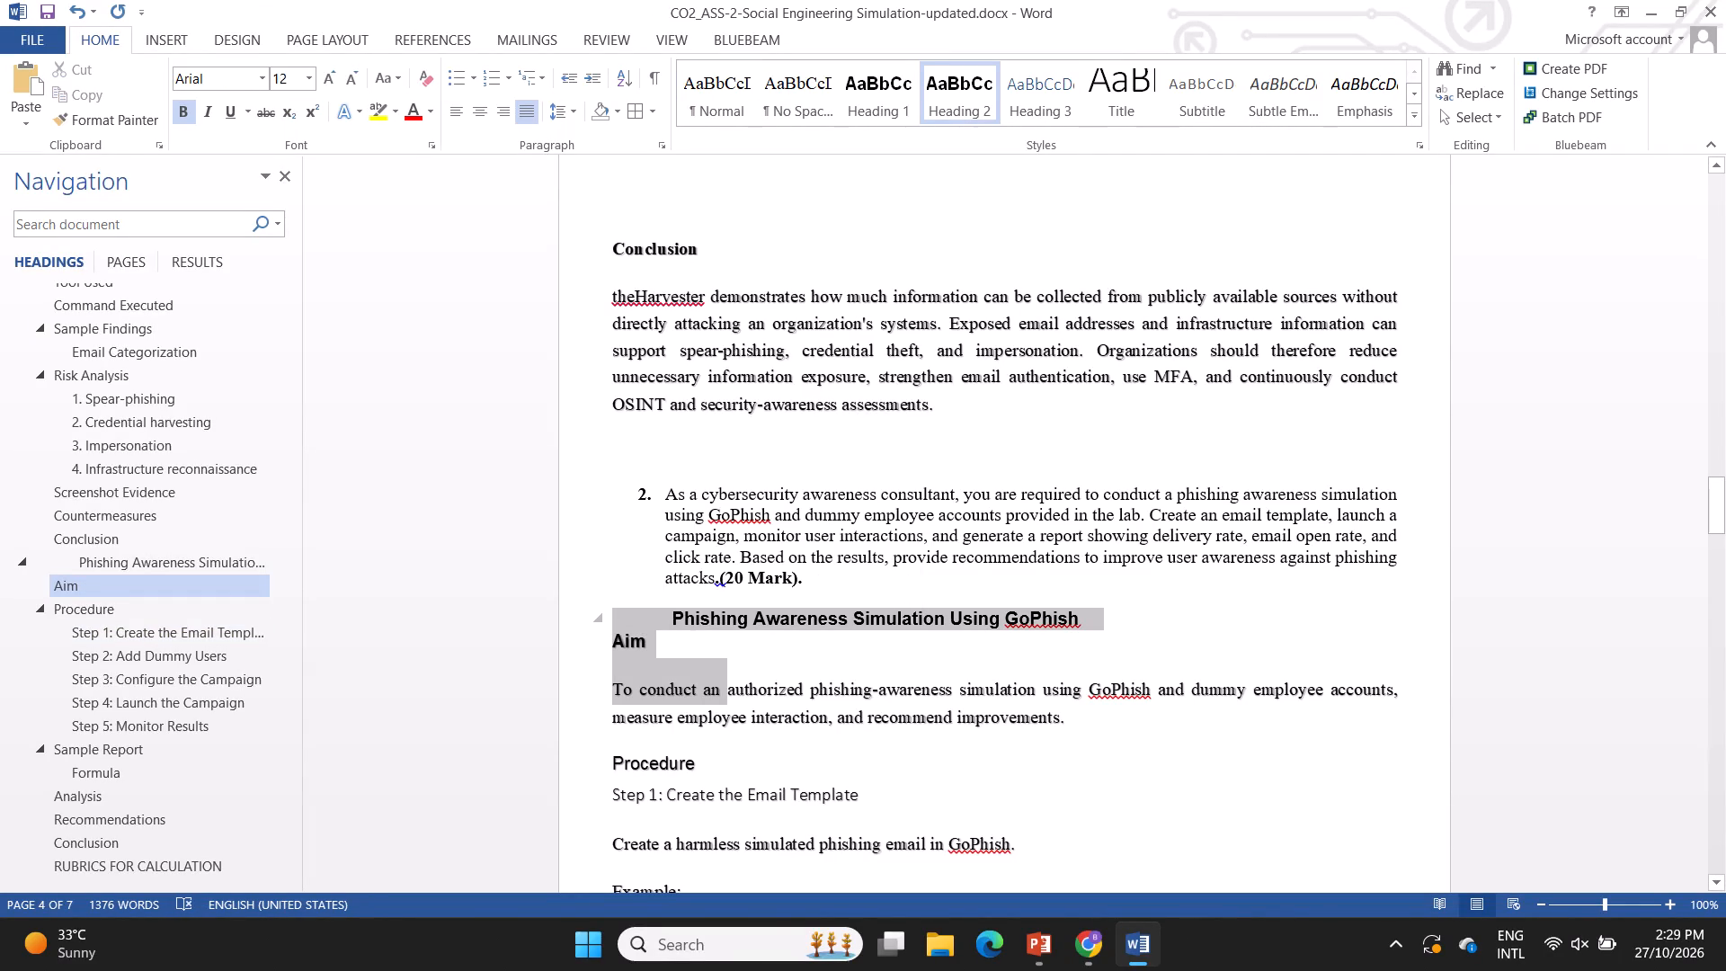
{"action": "left_click_drag", "start_coordinate": [728, 696], "coordinate": [789, 914]}
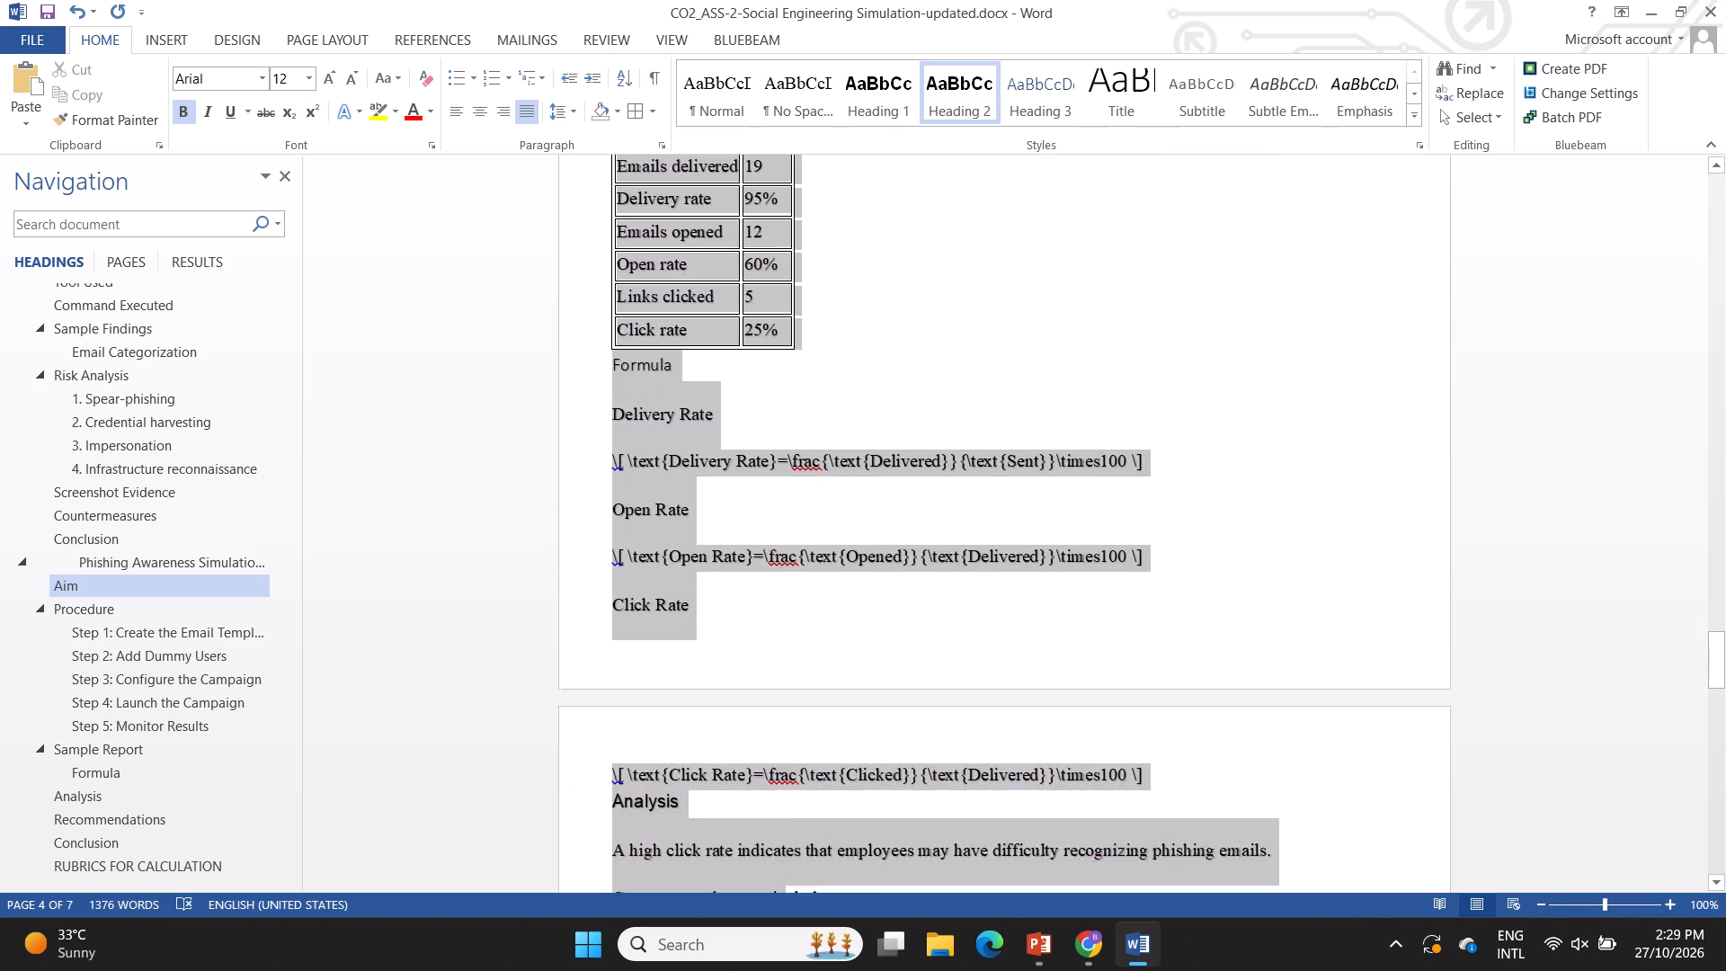
{"action": "left_click_drag", "start_coordinate": [789, 914], "coordinate": [801, 627]}
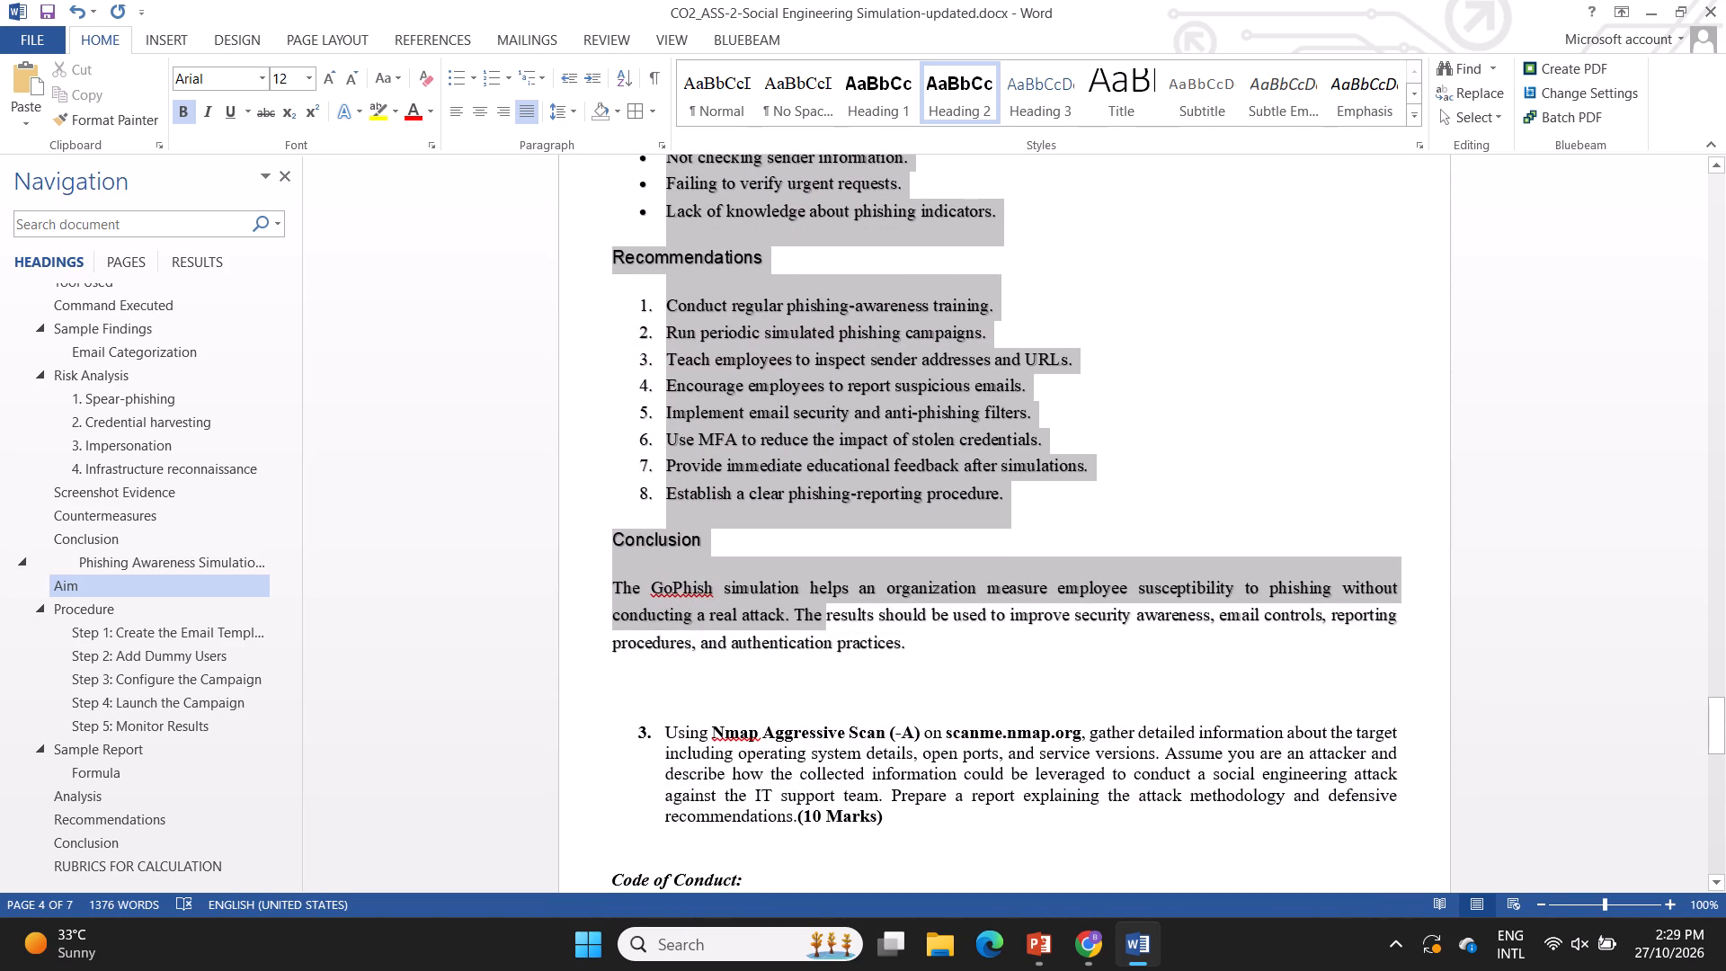
{"action": "left_click_drag", "start_coordinate": [801, 627], "coordinate": [903, 648]}
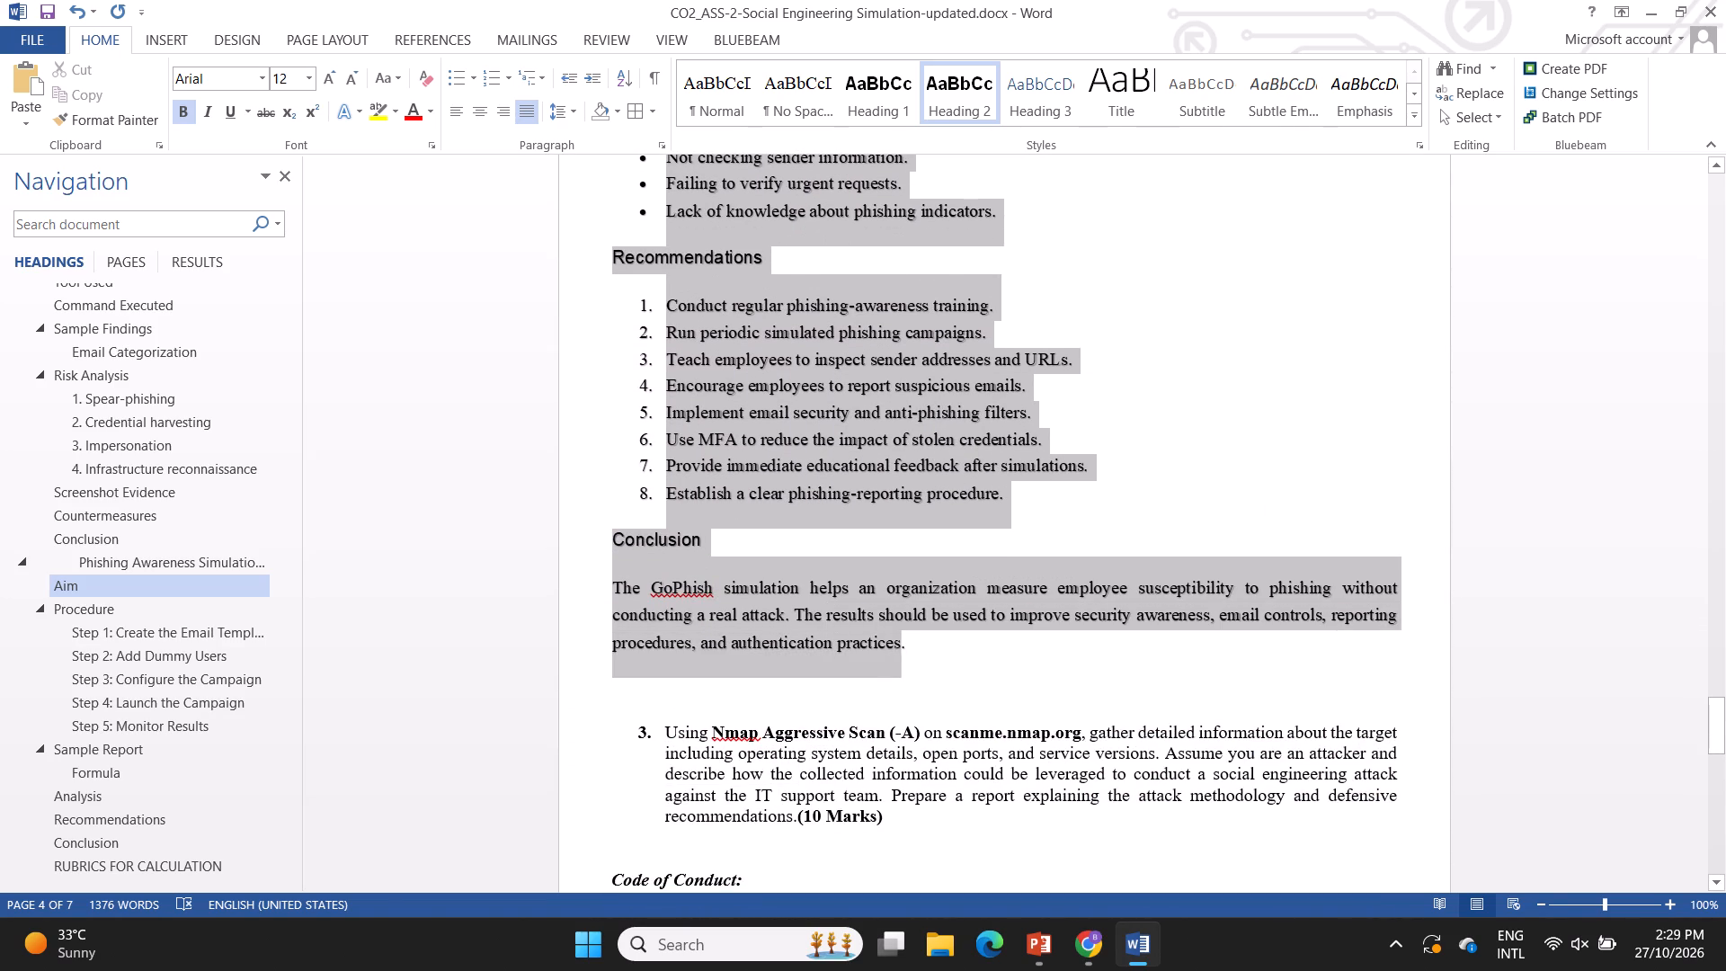
{"action": "left_click_drag", "start_coordinate": [903, 648], "coordinate": [903, 650]}
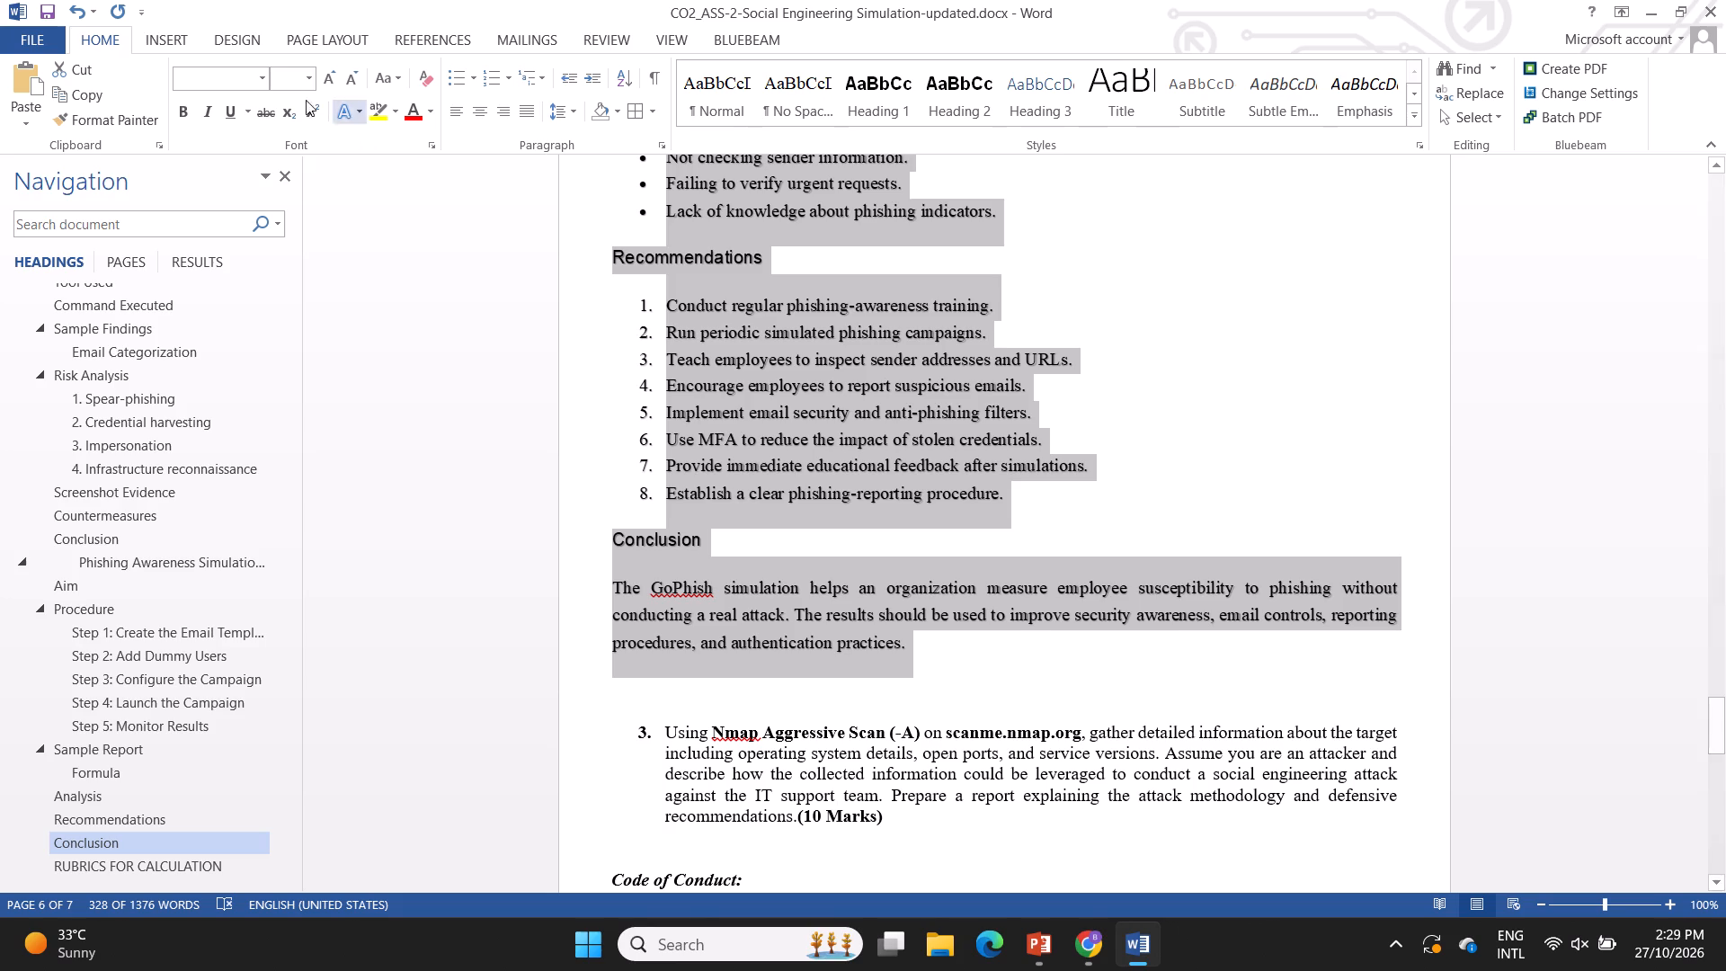
{"action": "left_click", "coordinate": [262, 82]}
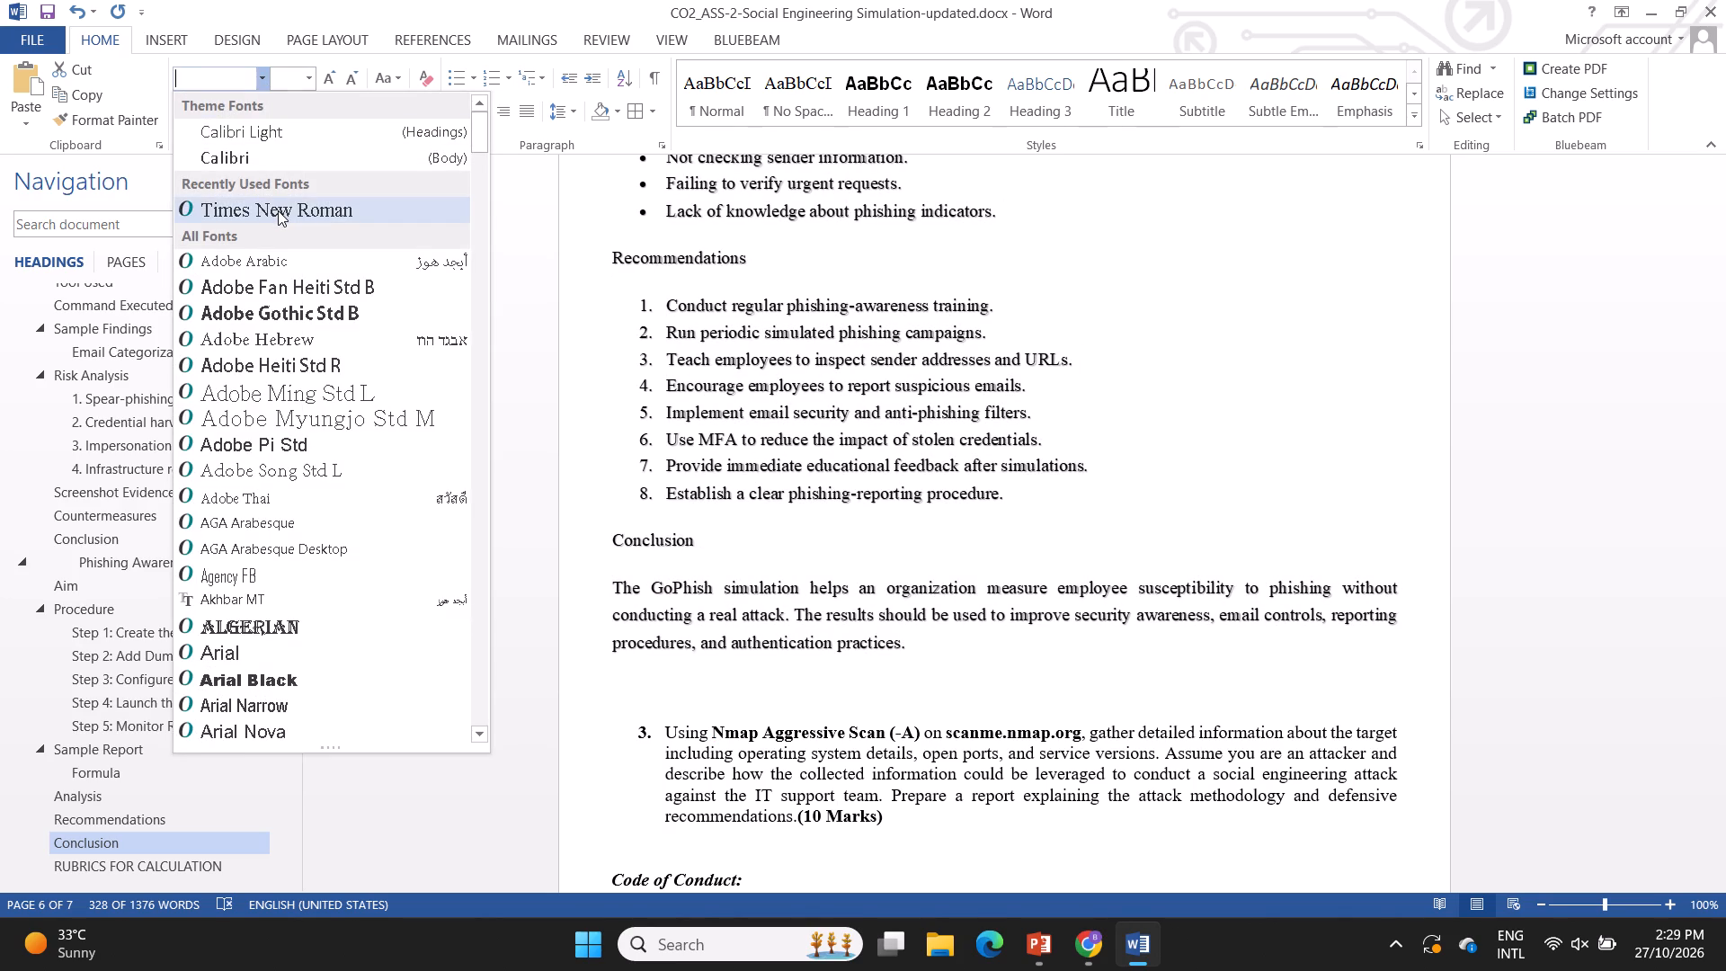
{"action": "left_click", "coordinate": [278, 210]}
{"action": "left_click", "coordinate": [594, 318]}
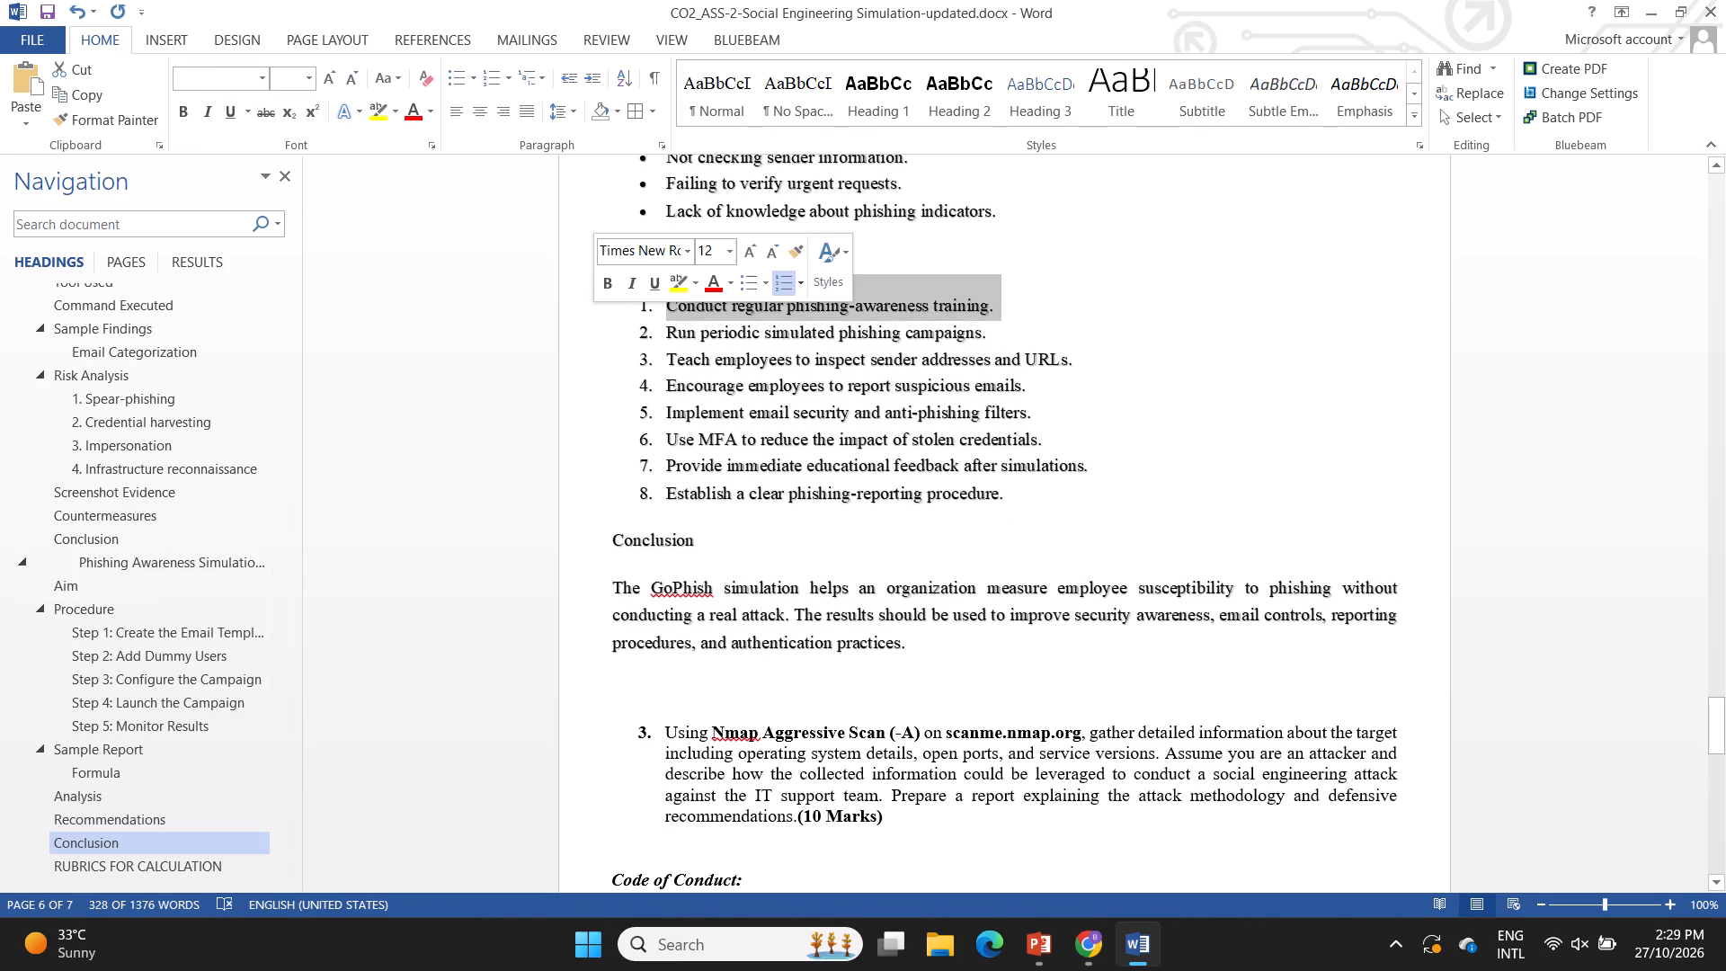
{"action": "left_click", "coordinate": [613, 356]}
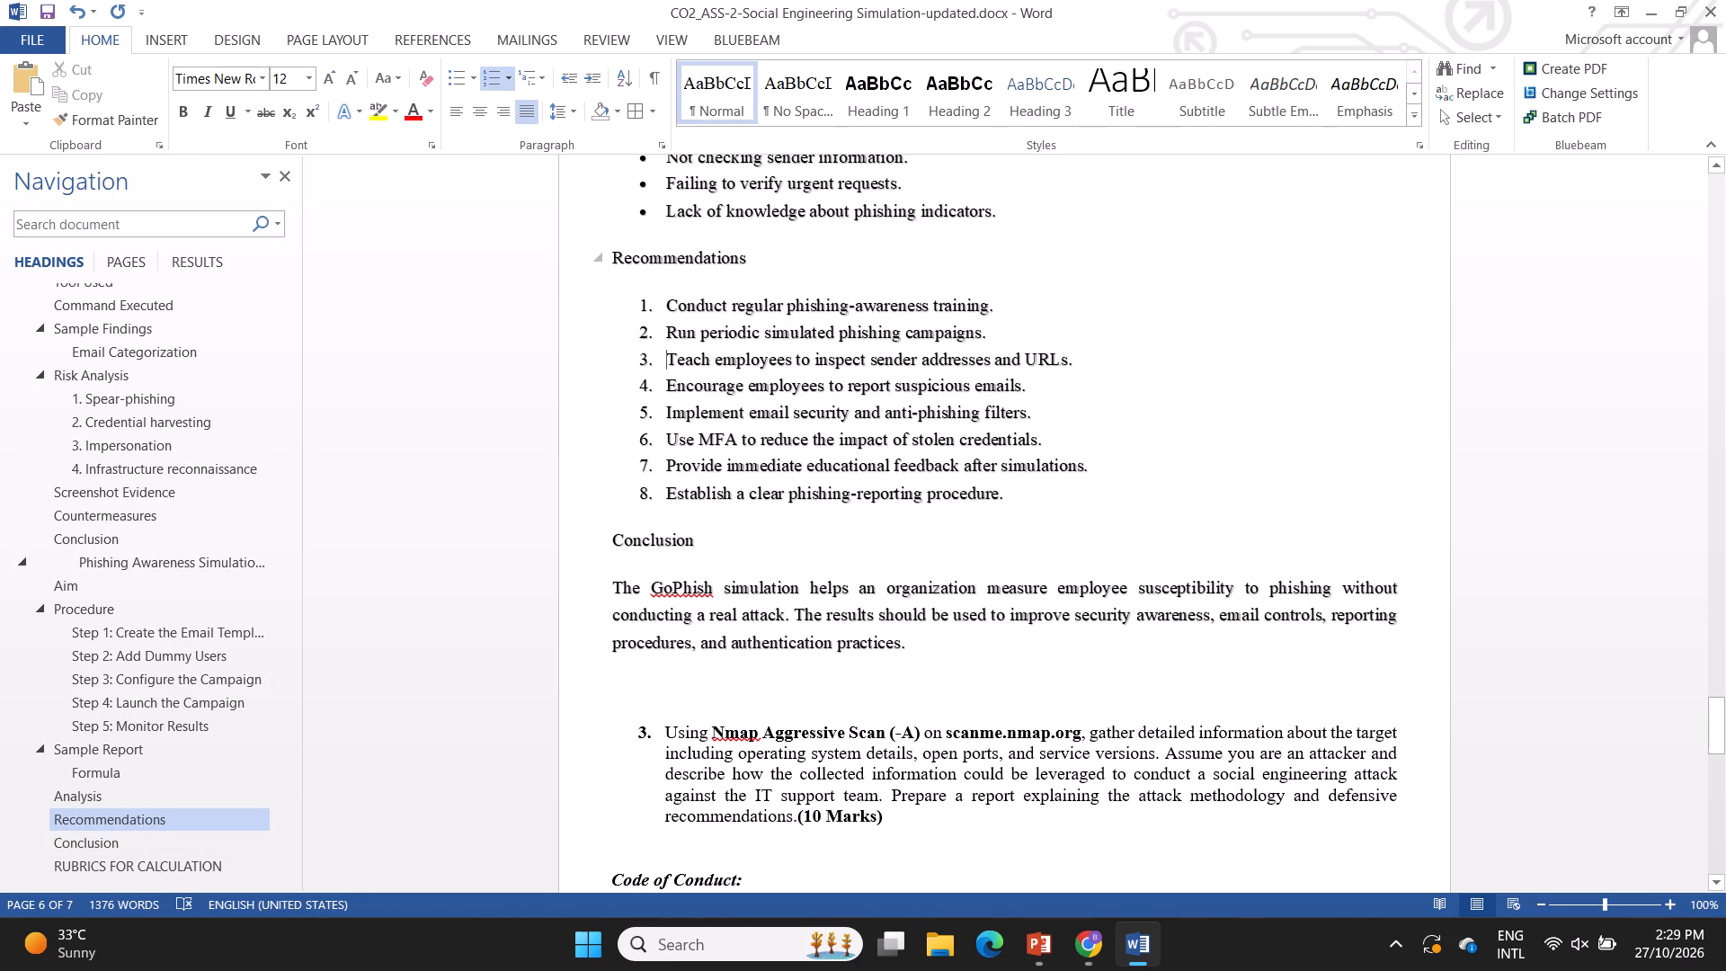
Make the "Recommendations" and "Conclusion" headings of the GoPhish answer bold.
{"action": "left_click_drag", "start_coordinate": [609, 256], "coordinate": [753, 255]}
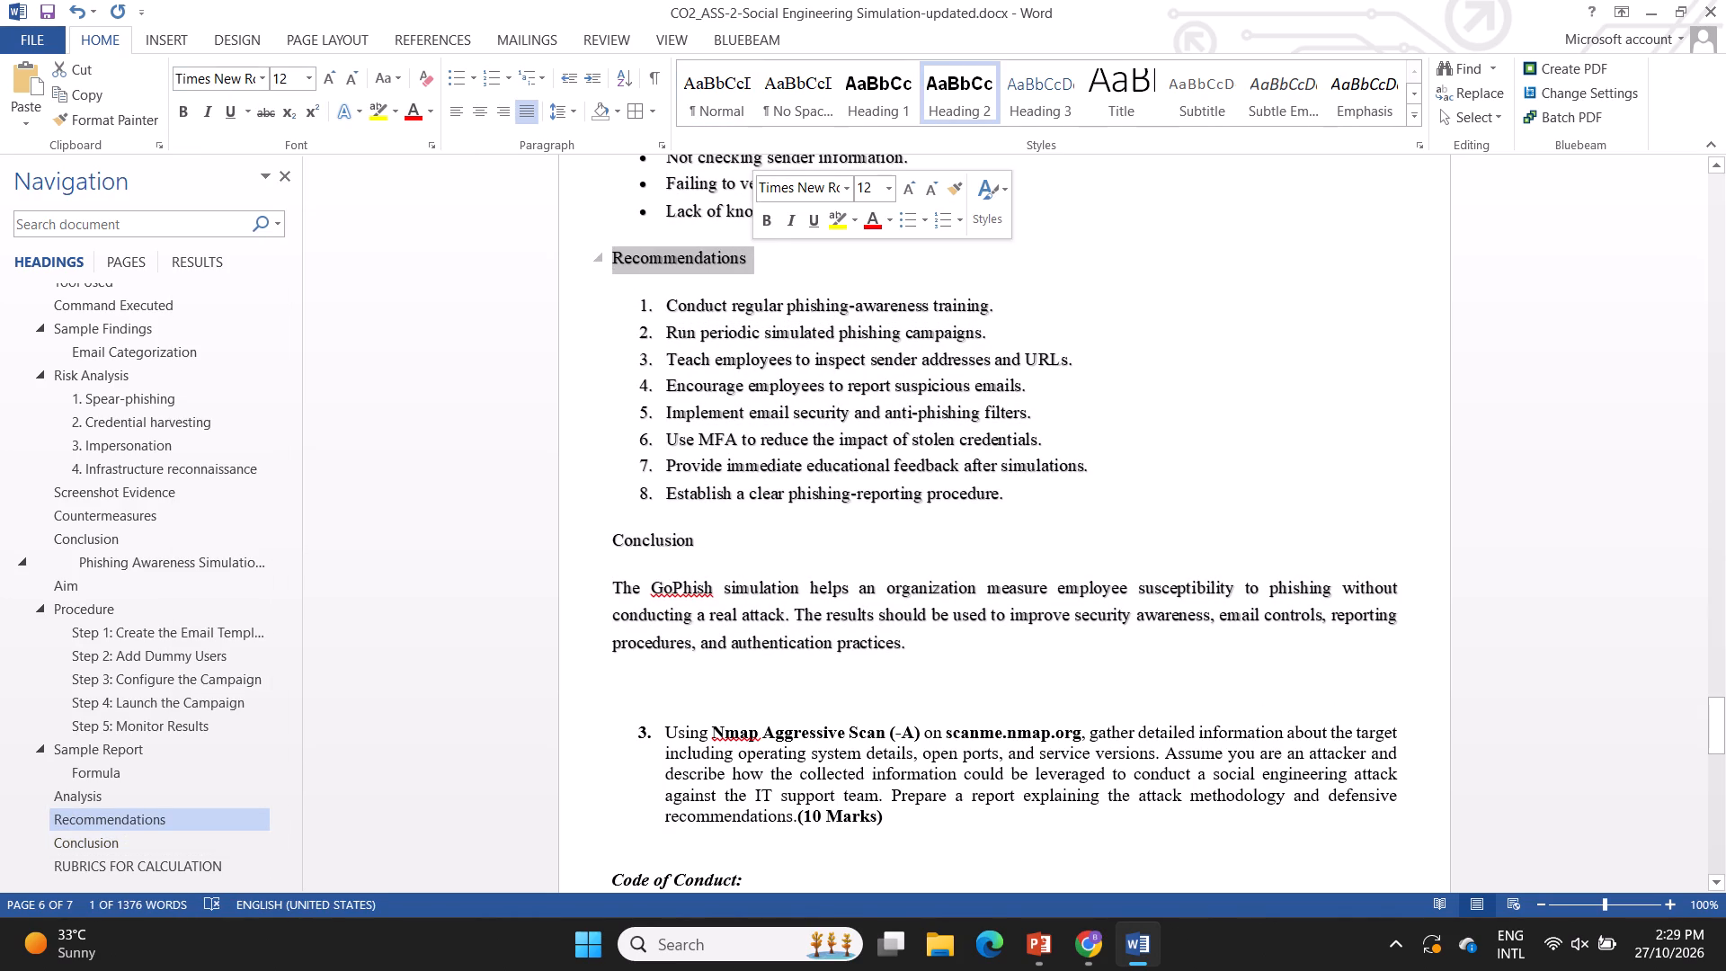
{"action": "left_click", "coordinate": [769, 237]}
{"action": "left_click", "coordinate": [768, 227]}
{"action": "left_click_drag", "start_coordinate": [614, 539], "coordinate": [712, 529]}
{"action": "left_click", "coordinate": [731, 486]}
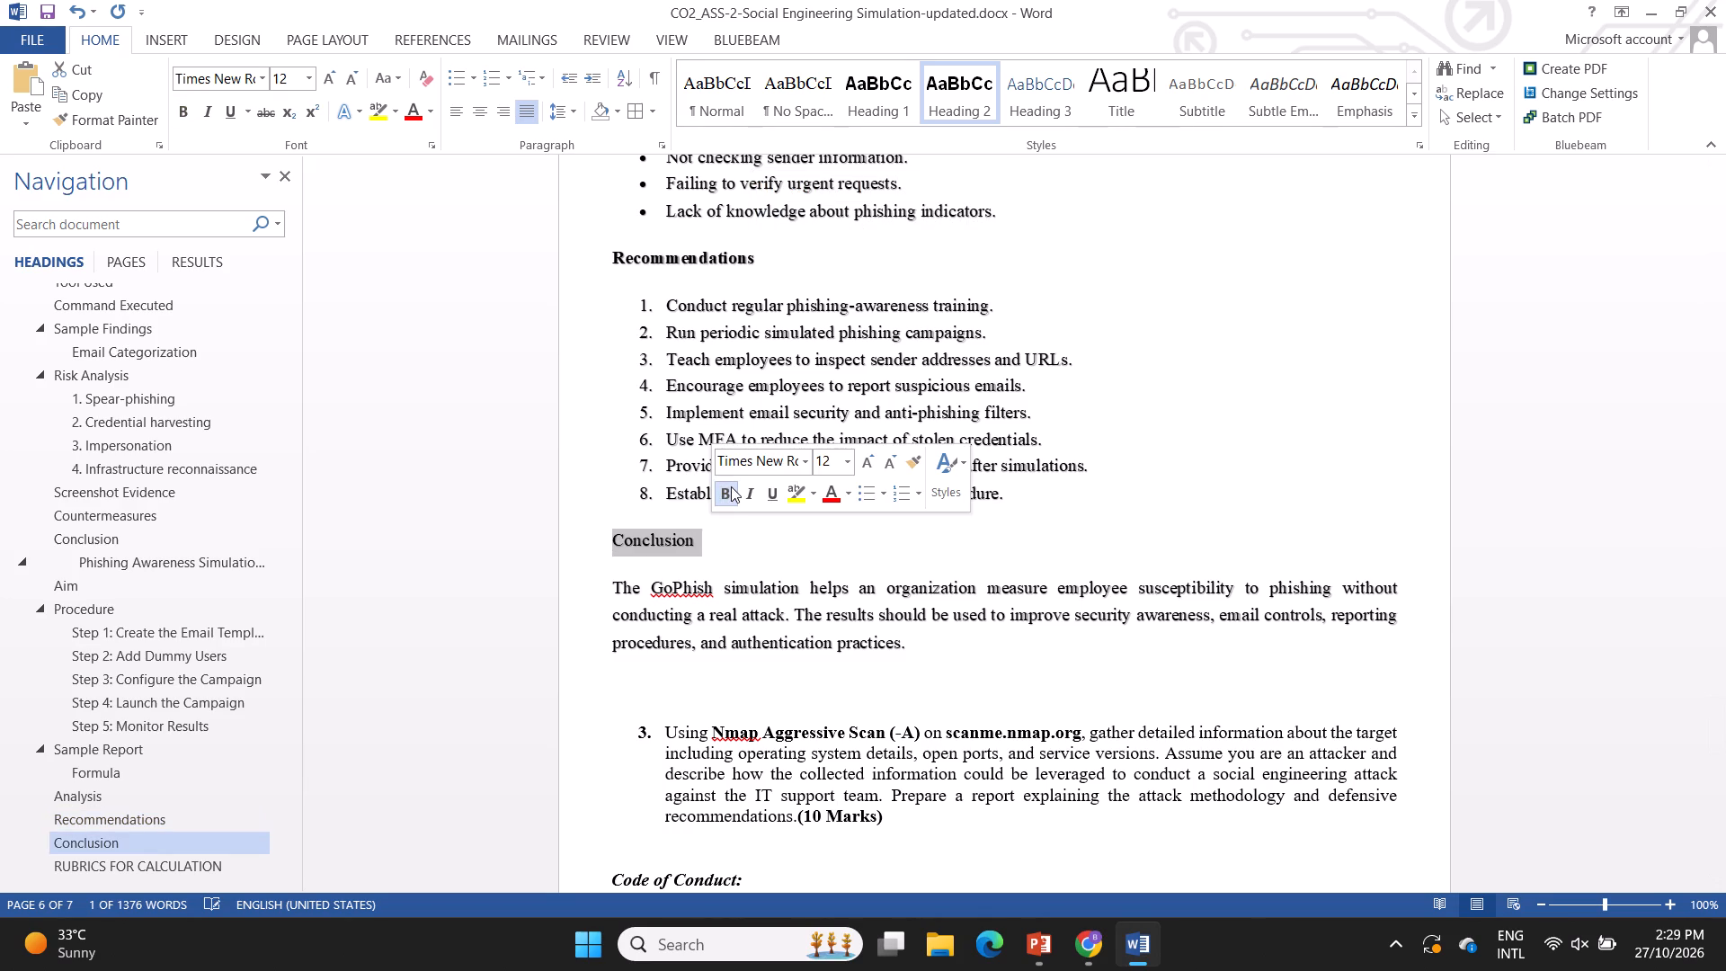
{"action": "left_click", "coordinate": [744, 531]}
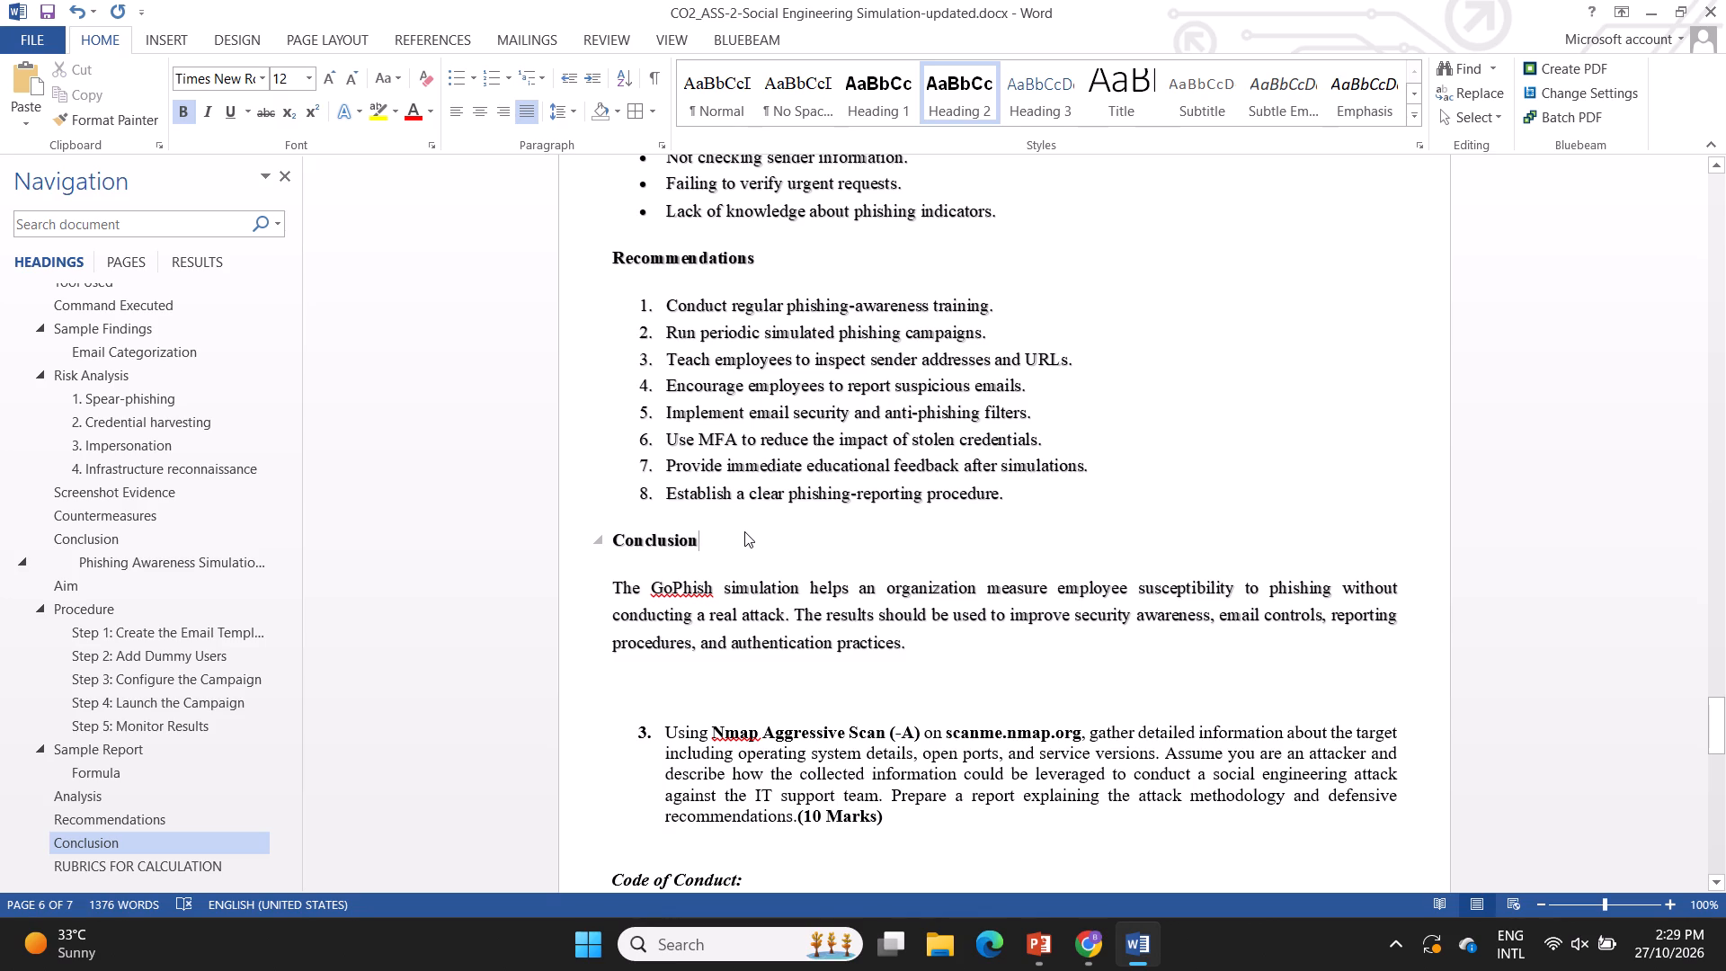
{"action": "scroll", "coordinate": [777, 470], "scroll_direction": "up", "scroll_amount": 1}
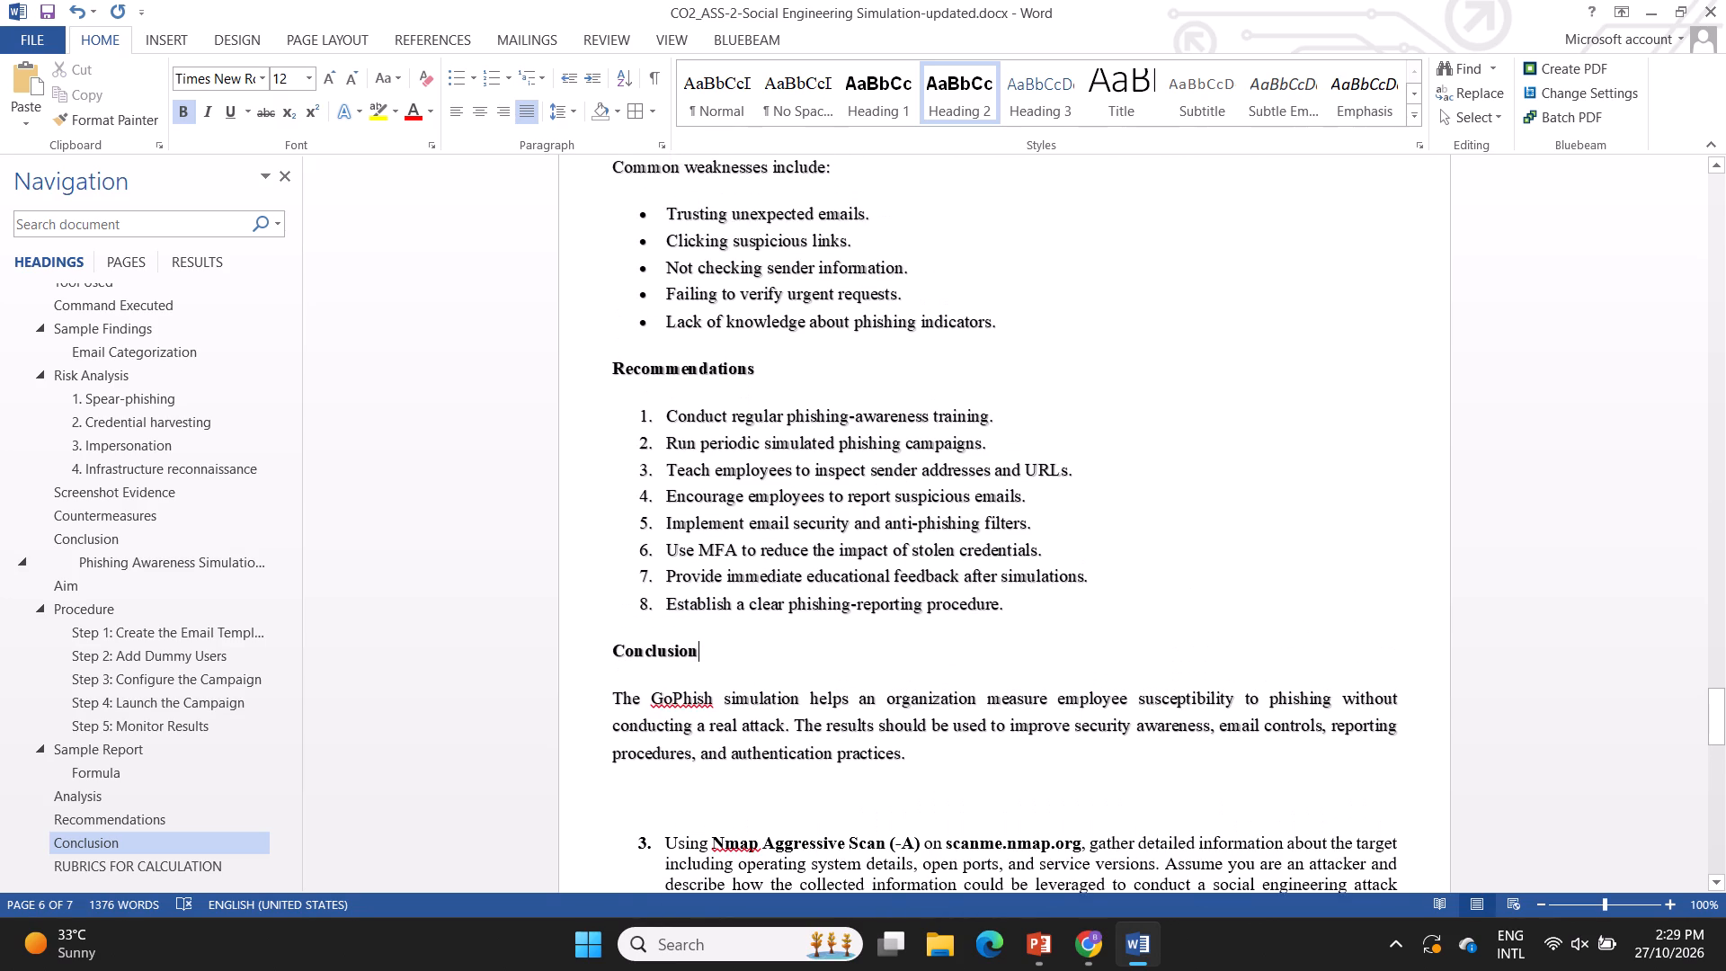
{"action": "scroll", "coordinate": [777, 470], "scroll_direction": "up", "scroll_amount": 4}
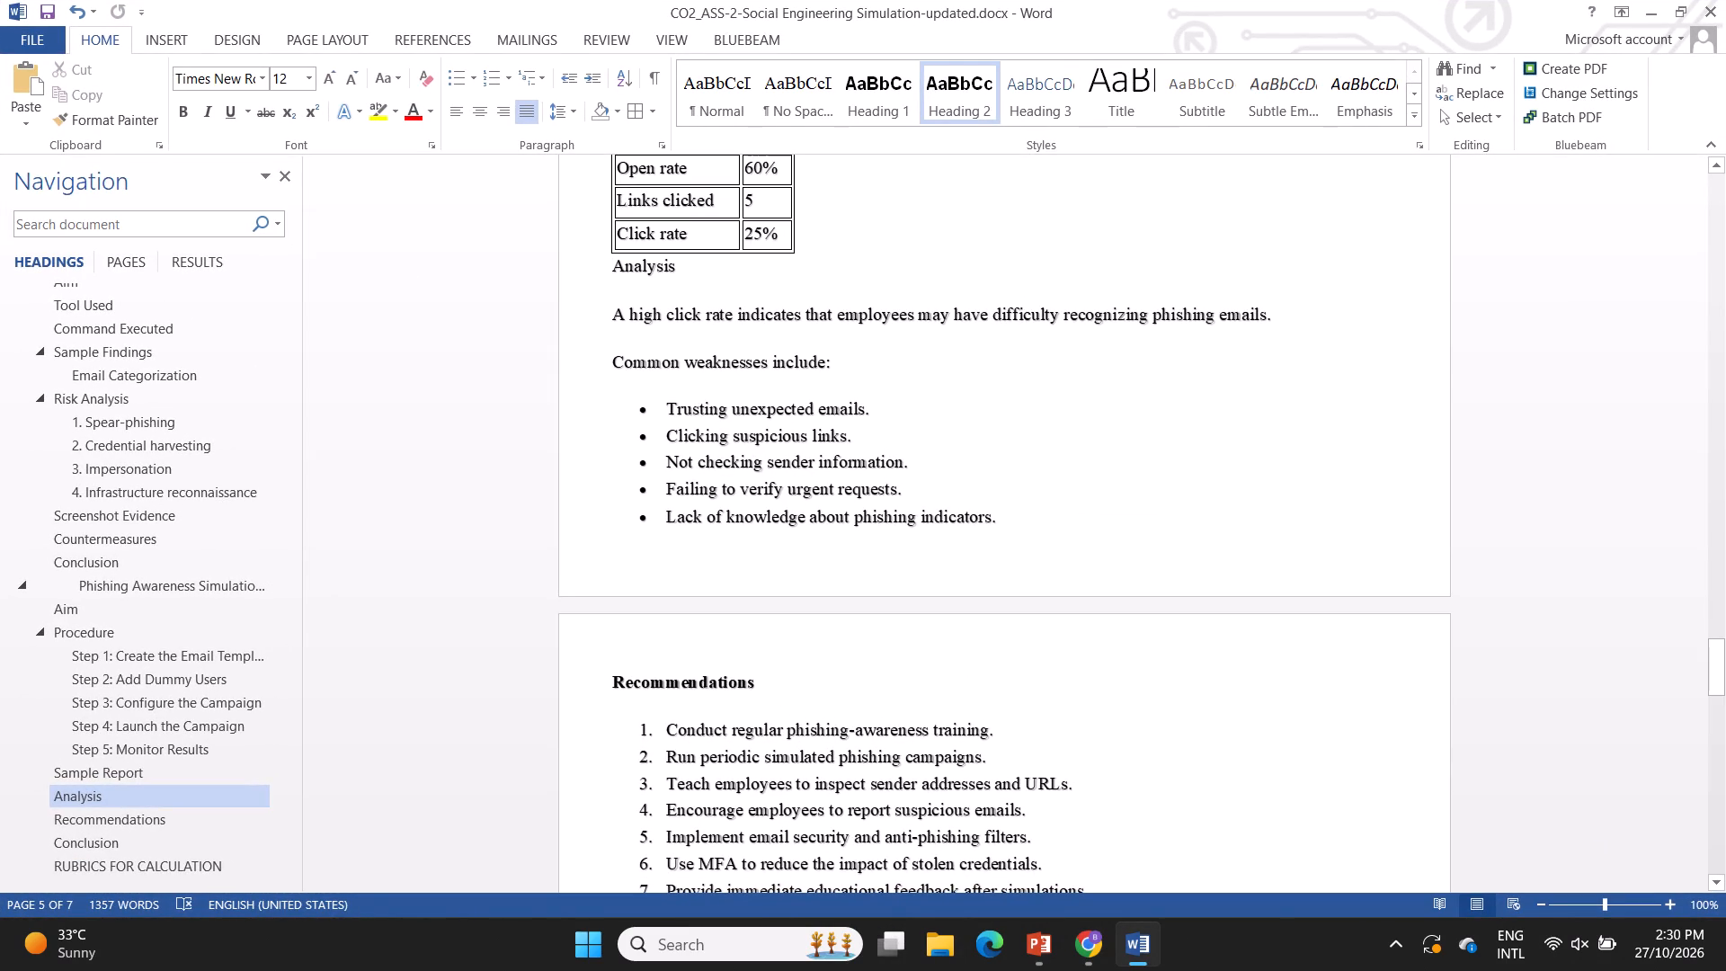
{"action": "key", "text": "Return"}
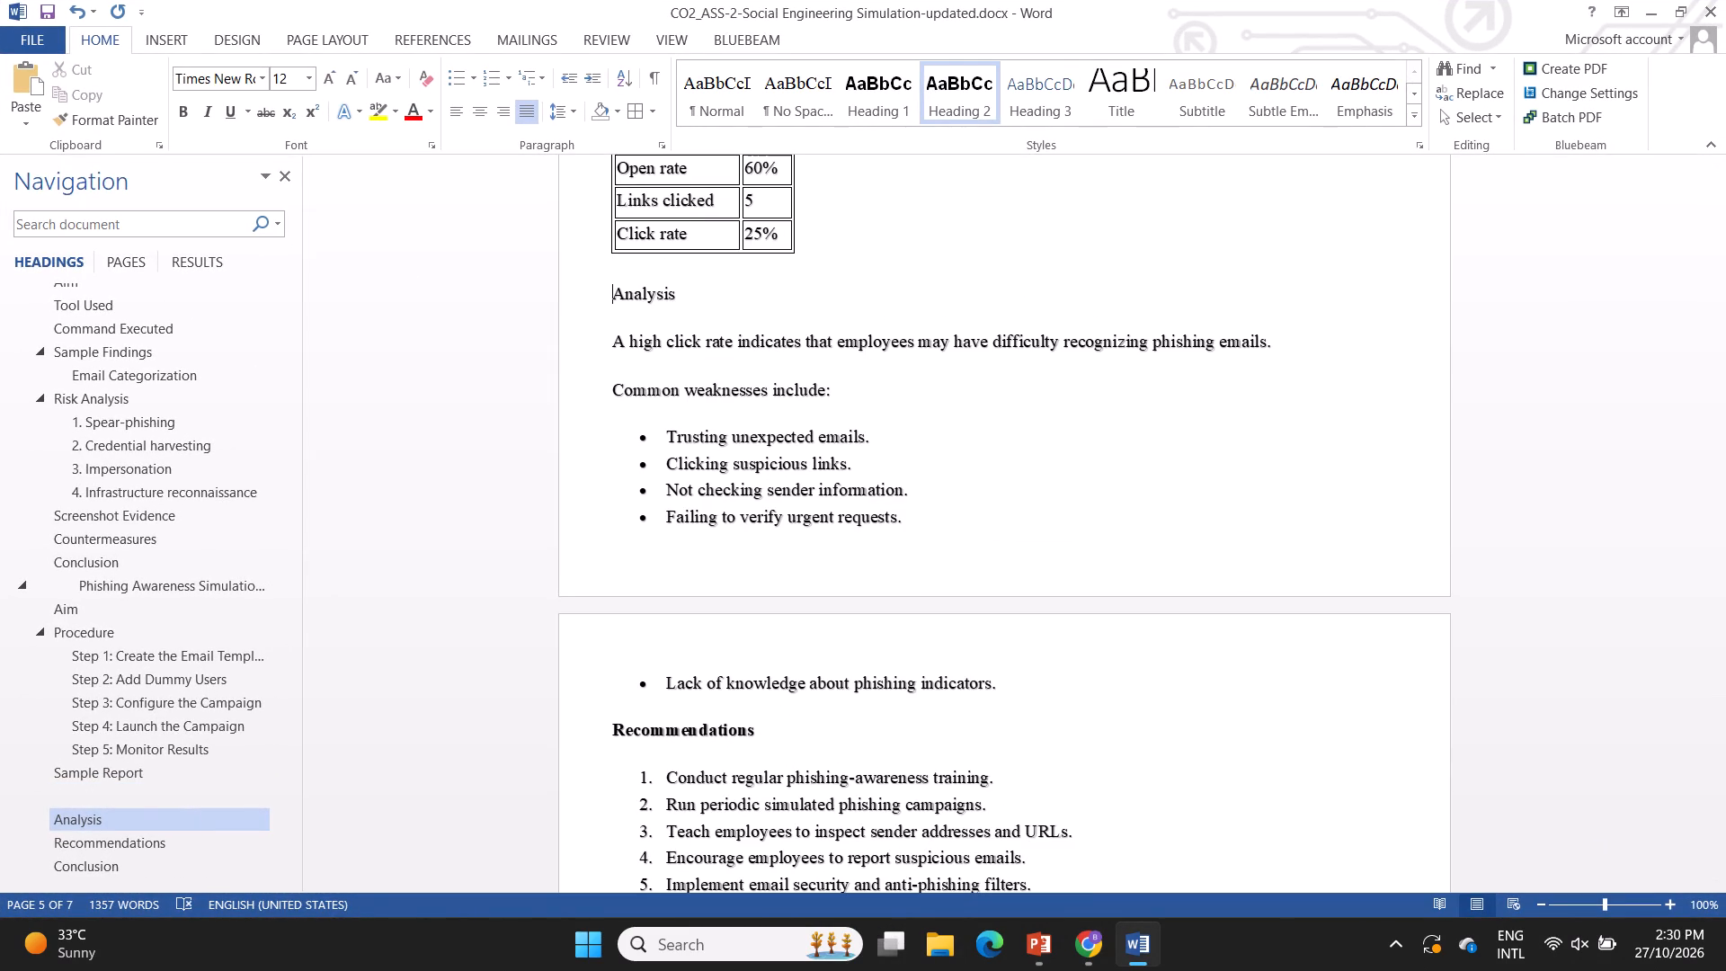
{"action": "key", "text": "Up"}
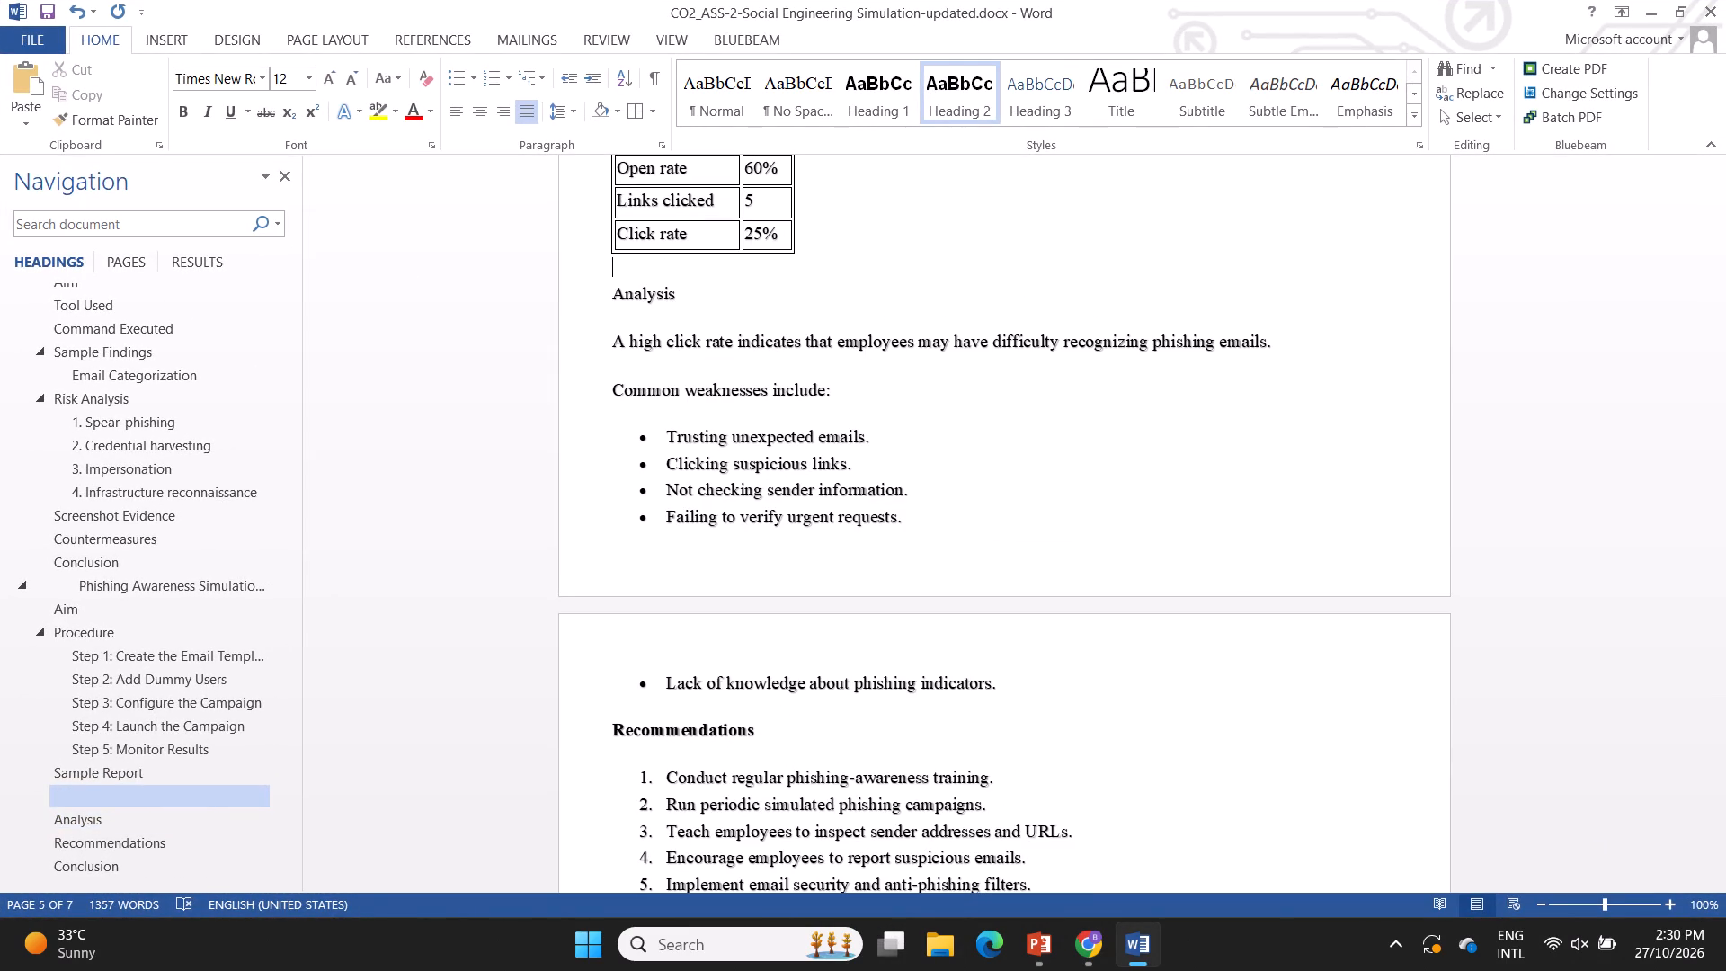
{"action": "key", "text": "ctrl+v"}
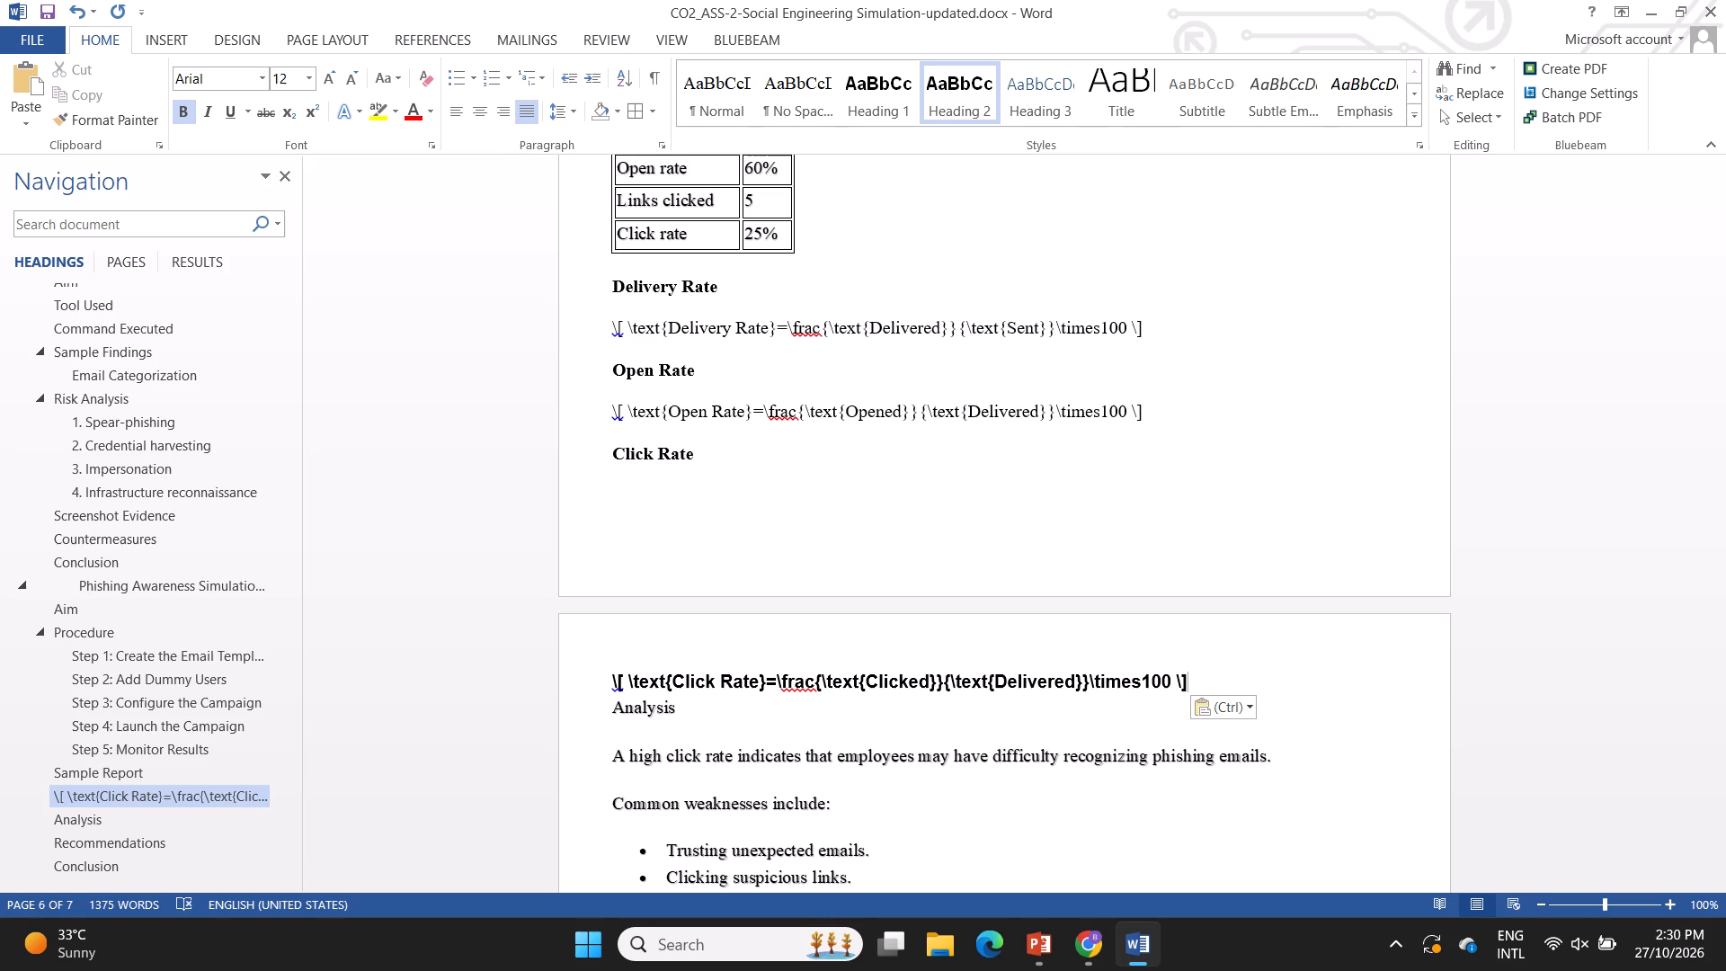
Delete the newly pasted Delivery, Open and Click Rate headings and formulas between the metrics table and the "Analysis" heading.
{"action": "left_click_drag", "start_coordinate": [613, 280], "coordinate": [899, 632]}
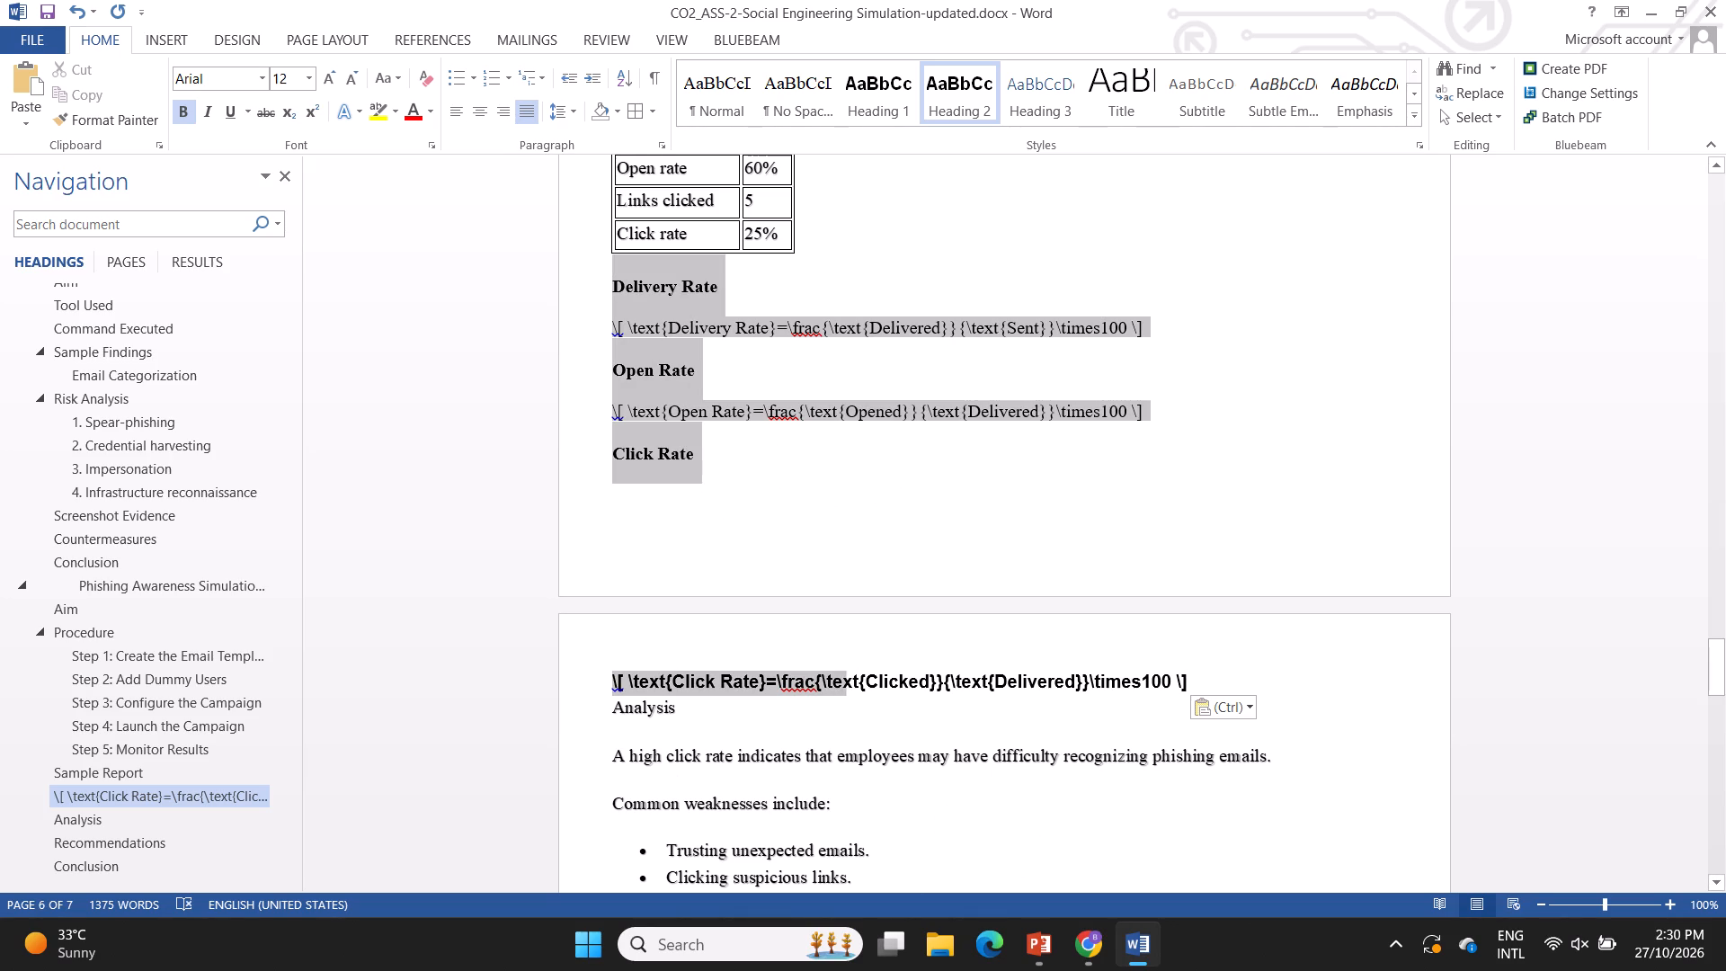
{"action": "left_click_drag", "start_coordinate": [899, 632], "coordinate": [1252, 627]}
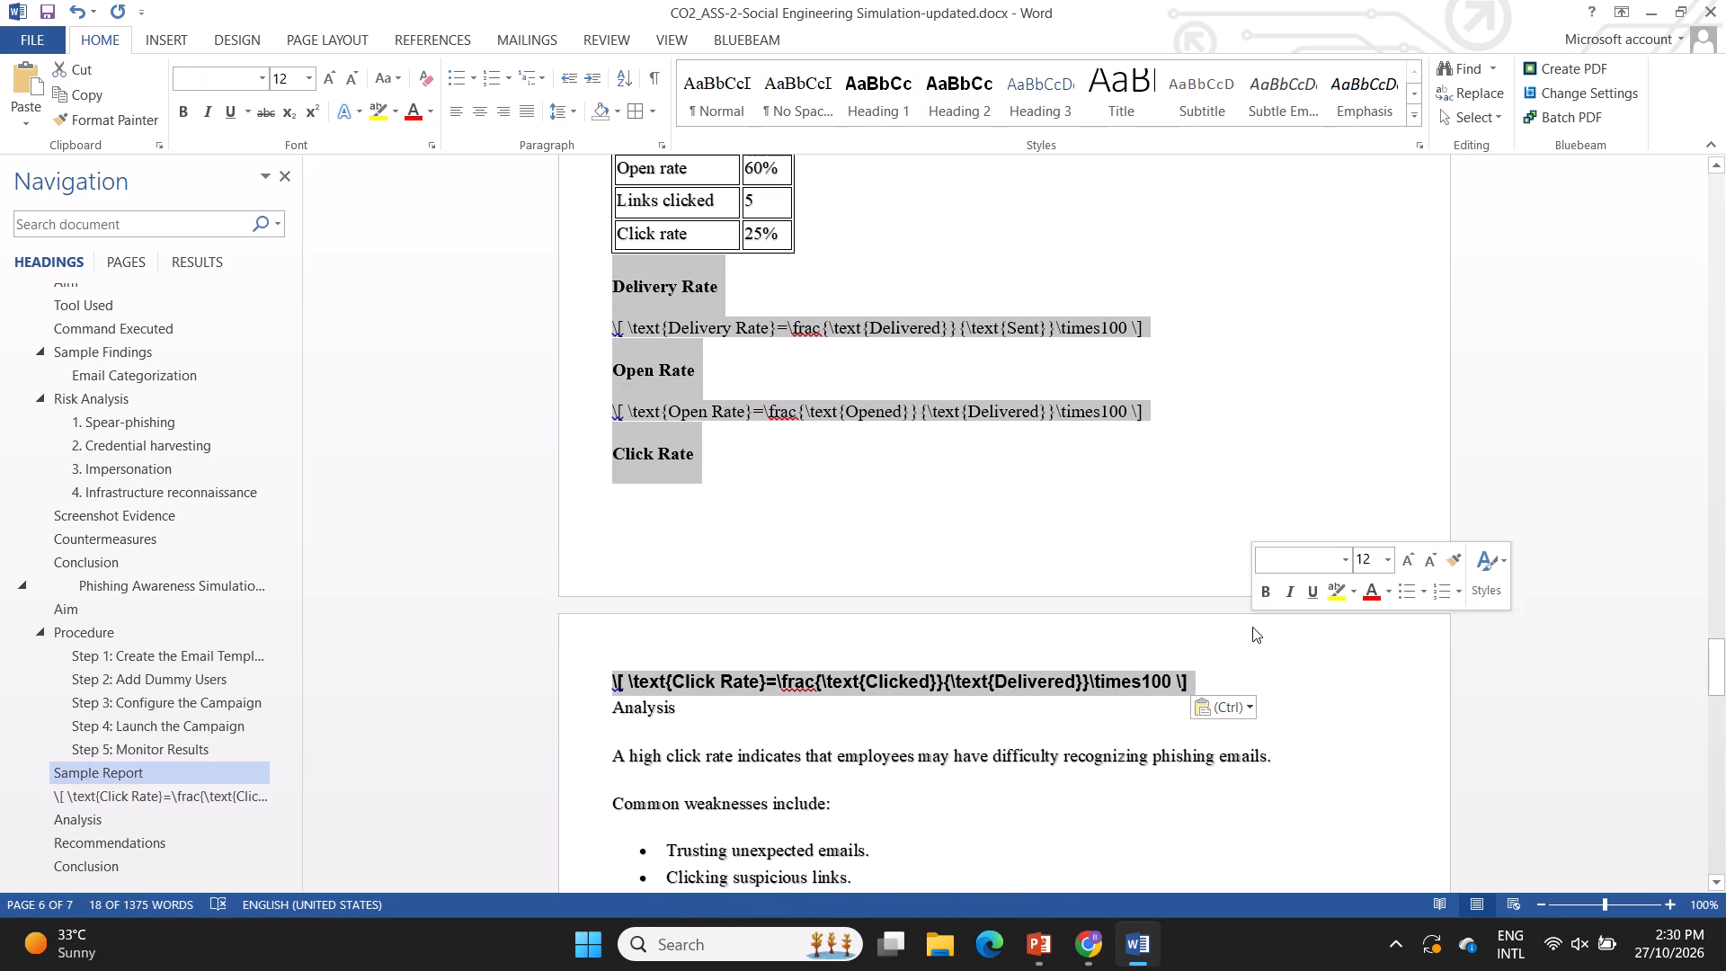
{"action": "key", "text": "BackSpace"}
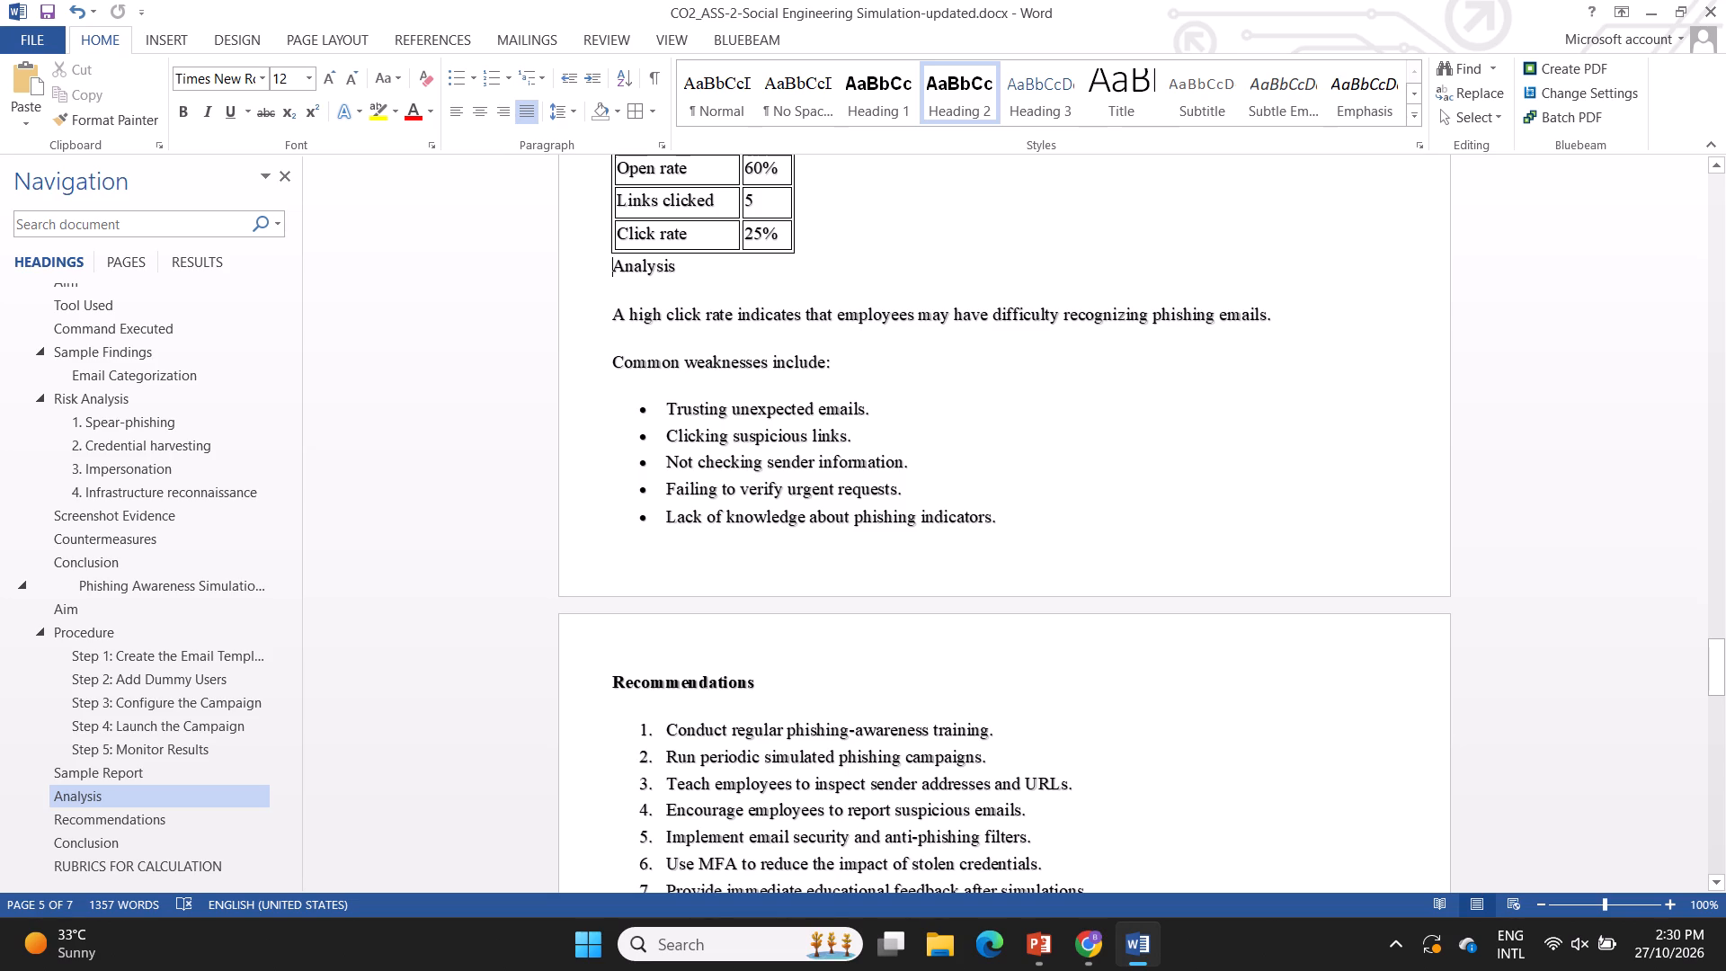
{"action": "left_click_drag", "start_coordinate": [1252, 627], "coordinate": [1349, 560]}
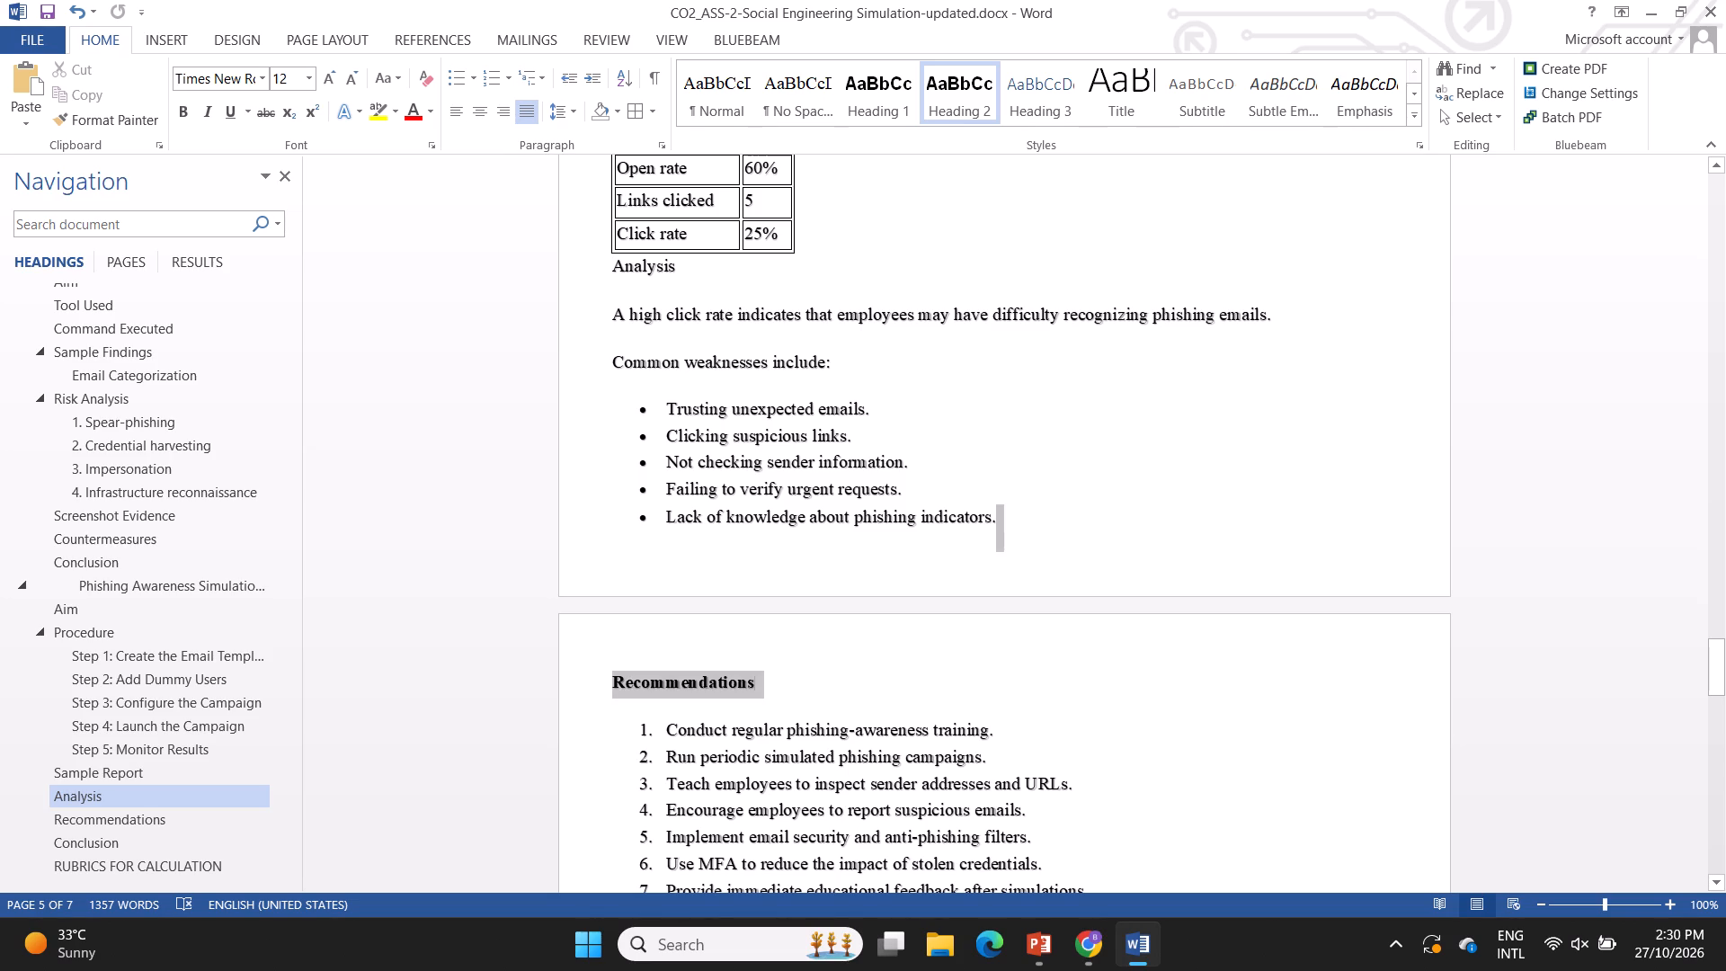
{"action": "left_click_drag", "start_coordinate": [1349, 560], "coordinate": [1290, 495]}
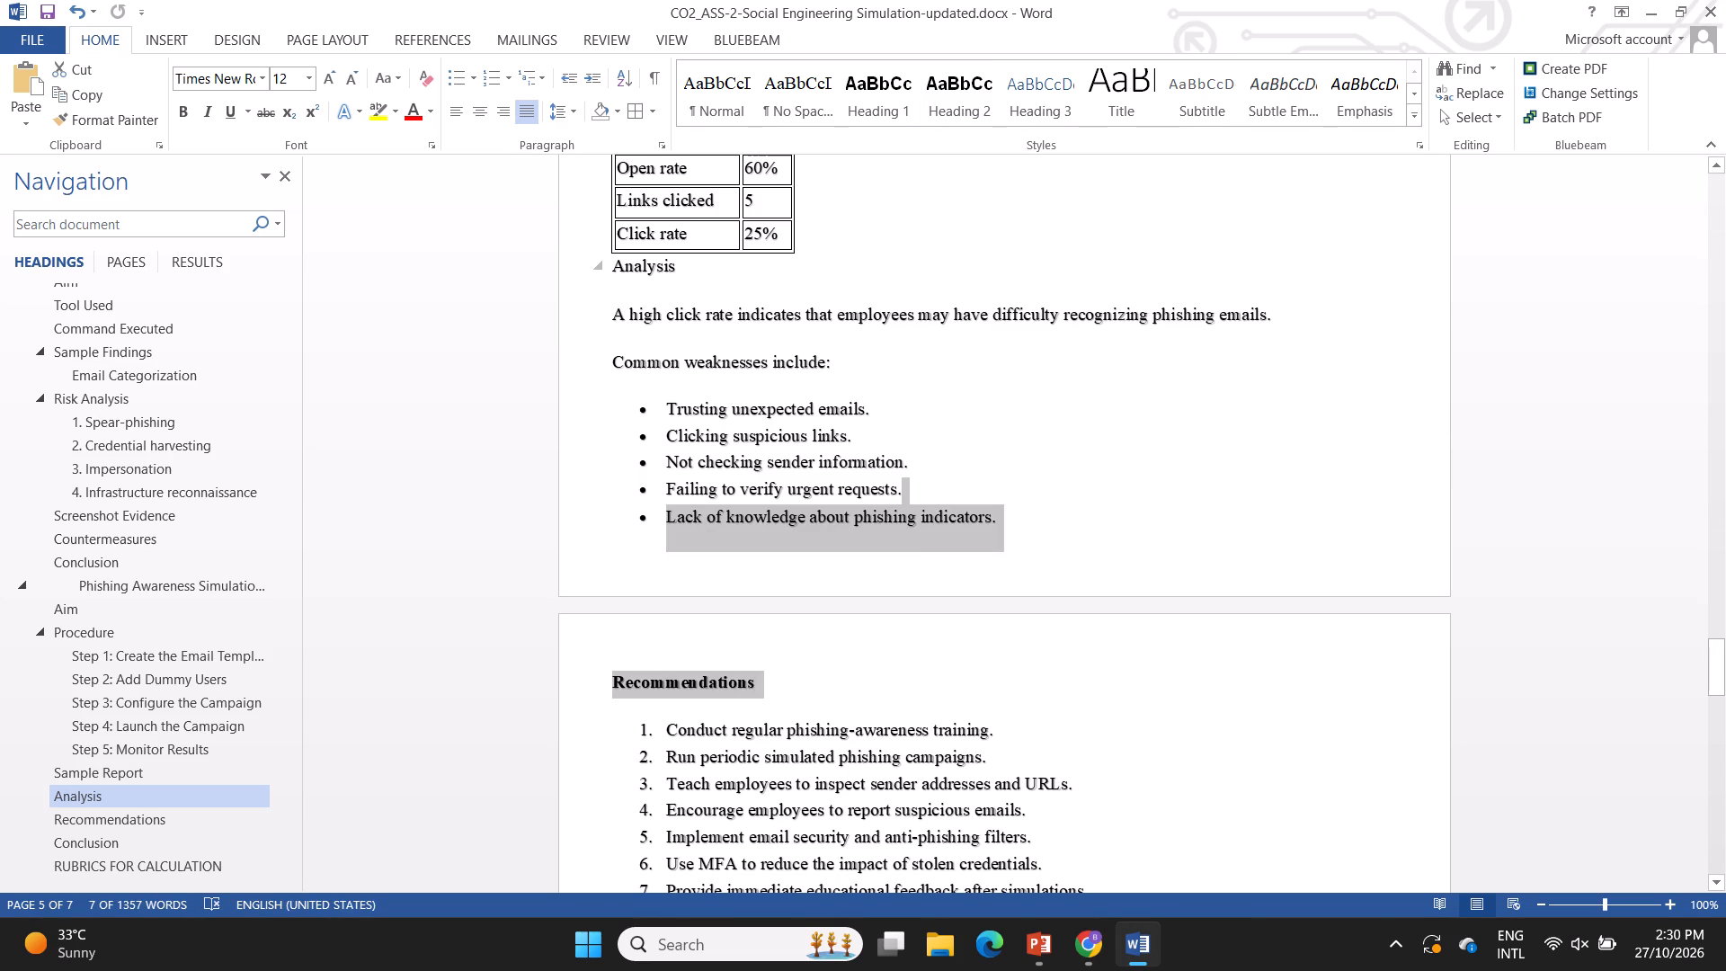
Make the "Analysis" heading of the GoPhish answer bold.
{"action": "left_click_drag", "start_coordinate": [612, 267], "coordinate": [682, 262]}
{"action": "left_click", "coordinate": [694, 228]}
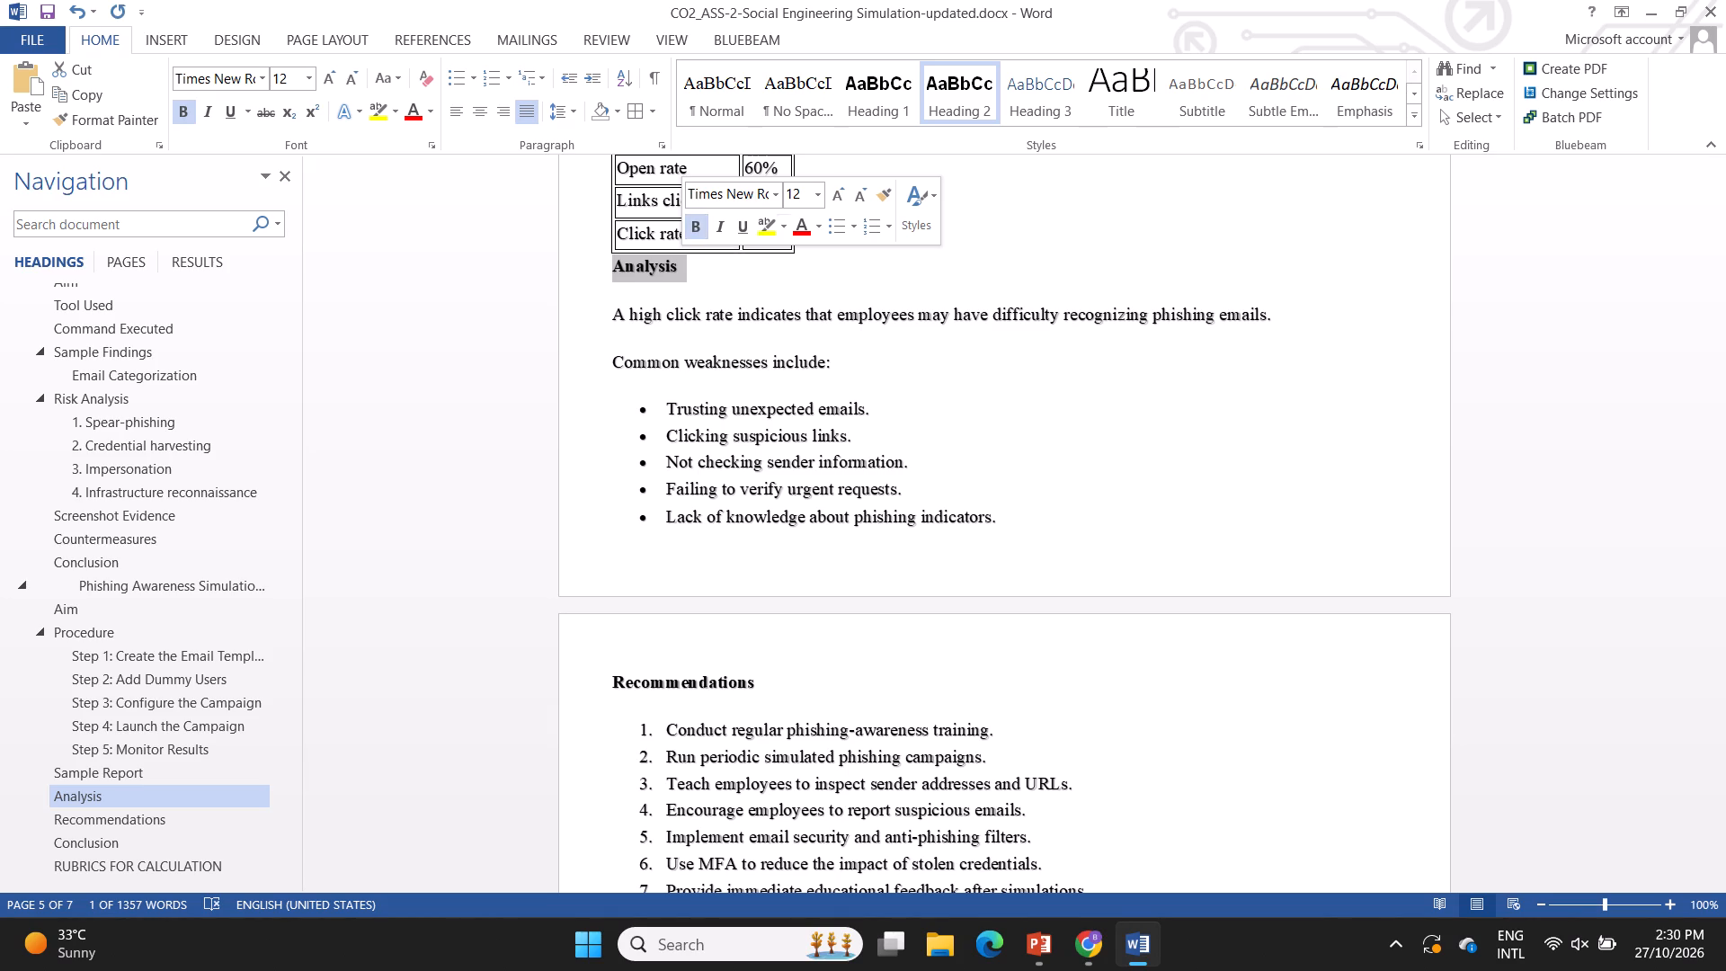
{"action": "left_click", "coordinate": [823, 307]}
Make the "Procedure" heading of the GoPhish answer bold.
{"action": "scroll", "coordinate": [833, 311], "scroll_direction": "up", "scroll_amount": 4}
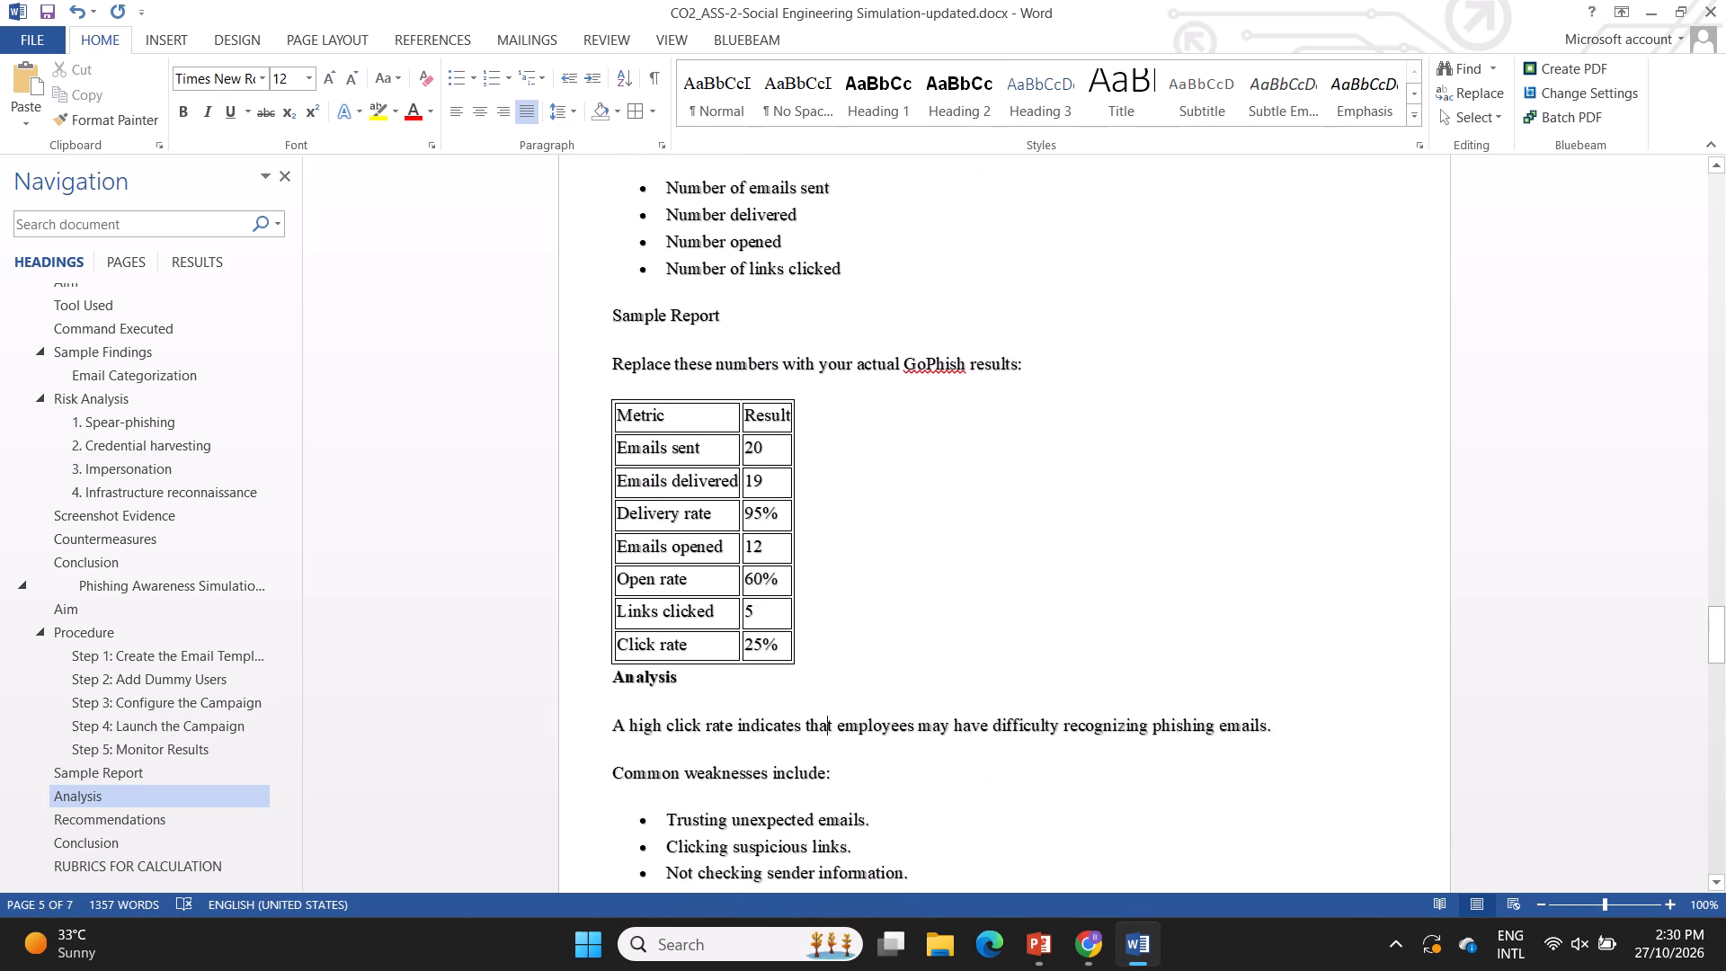
{"action": "scroll", "coordinate": [833, 311], "scroll_direction": "up", "scroll_amount": 1}
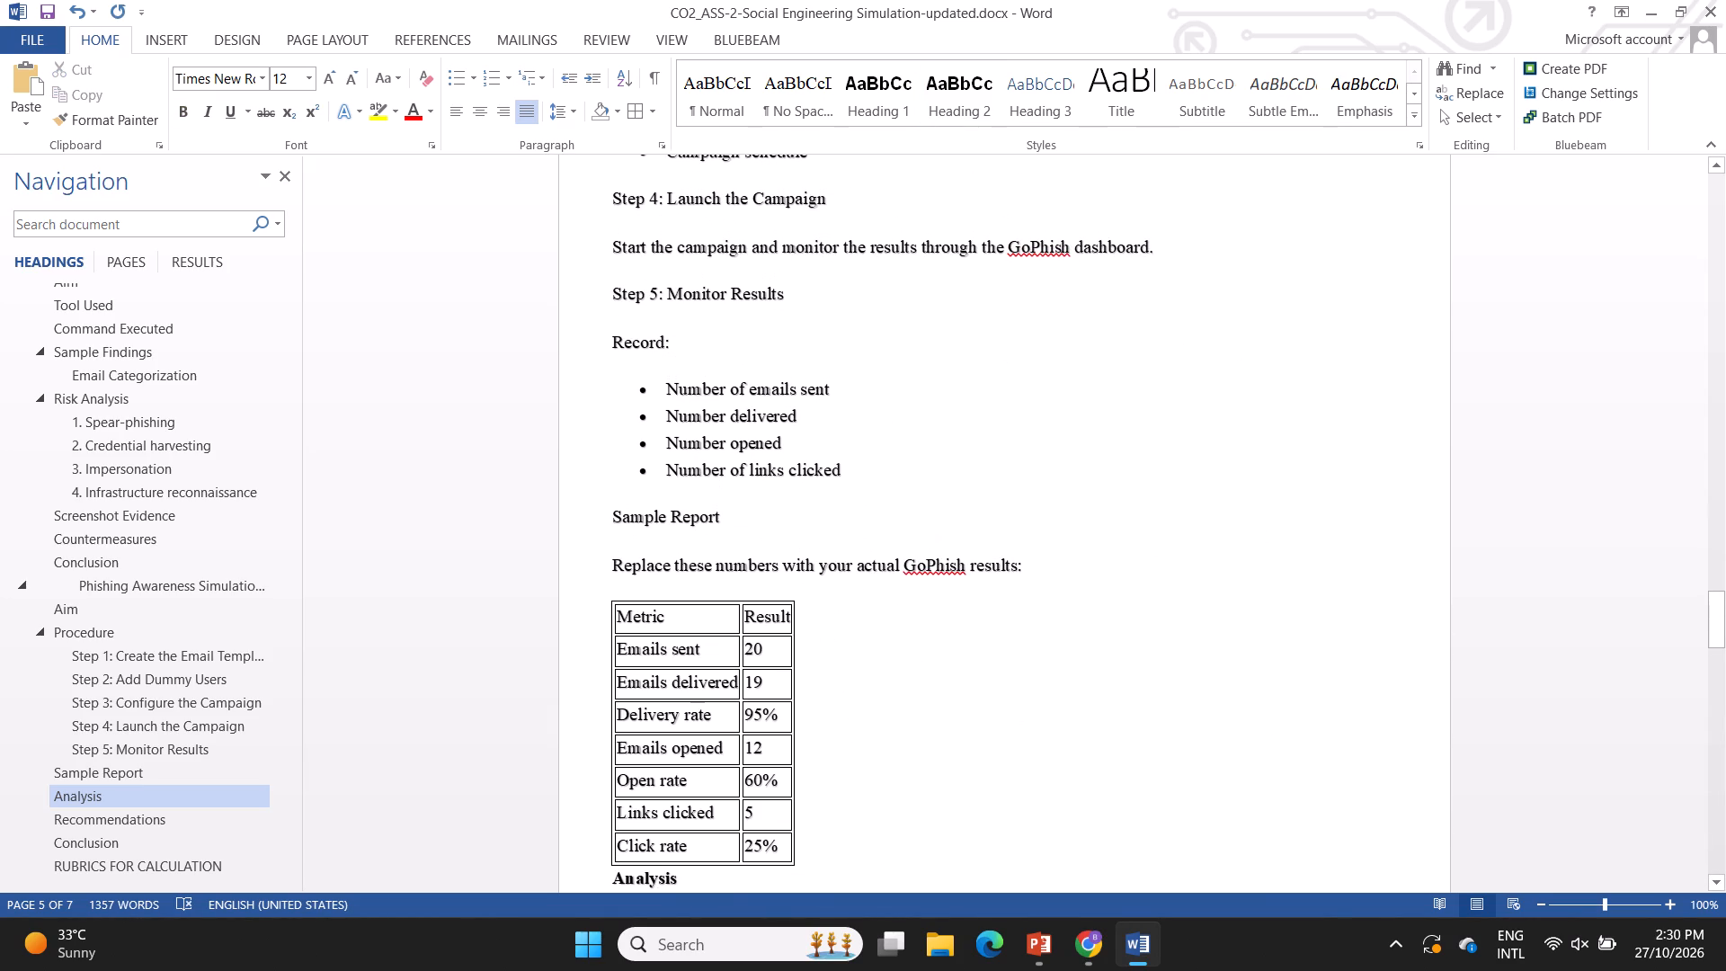
{"action": "scroll", "coordinate": [833, 311], "scroll_direction": "up", "scroll_amount": 3}
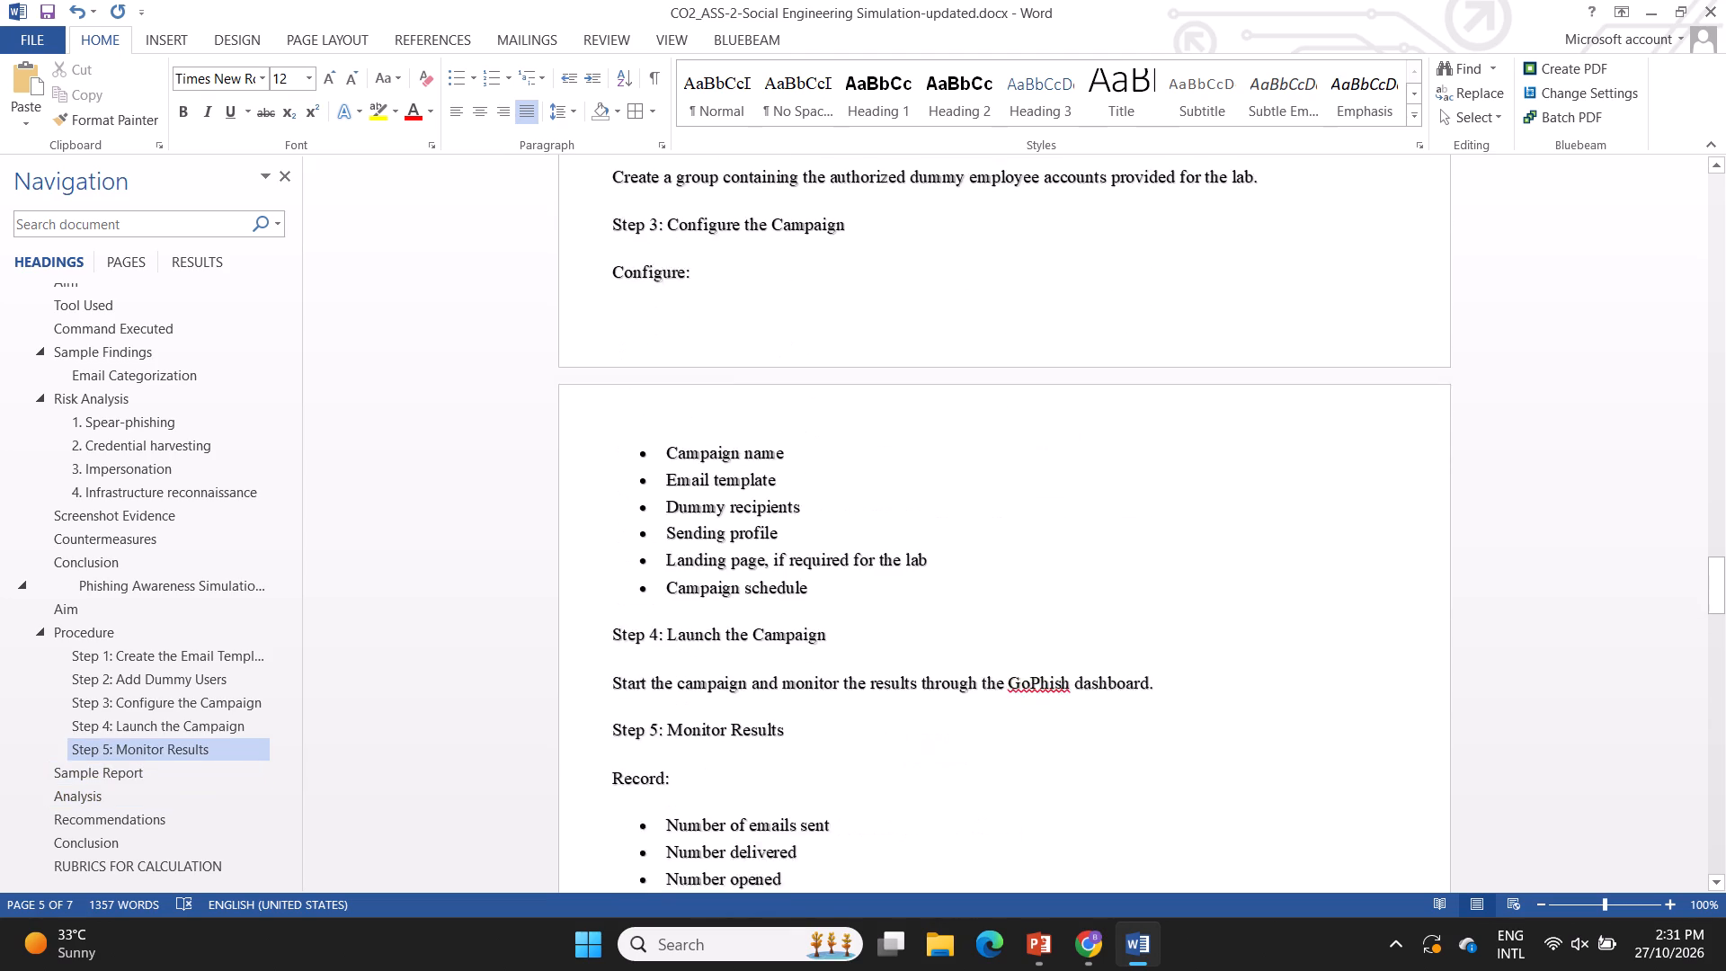
{"action": "scroll", "coordinate": [833, 311], "scroll_direction": "up", "scroll_amount": 5}
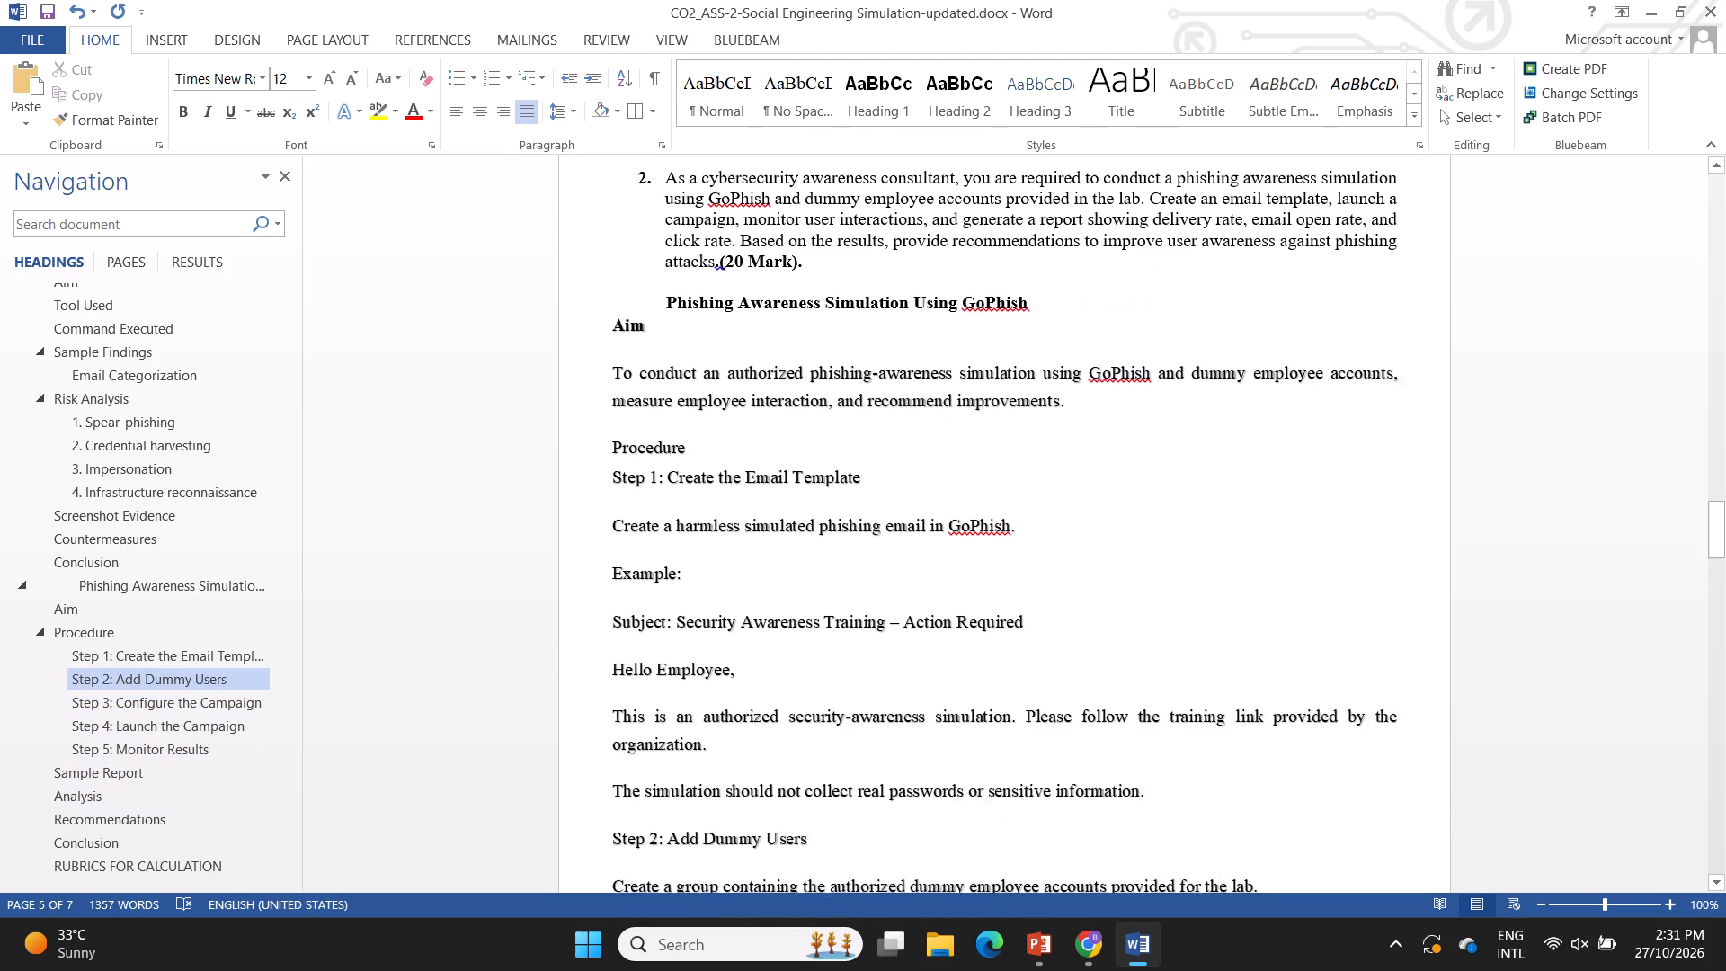
{"action": "scroll", "coordinate": [833, 311], "scroll_direction": "up", "scroll_amount": 1}
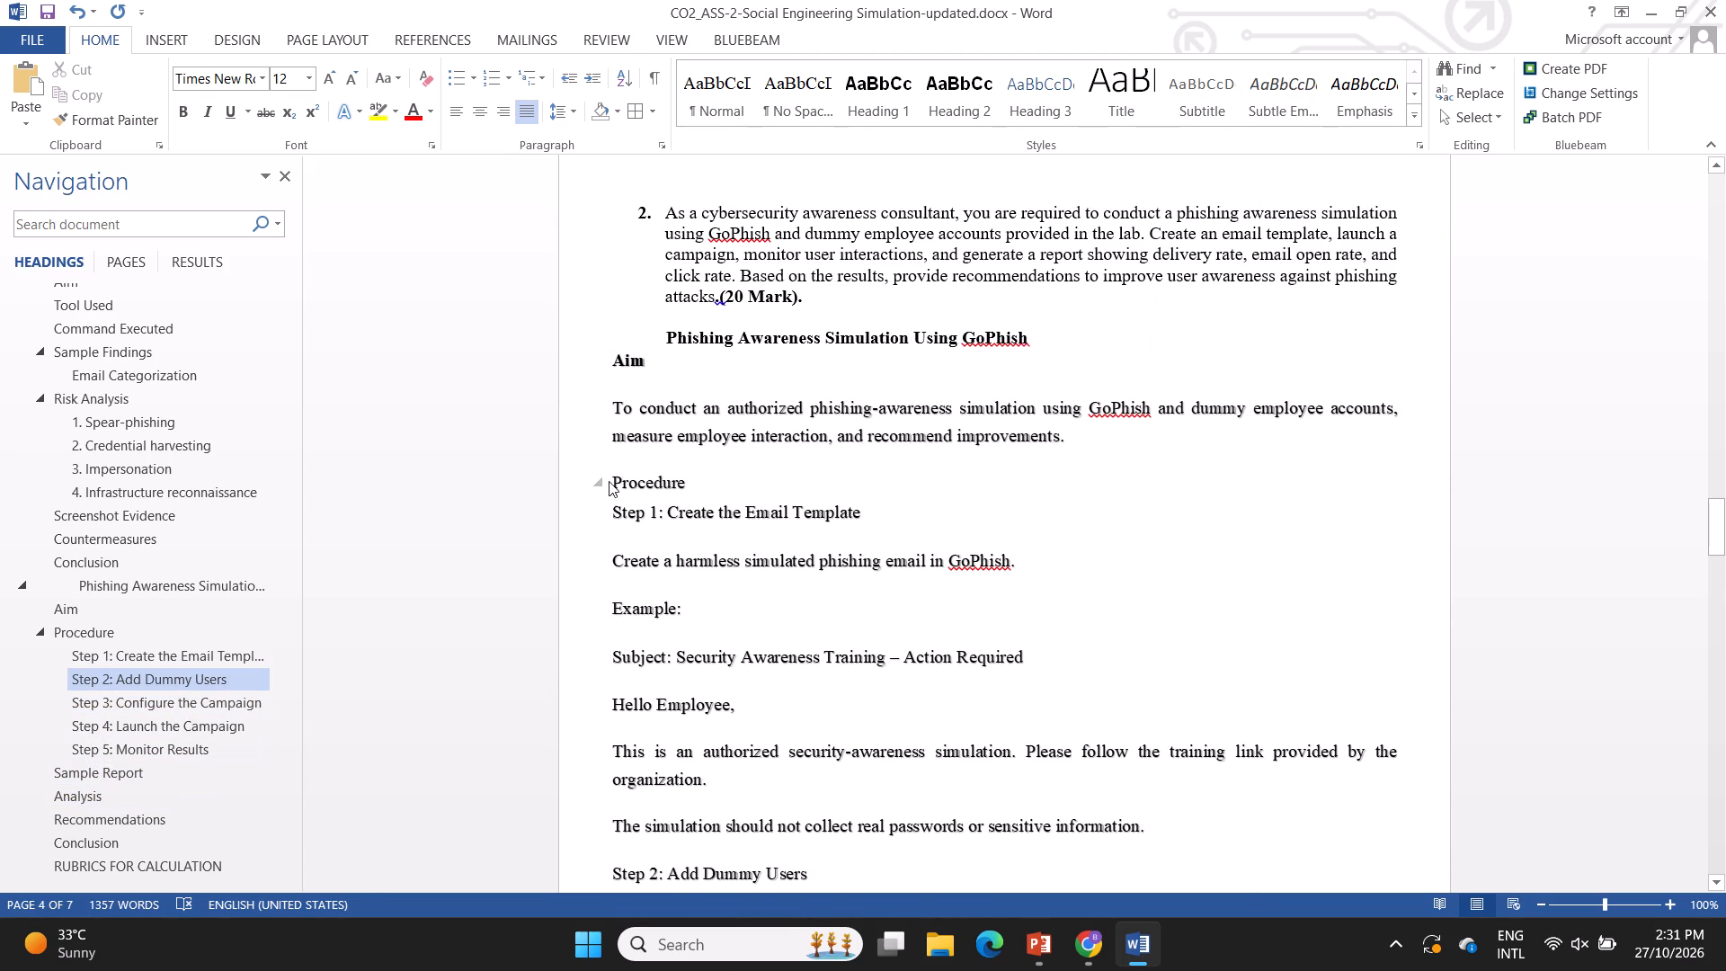
{"action": "left_click_drag", "start_coordinate": [609, 481], "coordinate": [692, 485]}
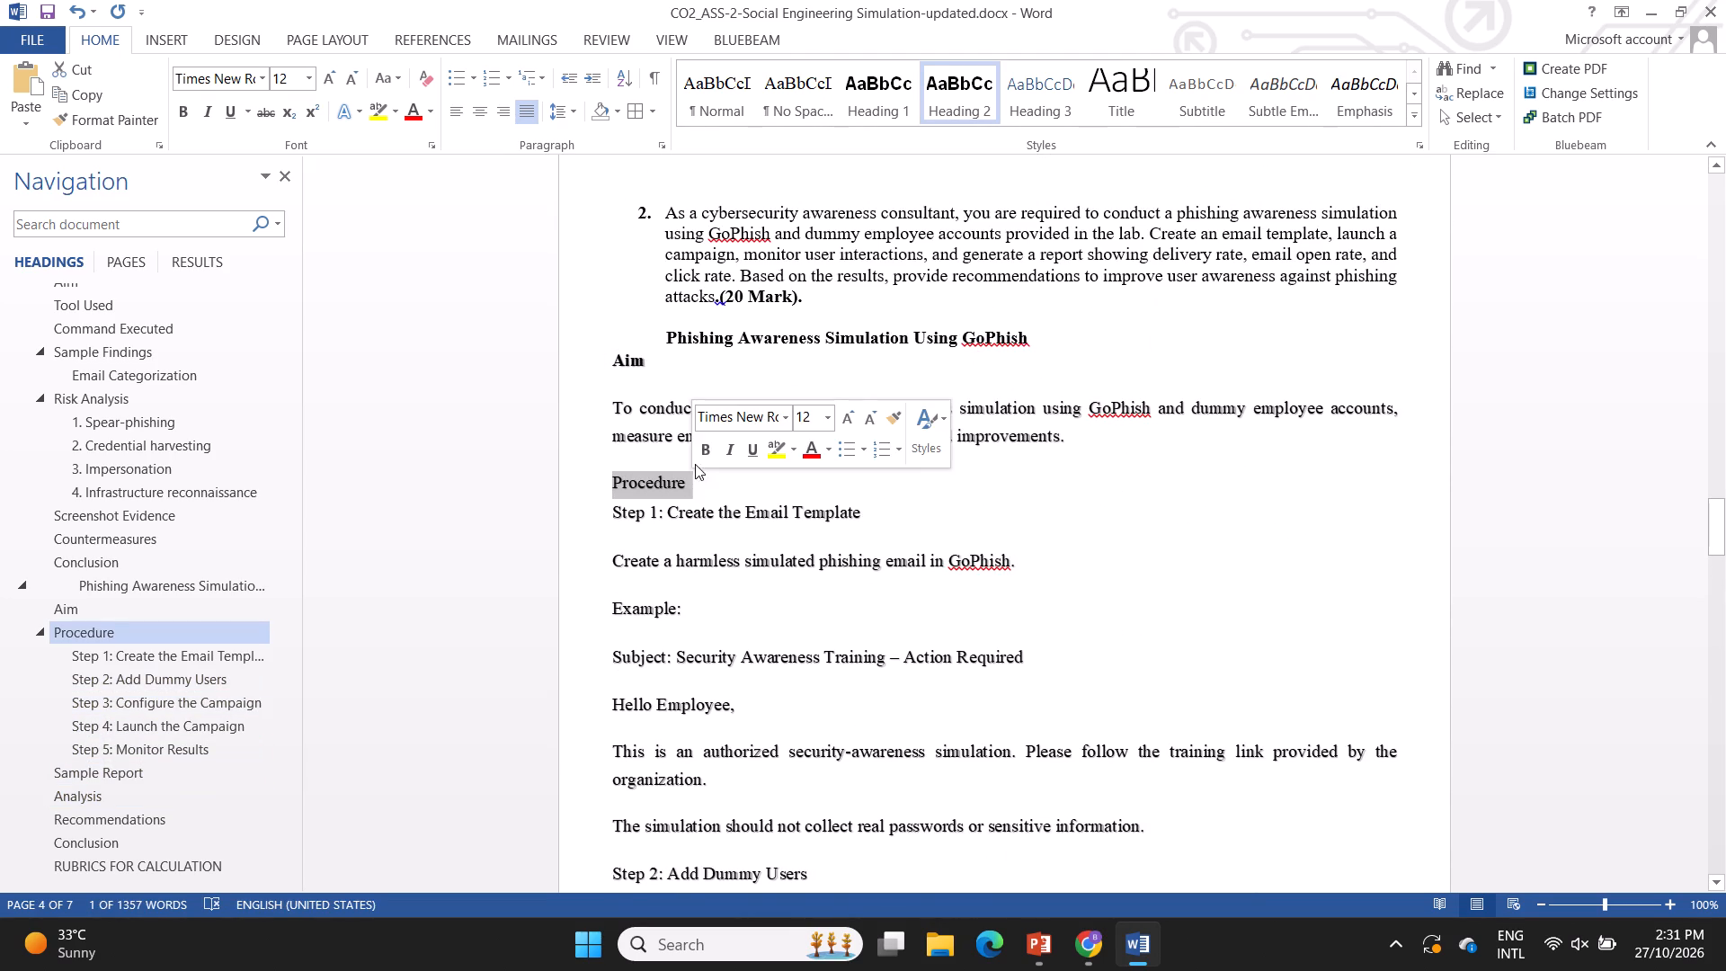
{"action": "left_click", "coordinate": [703, 450]}
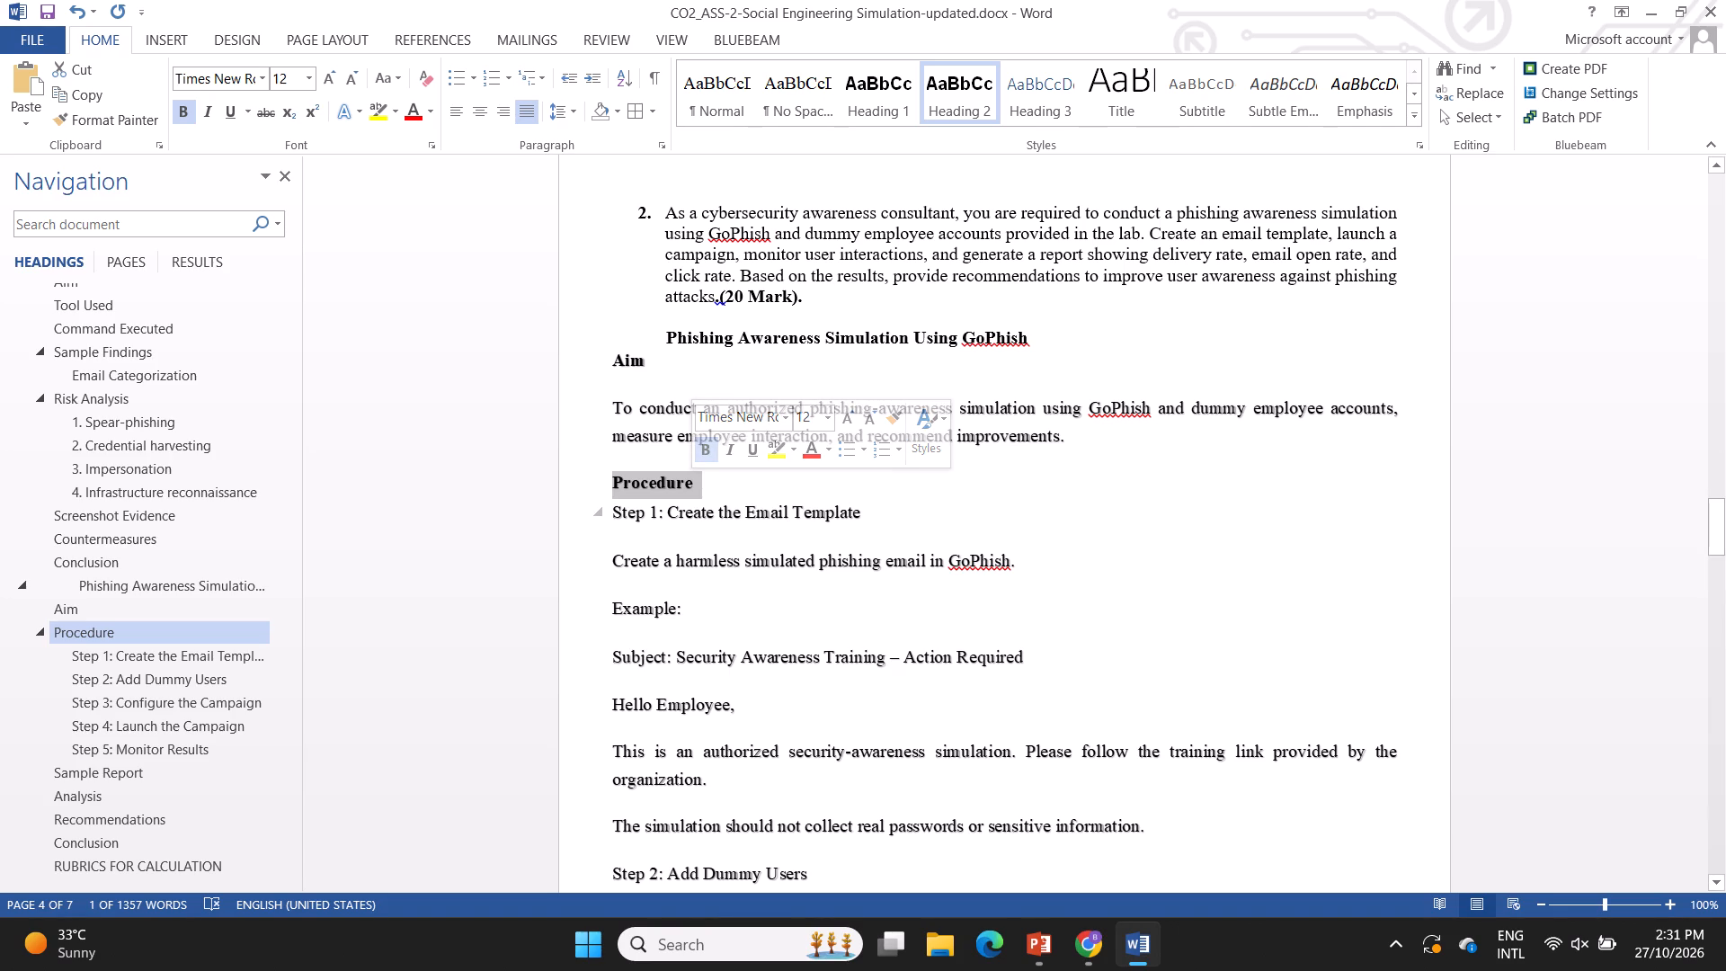
{"action": "left_click", "coordinate": [996, 517]}
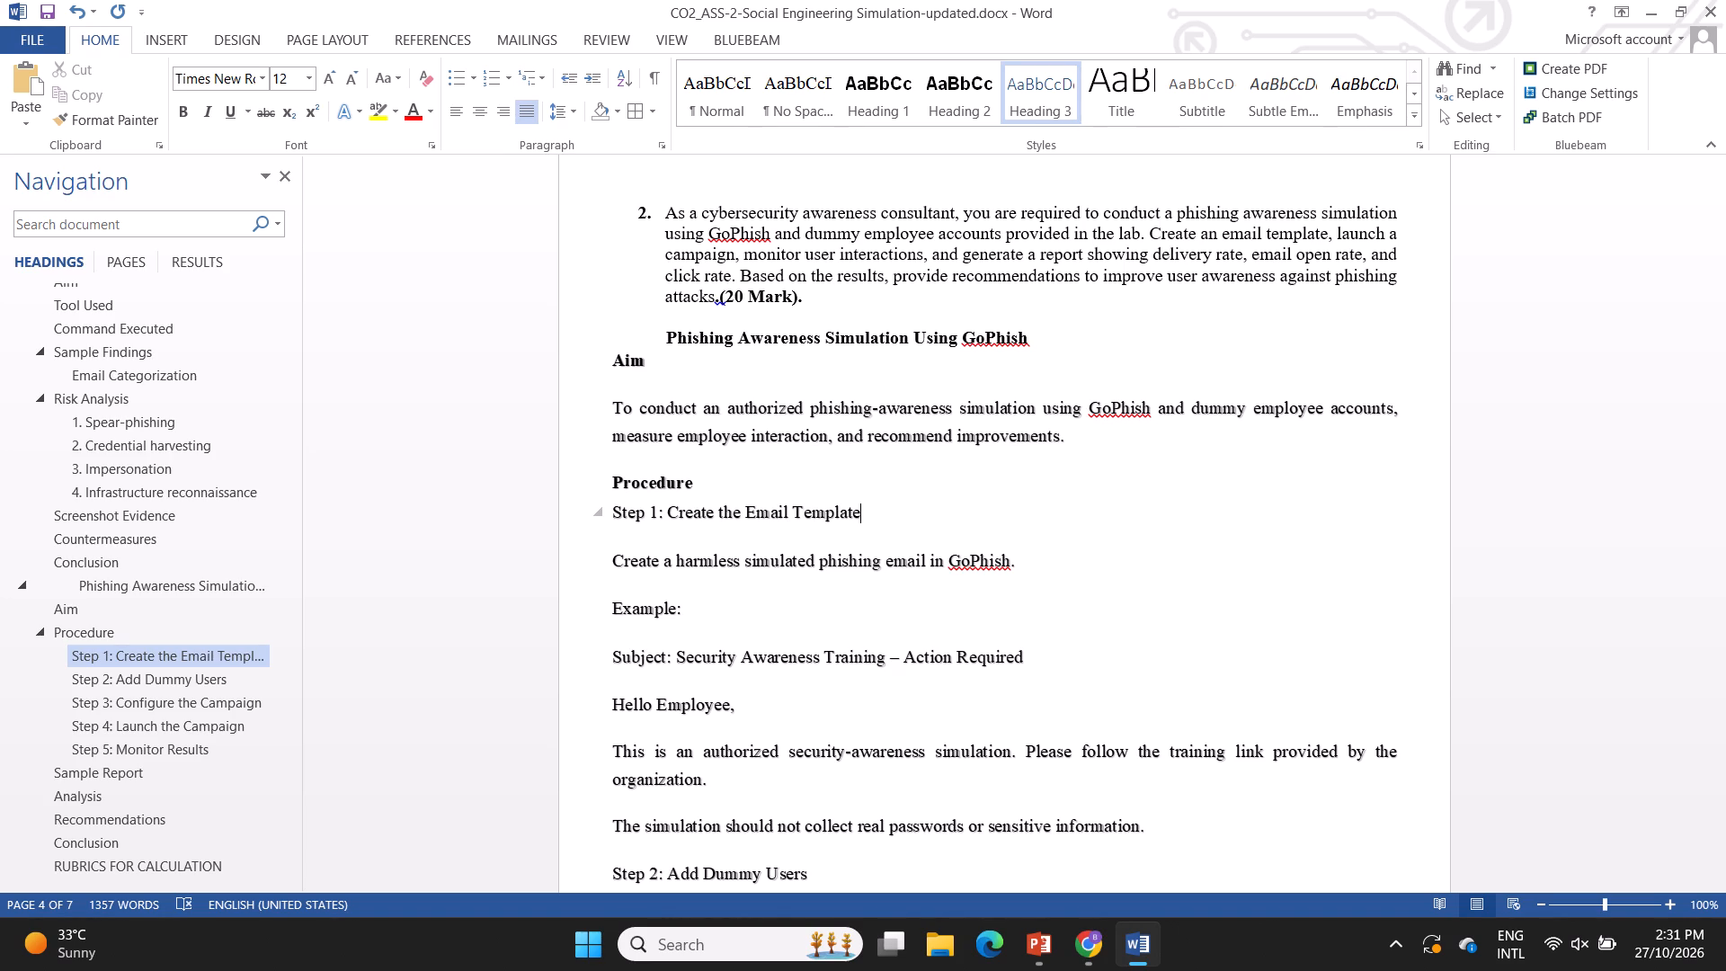
Make the "Sample Report" heading of the GoPhish answer bold.
{"action": "scroll", "coordinate": [816, 619], "scroll_direction": "down", "scroll_amount": 3}
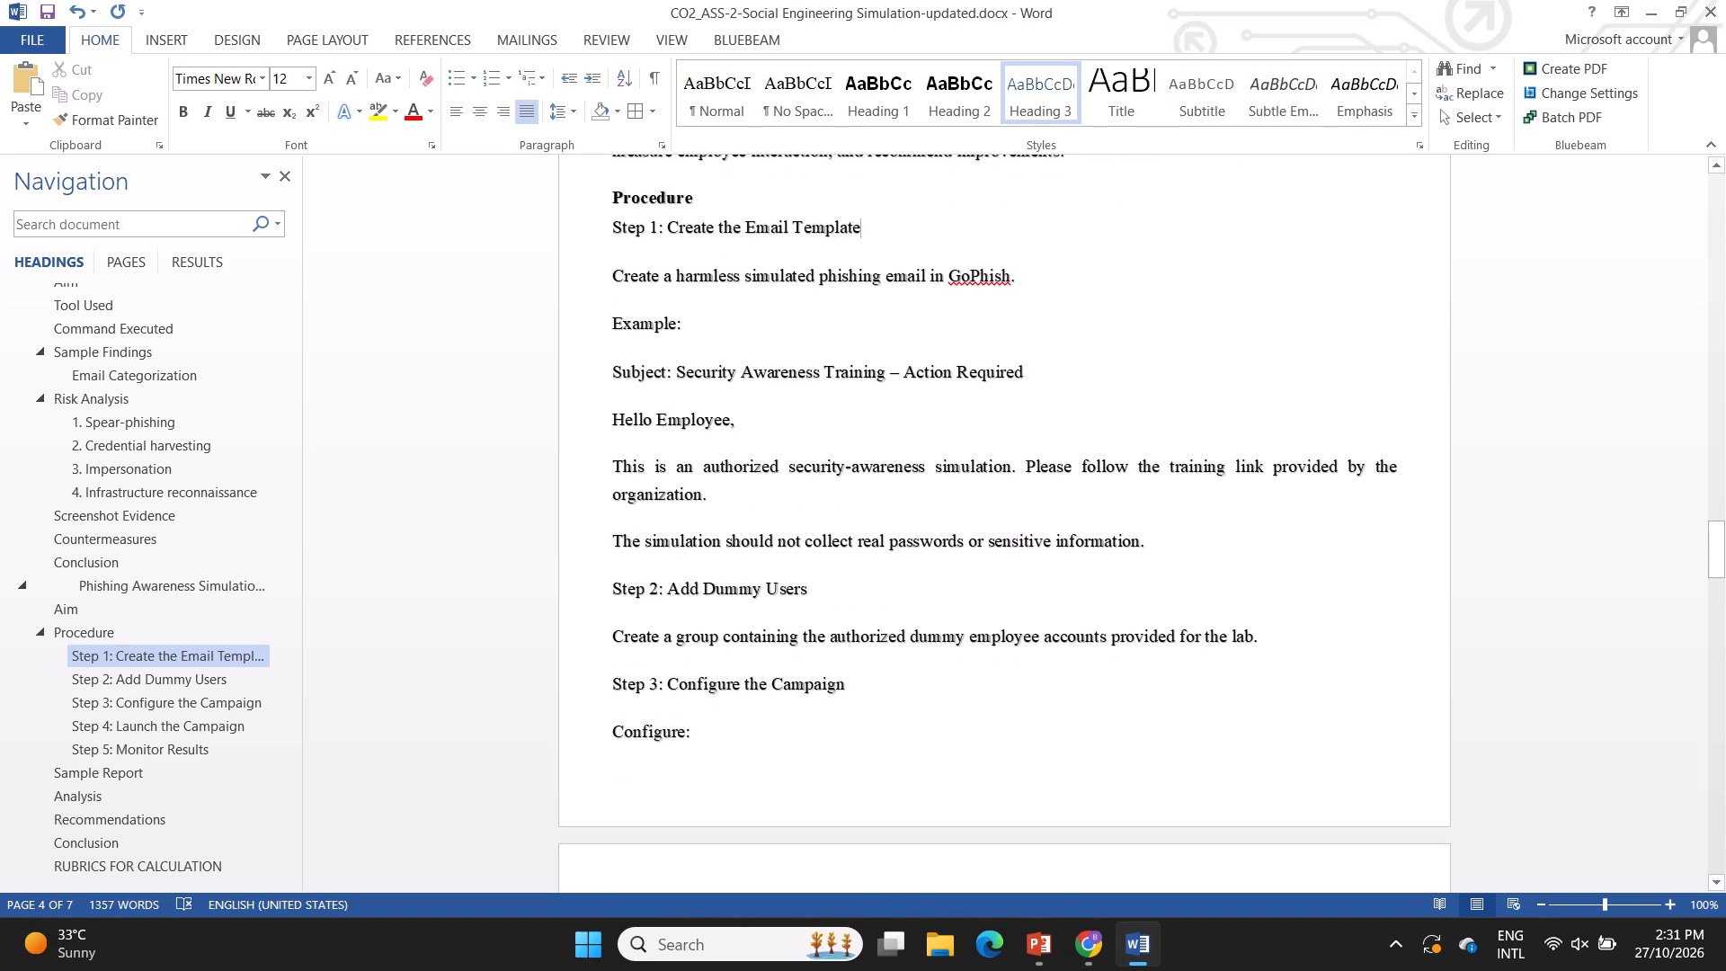
{"action": "scroll", "coordinate": [816, 619], "scroll_direction": "down", "scroll_amount": 4}
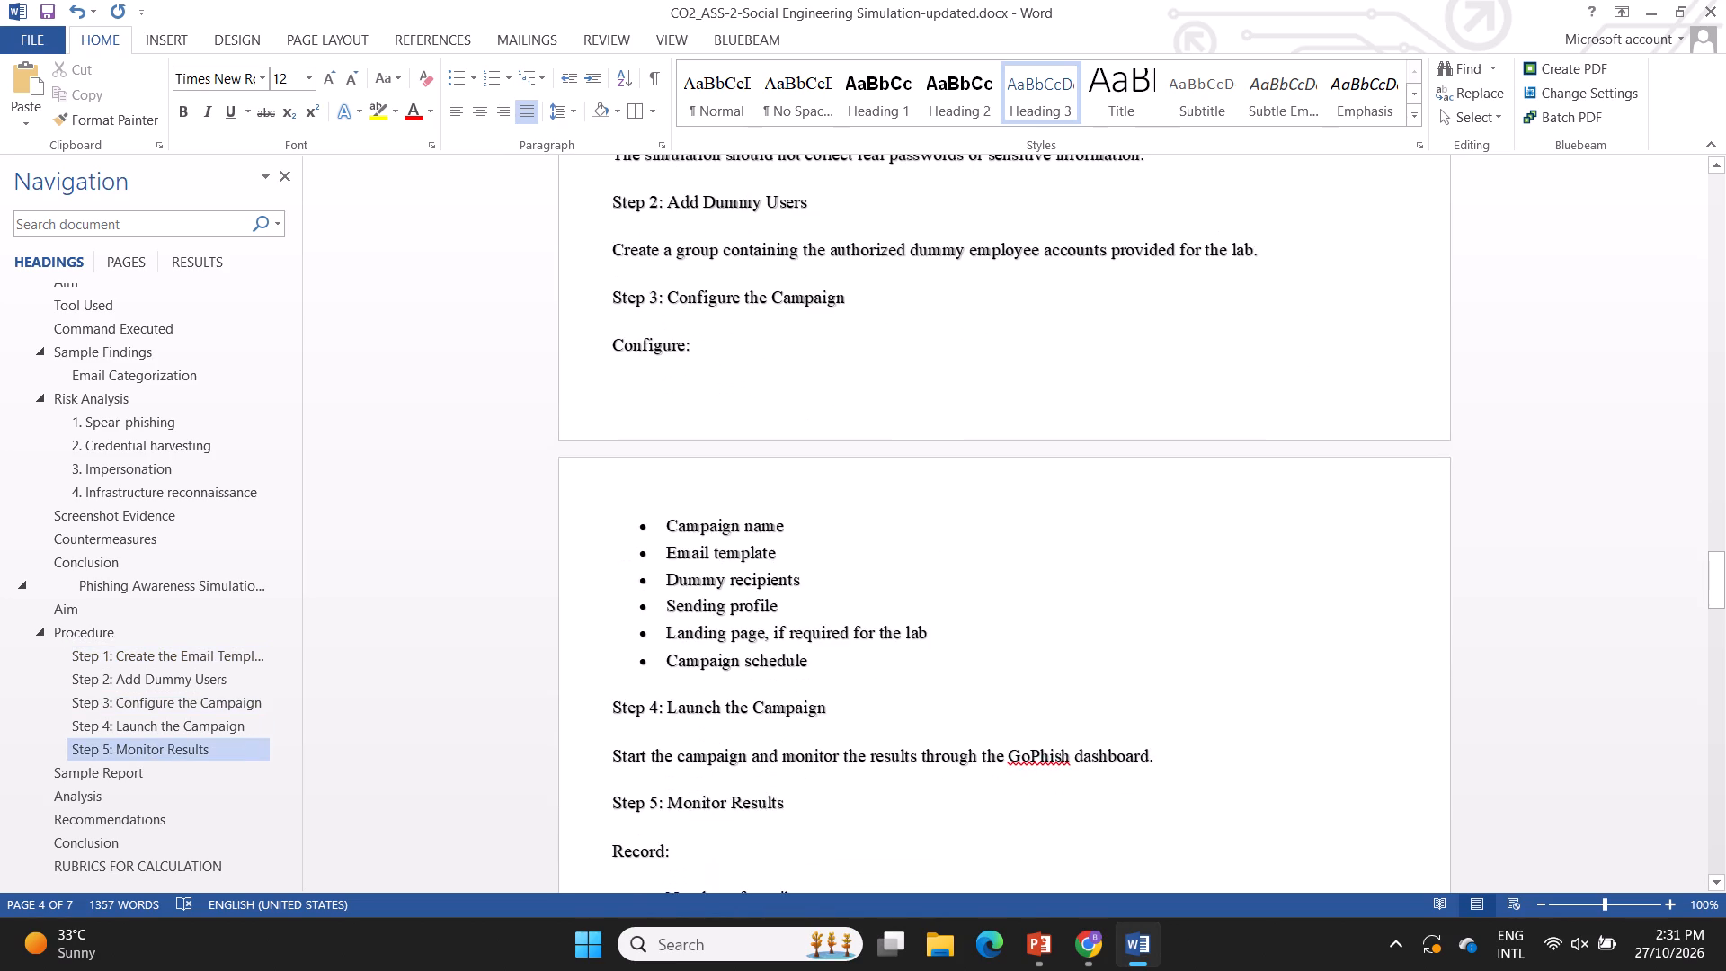
{"action": "scroll", "coordinate": [816, 619], "scroll_direction": "down", "scroll_amount": 3}
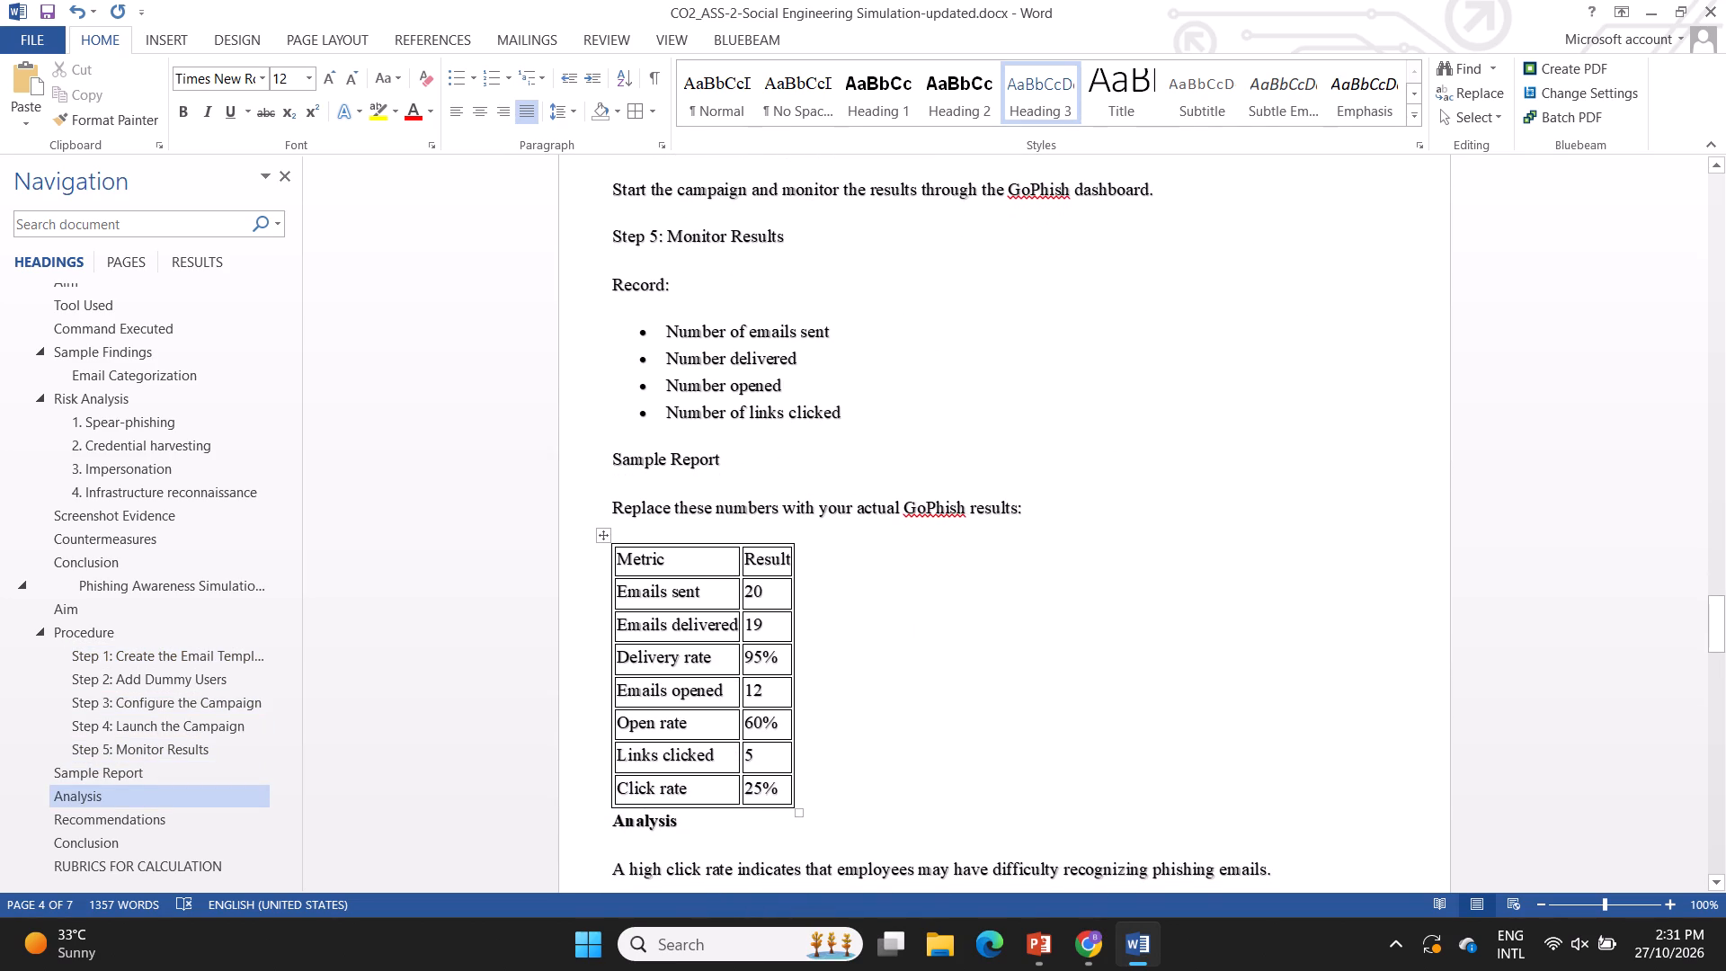
{"action": "left_click_drag", "start_coordinate": [613, 455], "coordinate": [711, 460]}
{"action": "left_click", "coordinate": [725, 435]}
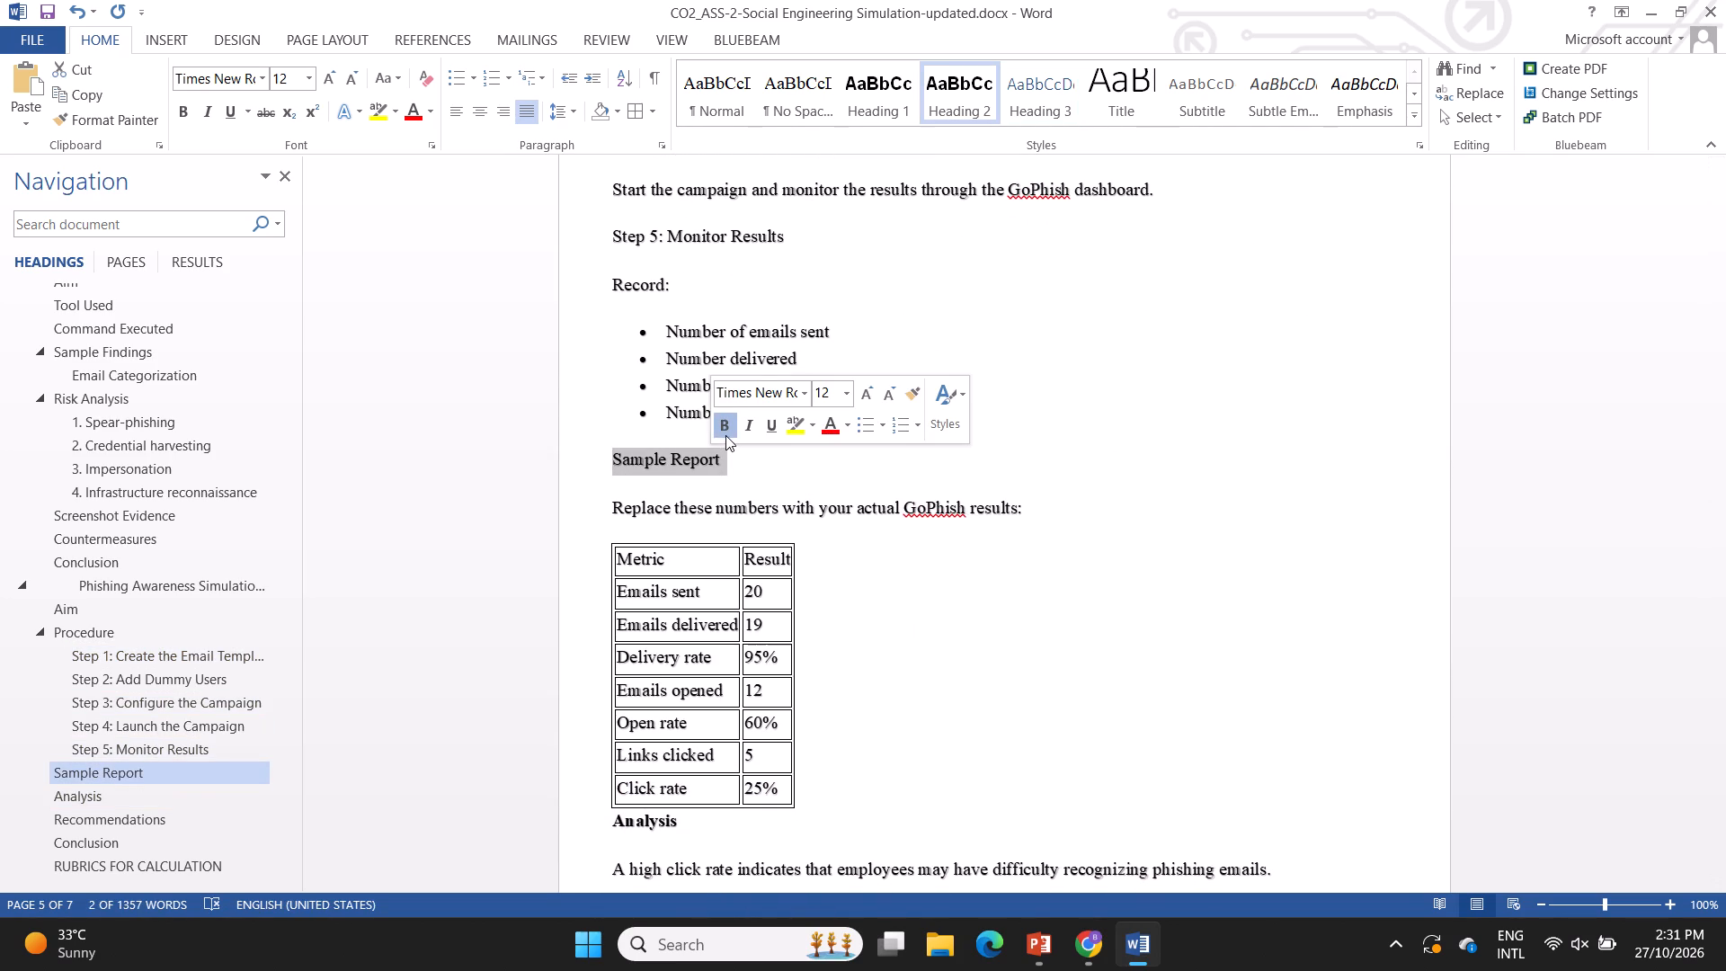
{"action": "left_click", "coordinate": [861, 600]}
{"action": "scroll", "coordinate": [861, 600], "scroll_direction": "down", "scroll_amount": 6}
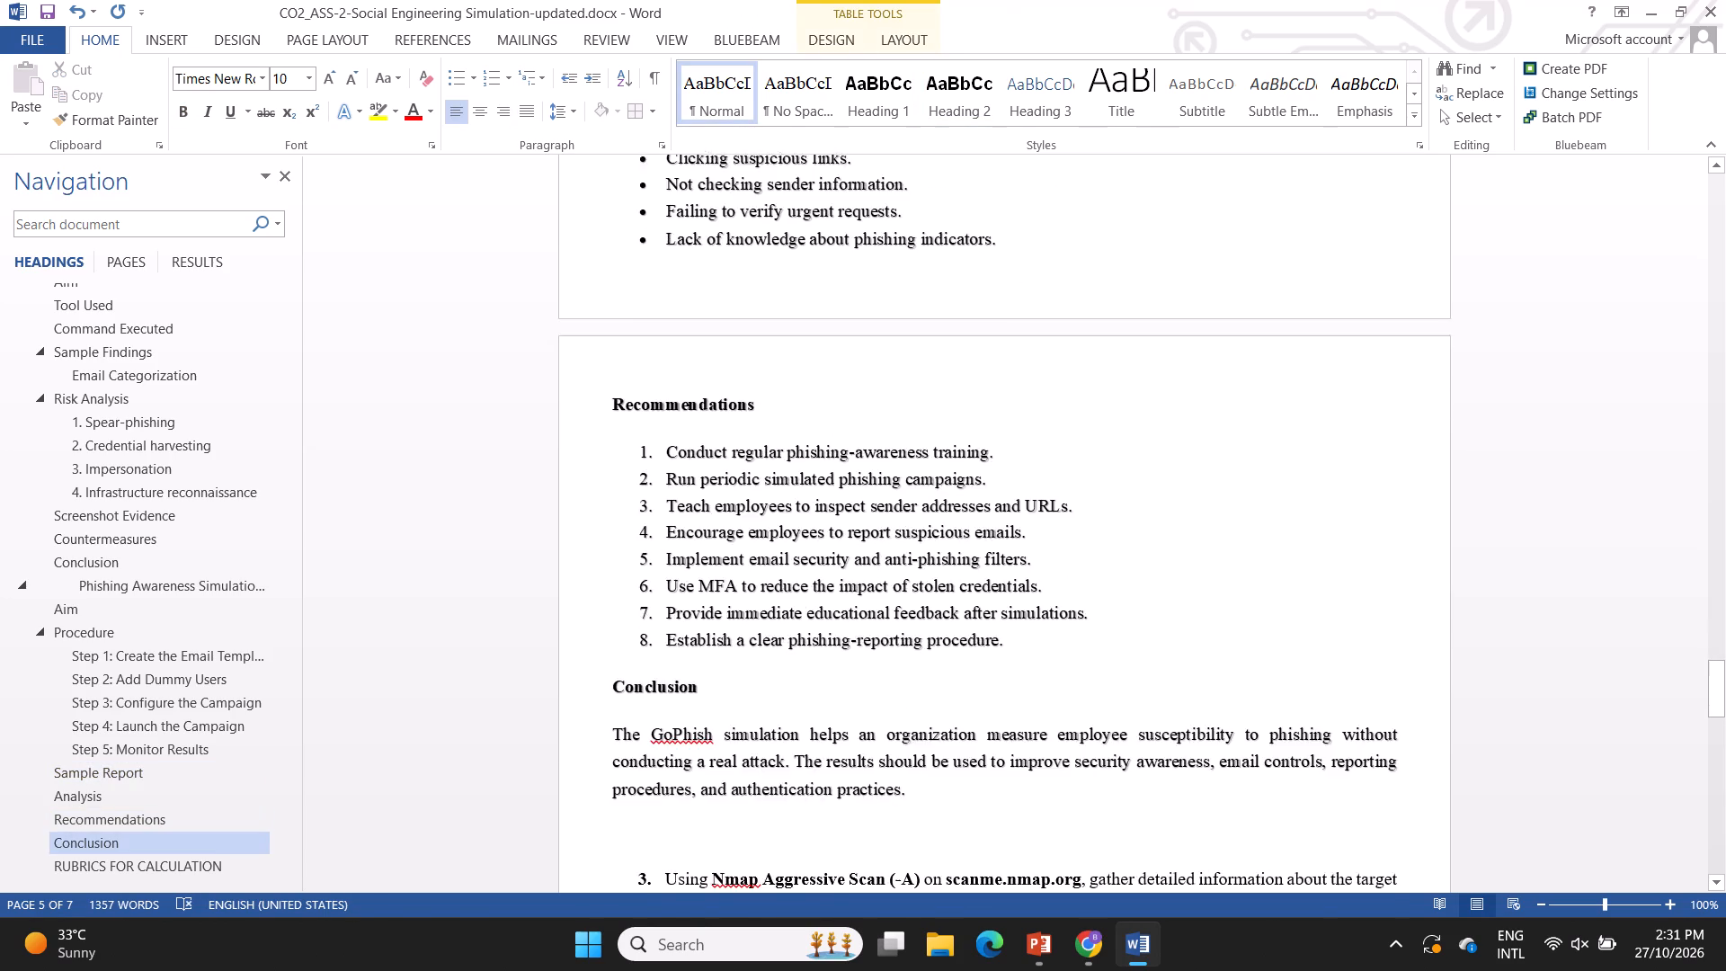
{"action": "scroll", "coordinate": [861, 600], "scroll_direction": "down", "scroll_amount": 3}
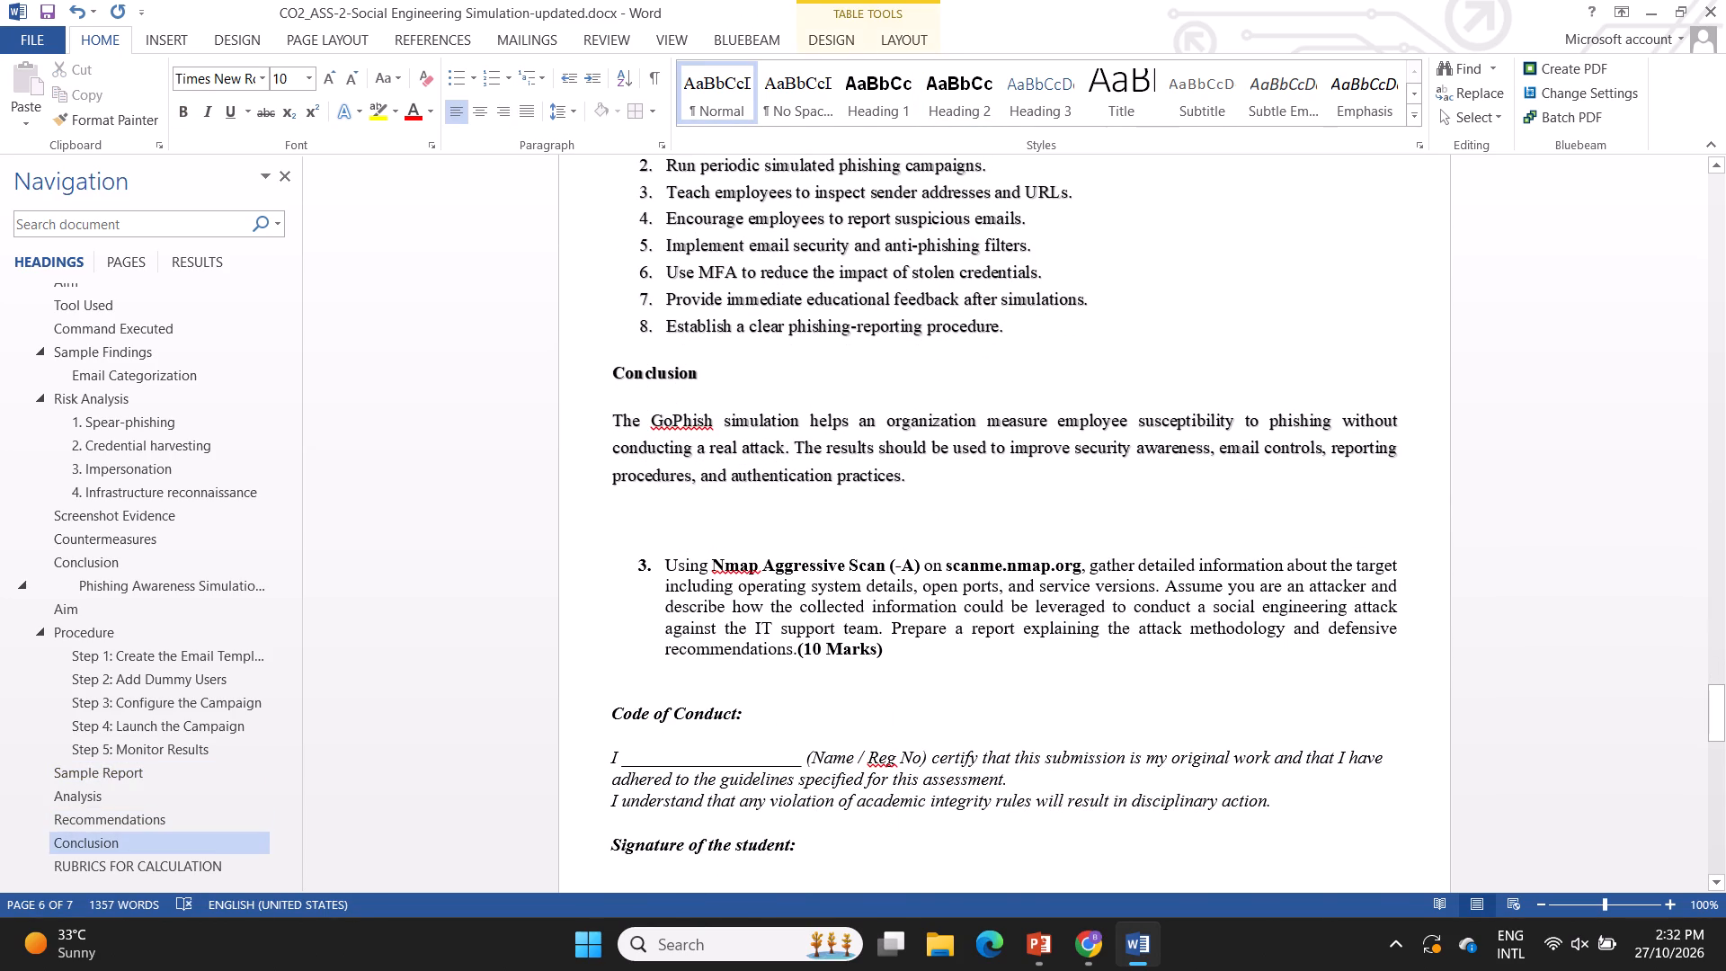
{"action": "left_click", "coordinate": [886, 658]}
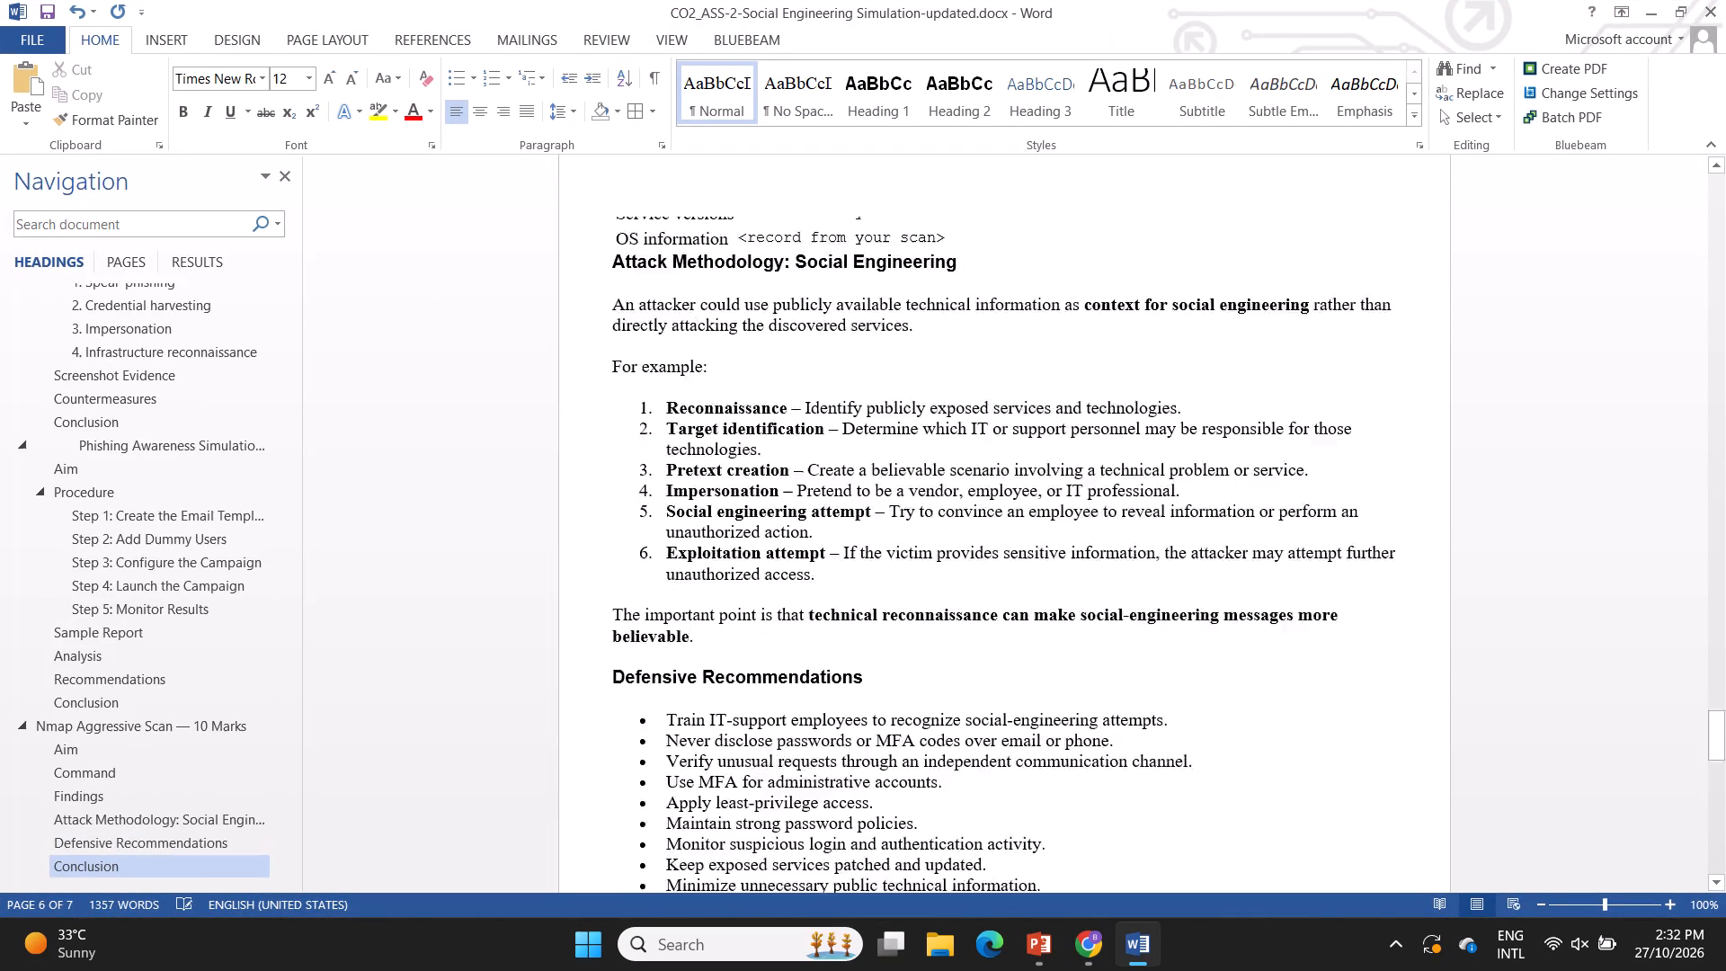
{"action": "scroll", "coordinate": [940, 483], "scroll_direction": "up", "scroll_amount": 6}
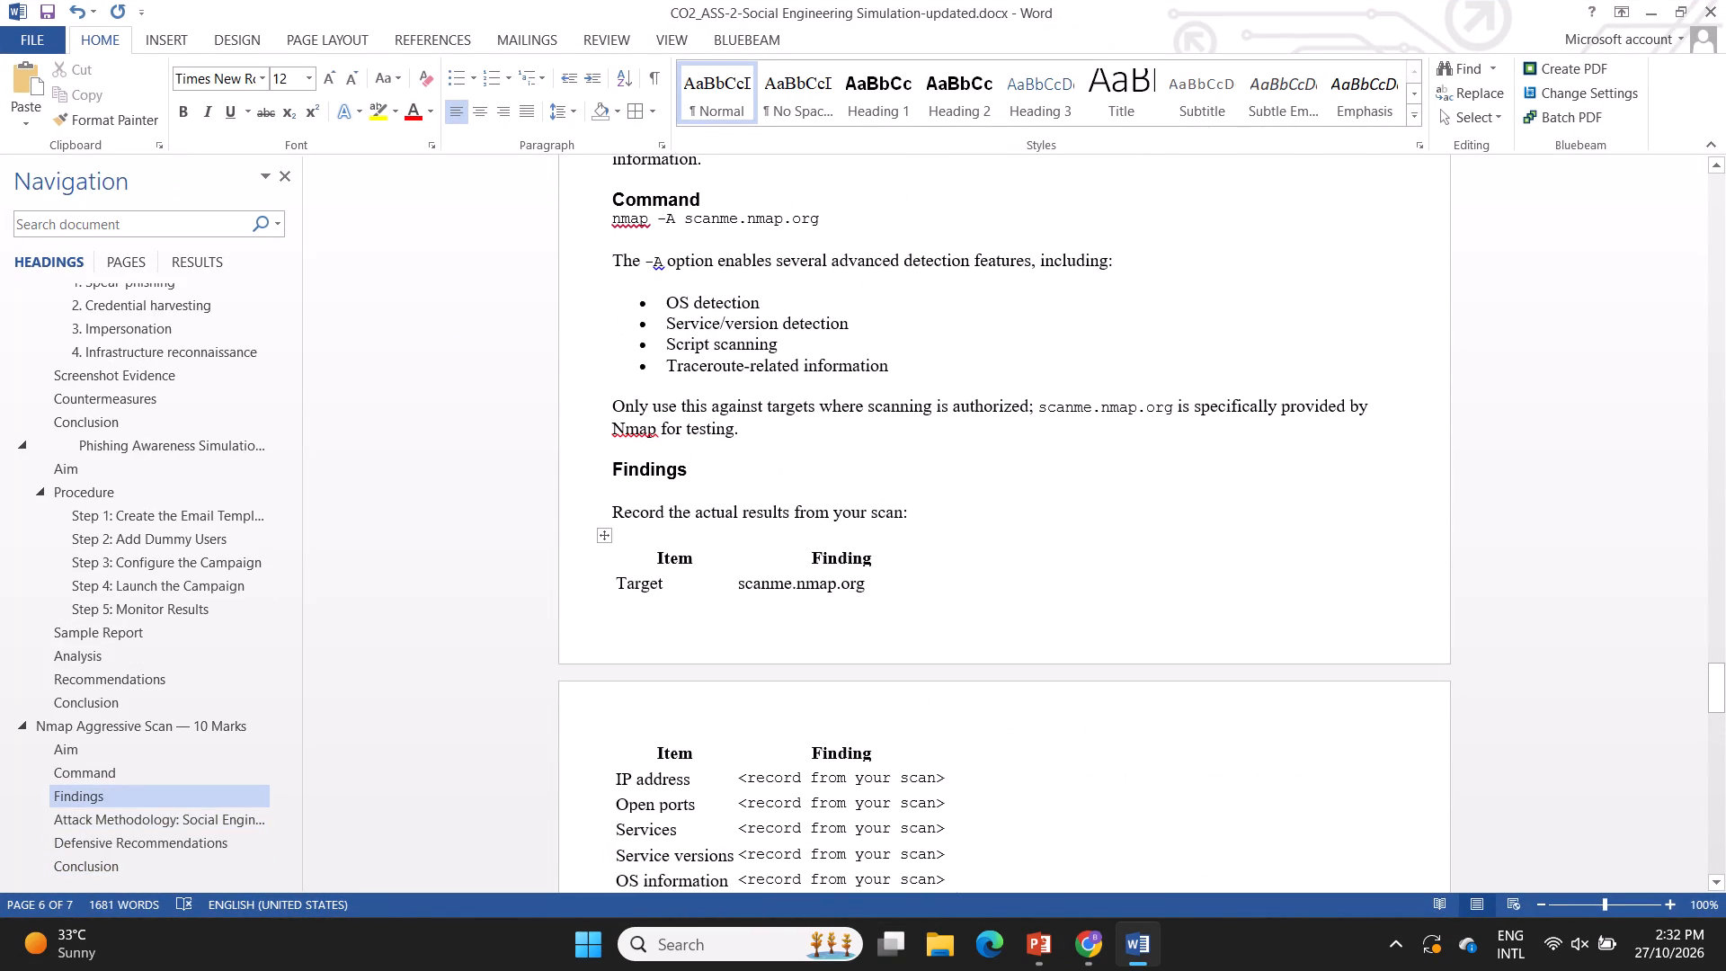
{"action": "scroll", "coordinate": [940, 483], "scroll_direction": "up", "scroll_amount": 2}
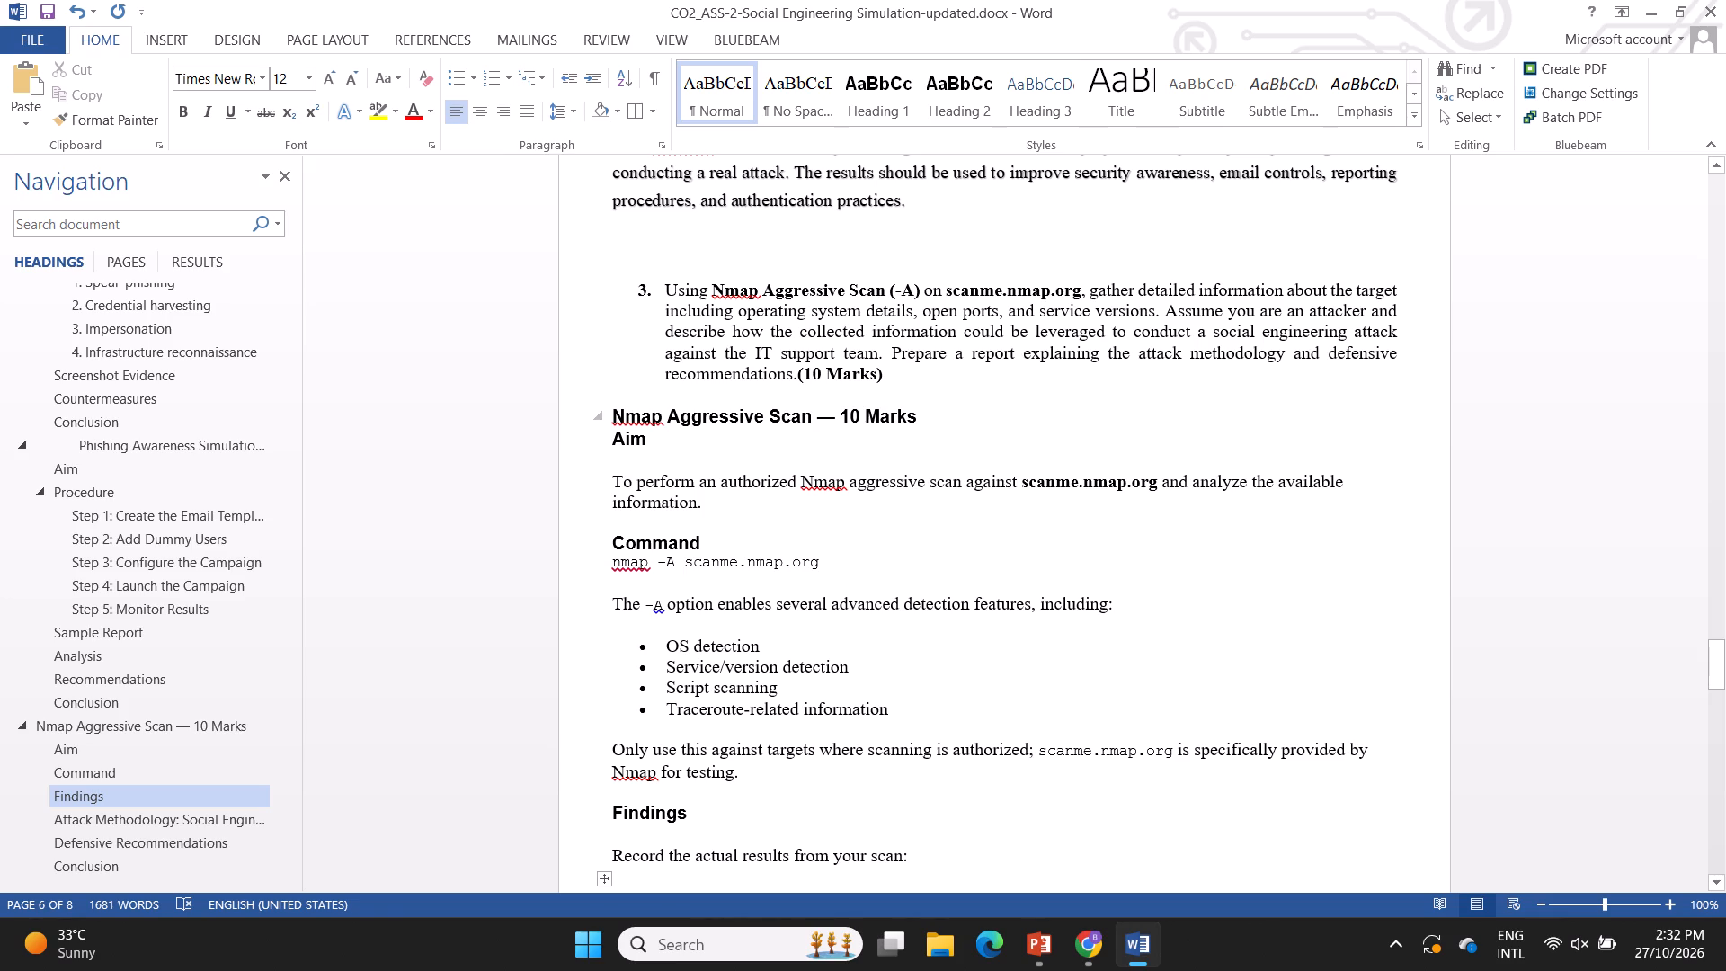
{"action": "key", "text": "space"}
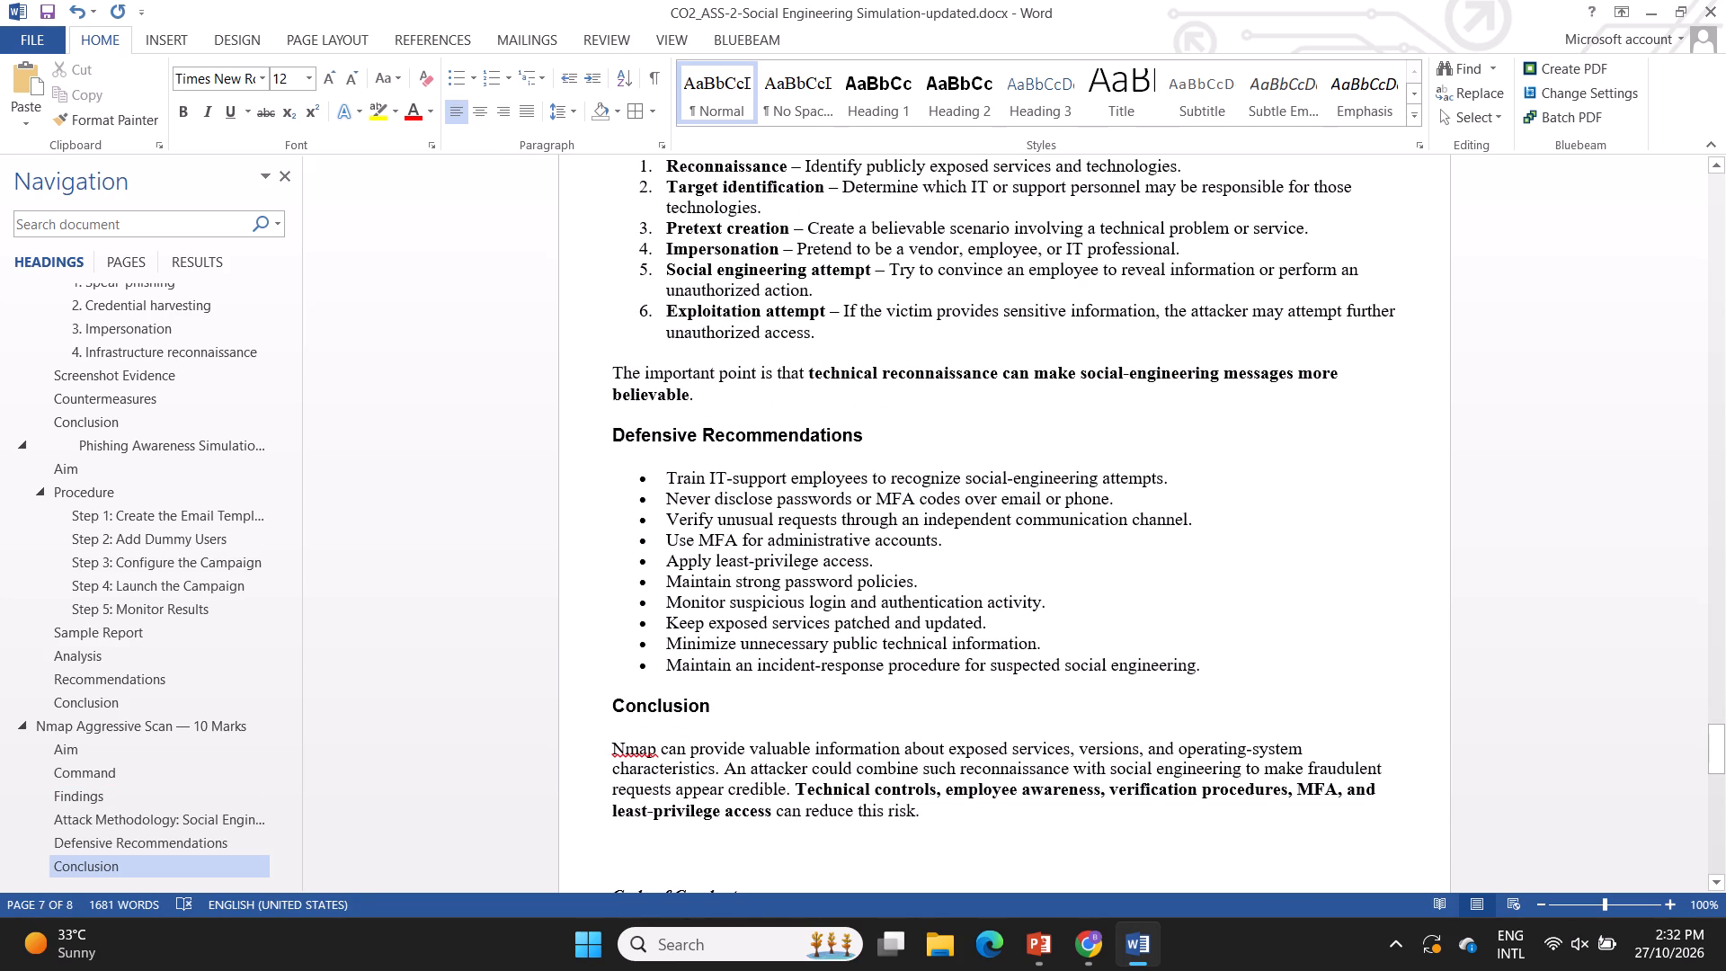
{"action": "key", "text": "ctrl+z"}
Indent the "Nmap Aggressive Scan — 10 Marks" heading below question 3 with leading spaces.
{"action": "scroll", "coordinate": [615, 420], "scroll_direction": "right", "scroll_amount": 1}
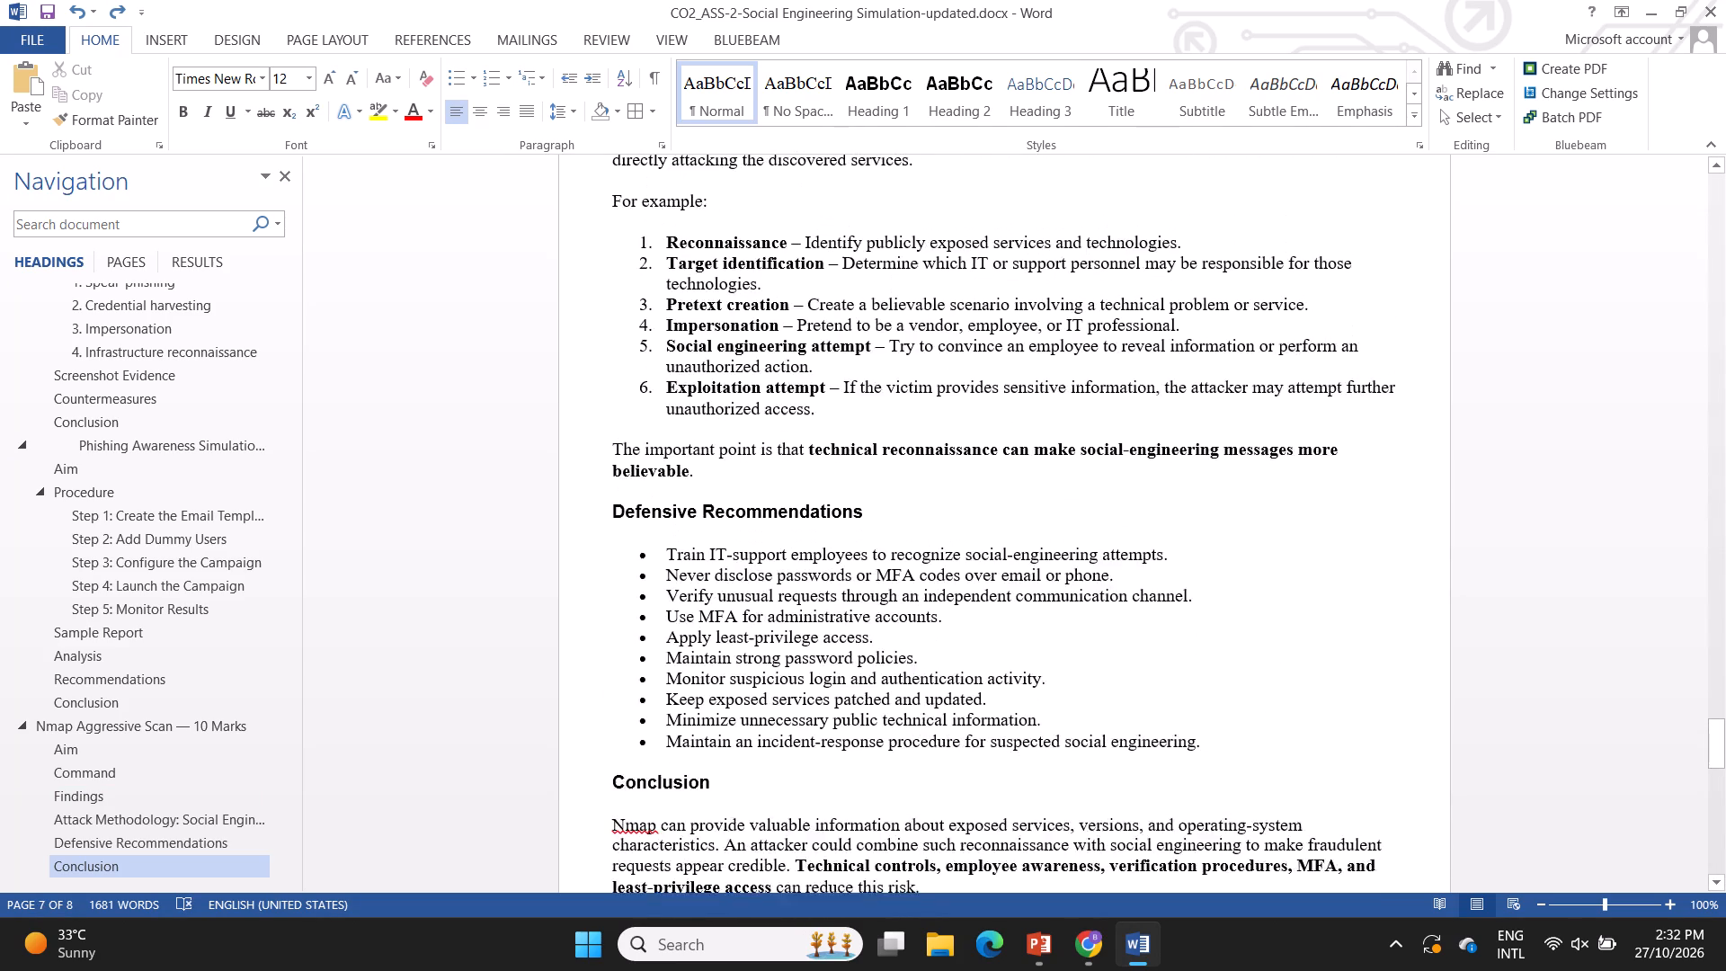
{"action": "scroll", "coordinate": [615, 420], "scroll_direction": "up", "scroll_amount": 7}
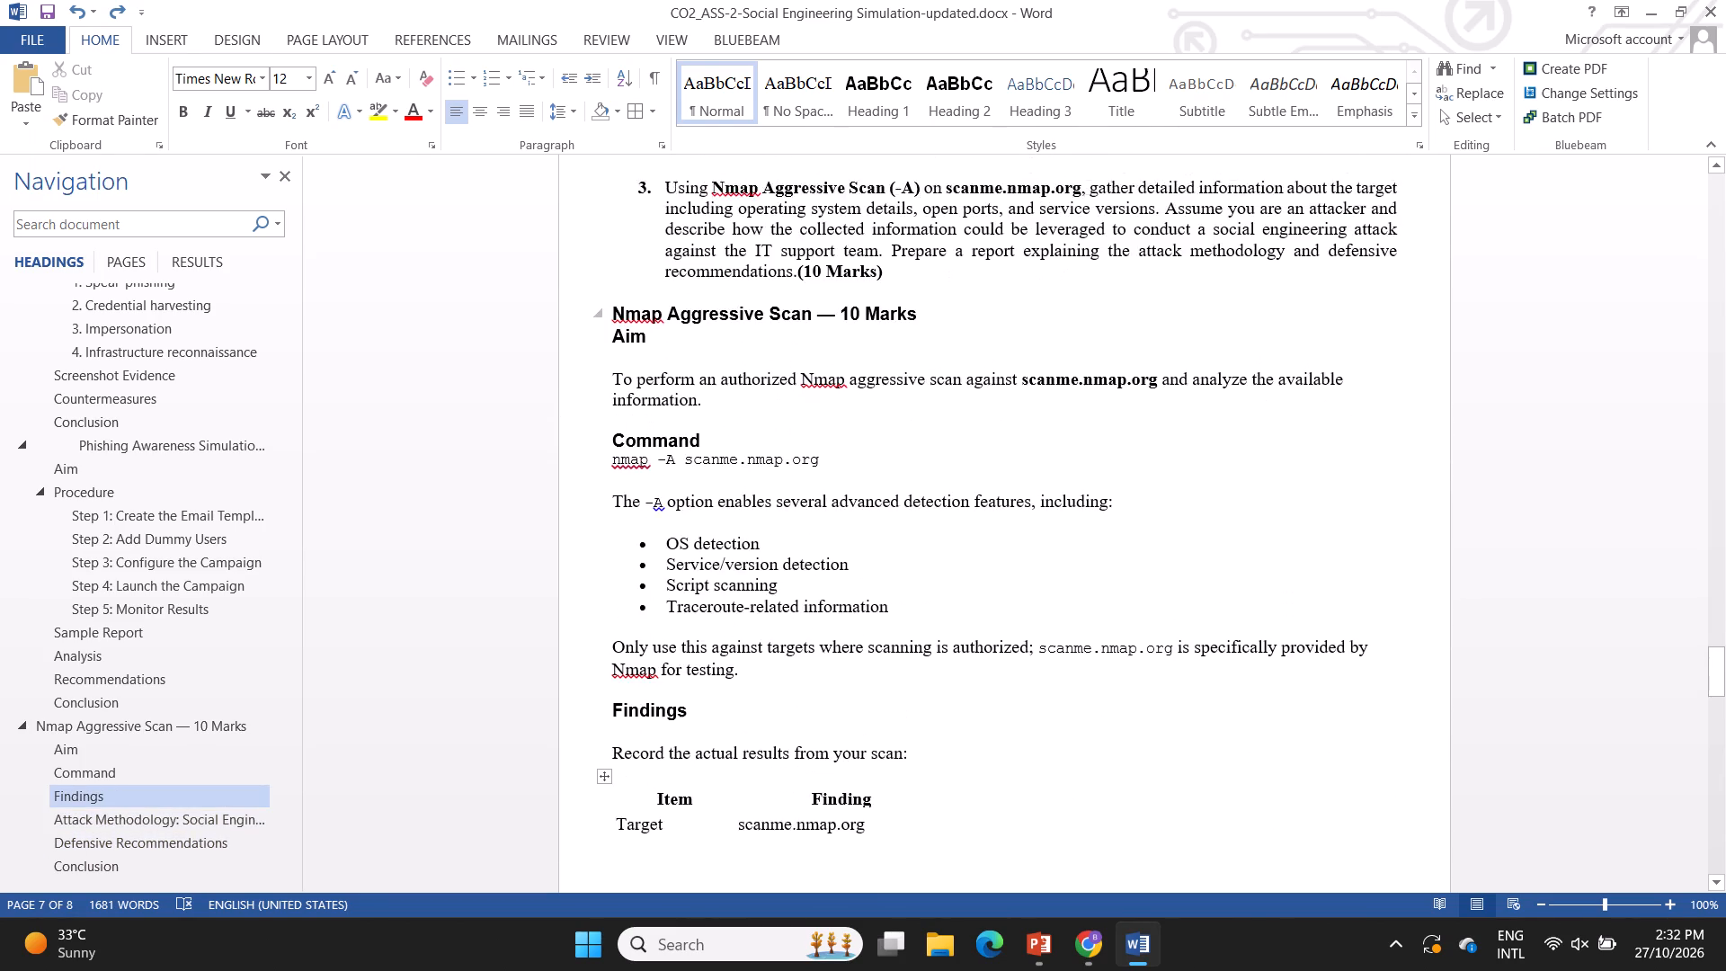
{"action": "scroll", "coordinate": [615, 420], "scroll_direction": "up", "scroll_amount": 1}
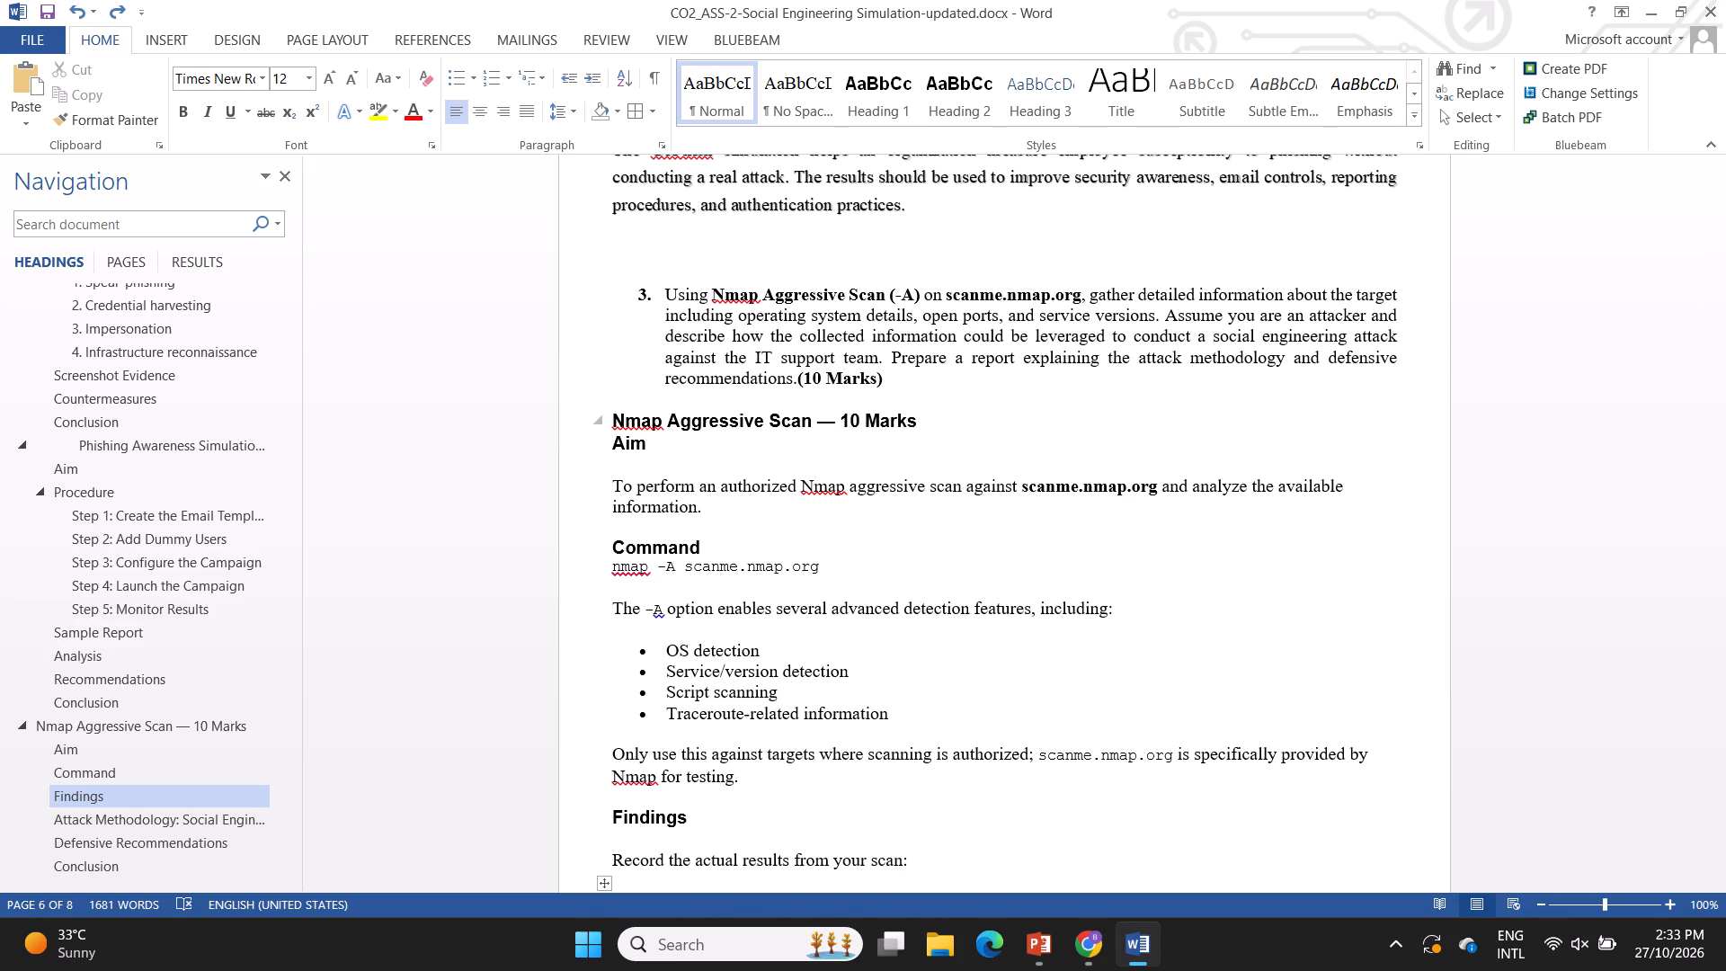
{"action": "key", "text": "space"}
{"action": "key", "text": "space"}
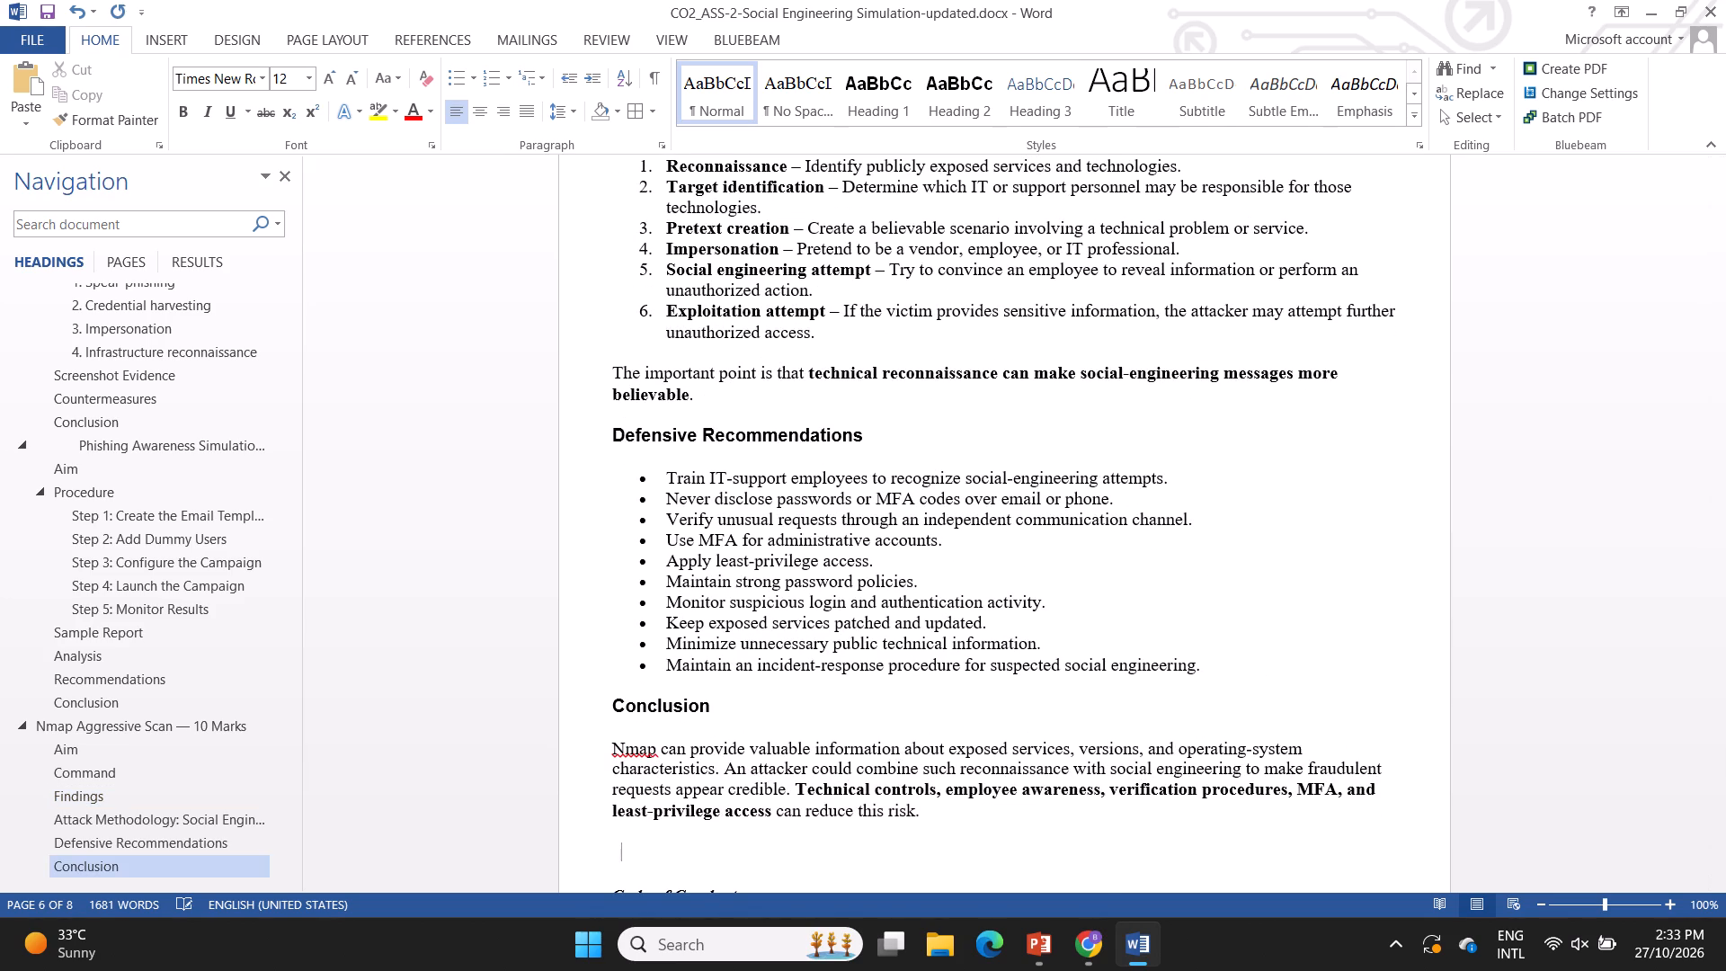
{"action": "scroll", "coordinate": [612, 416], "scroll_direction": "up", "scroll_amount": 8}
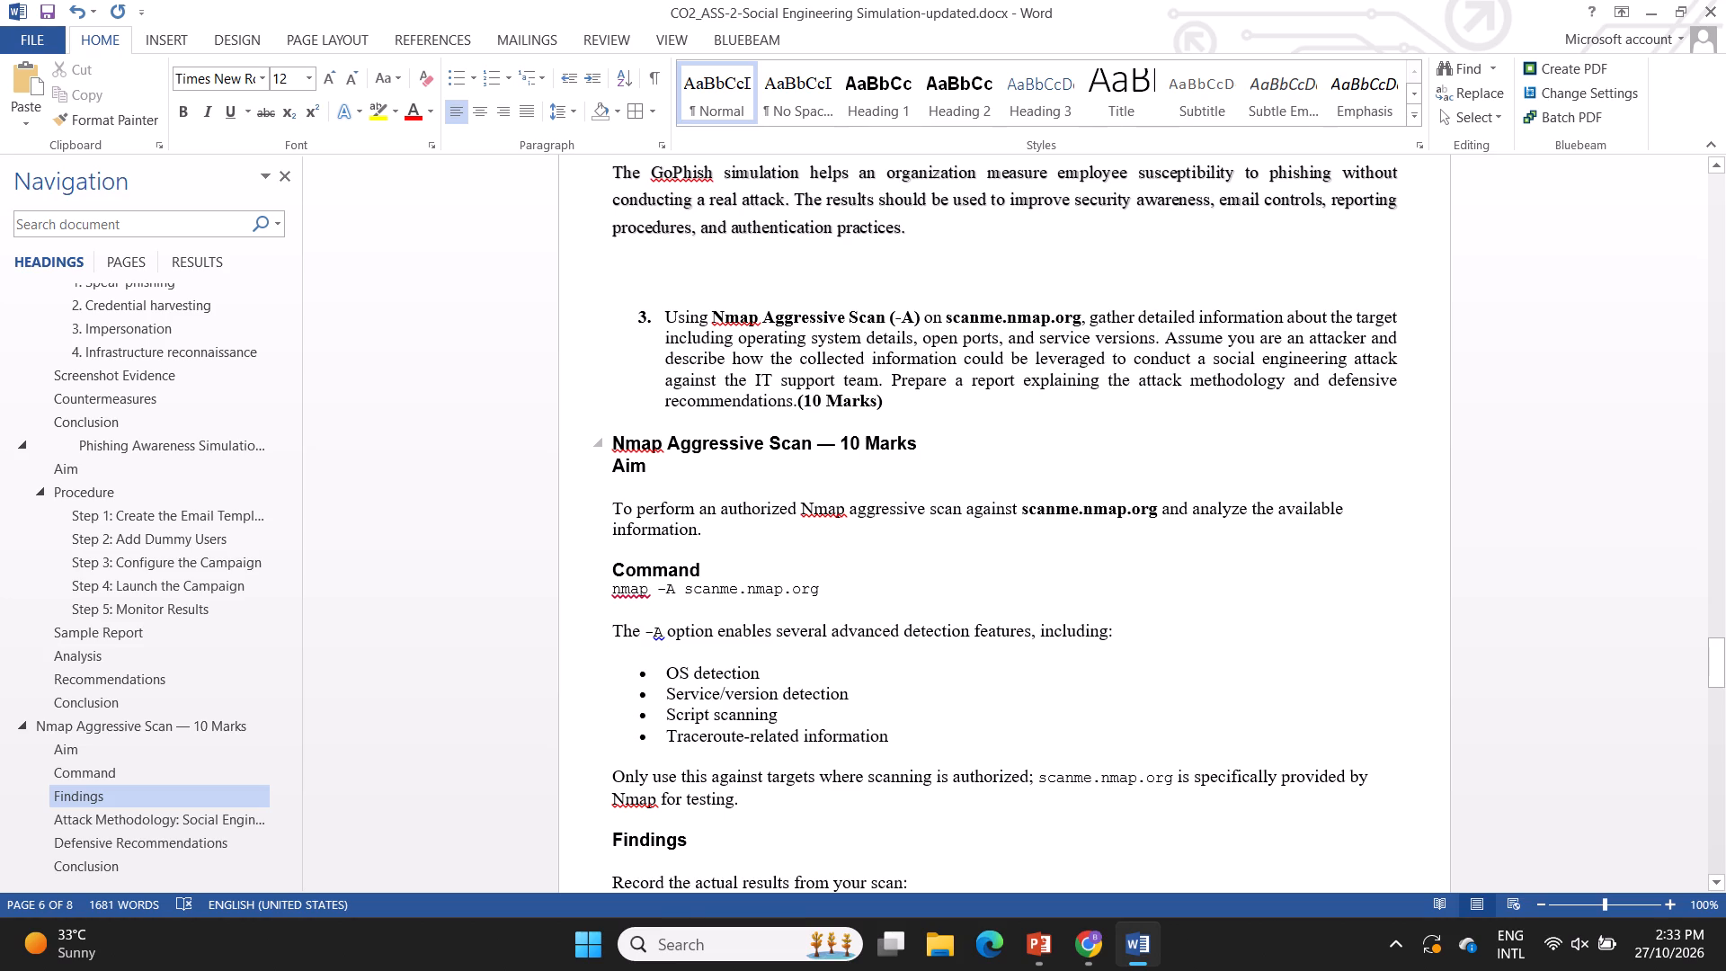
{"action": "left_click", "coordinate": [610, 453]}
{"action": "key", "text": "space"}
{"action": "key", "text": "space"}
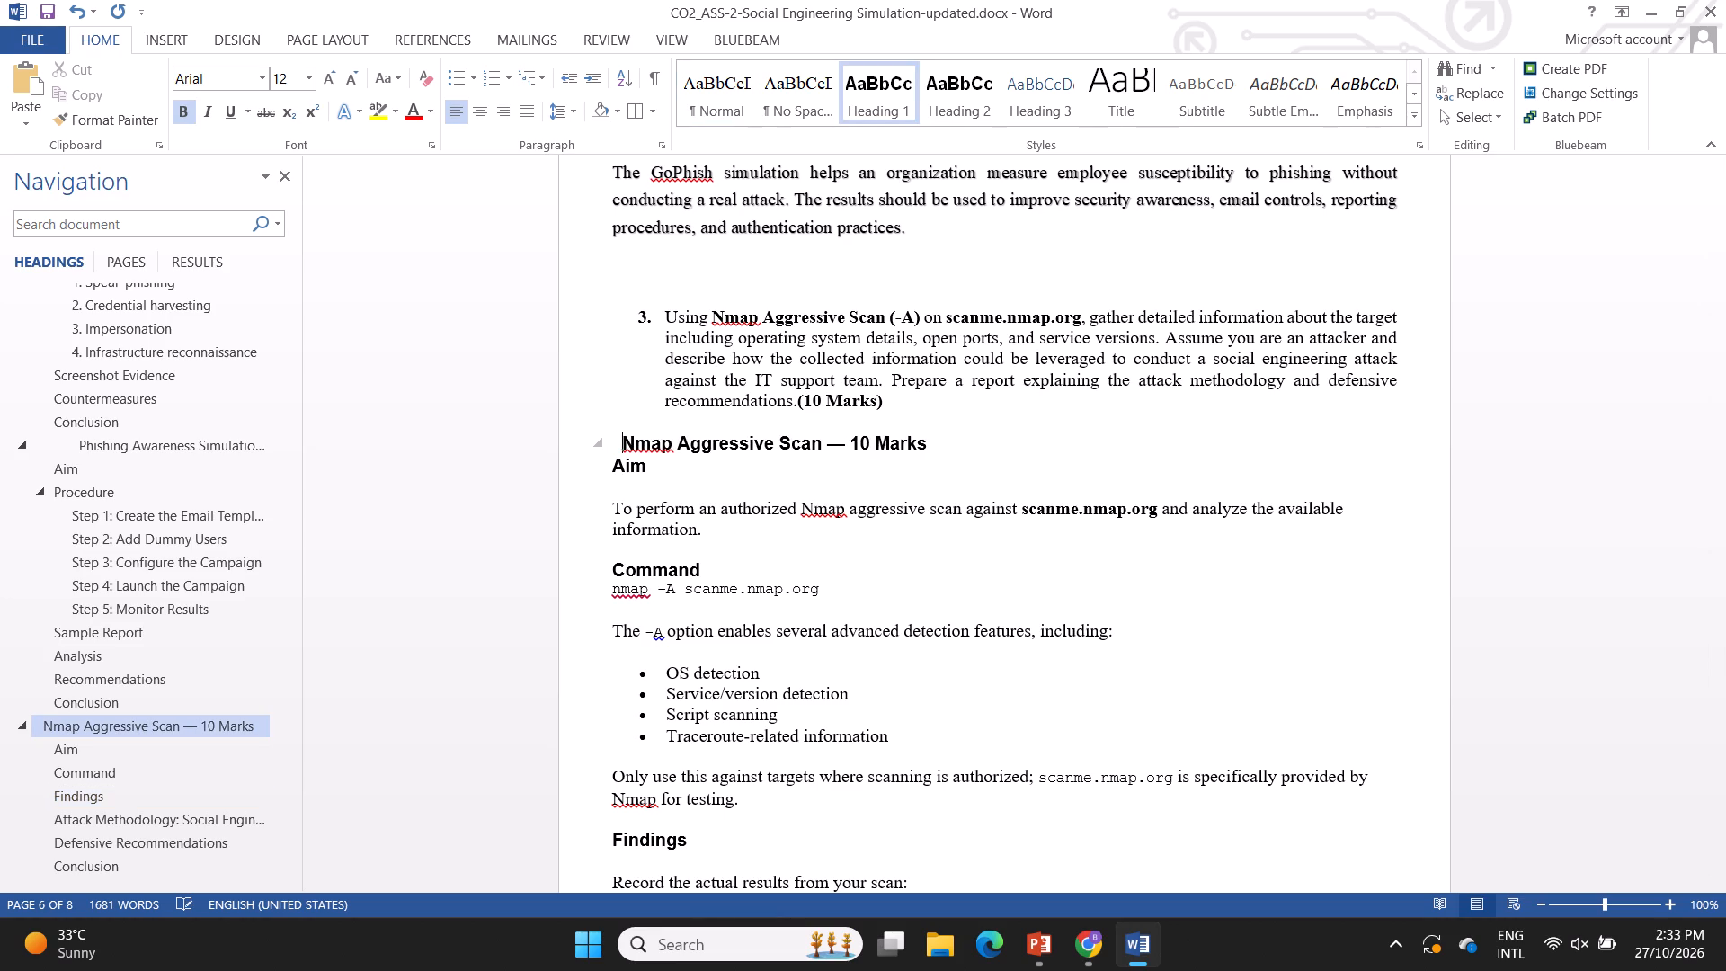
Delete "— 10 Marks" from the end of the Nmap Aggressive Scan heading.
{"action": "key", "text": "Right"}
{"action": "key", "text": "Right"}
{"action": "key", "text": "Right"}
{"action": "key", "text": "Right"}
{"action": "key", "text": "Right"}
{"action": "key", "text": "Right"}
{"action": "key", "text": "Right"}
{"action": "key", "text": "Right"}
{"action": "key", "text": "Right"}
{"action": "key", "text": "Right"}
{"action": "key", "text": "Right"}
{"action": "key", "text": "Right"}
{"action": "key", "text": "Right"}
{"action": "key", "text": "Right"}
{"action": "key", "text": "Right"}
{"action": "key", "text": "Right"}
{"action": "key", "text": "Right"}
{"action": "key", "text": "Right"}
{"action": "key", "text": "Right"}
{"action": "key", "text": "Right"}
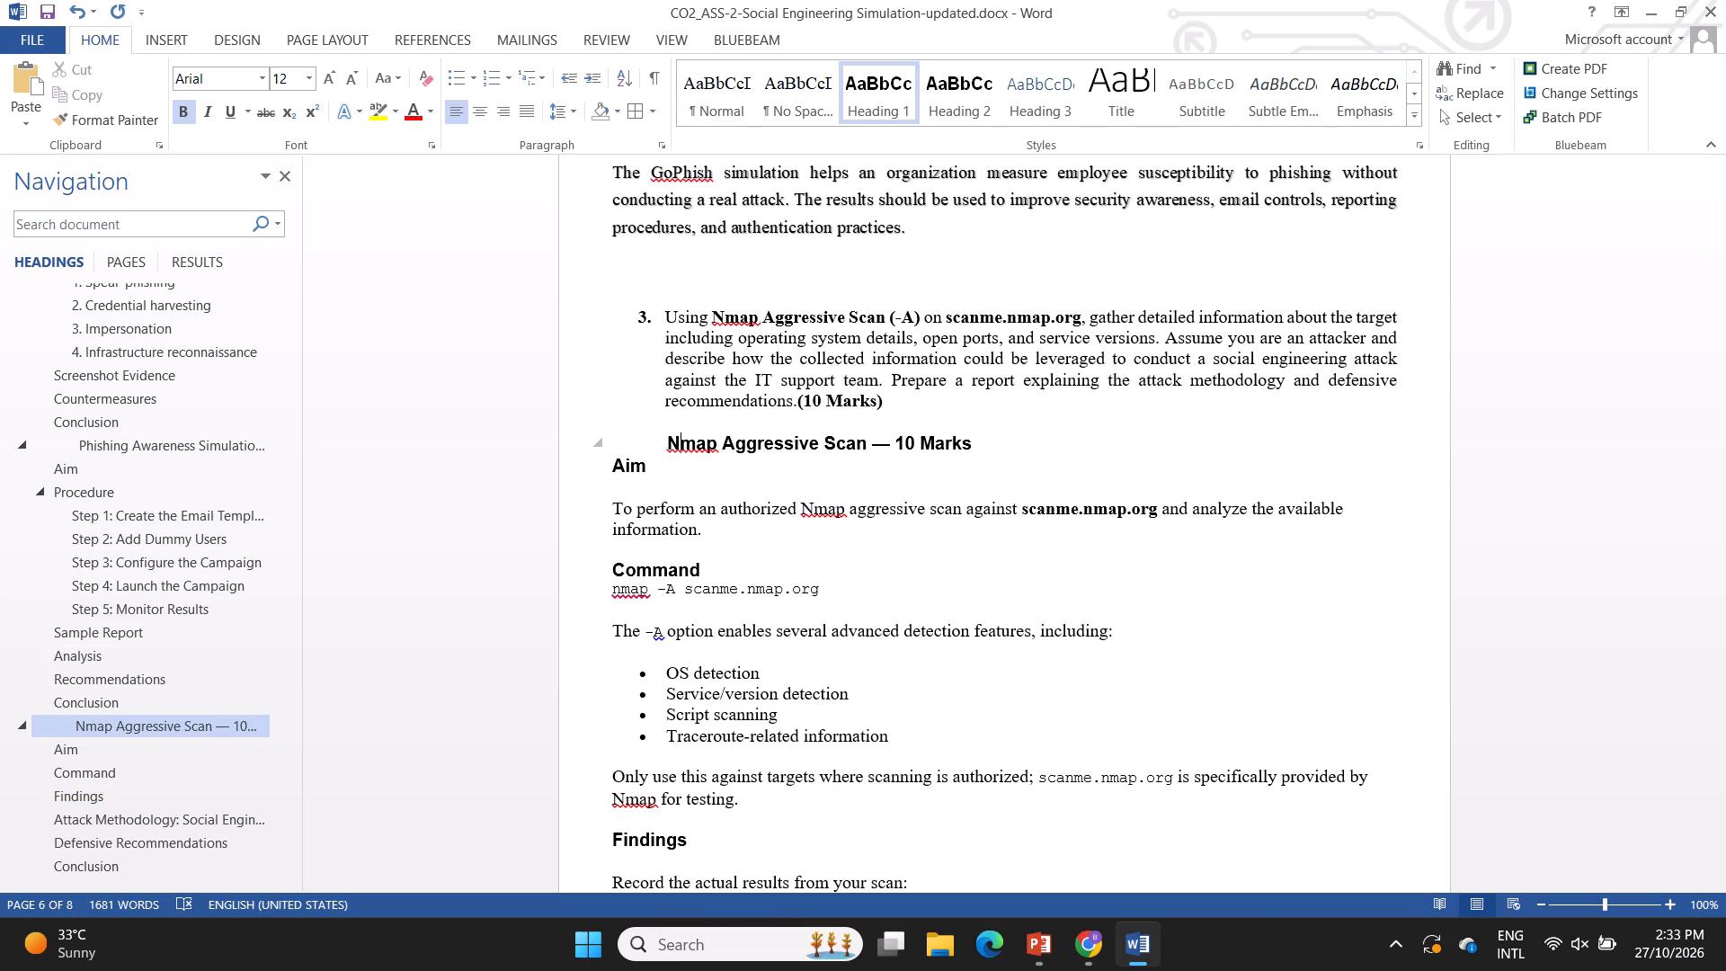
{"action": "key", "text": "Right"}
{"action": "key", "text": "Right"}
{"action": "key", "text": "Right"}
{"action": "key", "text": "Right"}
{"action": "key", "text": "BackSpace"}
{"action": "key", "text": "BackSpace"}
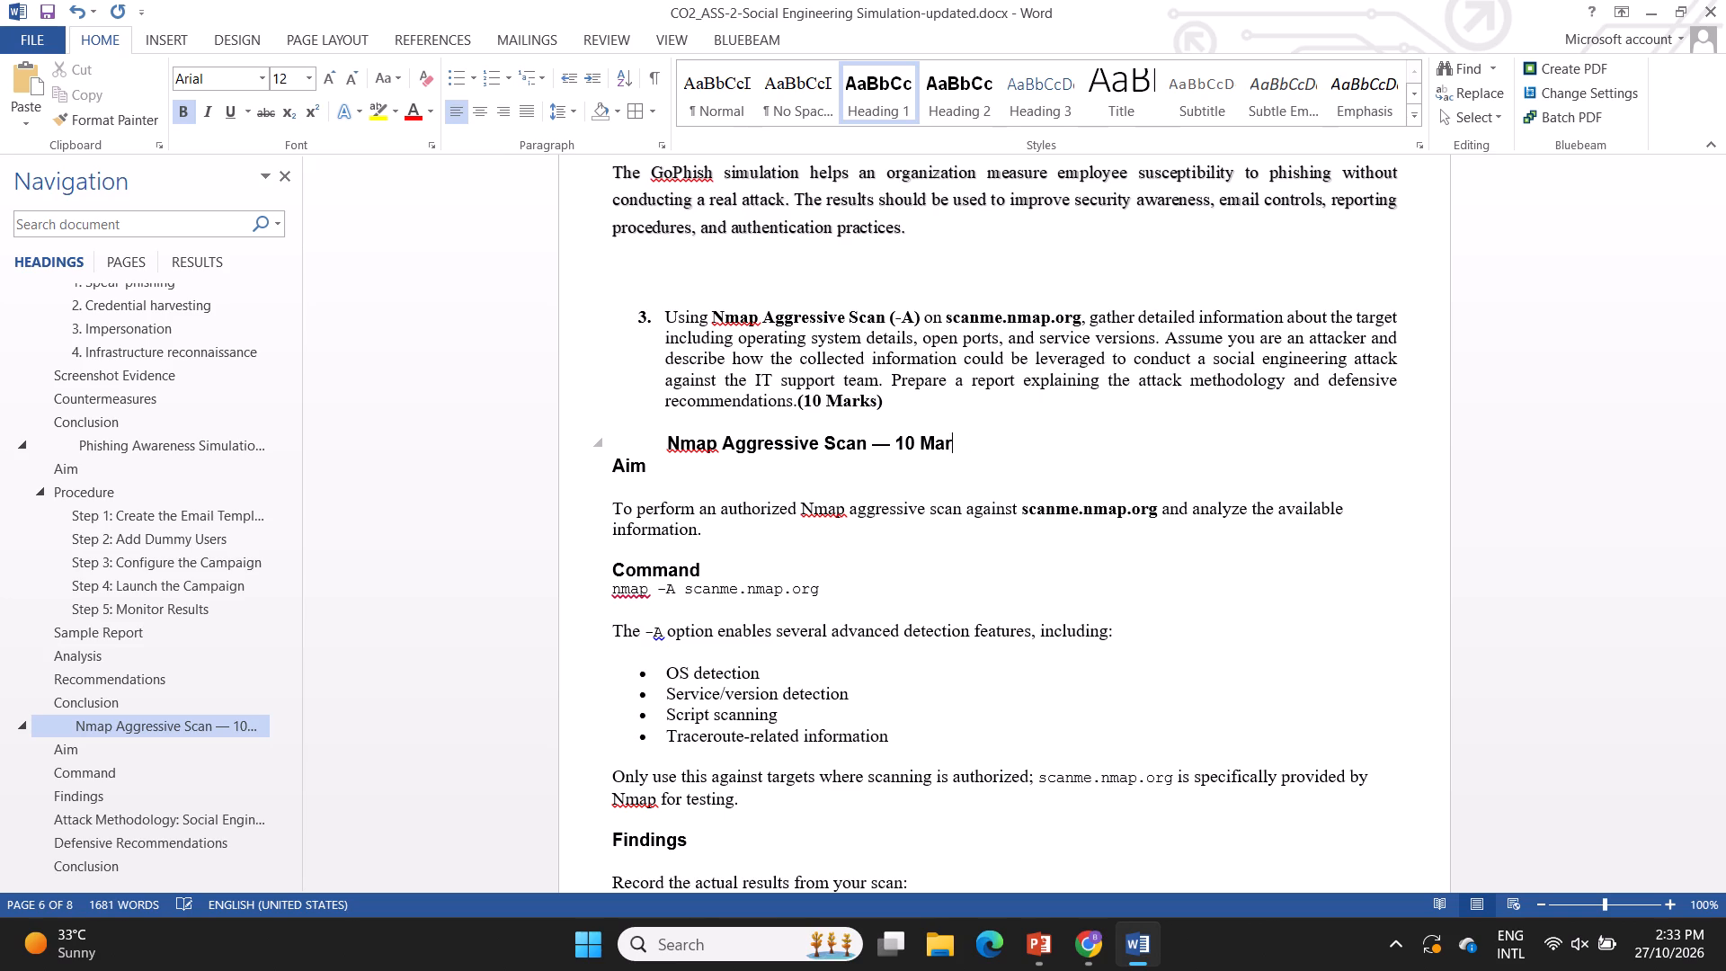
{"action": "key", "text": "BackSpace"}
{"action": "key", "text": "BackSpace"}
{"action": "key", "text": "BackSpace"}
{"action": "key", "text": "BackSpace"}
{"action": "key", "text": "BackSpace"}
{"action": "key", "text": "BackSpace"}
{"action": "key", "text": "BackSpace"}
{"action": "key", "text": "BackSpace"}
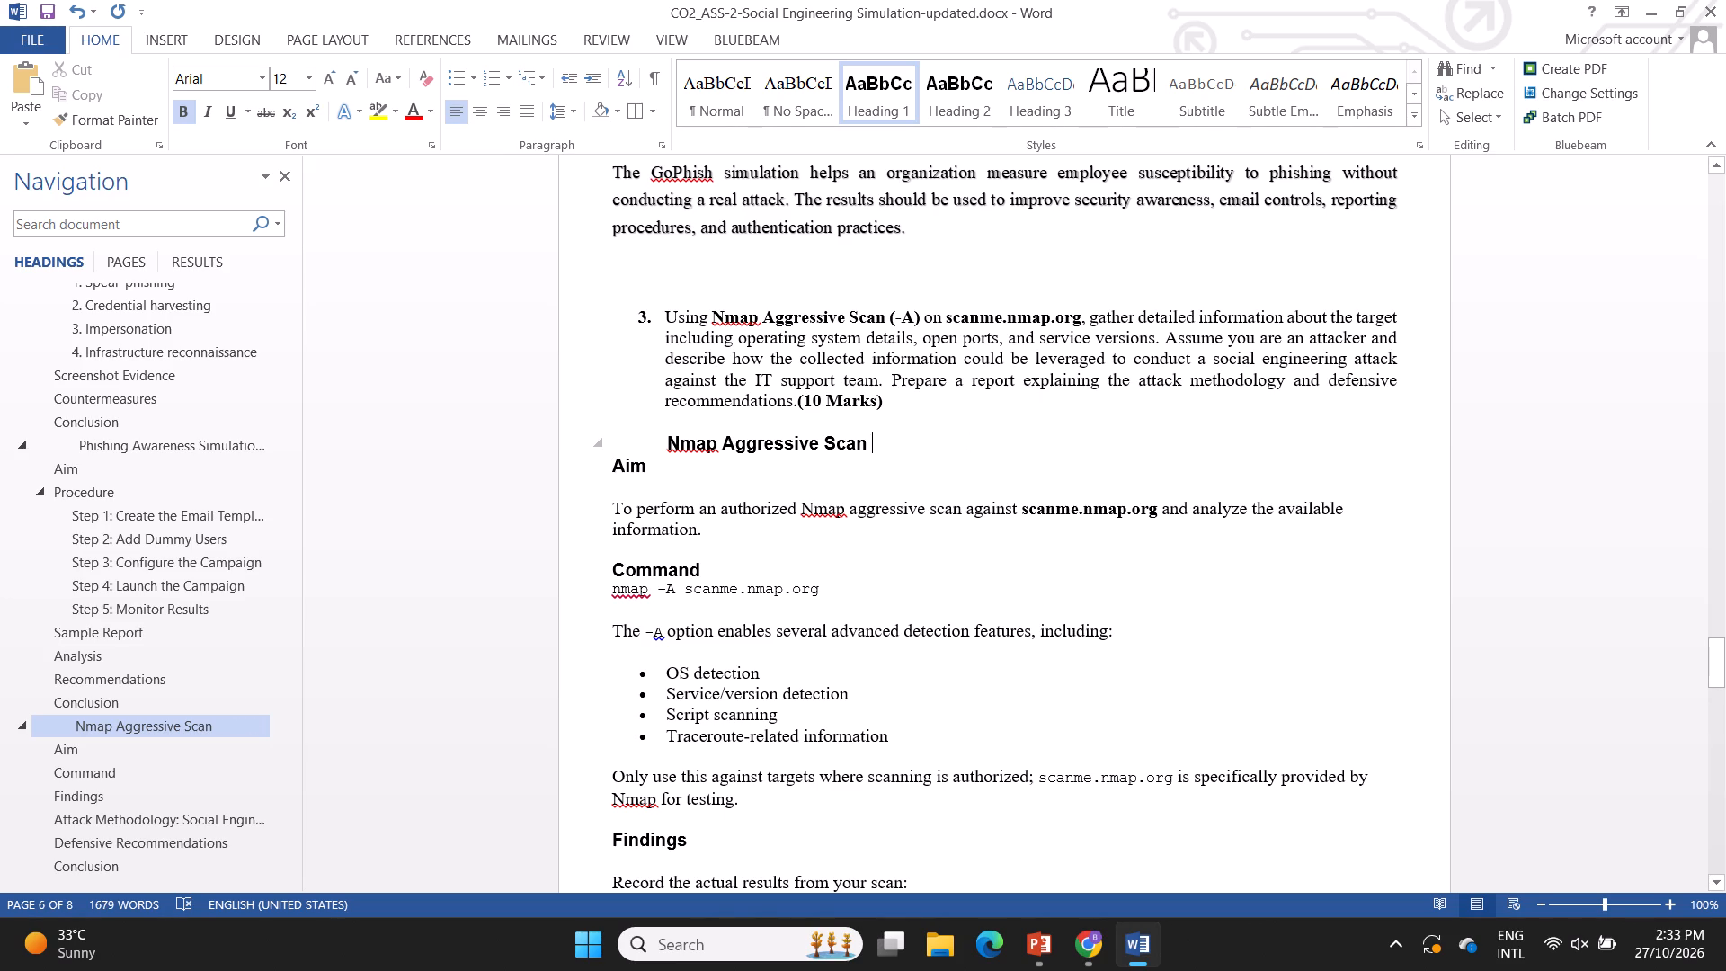
Set the whole Nmap Aggressive Scan answer, from its title through the Conclusion, to Times New Roman and apply a text effect.
{"action": "left_click_drag", "start_coordinate": [627, 452], "coordinate": [714, 970]}
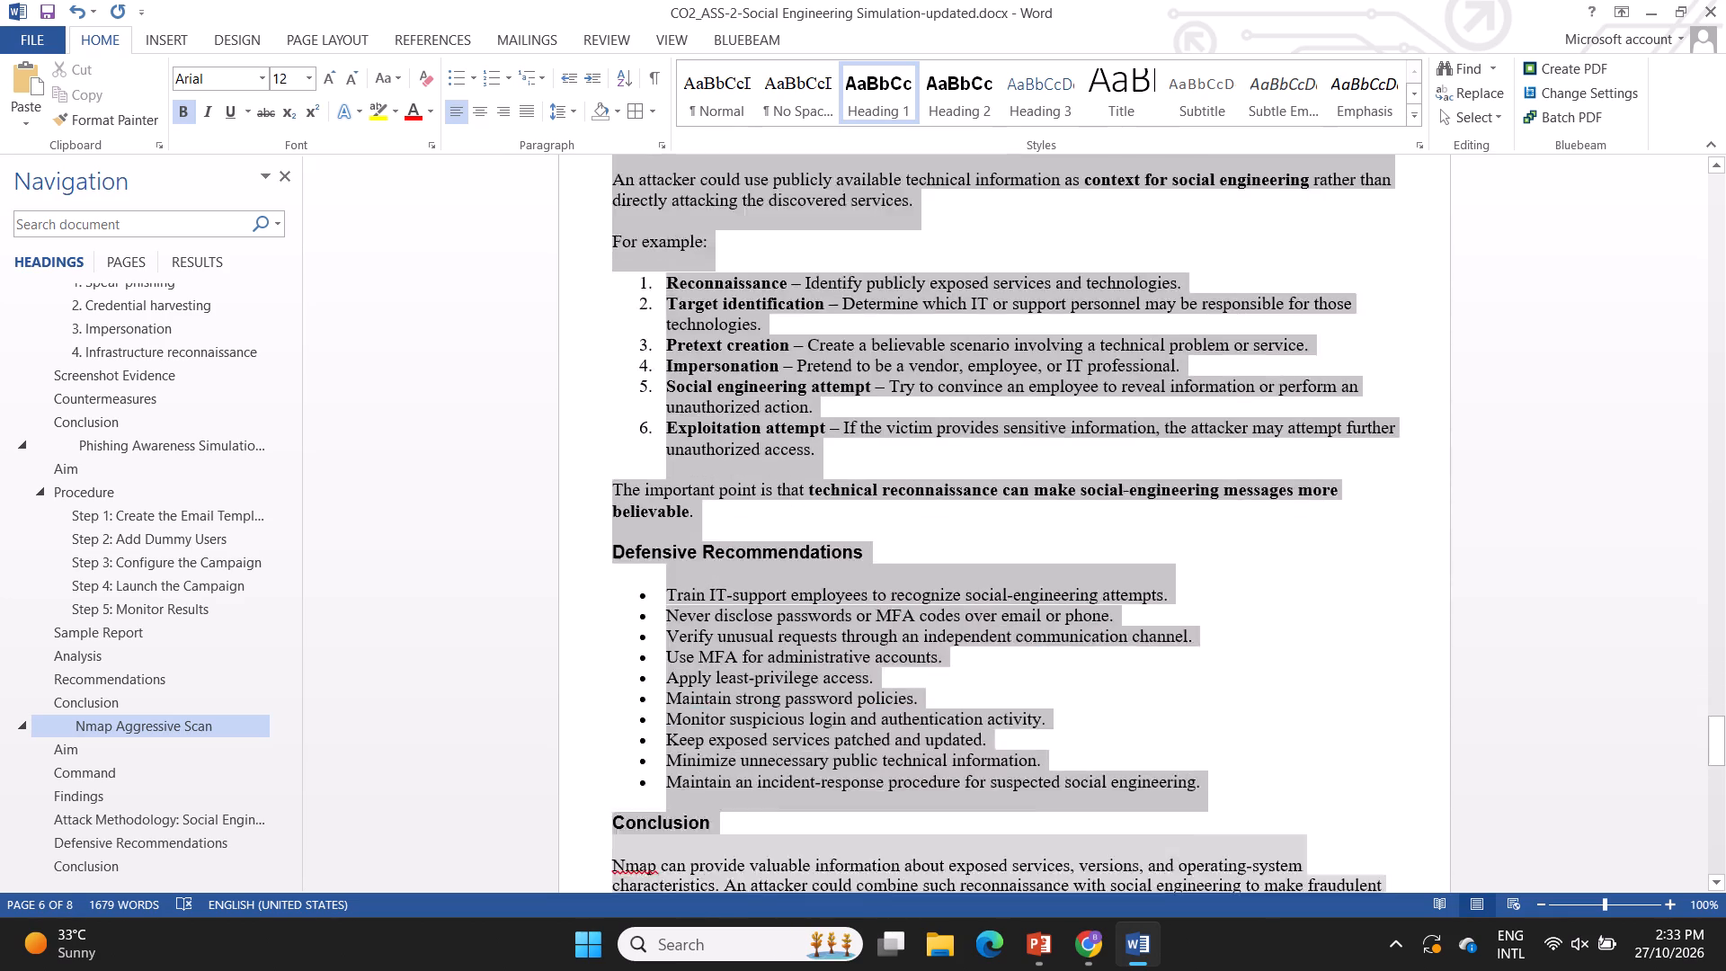
{"action": "left_click_drag", "start_coordinate": [714, 970], "coordinate": [881, 489]}
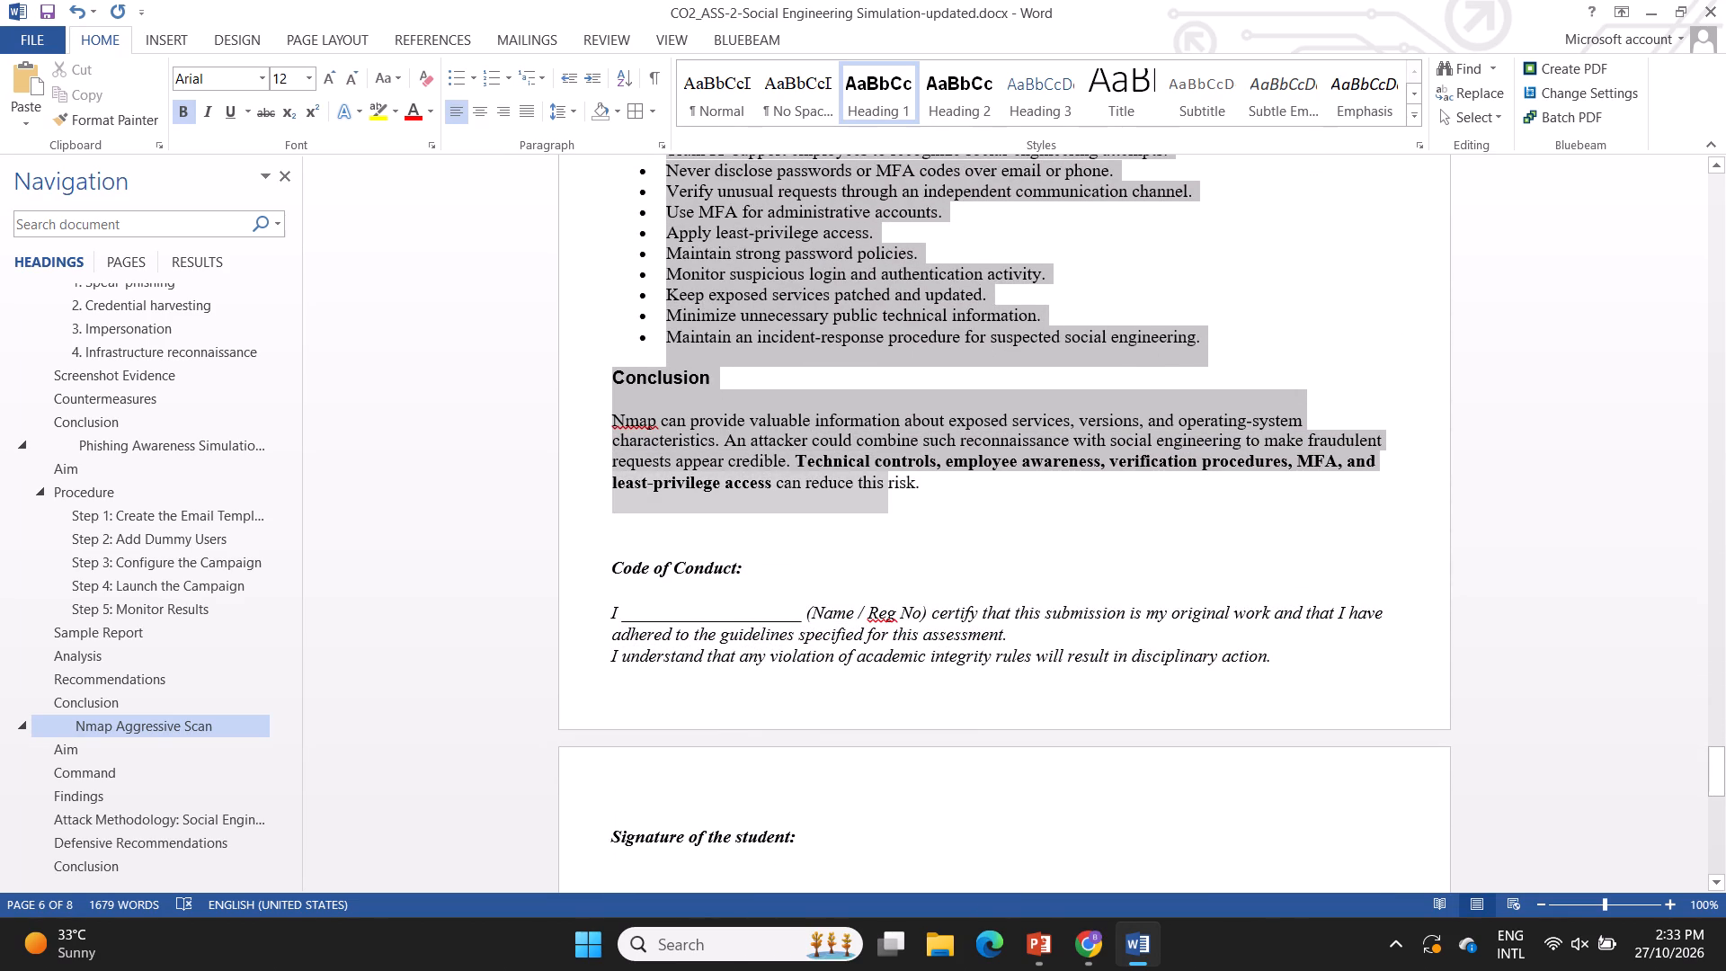
{"action": "left_click_drag", "start_coordinate": [881, 489], "coordinate": [916, 488]}
{"action": "left_click_drag", "start_coordinate": [916, 488], "coordinate": [918, 491]}
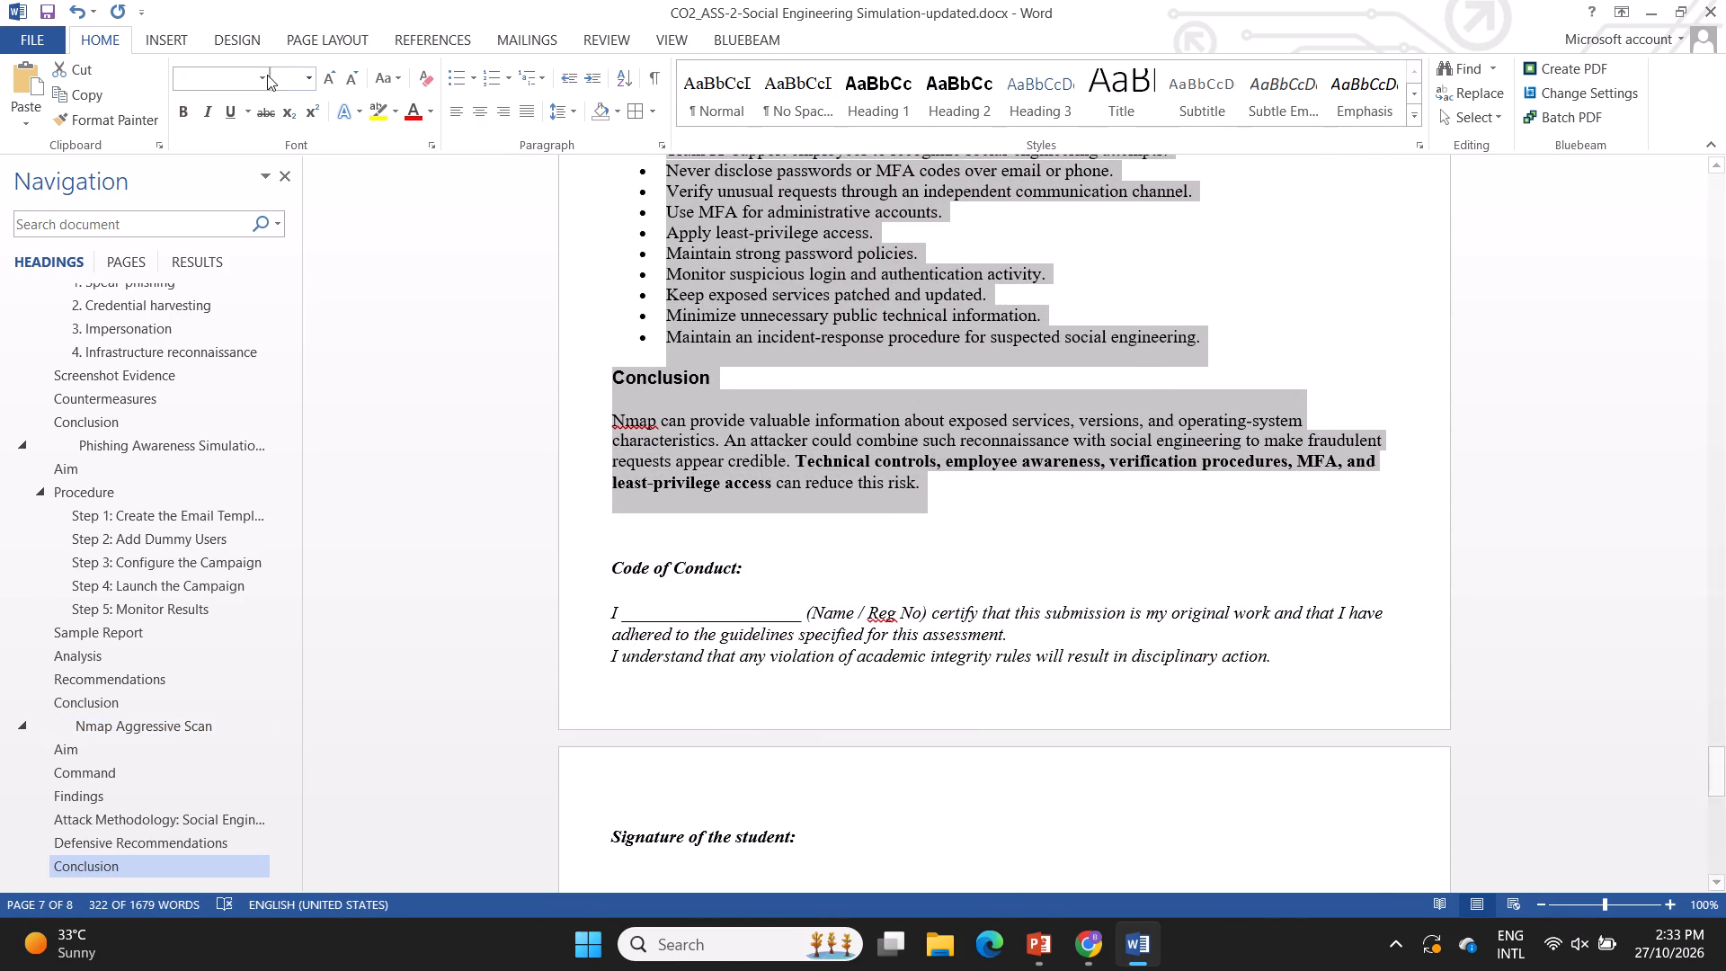
{"action": "left_click", "coordinate": [260, 71]}
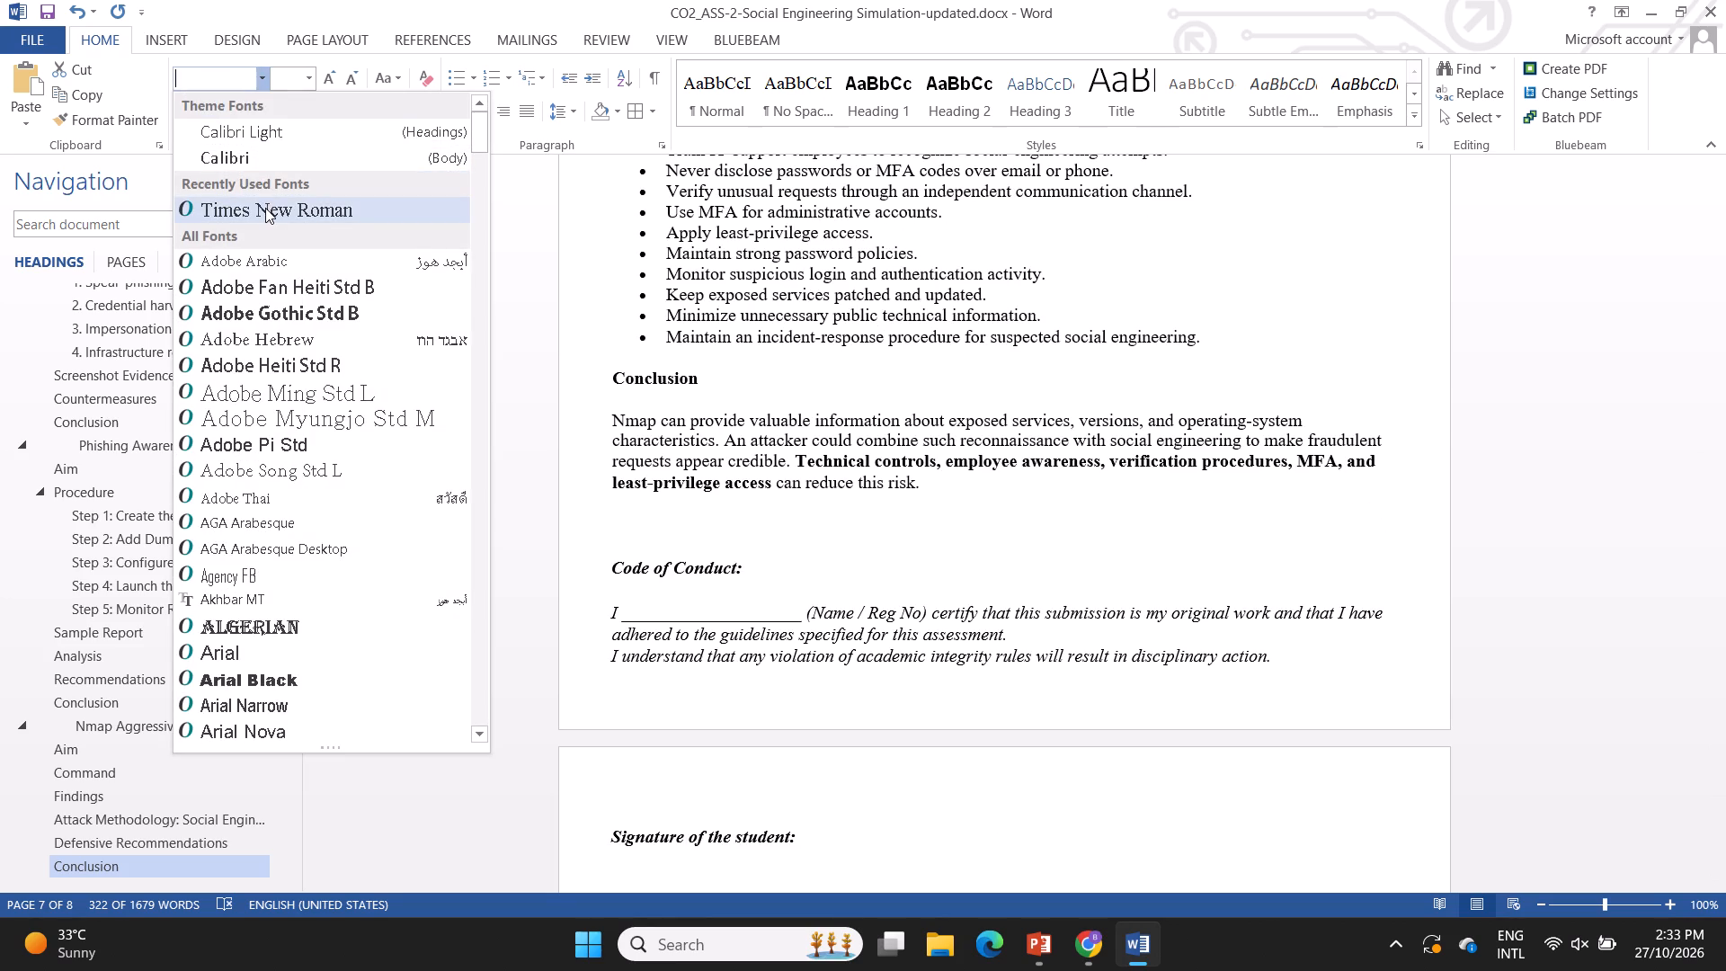
{"action": "left_click", "coordinate": [265, 208]}
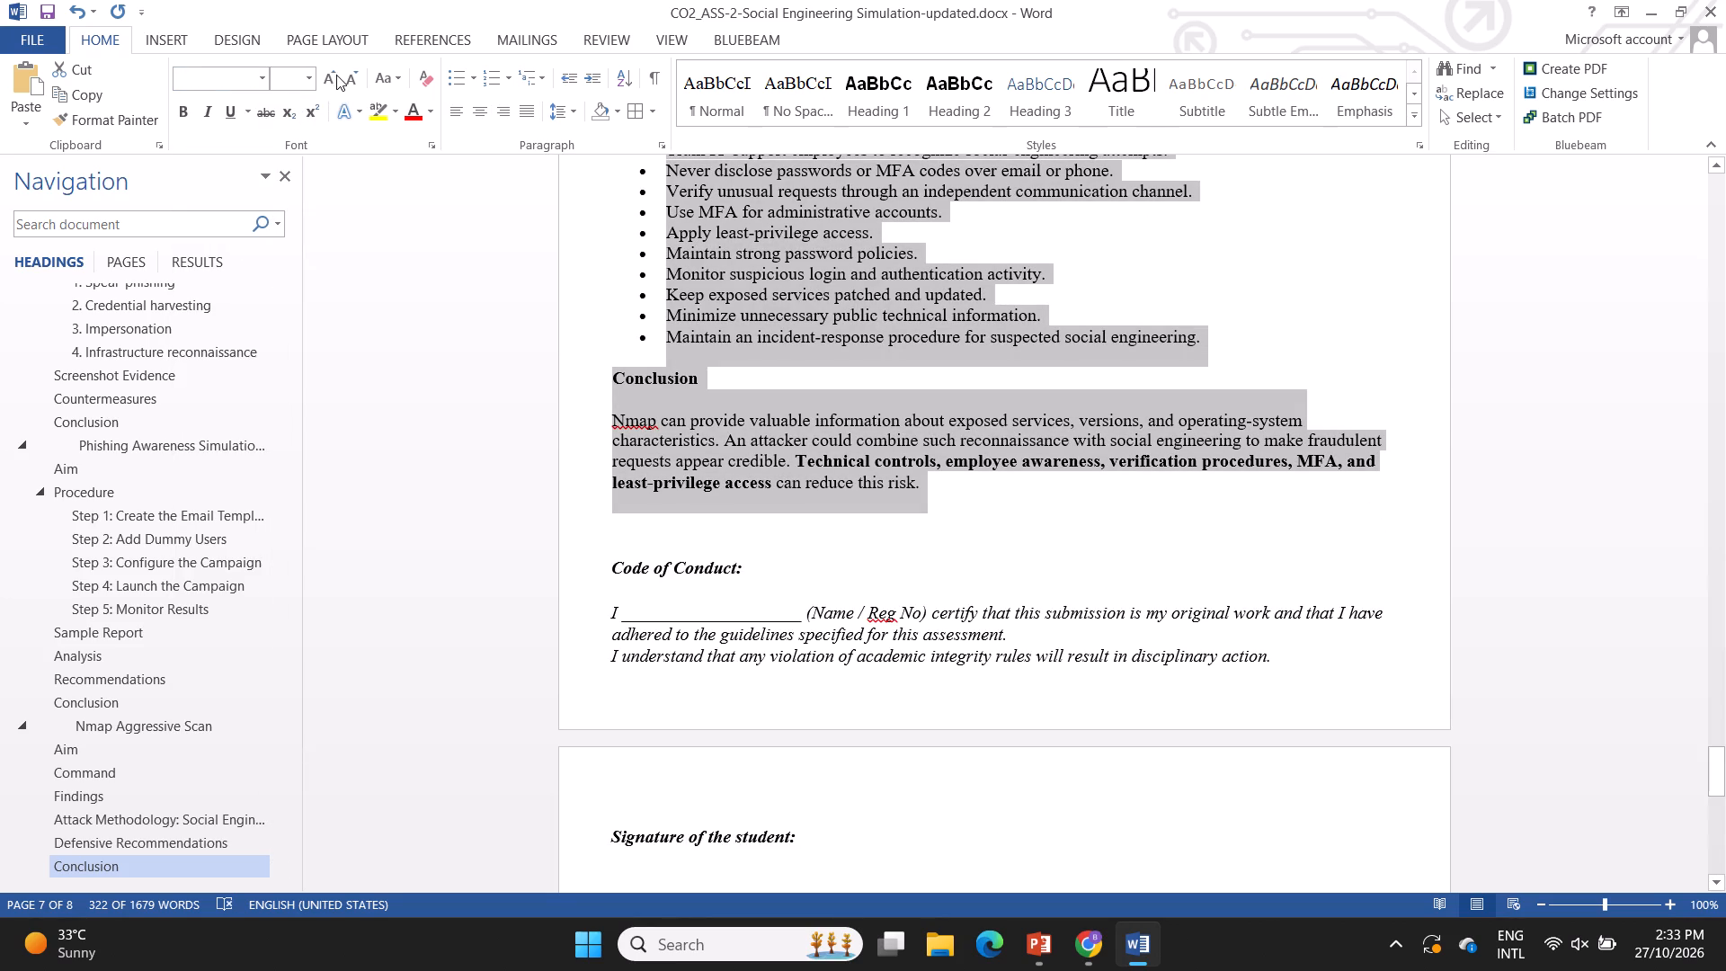
{"action": "left_click", "coordinate": [354, 110]}
{"action": "left_click", "coordinate": [360, 153]}
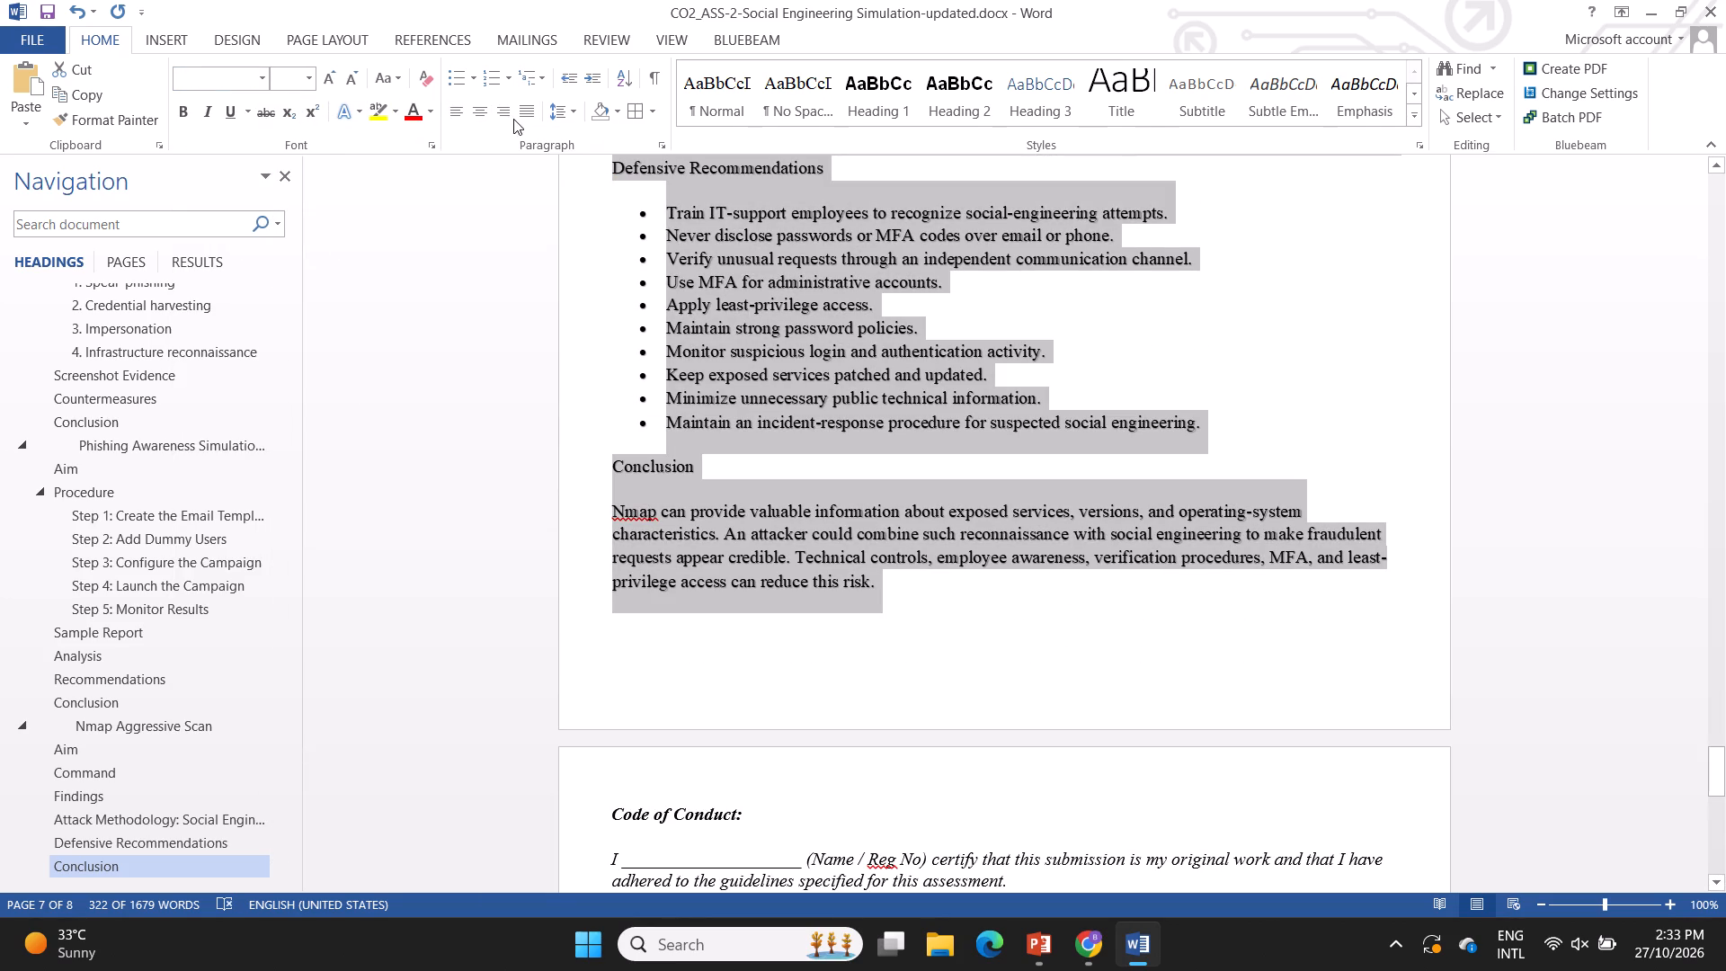
Justify the whole Nmap Aggressive Scan answer and increase its line spacing.
{"action": "left_click", "coordinate": [532, 119]}
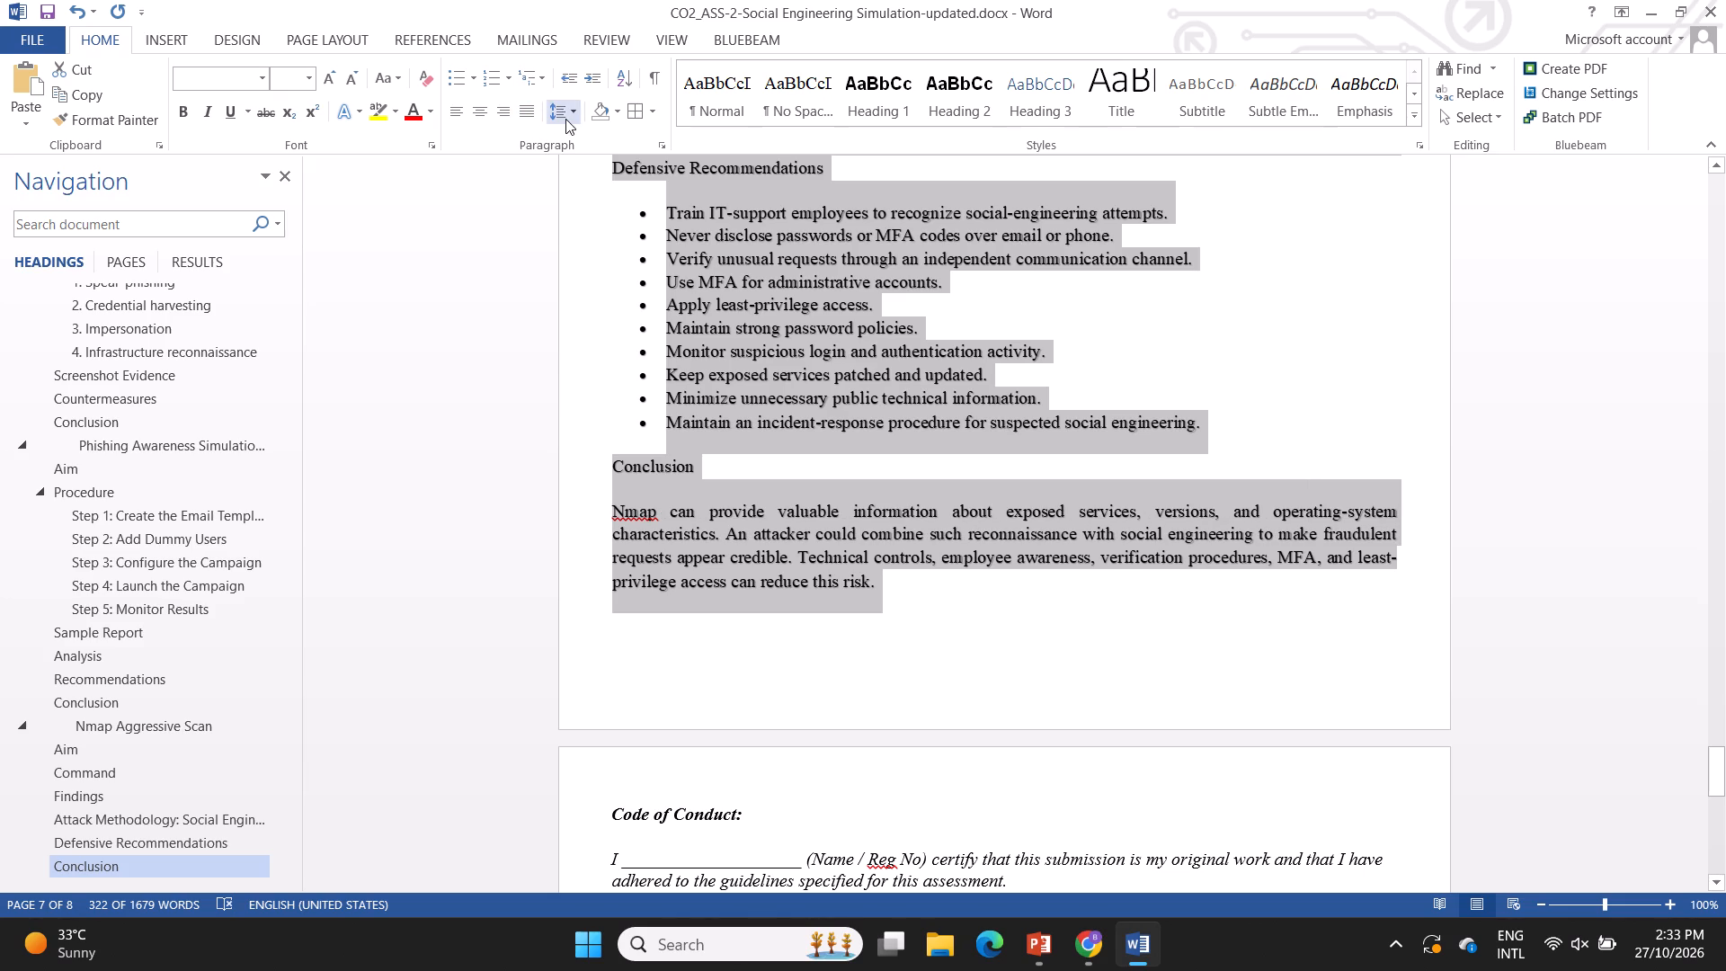
{"action": "left_click", "coordinate": [565, 119]}
{"action": "left_click", "coordinate": [584, 167]}
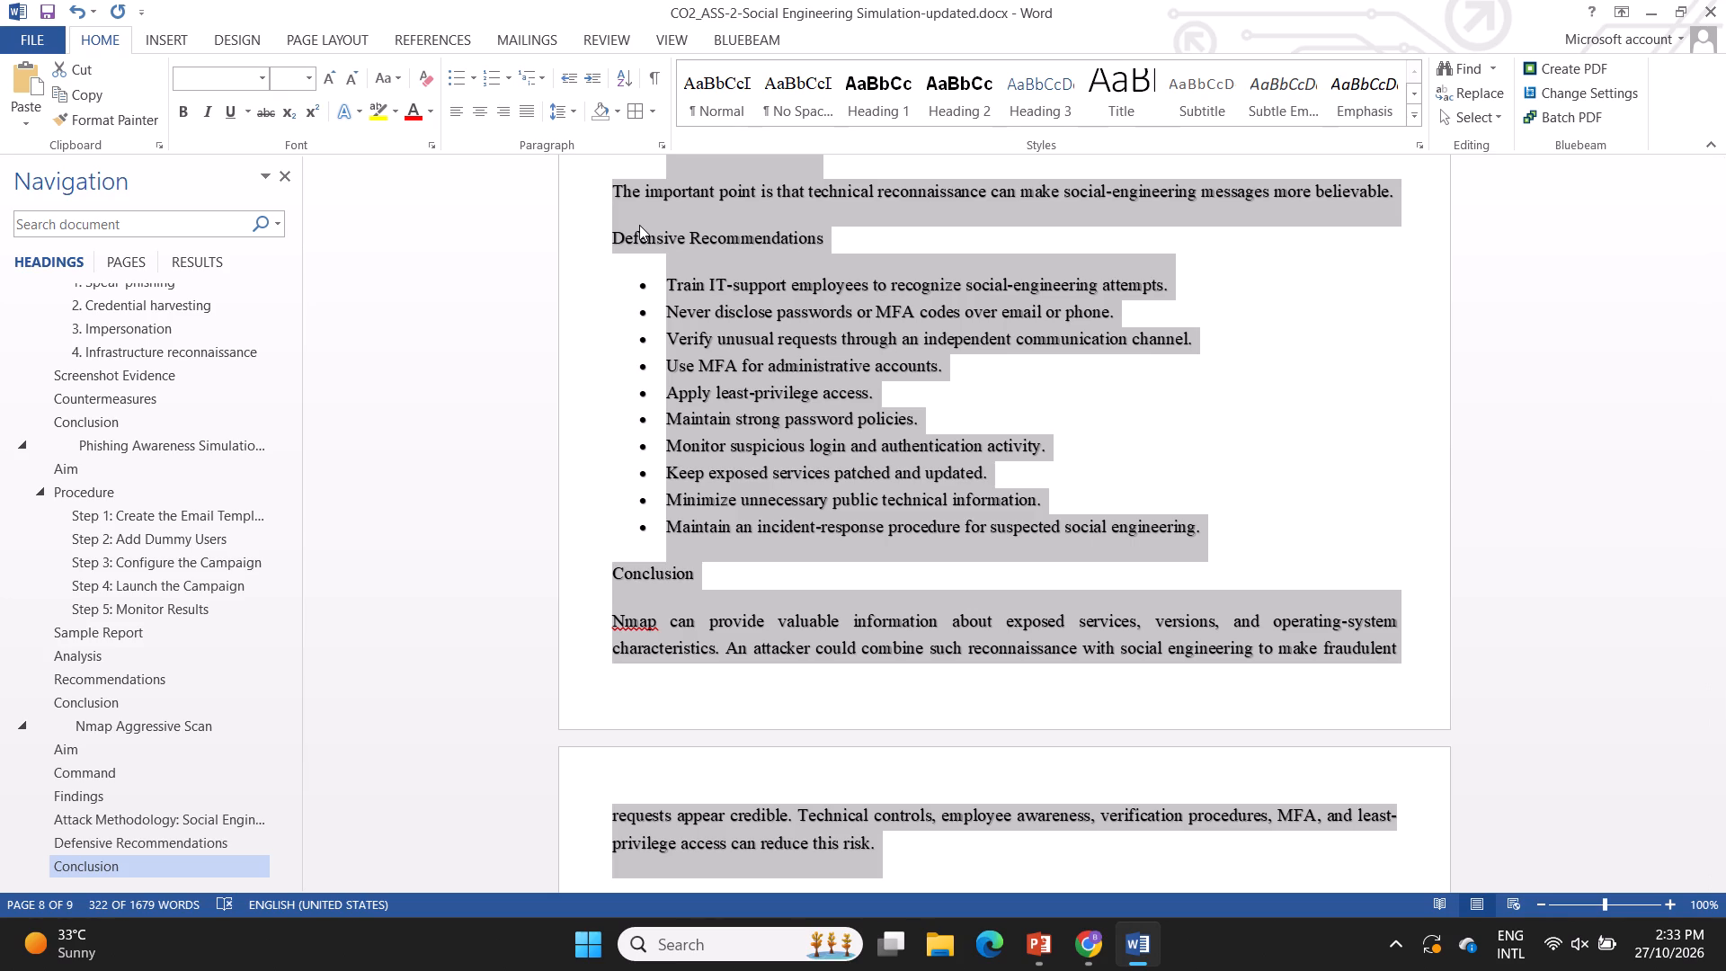
{"action": "left_click", "coordinate": [586, 355]}
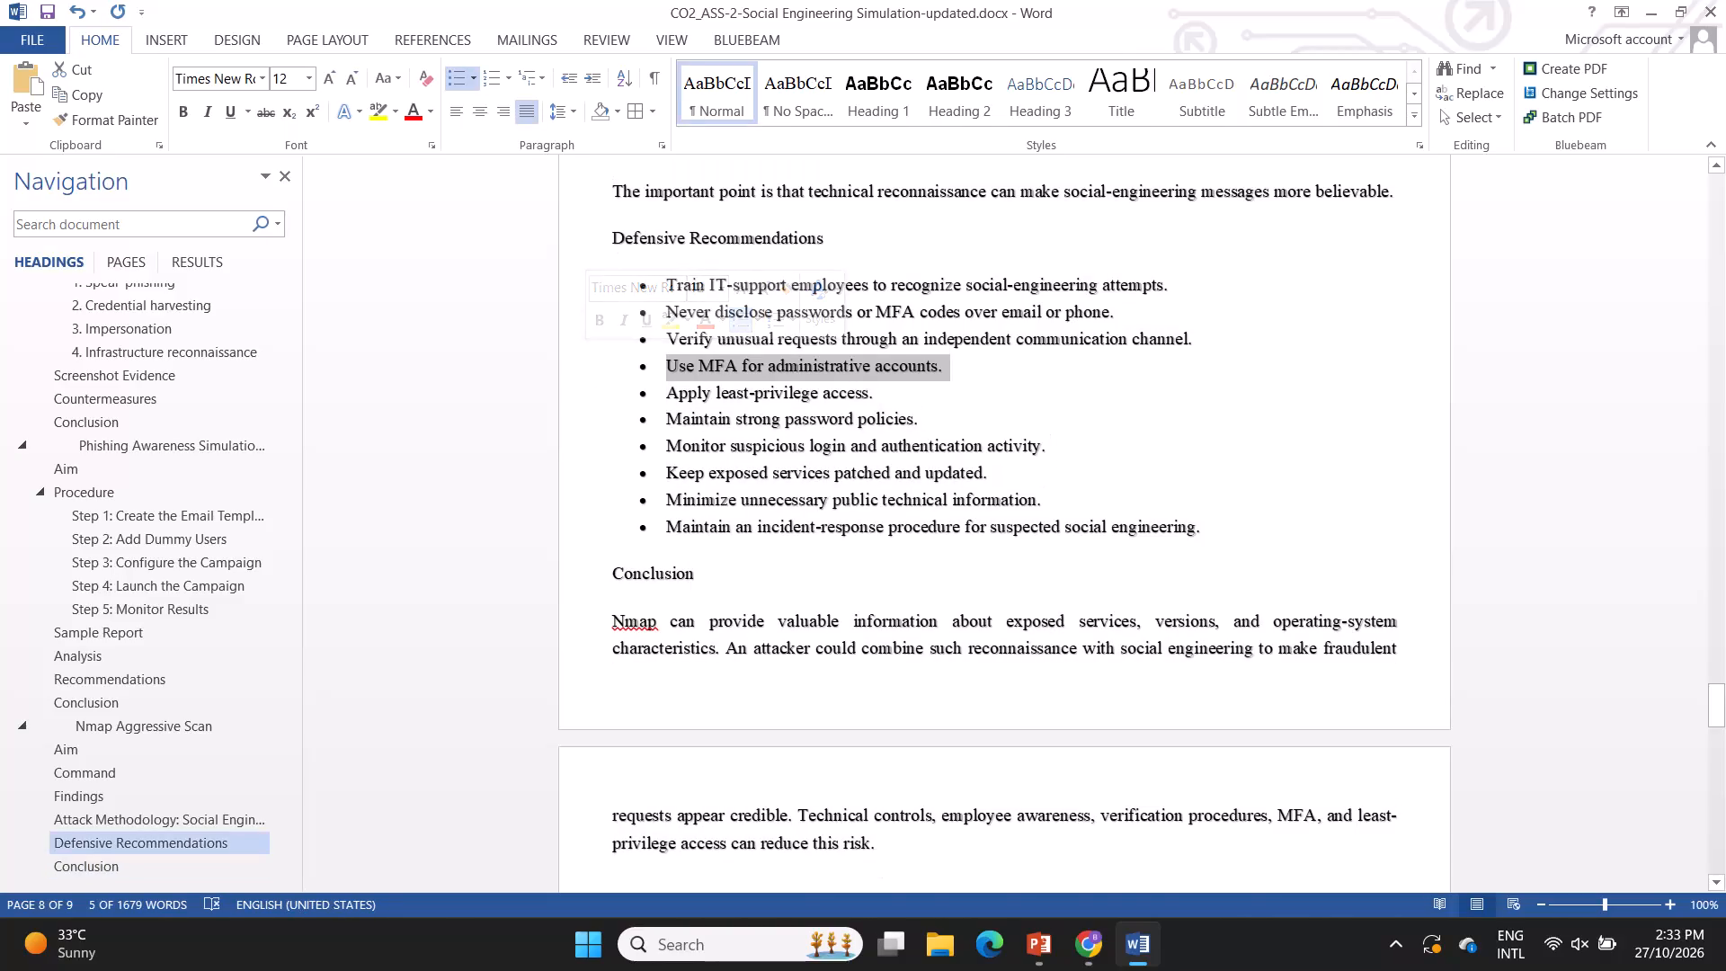
Make the "Conclusion" and "Defensive Recommendations" headings of the Nmap answer bold.
{"action": "scroll", "coordinate": [638, 422], "scroll_direction": "down", "scroll_amount": 1}
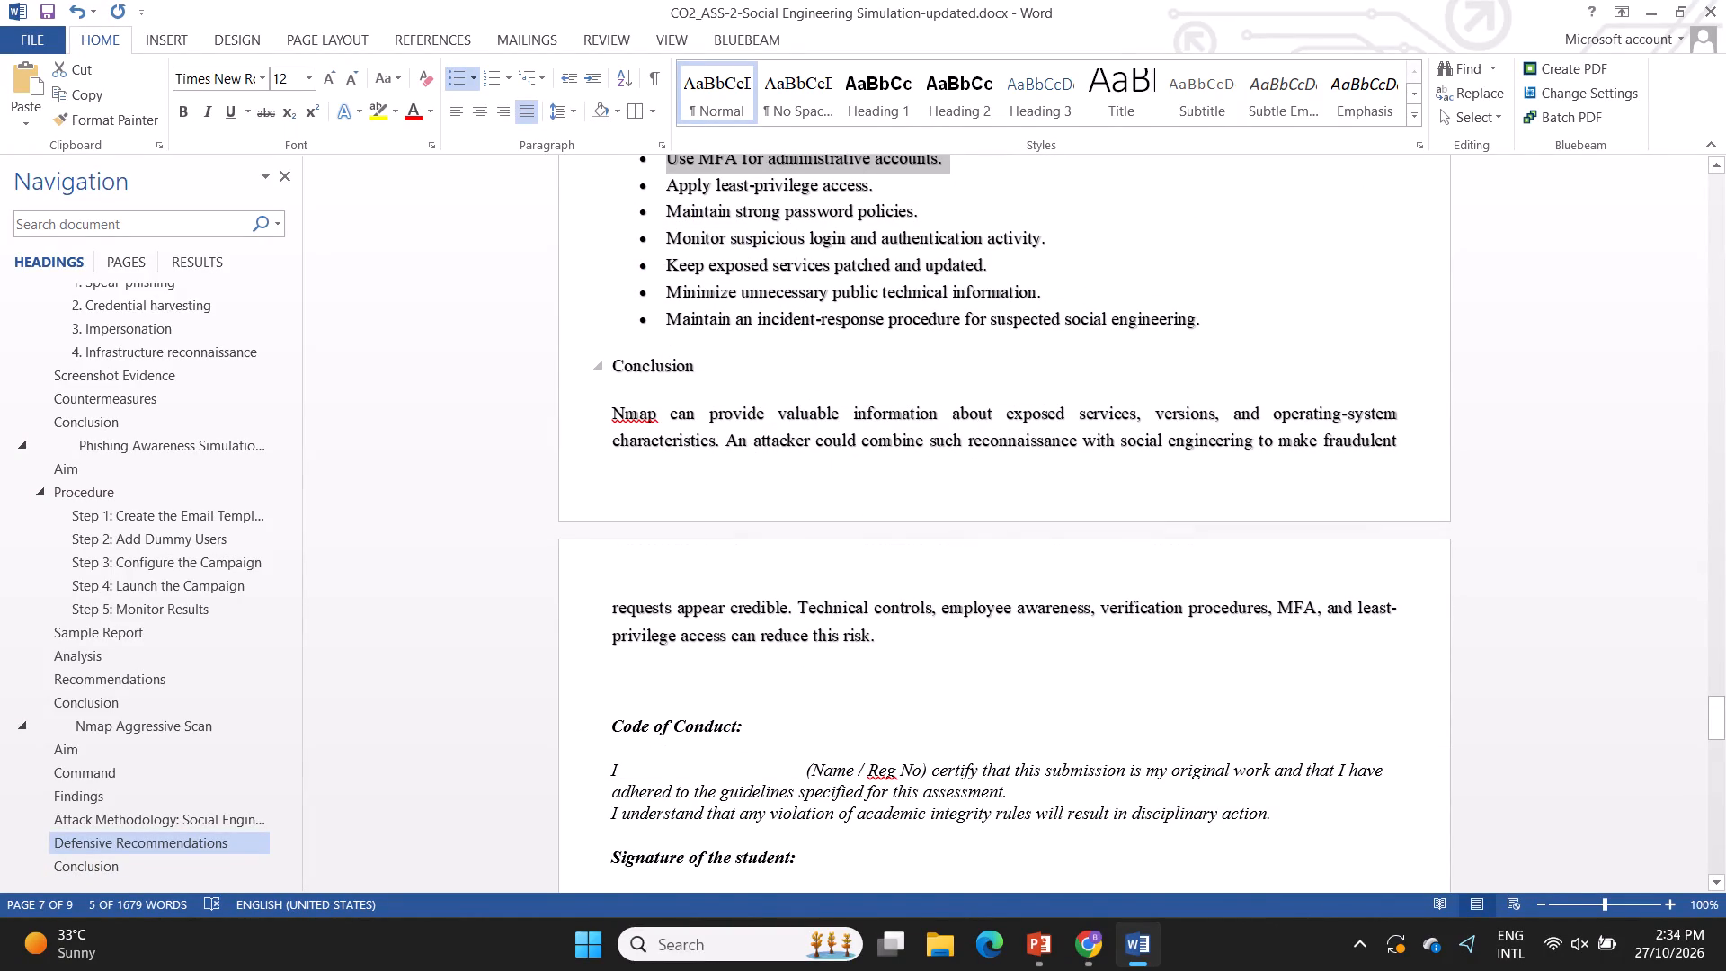
{"action": "left_click_drag", "start_coordinate": [610, 361], "coordinate": [701, 367]}
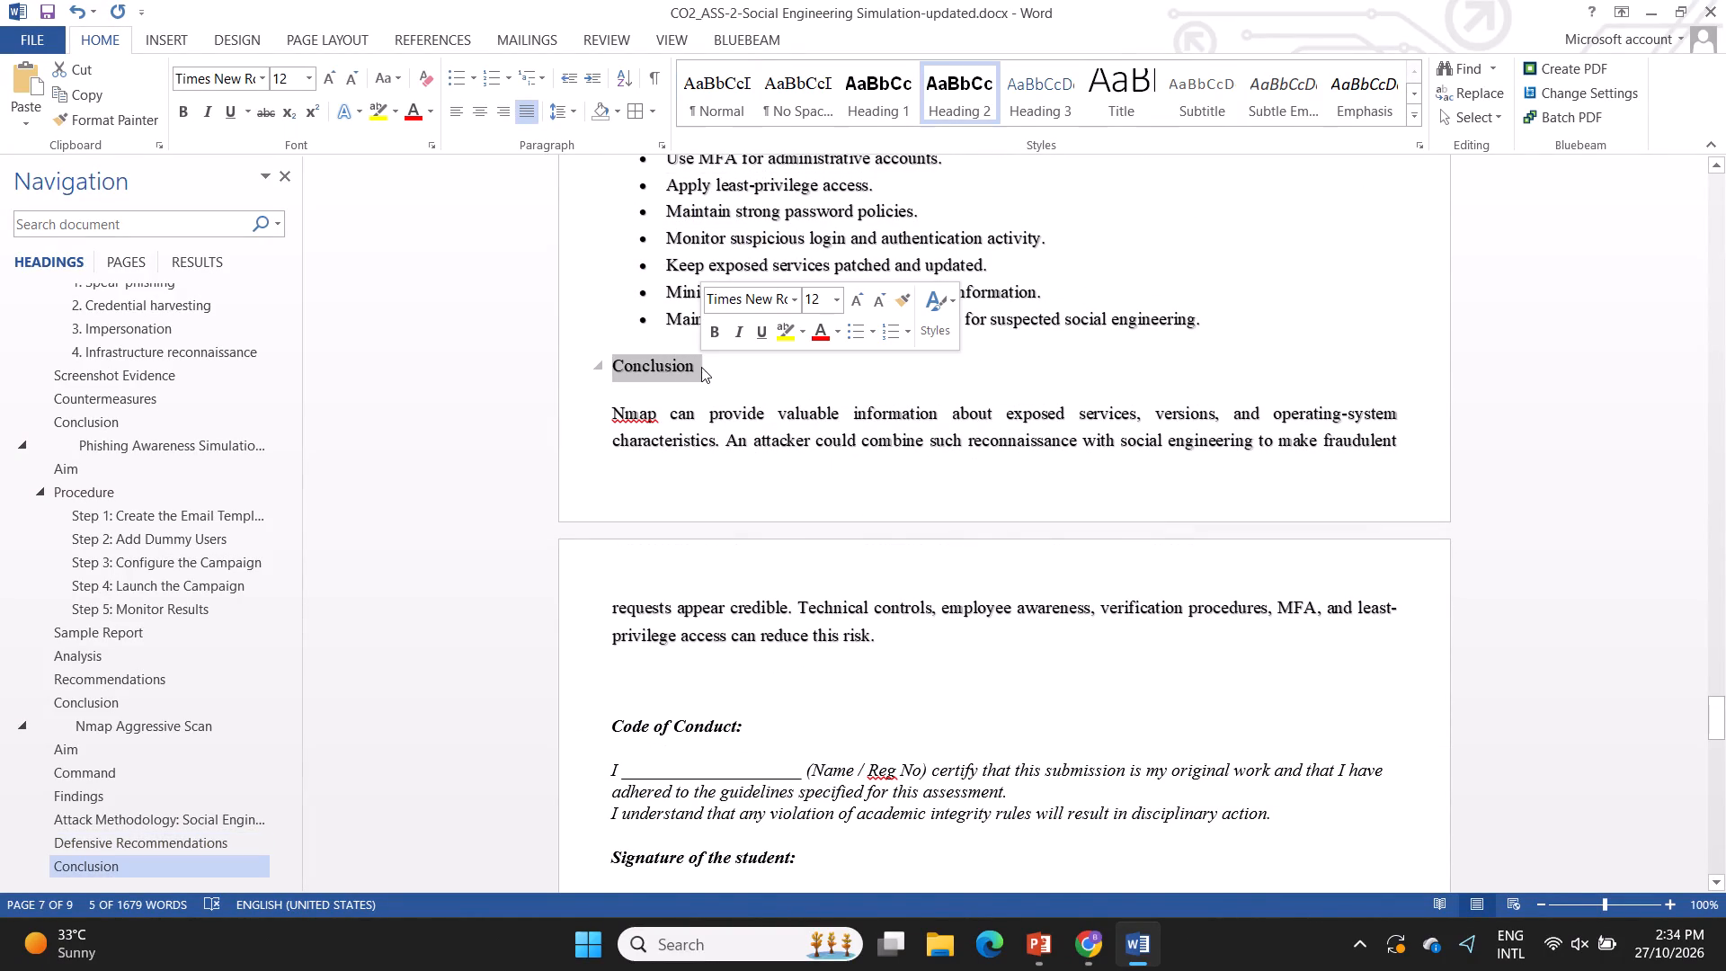
{"action": "left_click", "coordinate": [713, 335]}
{"action": "left_click", "coordinate": [733, 376]}
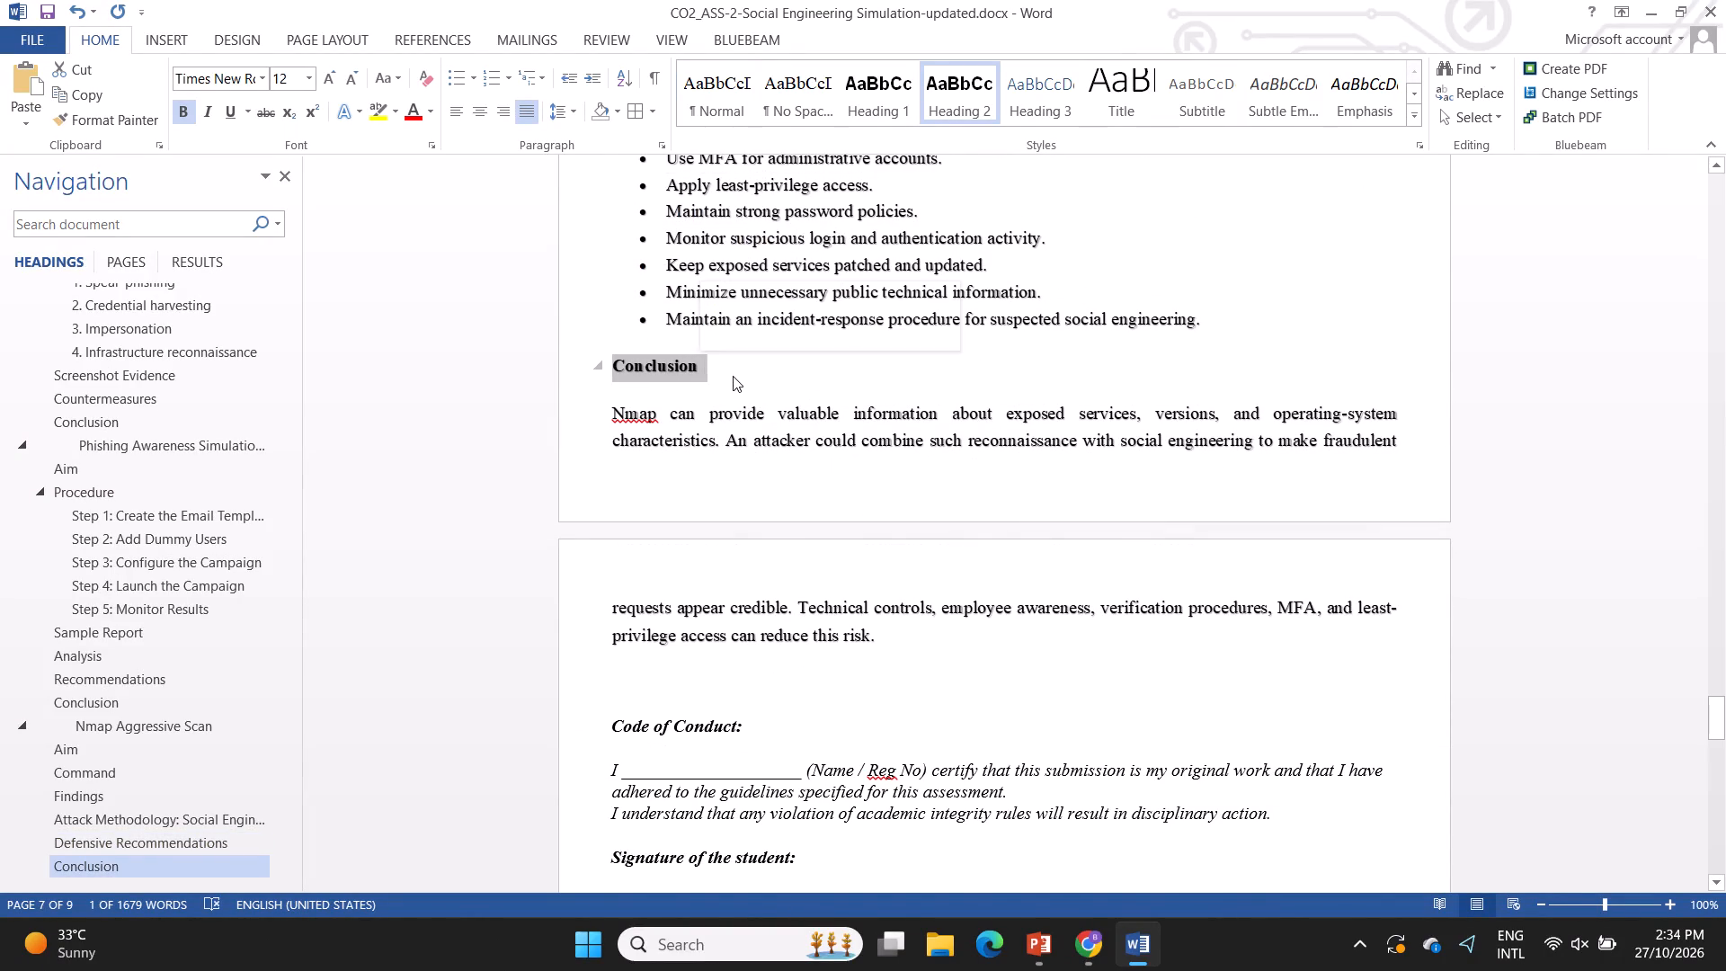
{"action": "scroll", "coordinate": [733, 376], "scroll_direction": "up", "scroll_amount": 3}
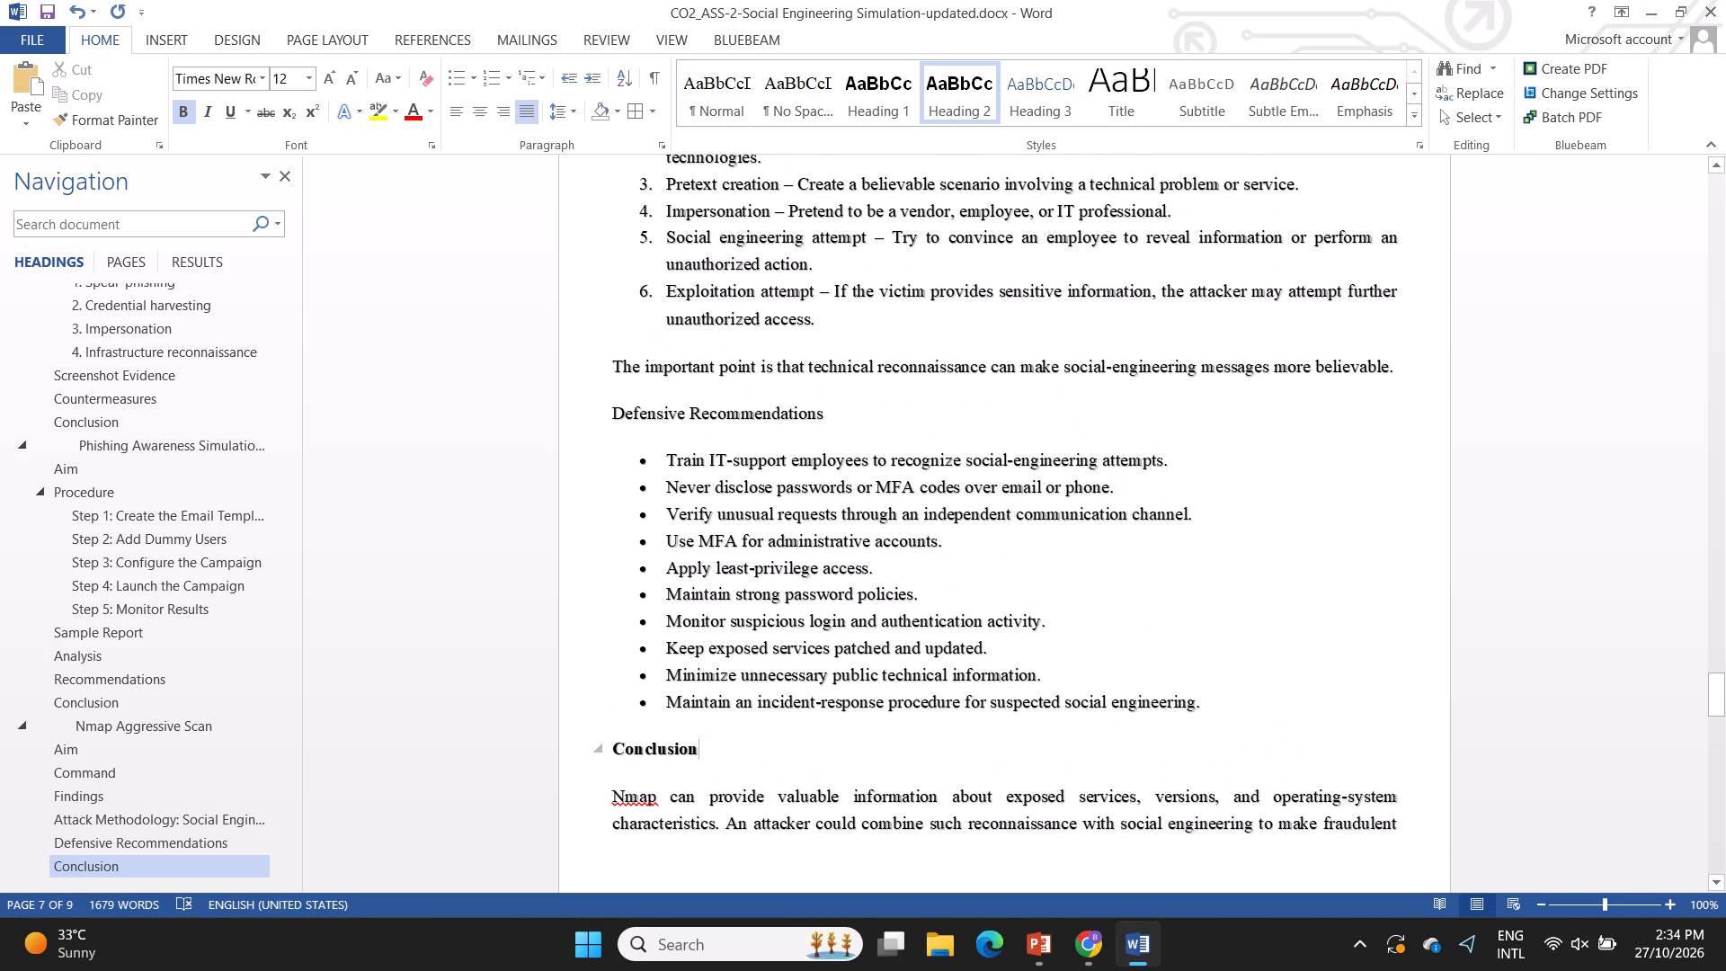
{"action": "left_click_drag", "start_coordinate": [610, 411], "coordinate": [762, 407]}
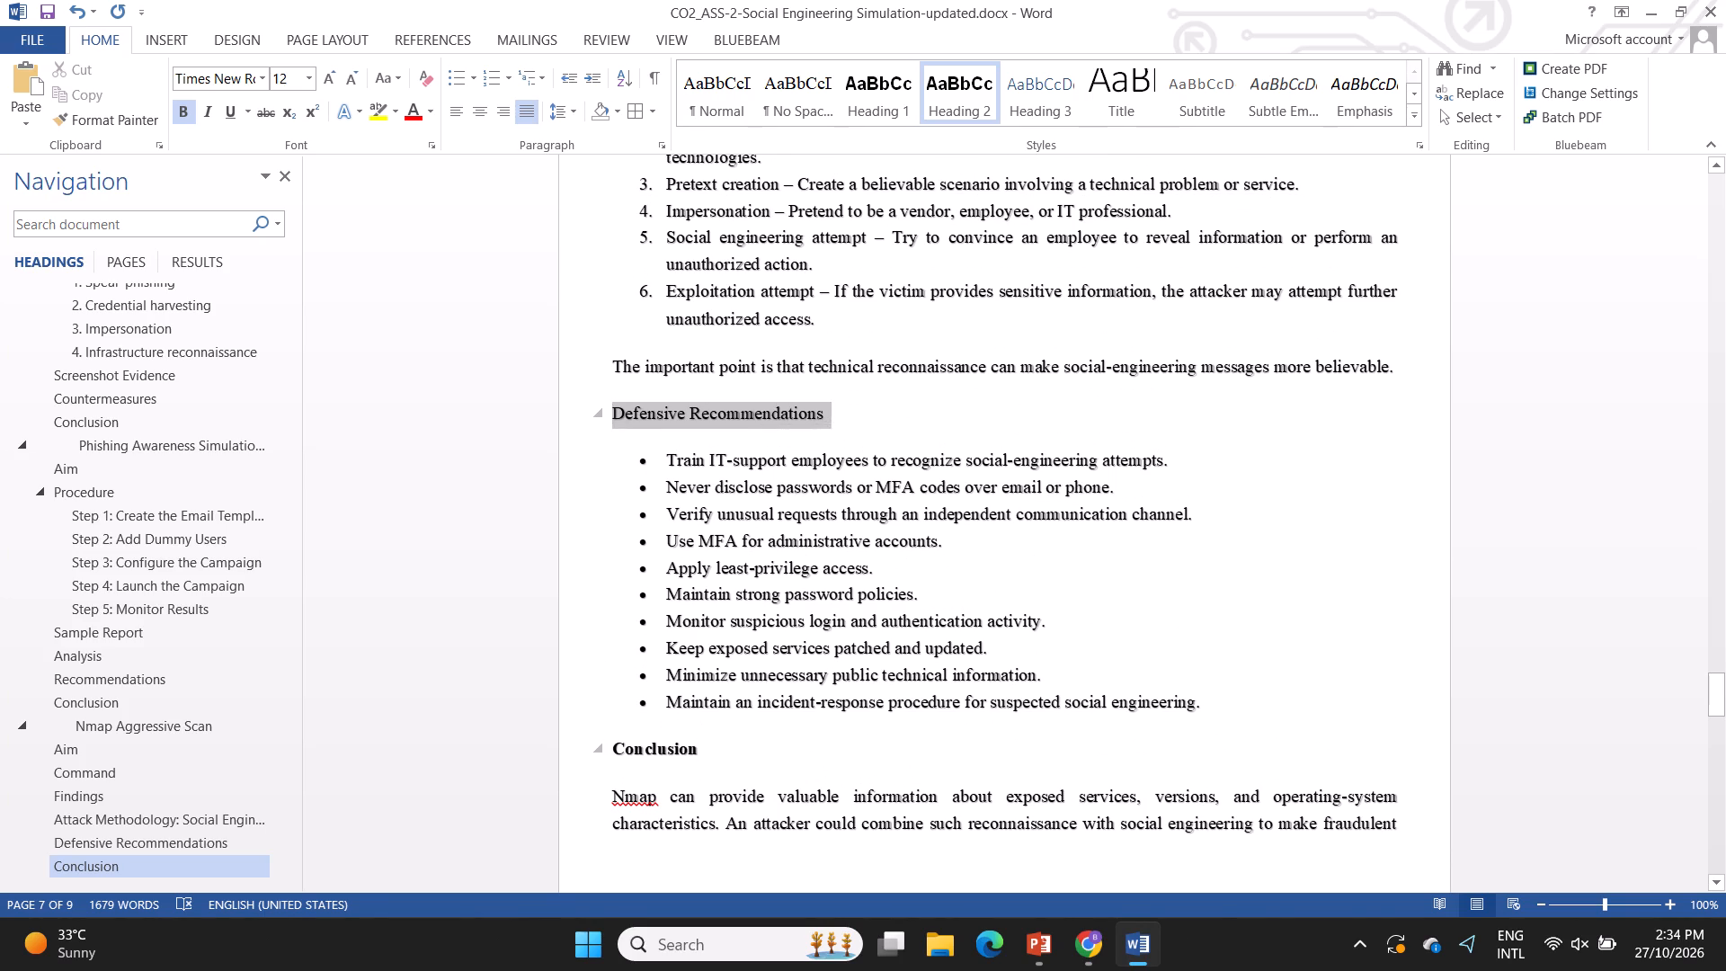
{"action": "left_click_drag", "start_coordinate": [762, 407], "coordinate": [772, 408]}
{"action": "left_click", "coordinate": [780, 382]}
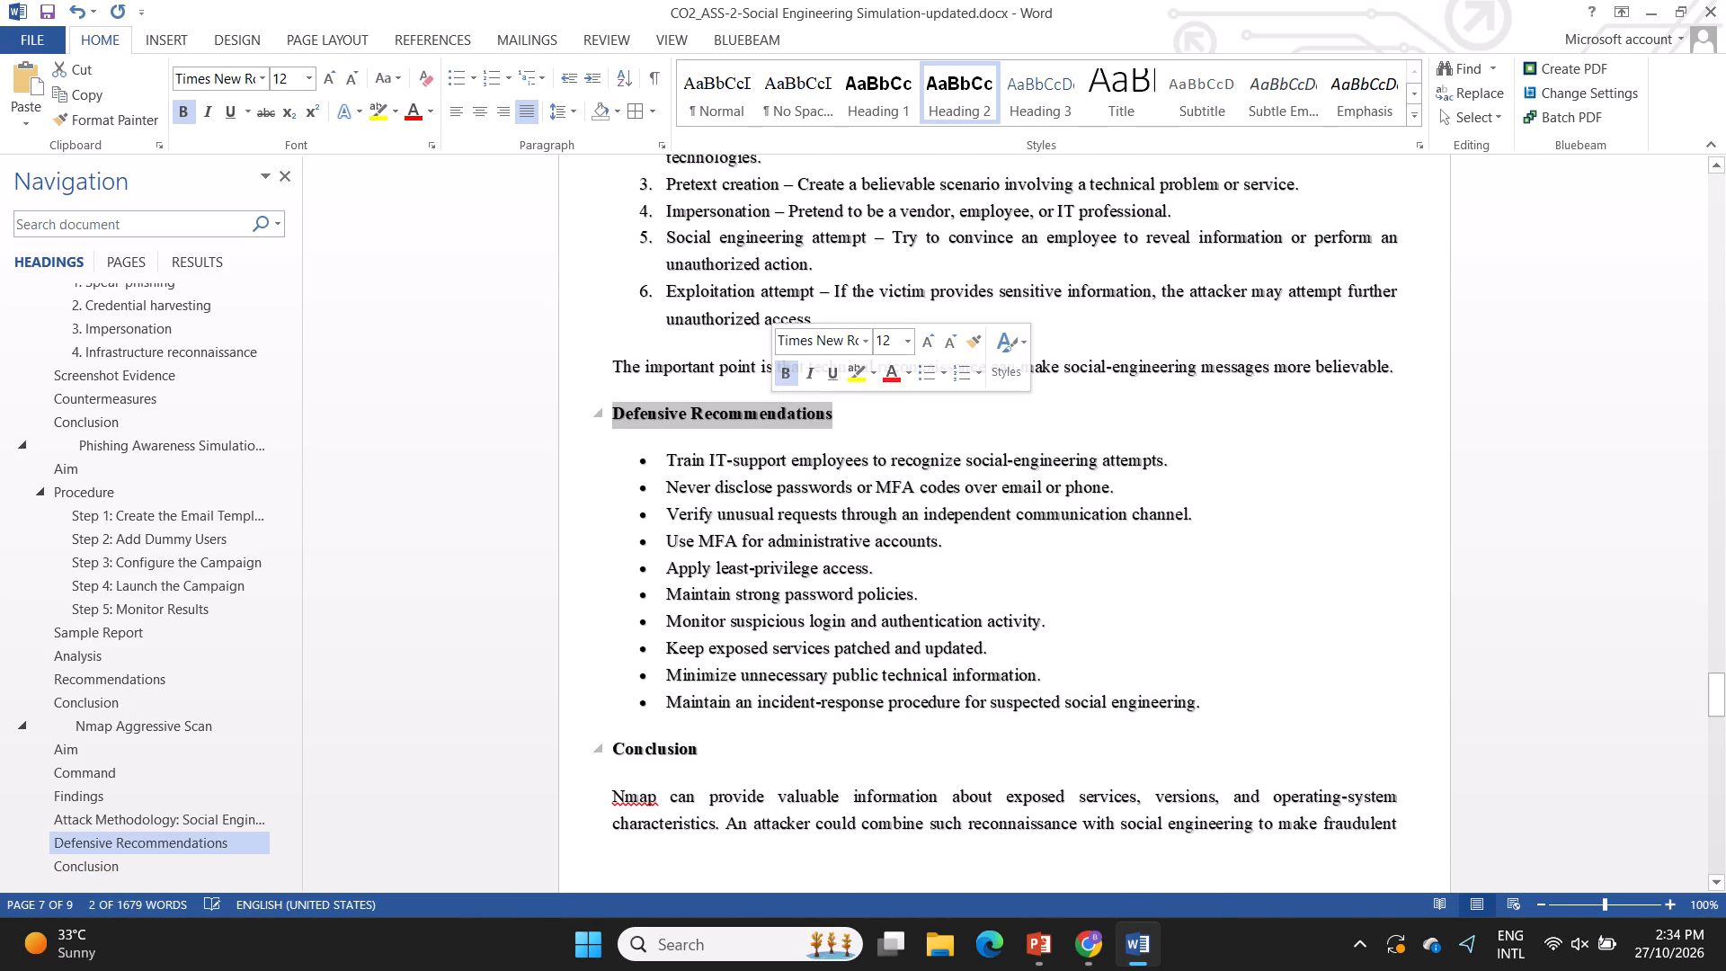
{"action": "left_click", "coordinate": [845, 425]}
Make the "For example:" line under Attack Methodology: Social Engineering bold.
{"action": "scroll", "coordinate": [845, 425], "scroll_direction": "up", "scroll_amount": 3}
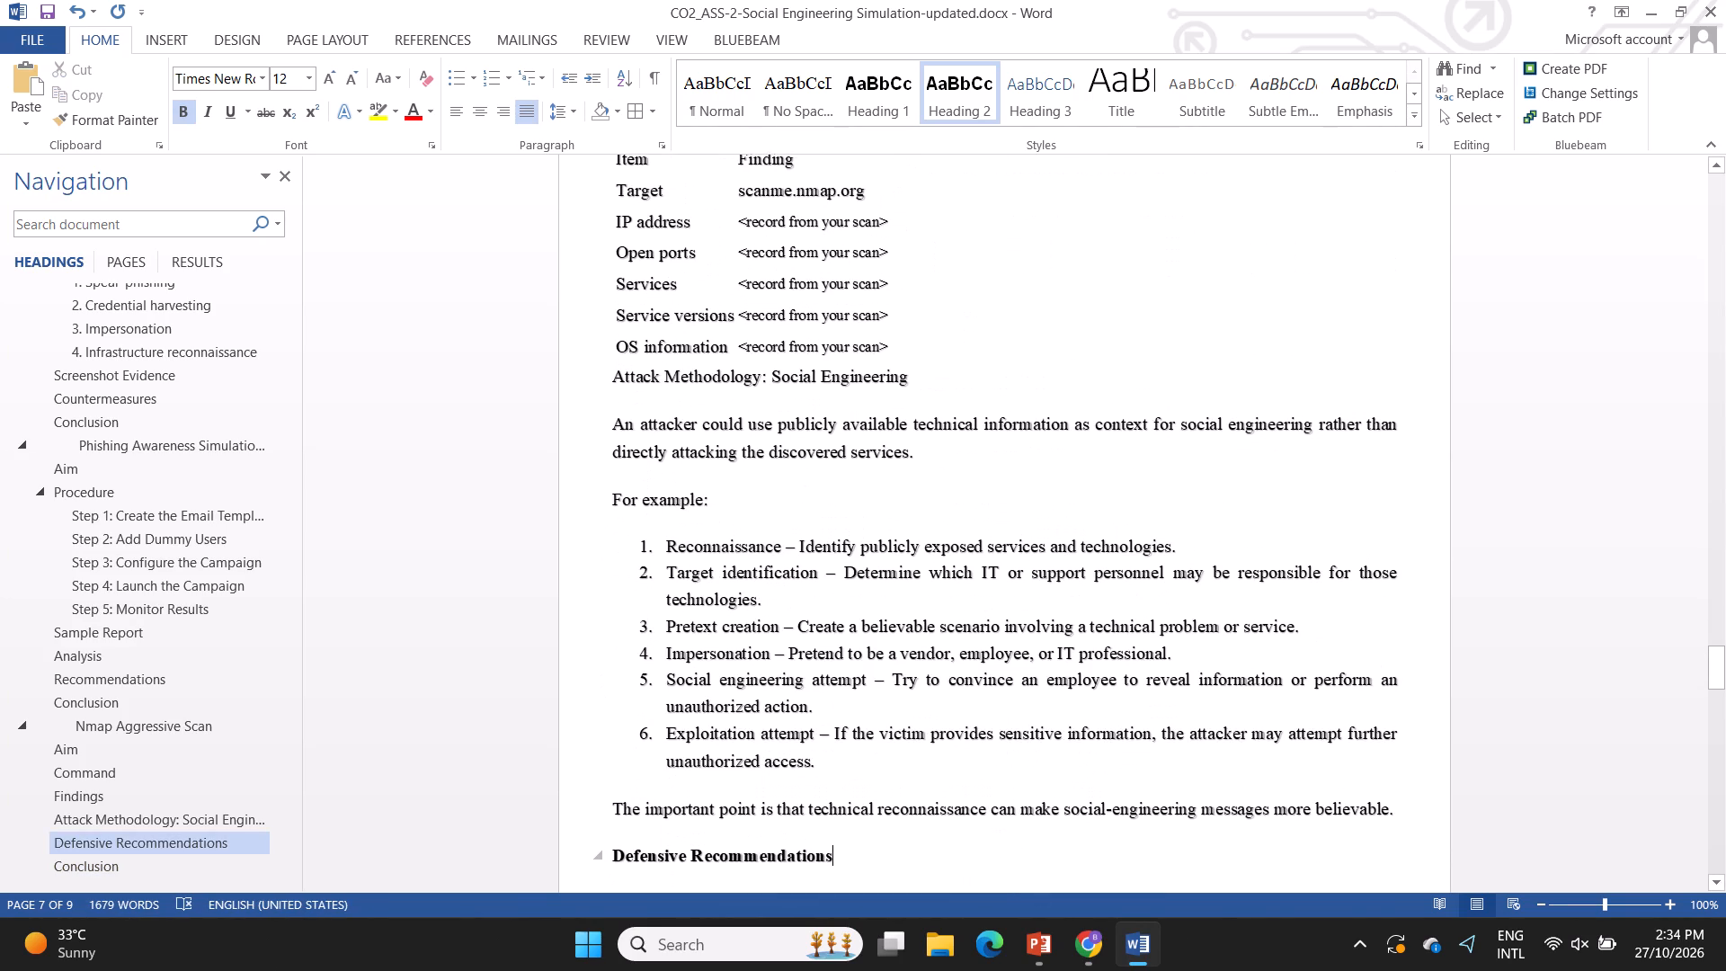
{"action": "left_click_drag", "start_coordinate": [612, 496], "coordinate": [683, 496]}
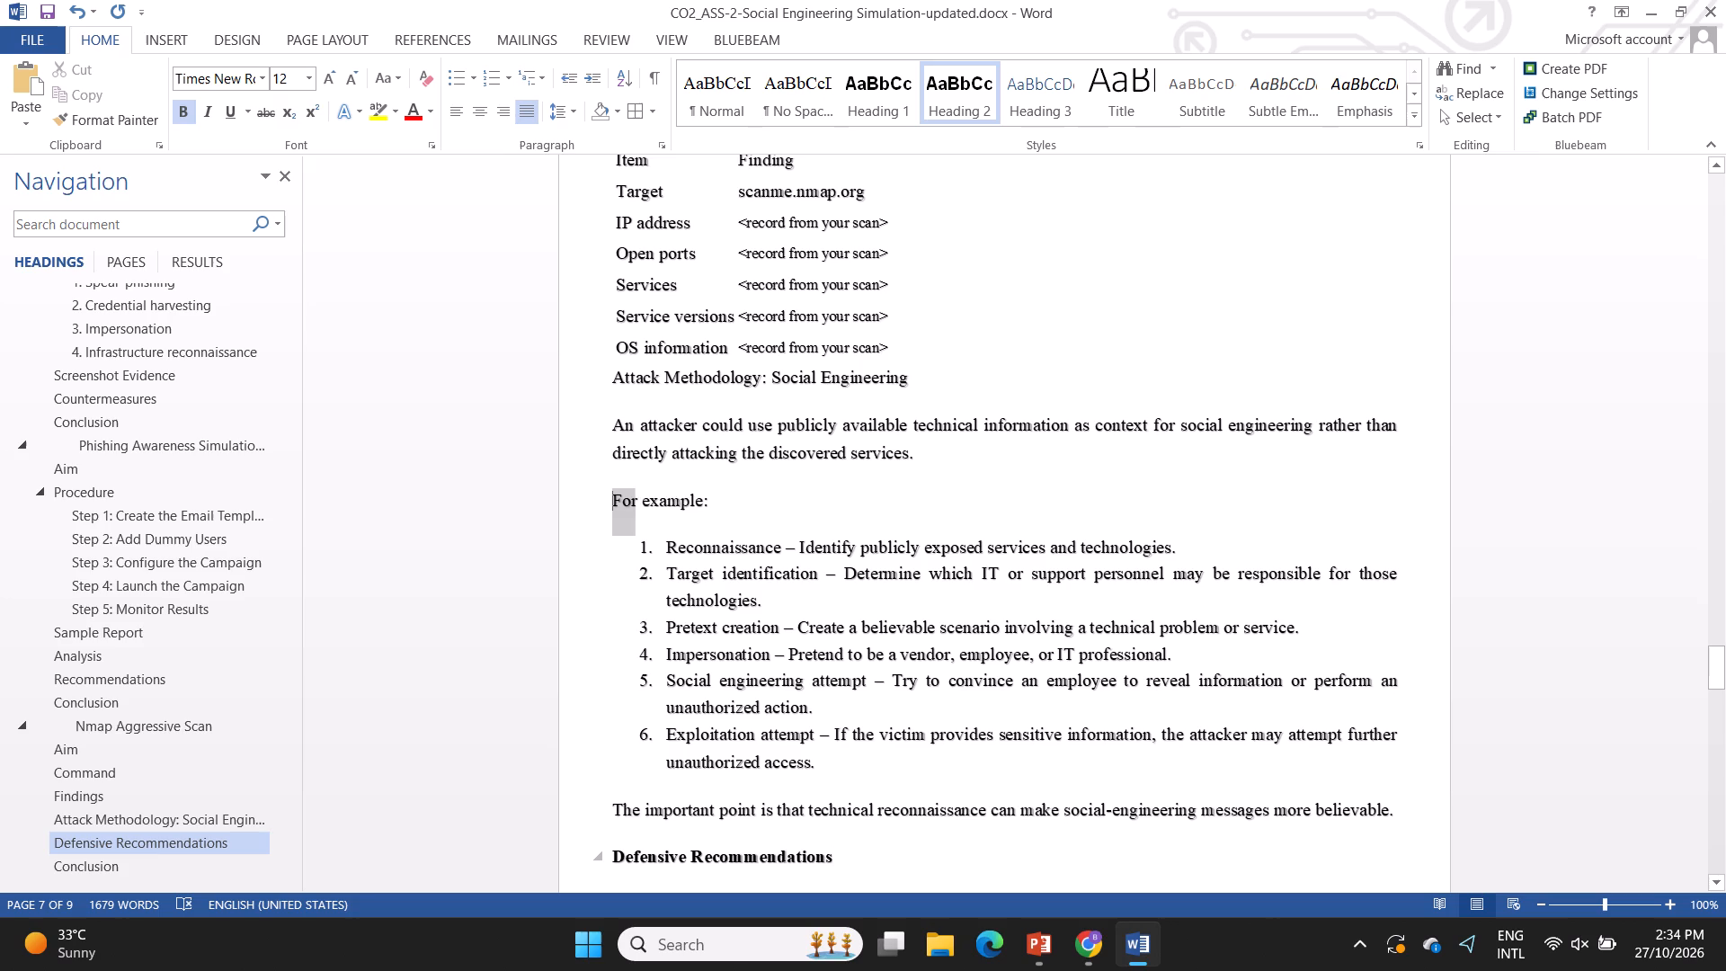
{"action": "left_click_drag", "start_coordinate": [683, 496], "coordinate": [720, 489]}
{"action": "left_click", "coordinate": [725, 451]}
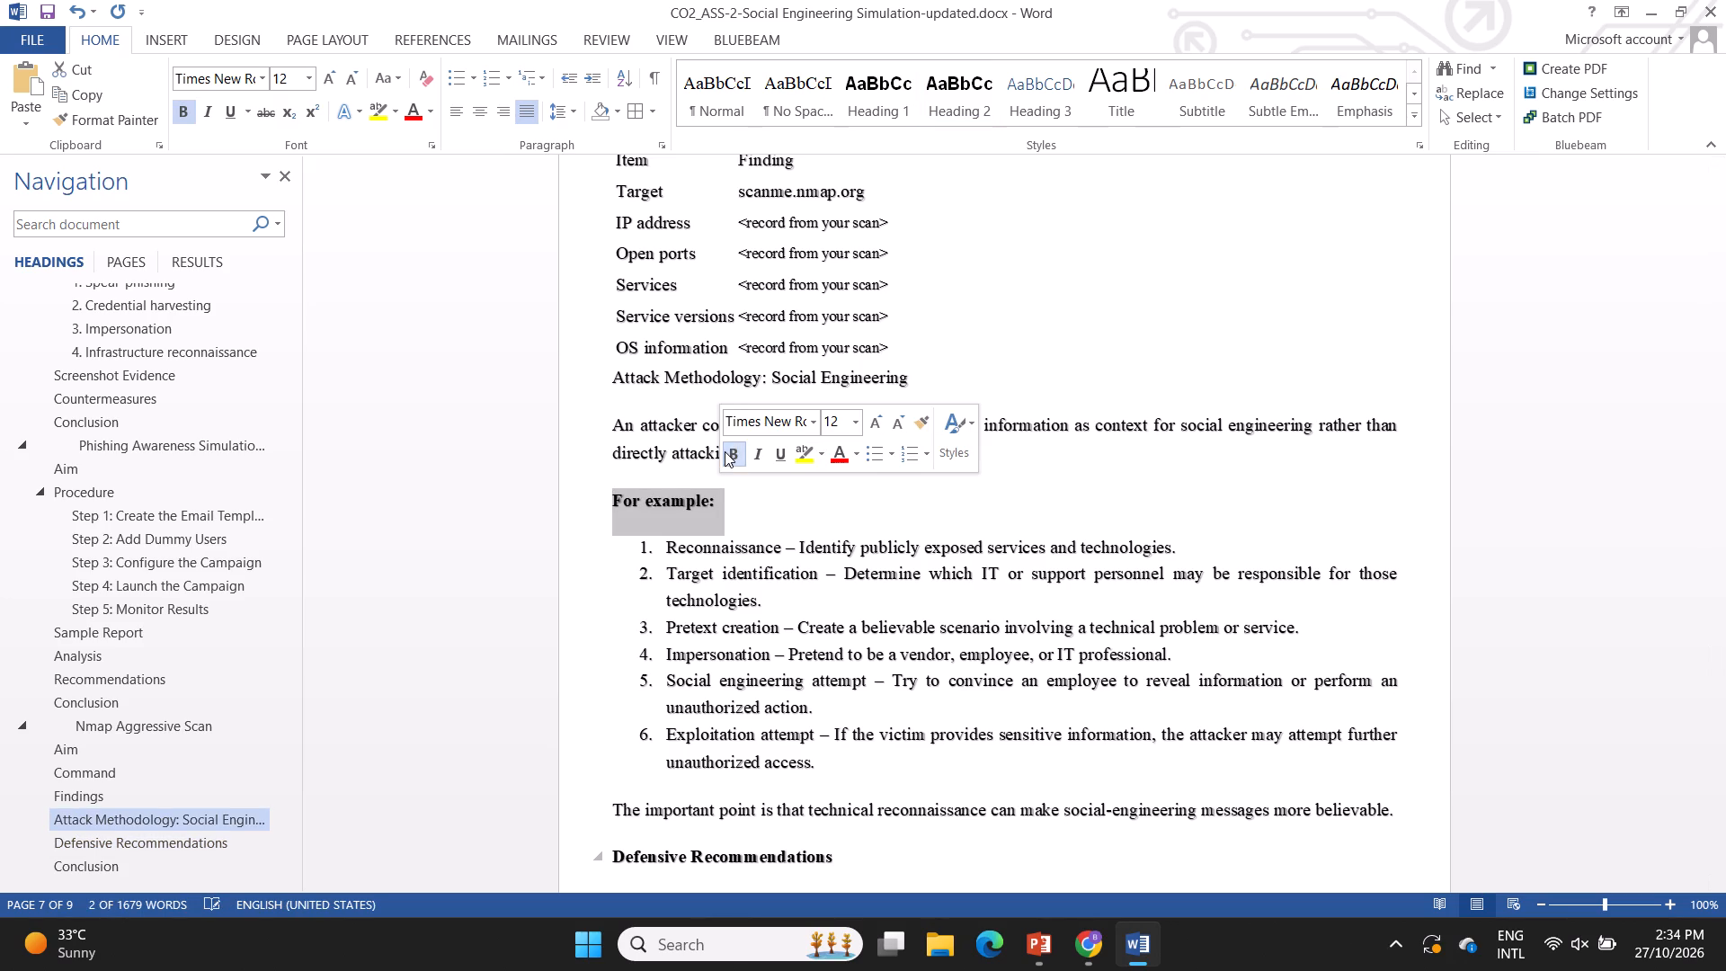
{"action": "left_click", "coordinate": [743, 484]}
Apply all borders to the Item and Finding table in the Nmap answer's Findings section.
{"action": "scroll", "coordinate": [743, 484], "scroll_direction": "up", "scroll_amount": 2}
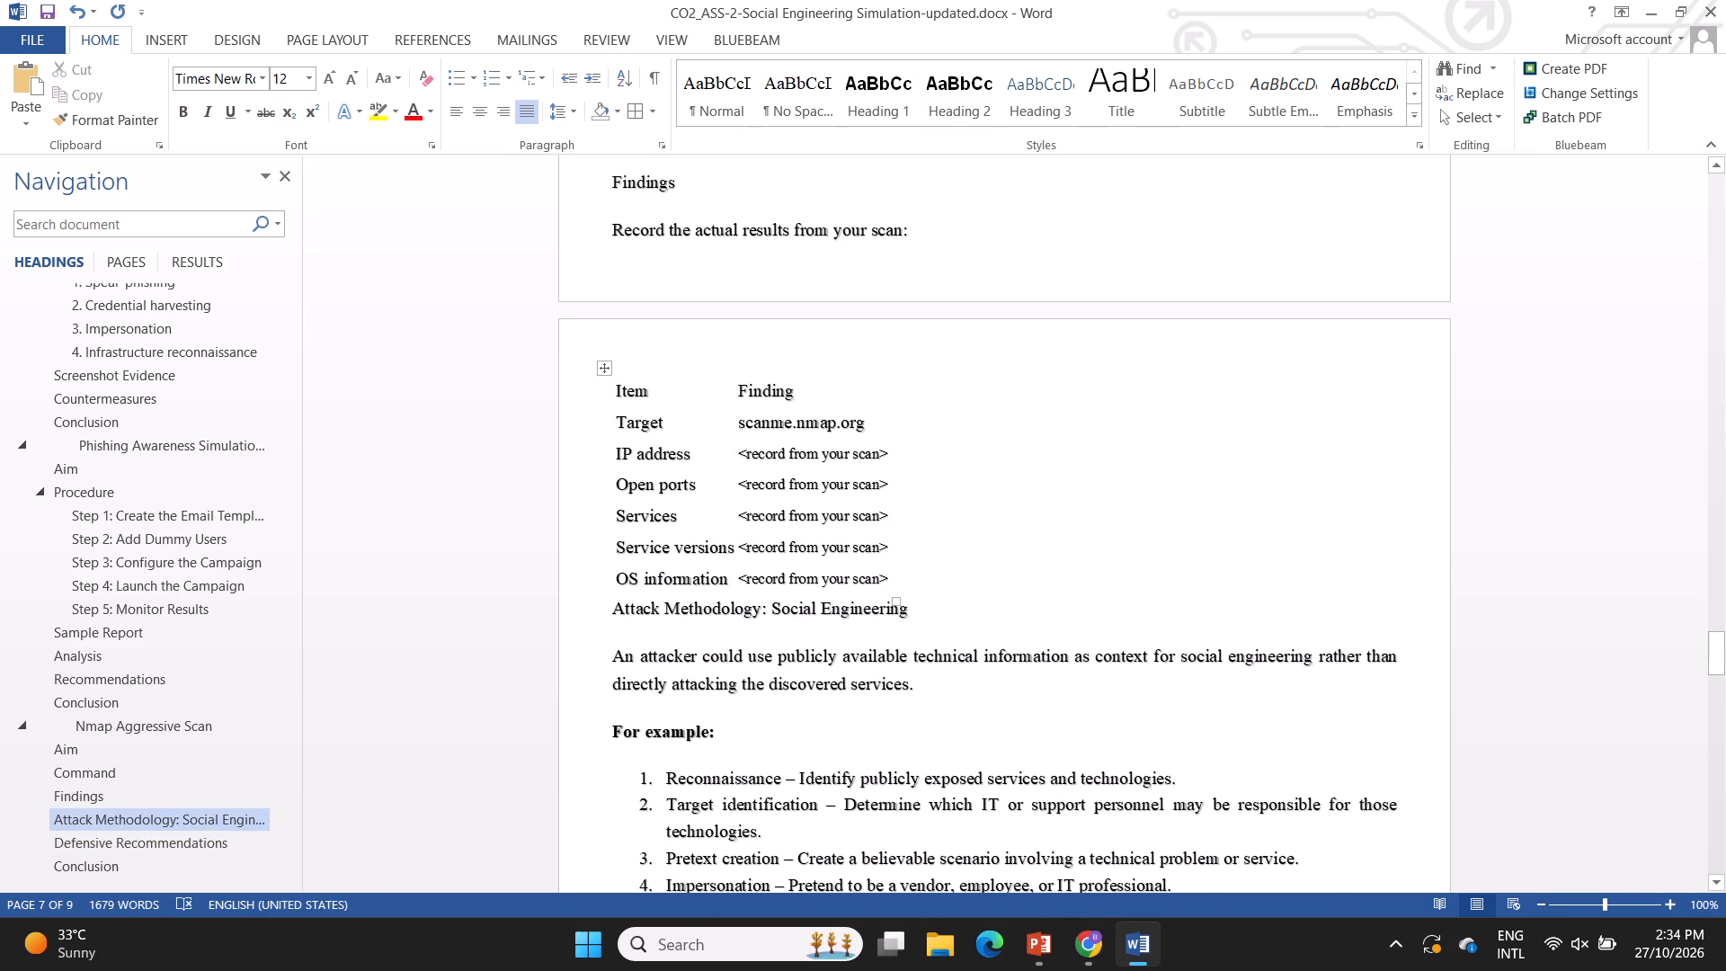
{"action": "left_click_drag", "start_coordinate": [912, 615], "coordinate": [643, 417]}
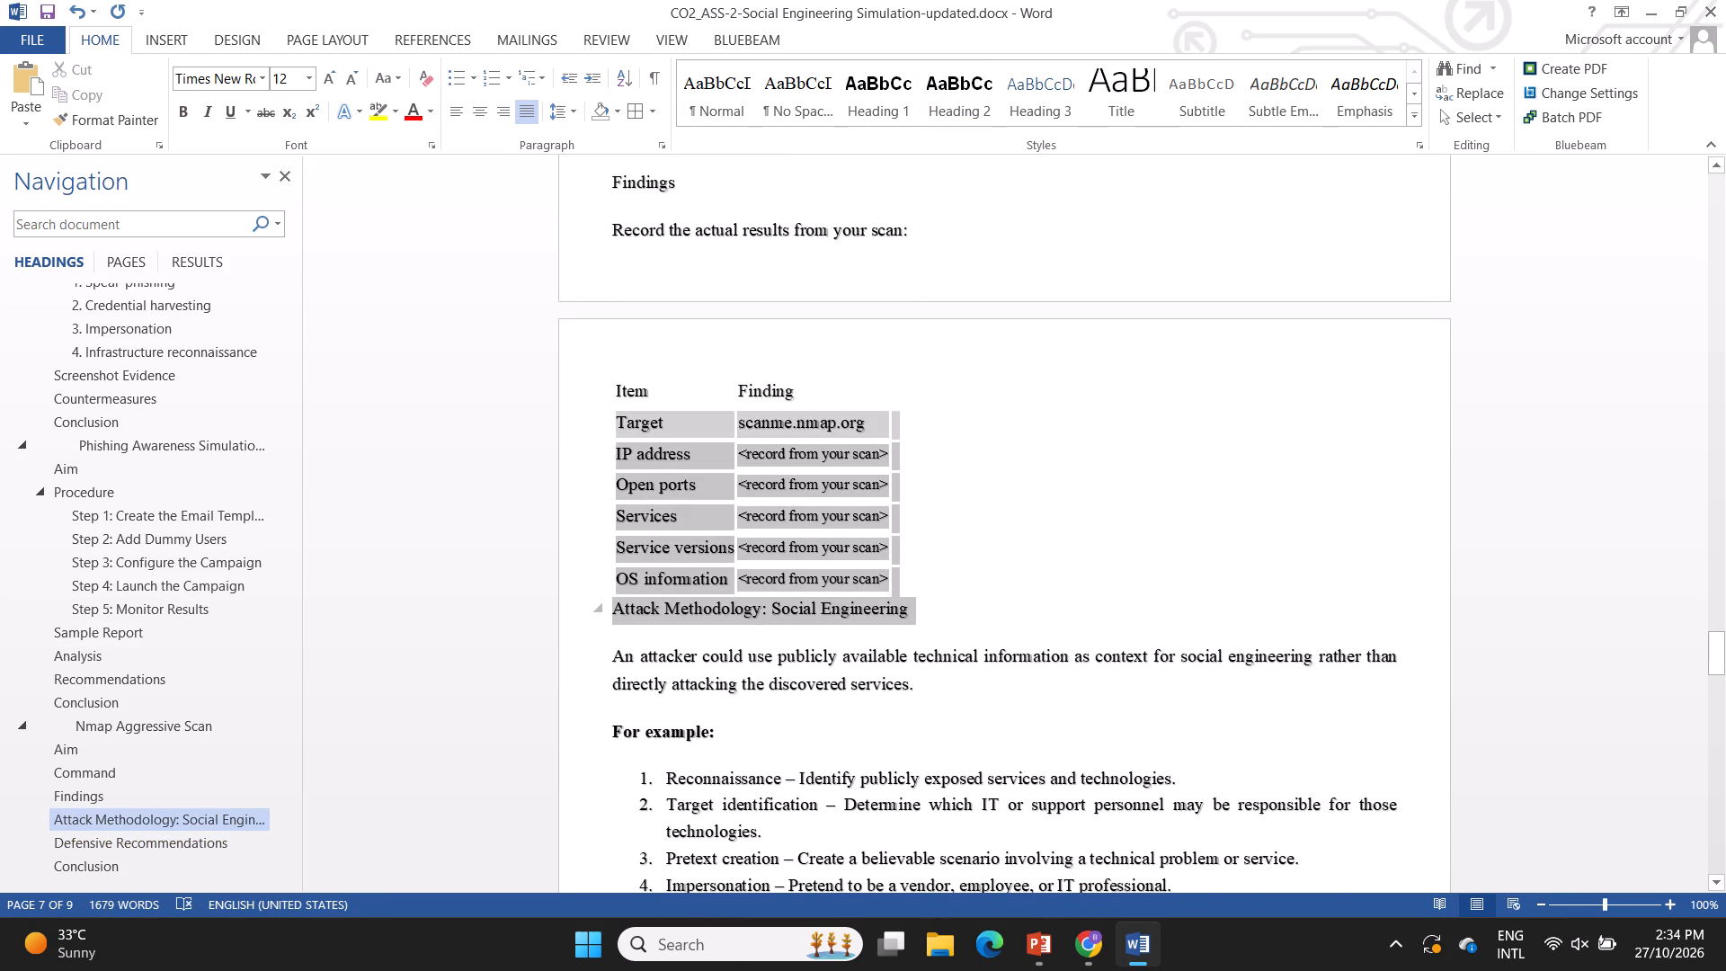
{"action": "left_click_drag", "start_coordinate": [643, 417], "coordinate": [627, 394]}
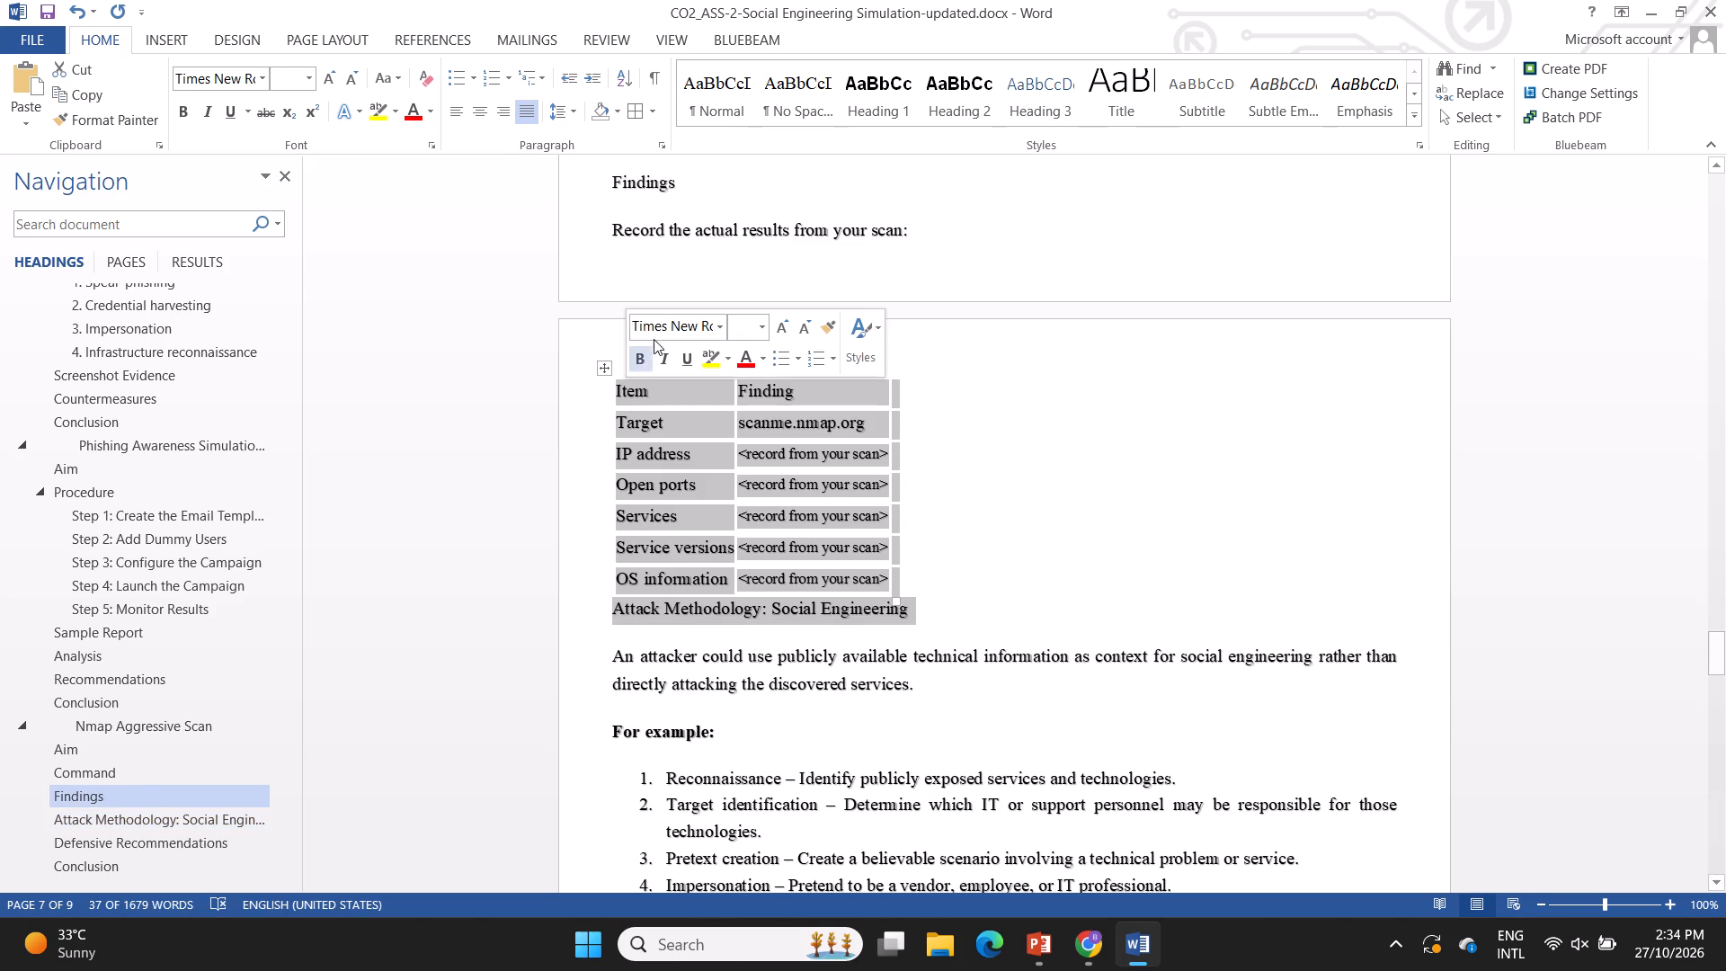
{"action": "left_click", "coordinate": [648, 111]}
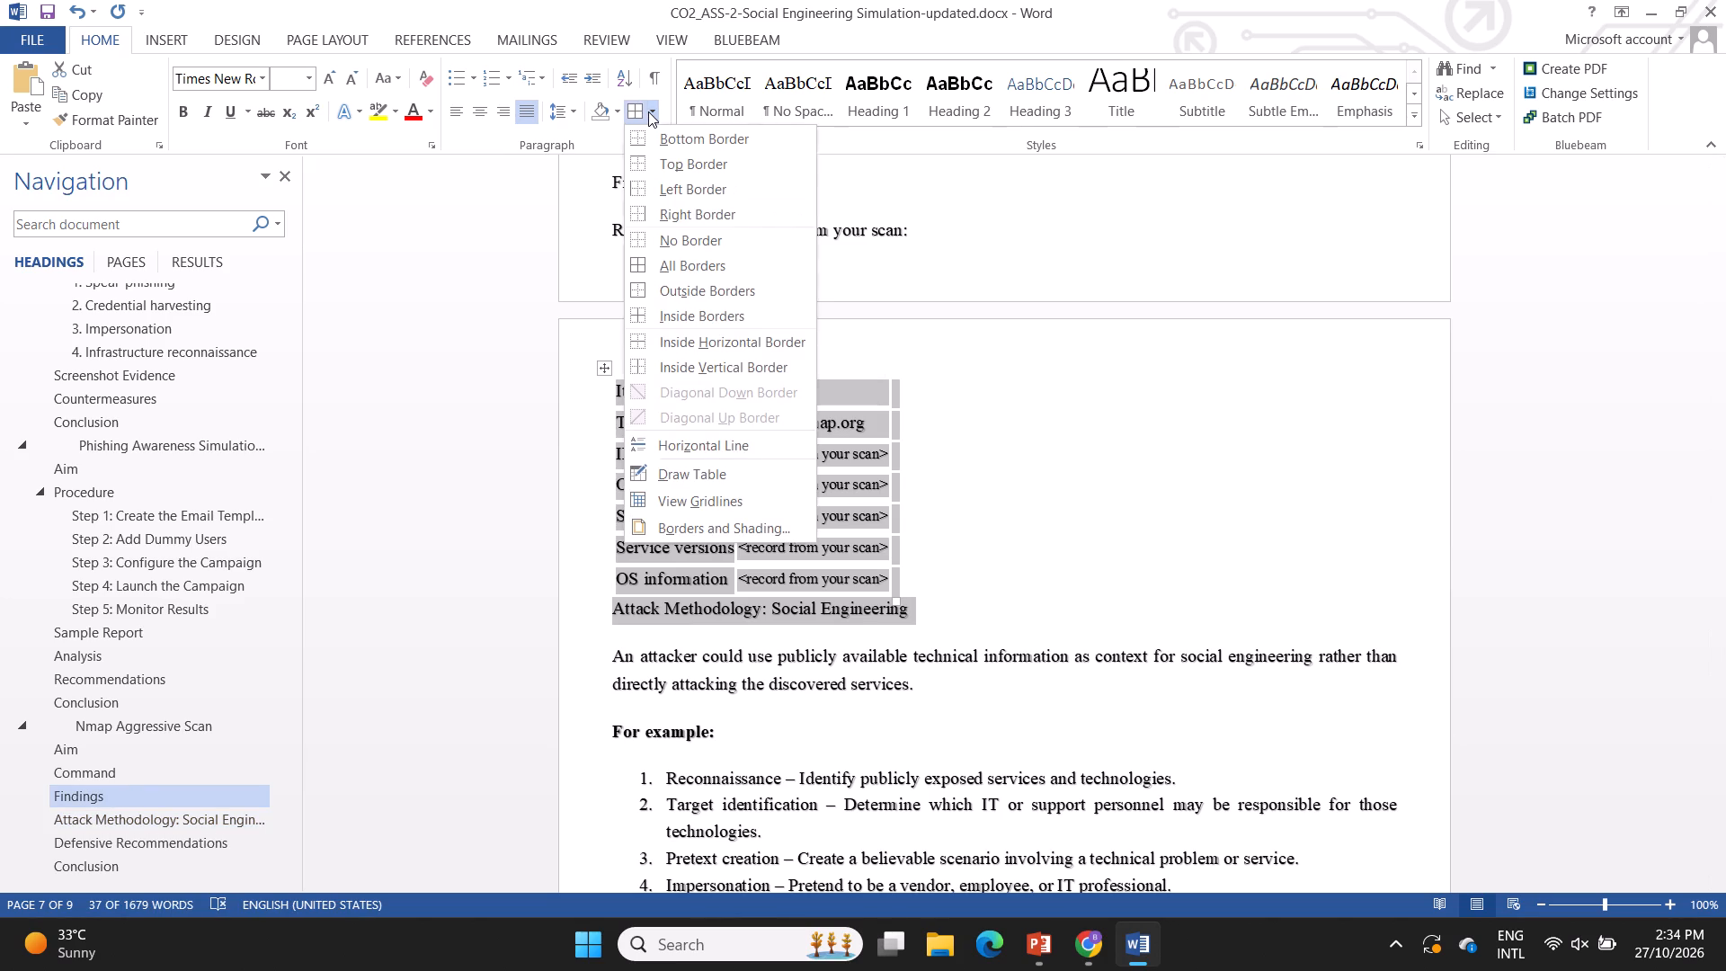
{"action": "left_click", "coordinate": [681, 263]}
{"action": "left_click", "coordinate": [921, 407]}
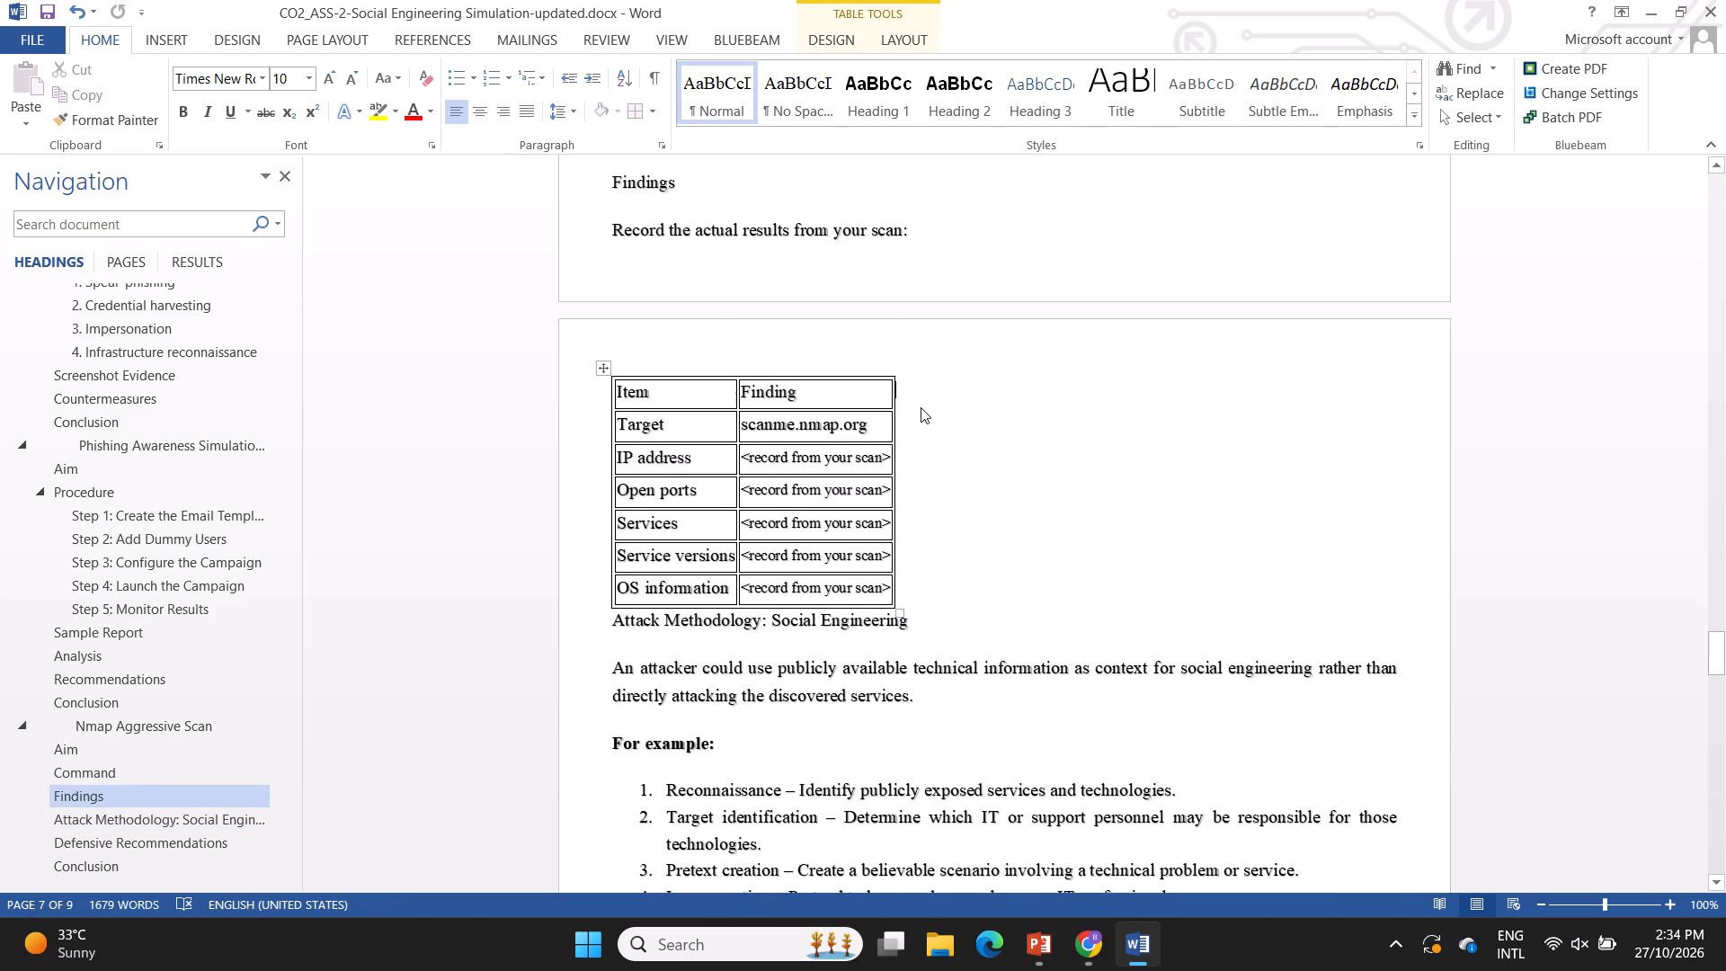
Make the "Aim" and "Command" headings of the Nmap answer bold.
{"action": "scroll", "coordinate": [921, 407], "scroll_direction": "up", "scroll_amount": 1}
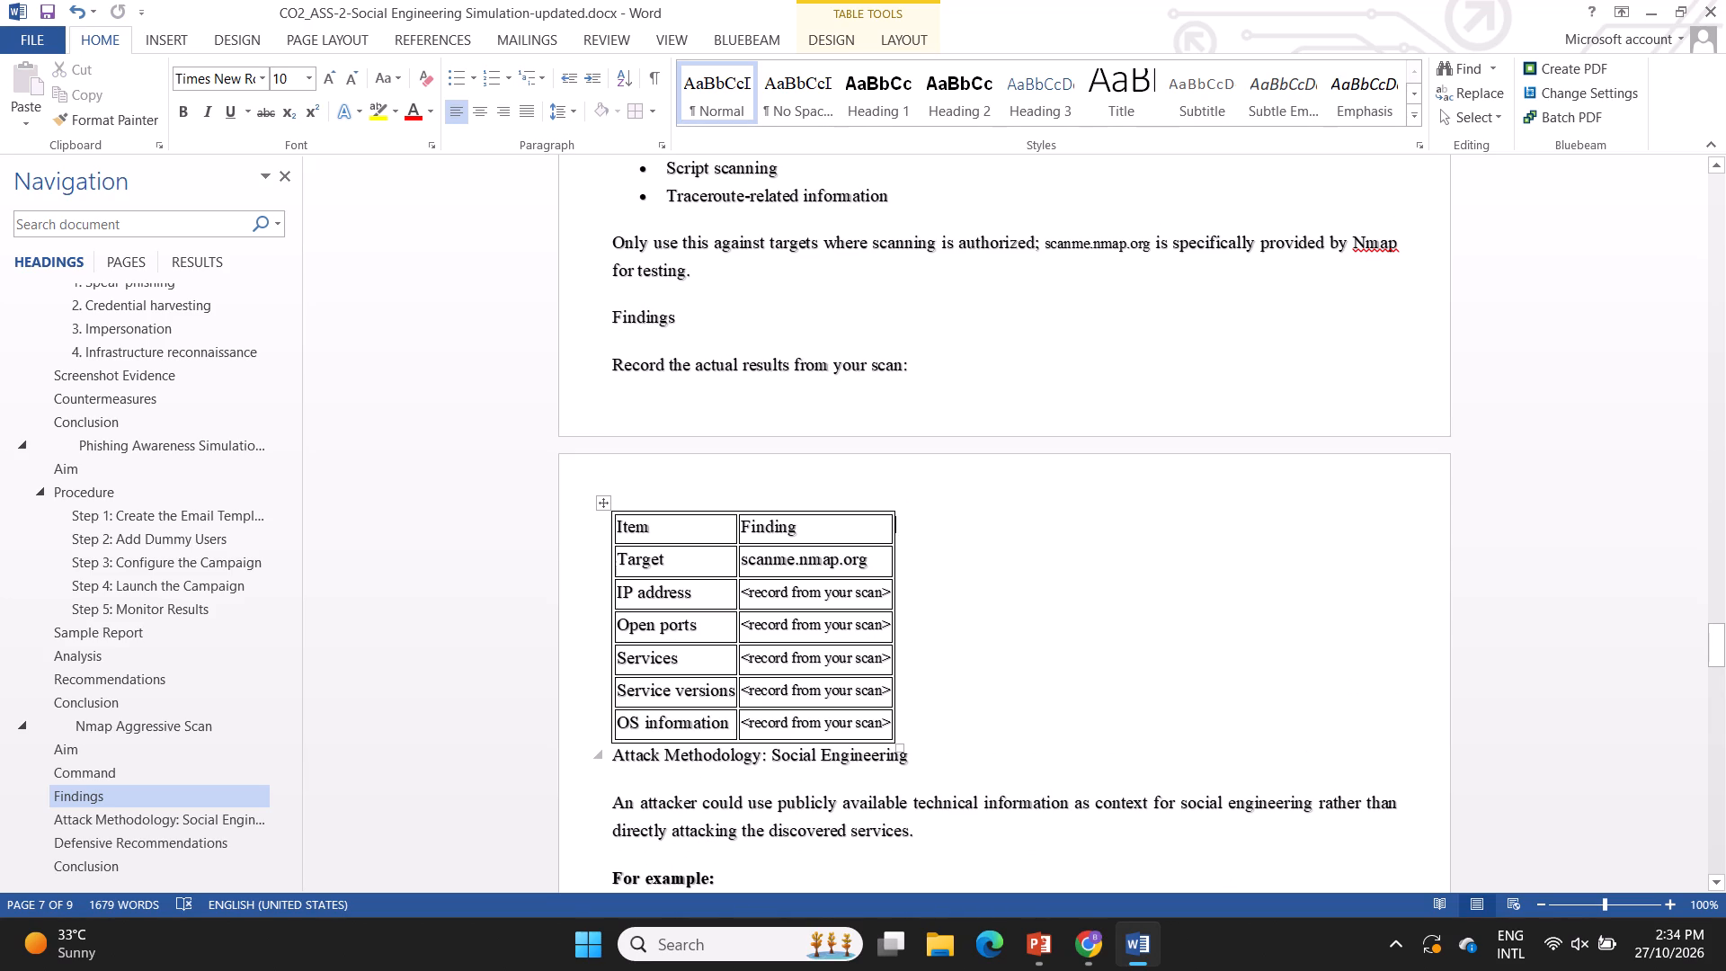
{"action": "scroll", "coordinate": [784, 760], "scroll_direction": "up", "scroll_amount": 3}
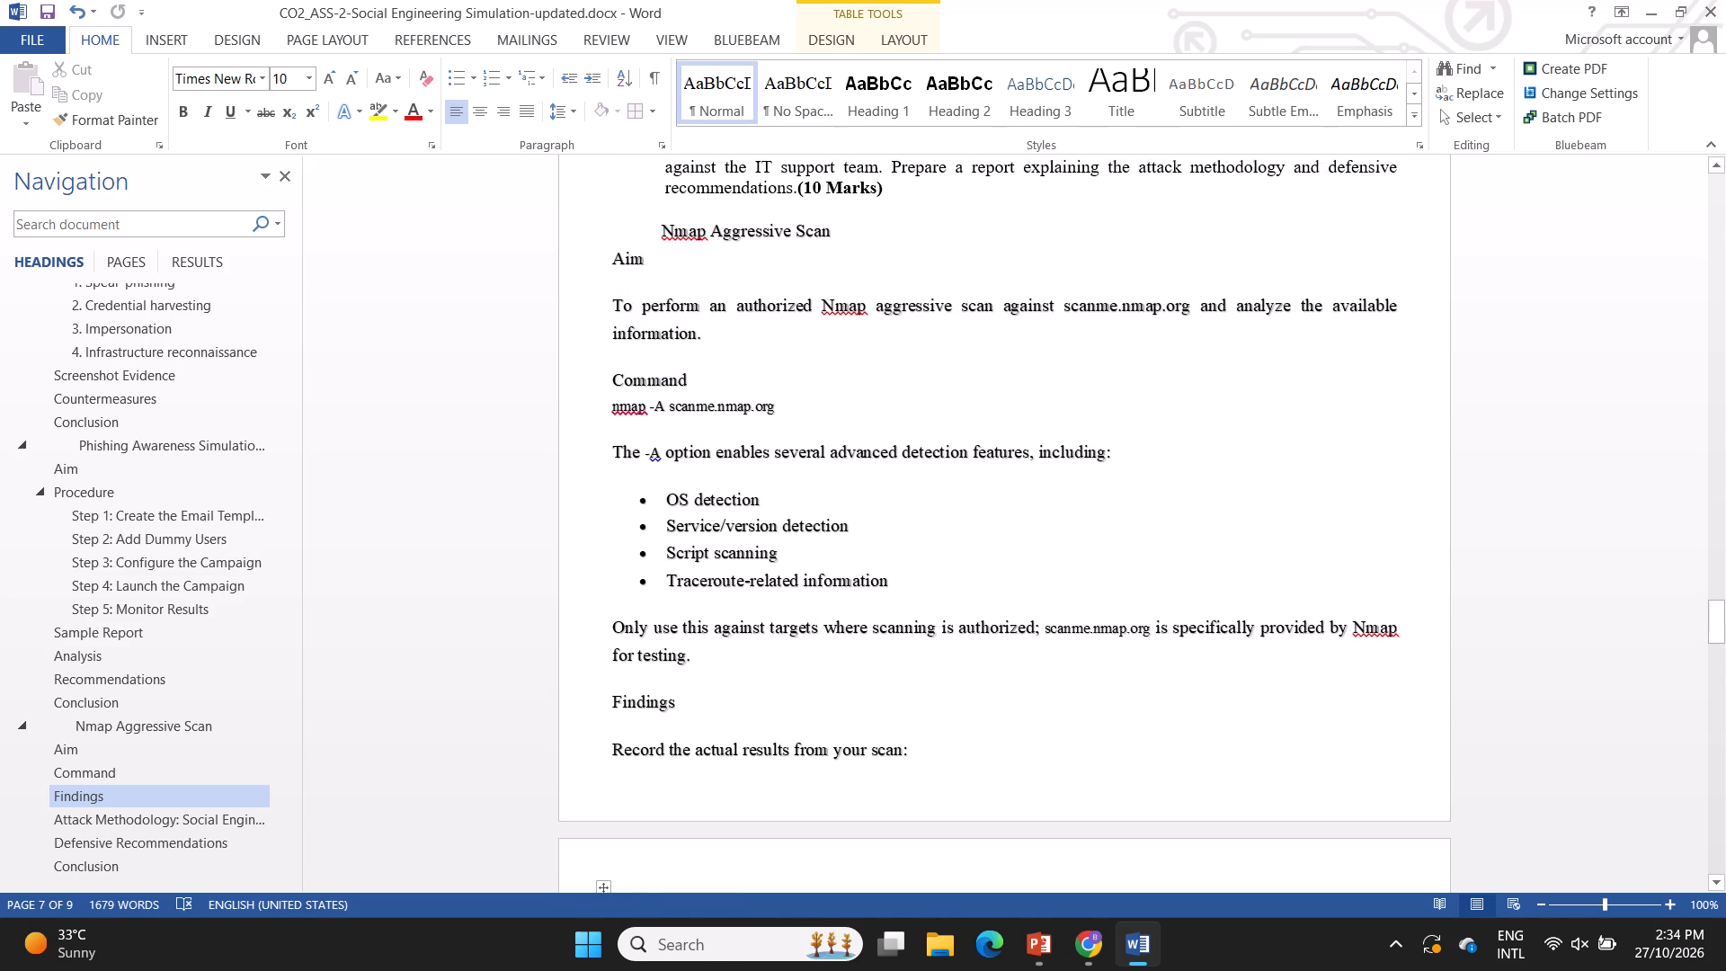
{"action": "scroll", "coordinate": [784, 760], "scroll_direction": "up", "scroll_amount": 2}
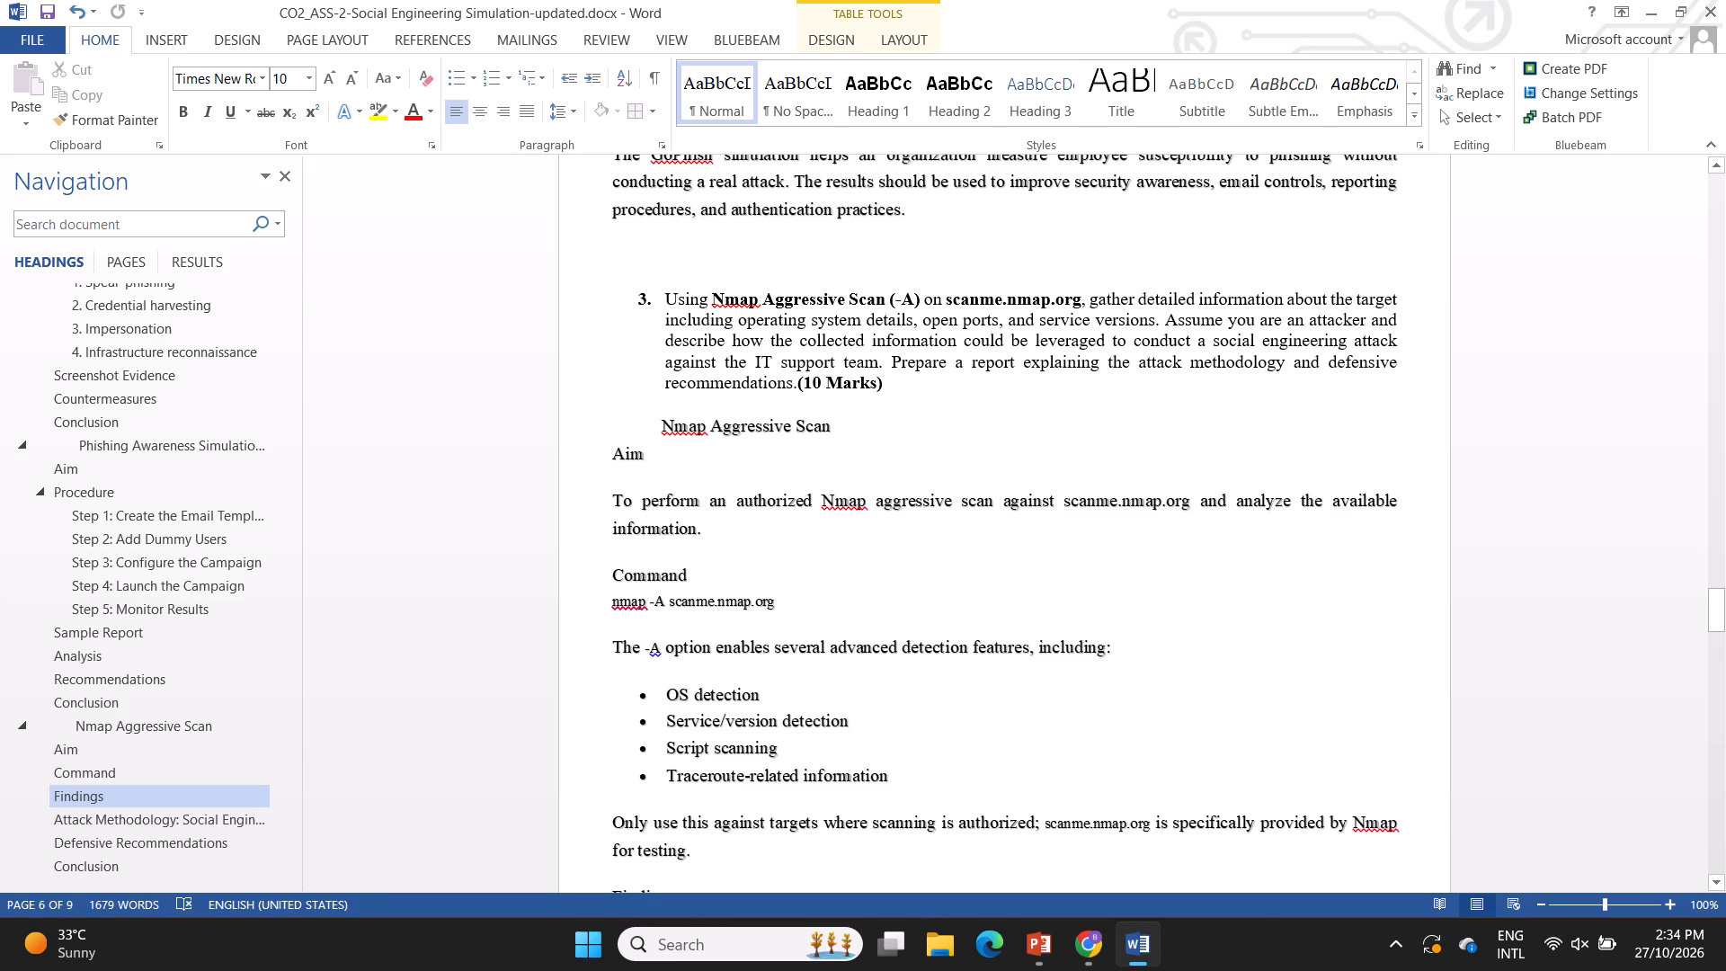
{"action": "left_click_drag", "start_coordinate": [609, 465], "coordinate": [659, 460]}
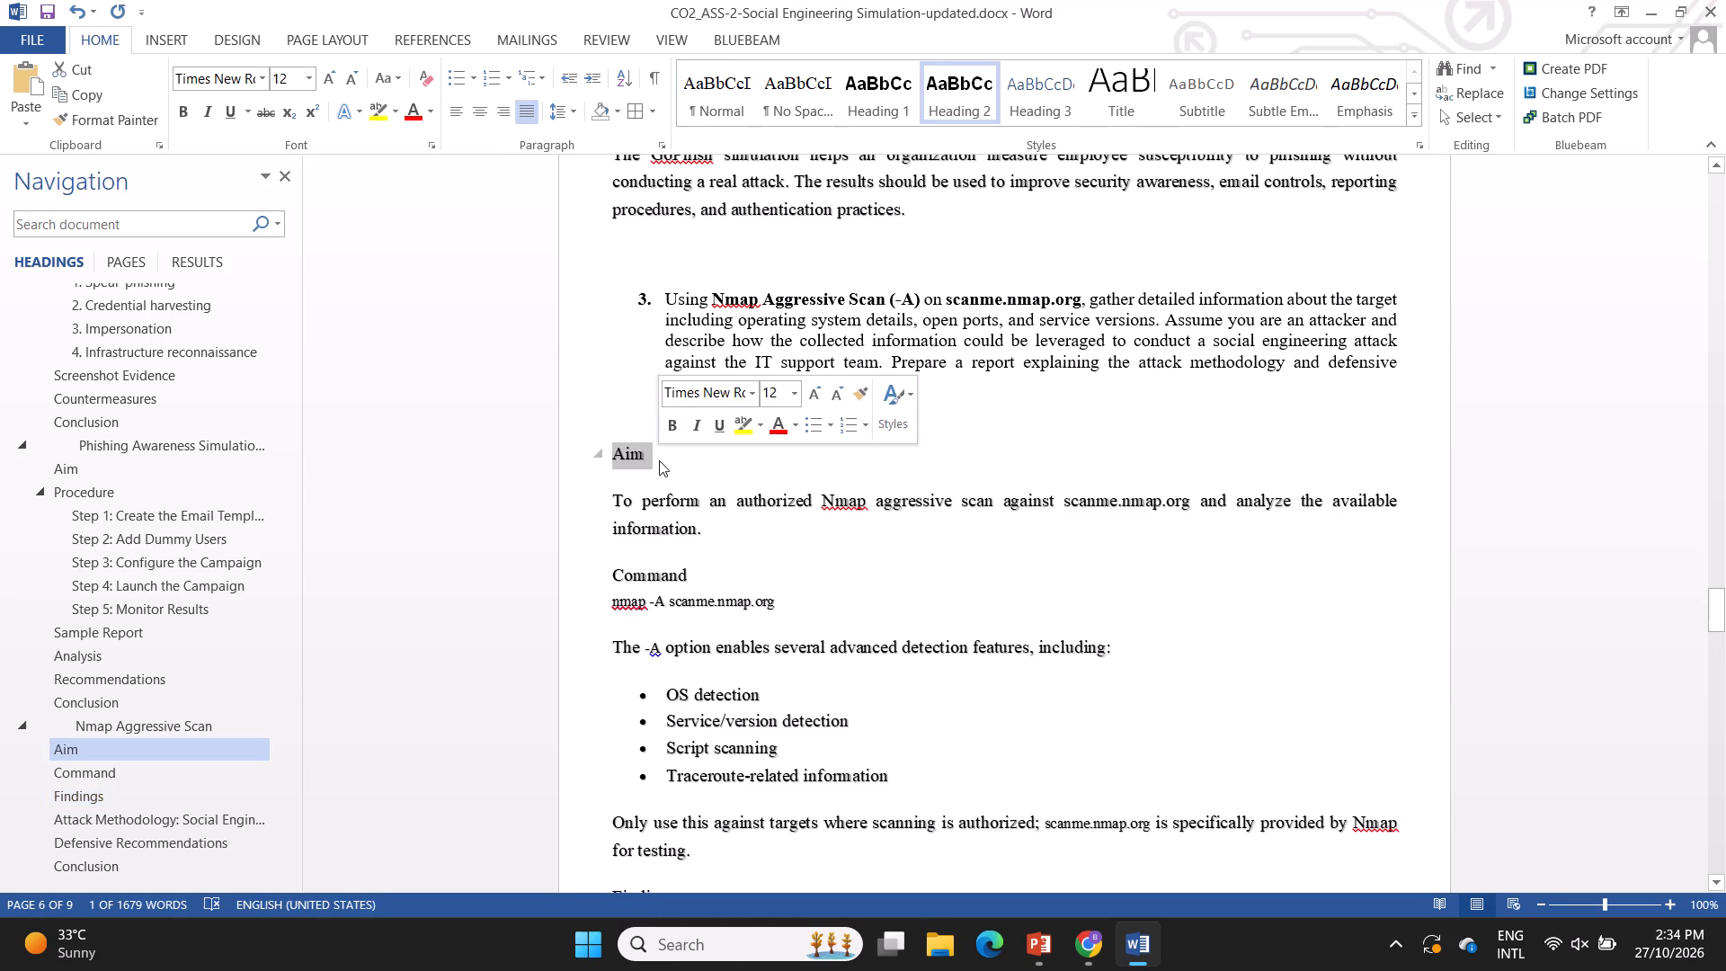
{"action": "left_click", "coordinate": [676, 426]}
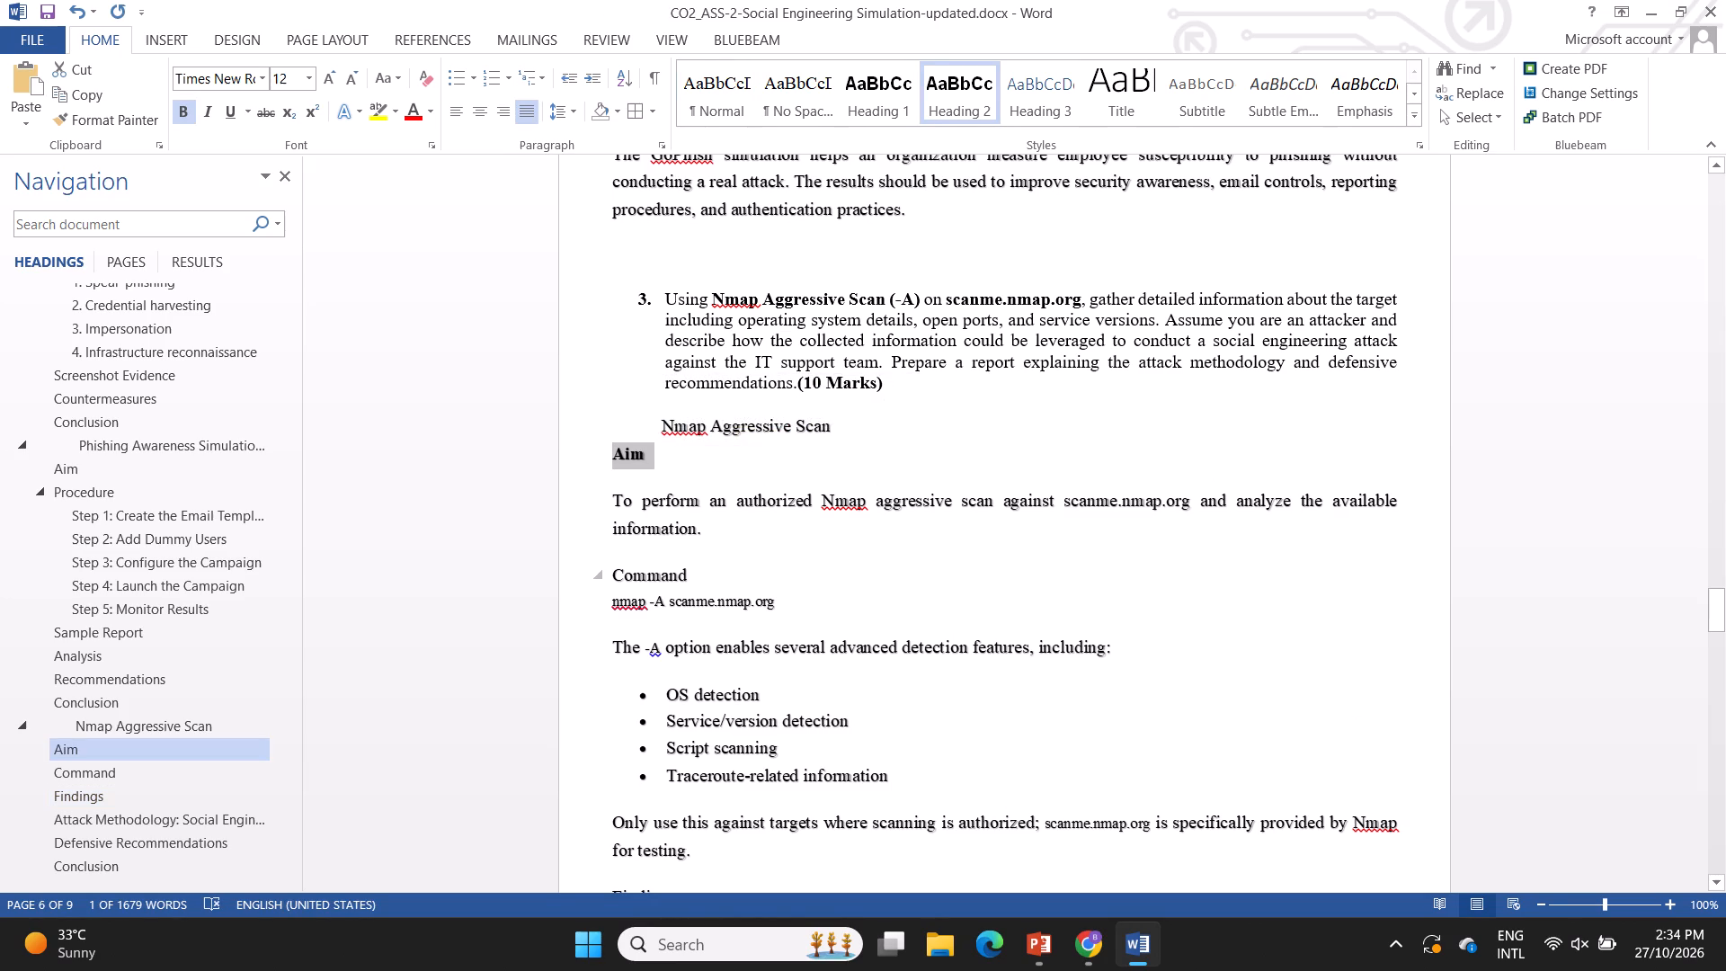
{"action": "left_click_drag", "start_coordinate": [611, 575], "coordinate": [694, 572]}
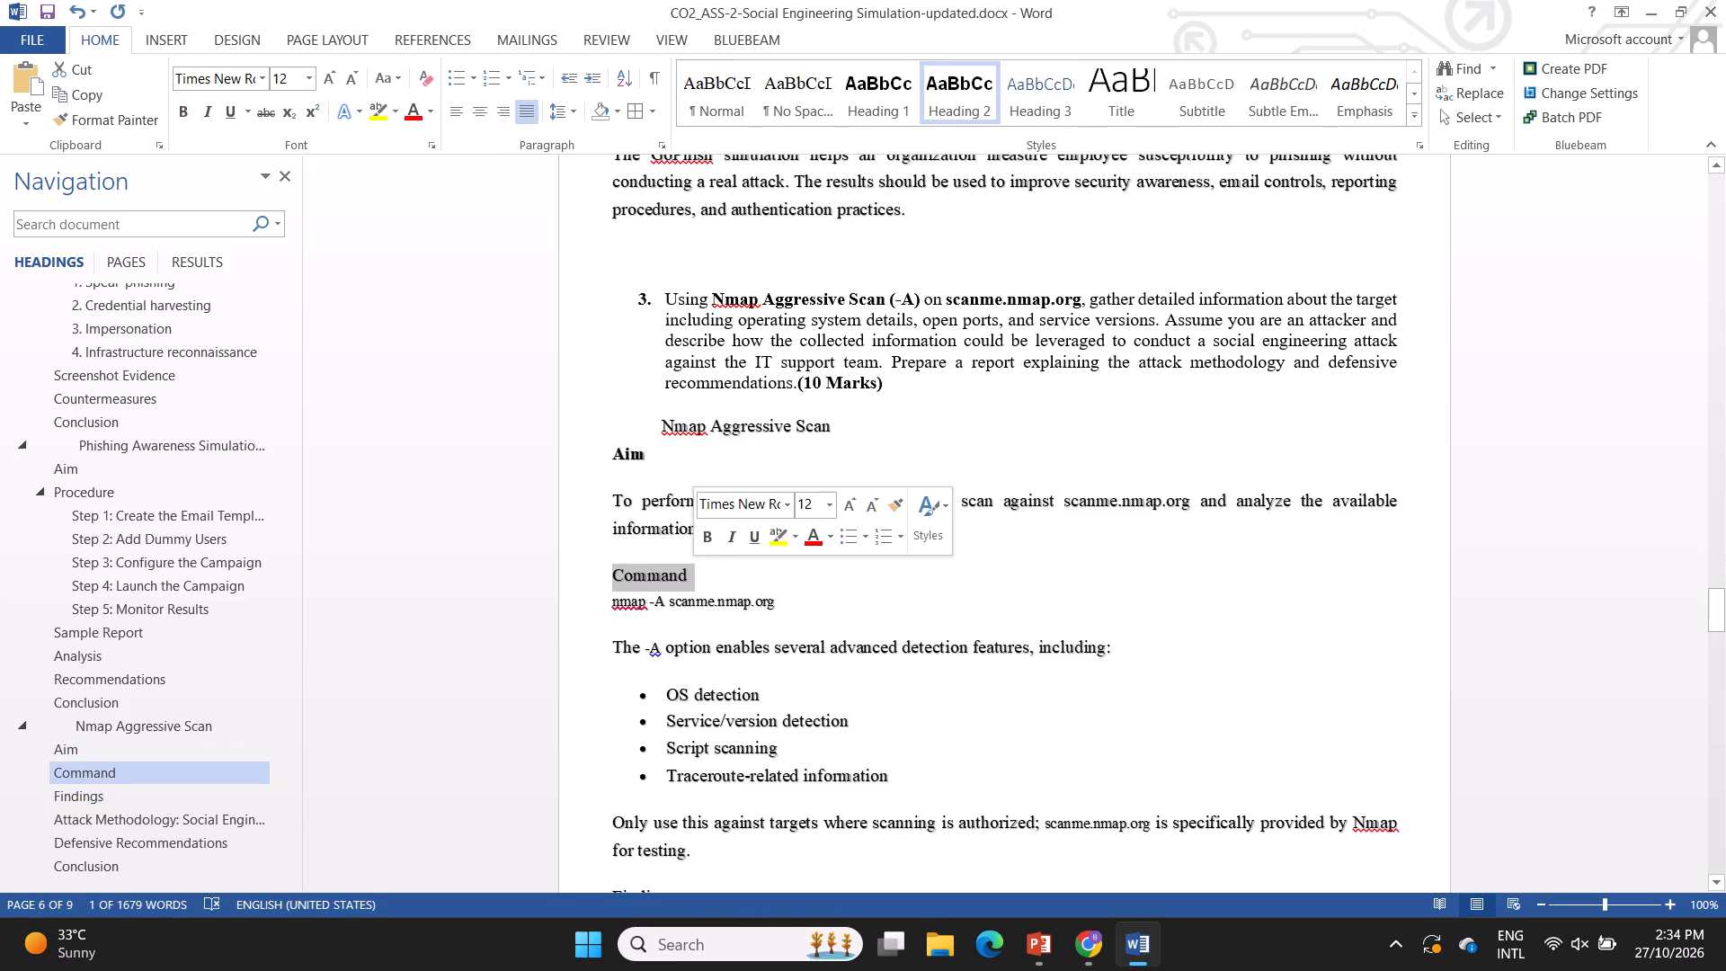
{"action": "left_click", "coordinate": [703, 542]}
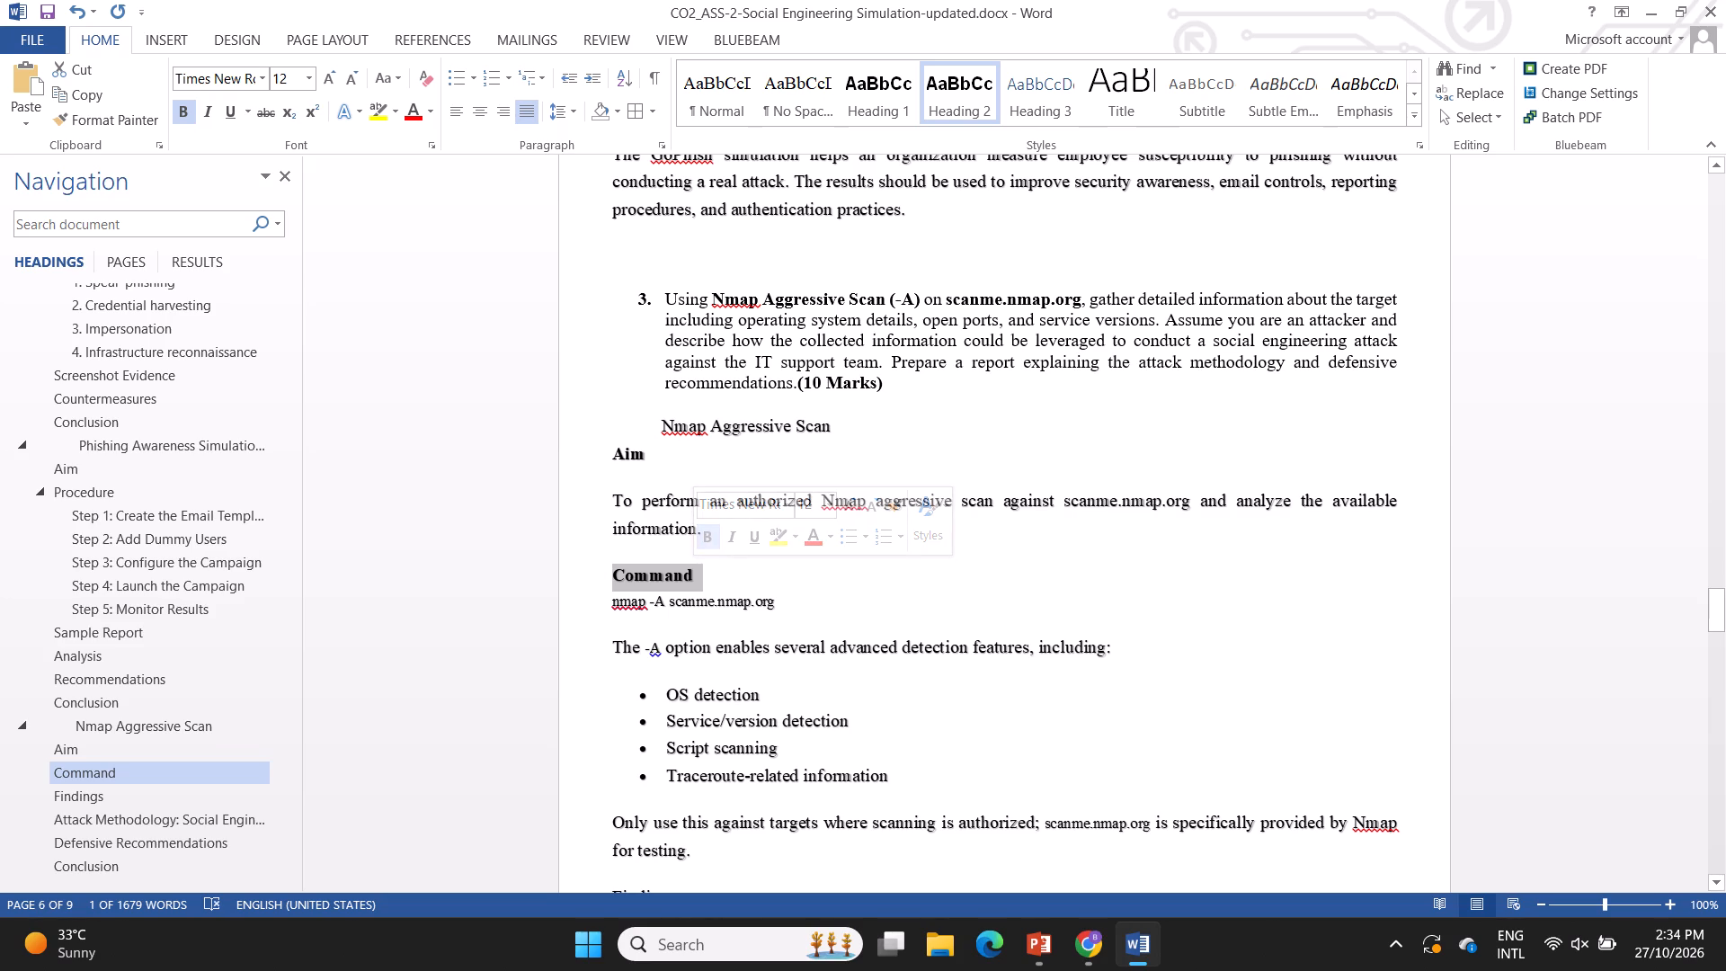
{"action": "left_click", "coordinate": [721, 629]}
Review the formatting of the Nmap answer from the Command section down to the Code of Conduct and rubrics.
{"action": "scroll", "coordinate": [721, 629], "scroll_direction": "down", "scroll_amount": 2}
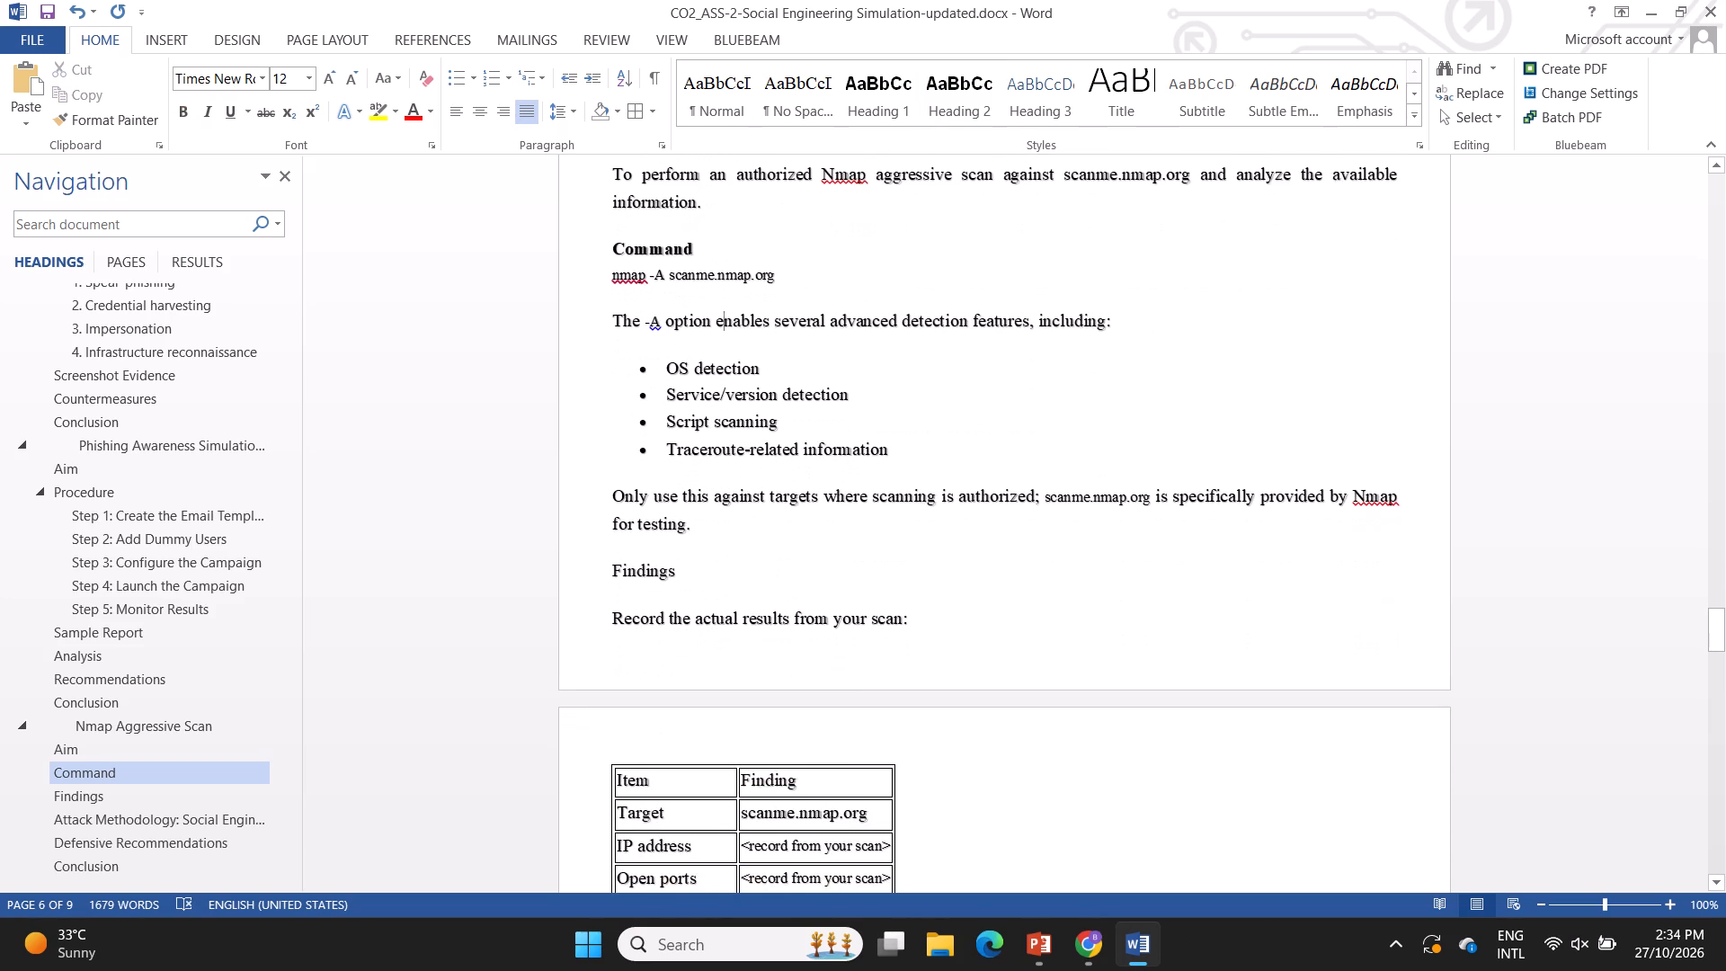
{"action": "scroll", "coordinate": [721, 629], "scroll_direction": "down", "scroll_amount": 7}
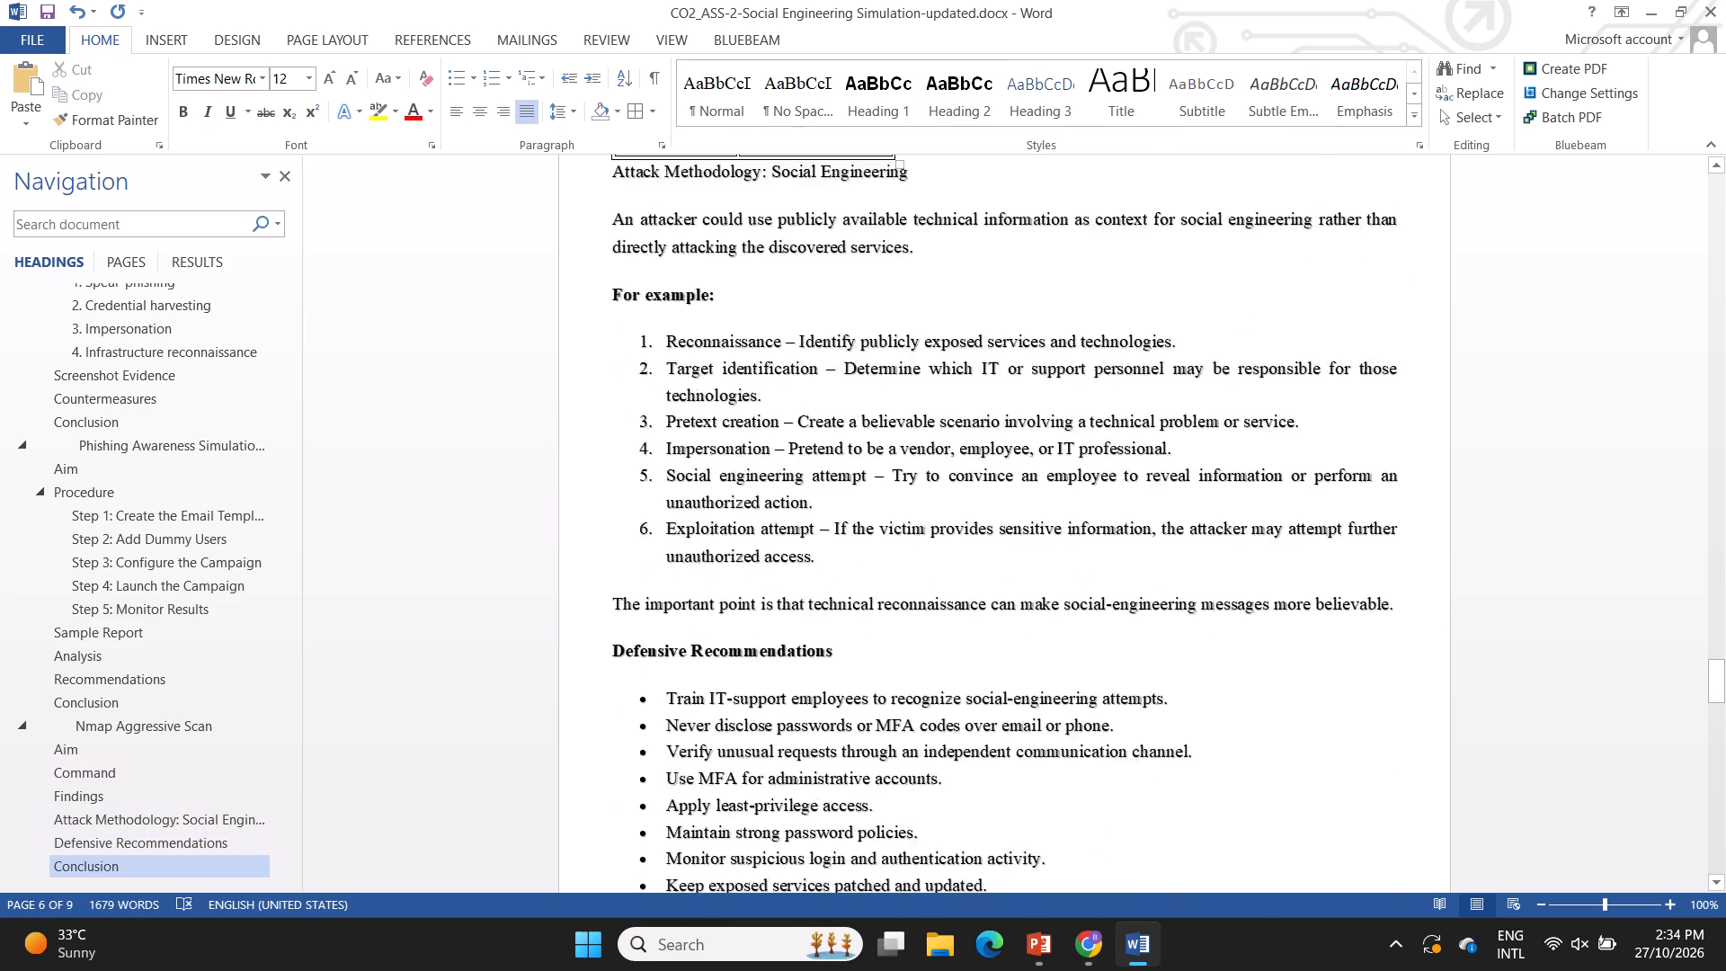
{"action": "scroll", "coordinate": [721, 629], "scroll_direction": "down", "scroll_amount": 4}
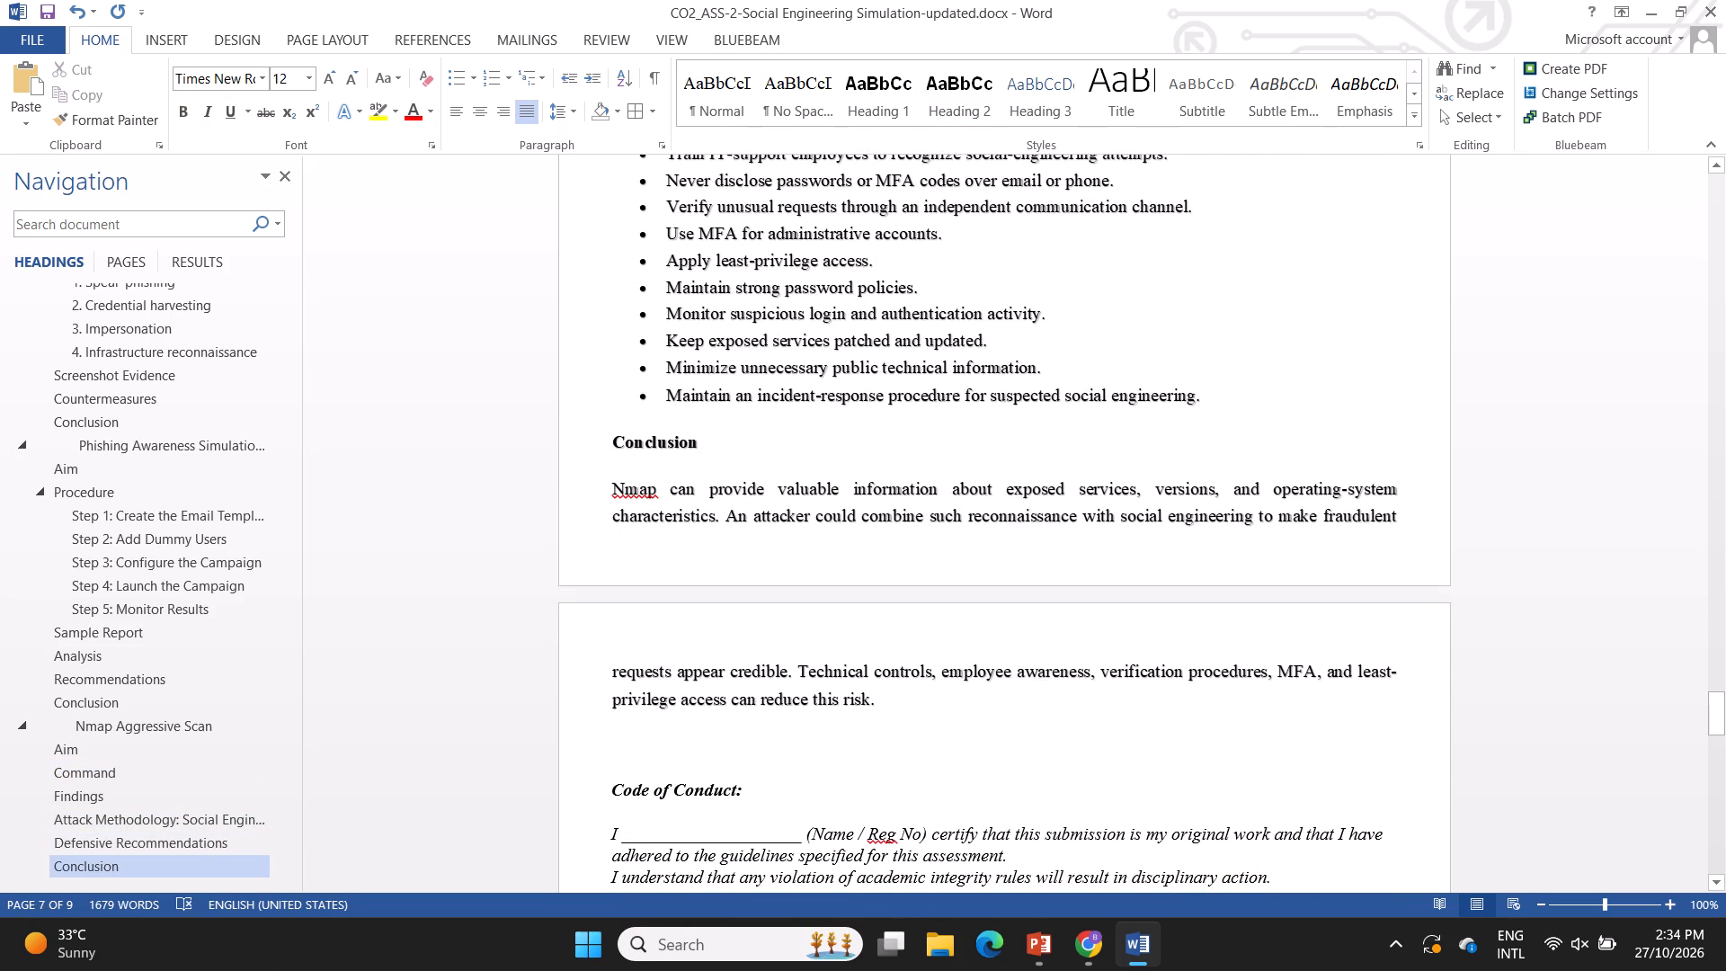
{"action": "scroll", "coordinate": [721, 629], "scroll_direction": "down", "scroll_amount": 2}
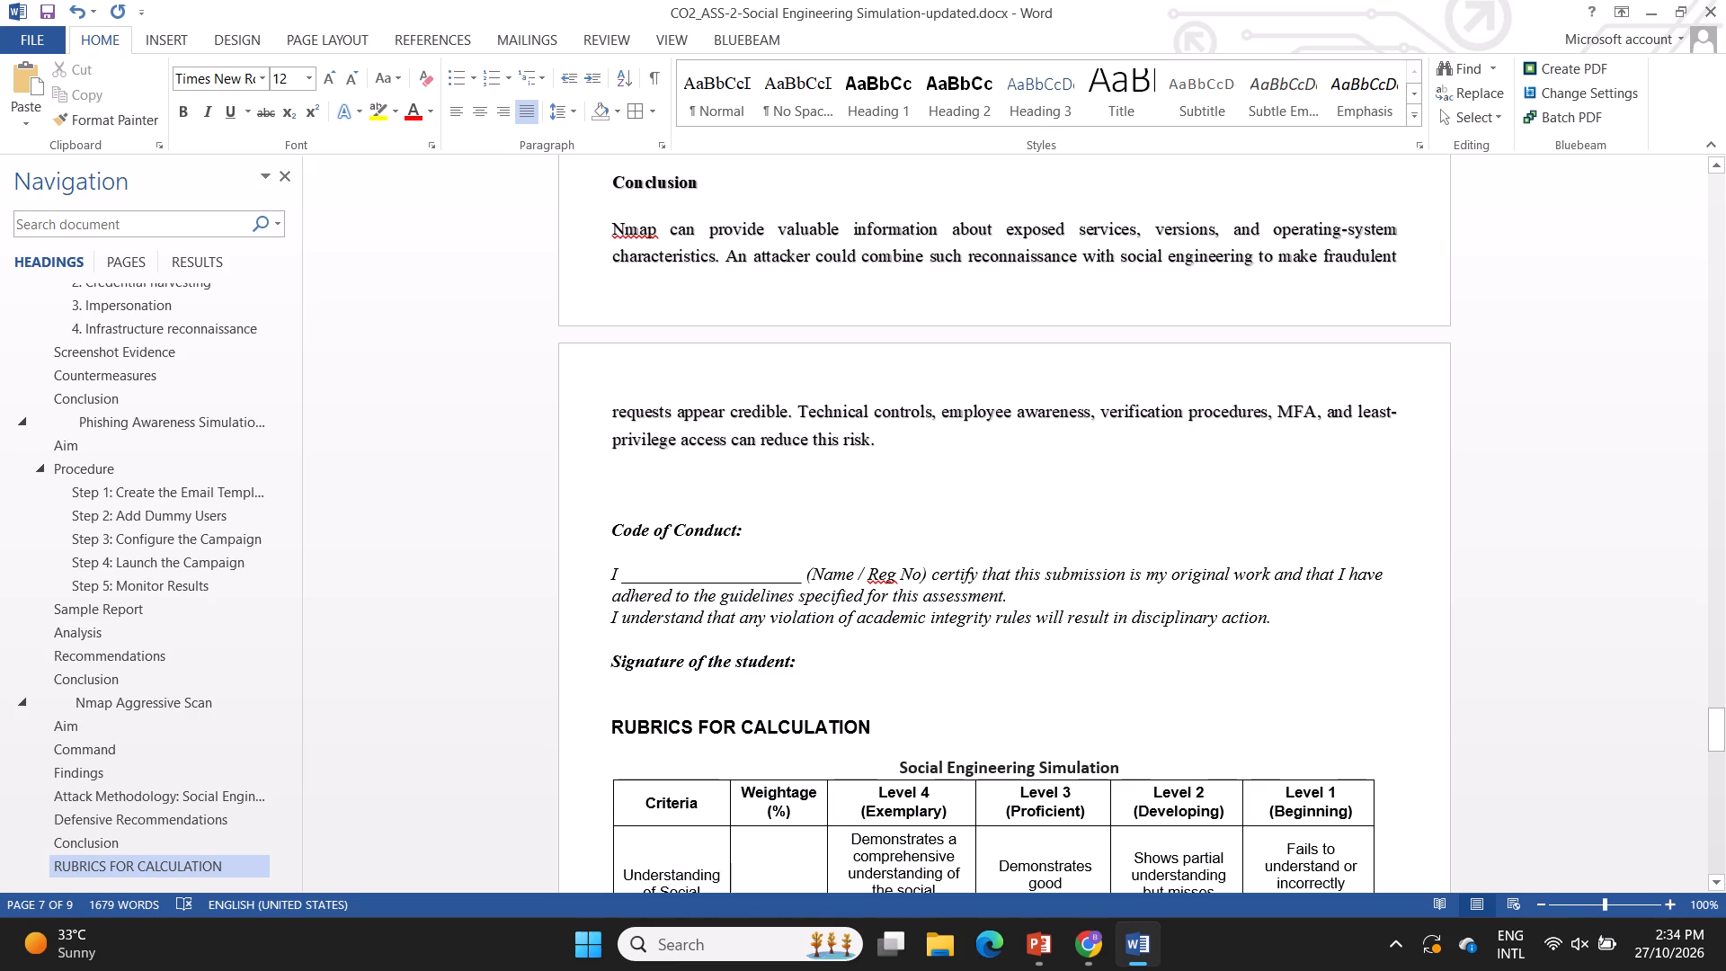
Replace the blank line in the Code of Conduct statement with the student's name followed by the registration number in parentheses.
{"action": "left_click", "coordinate": [804, 584]}
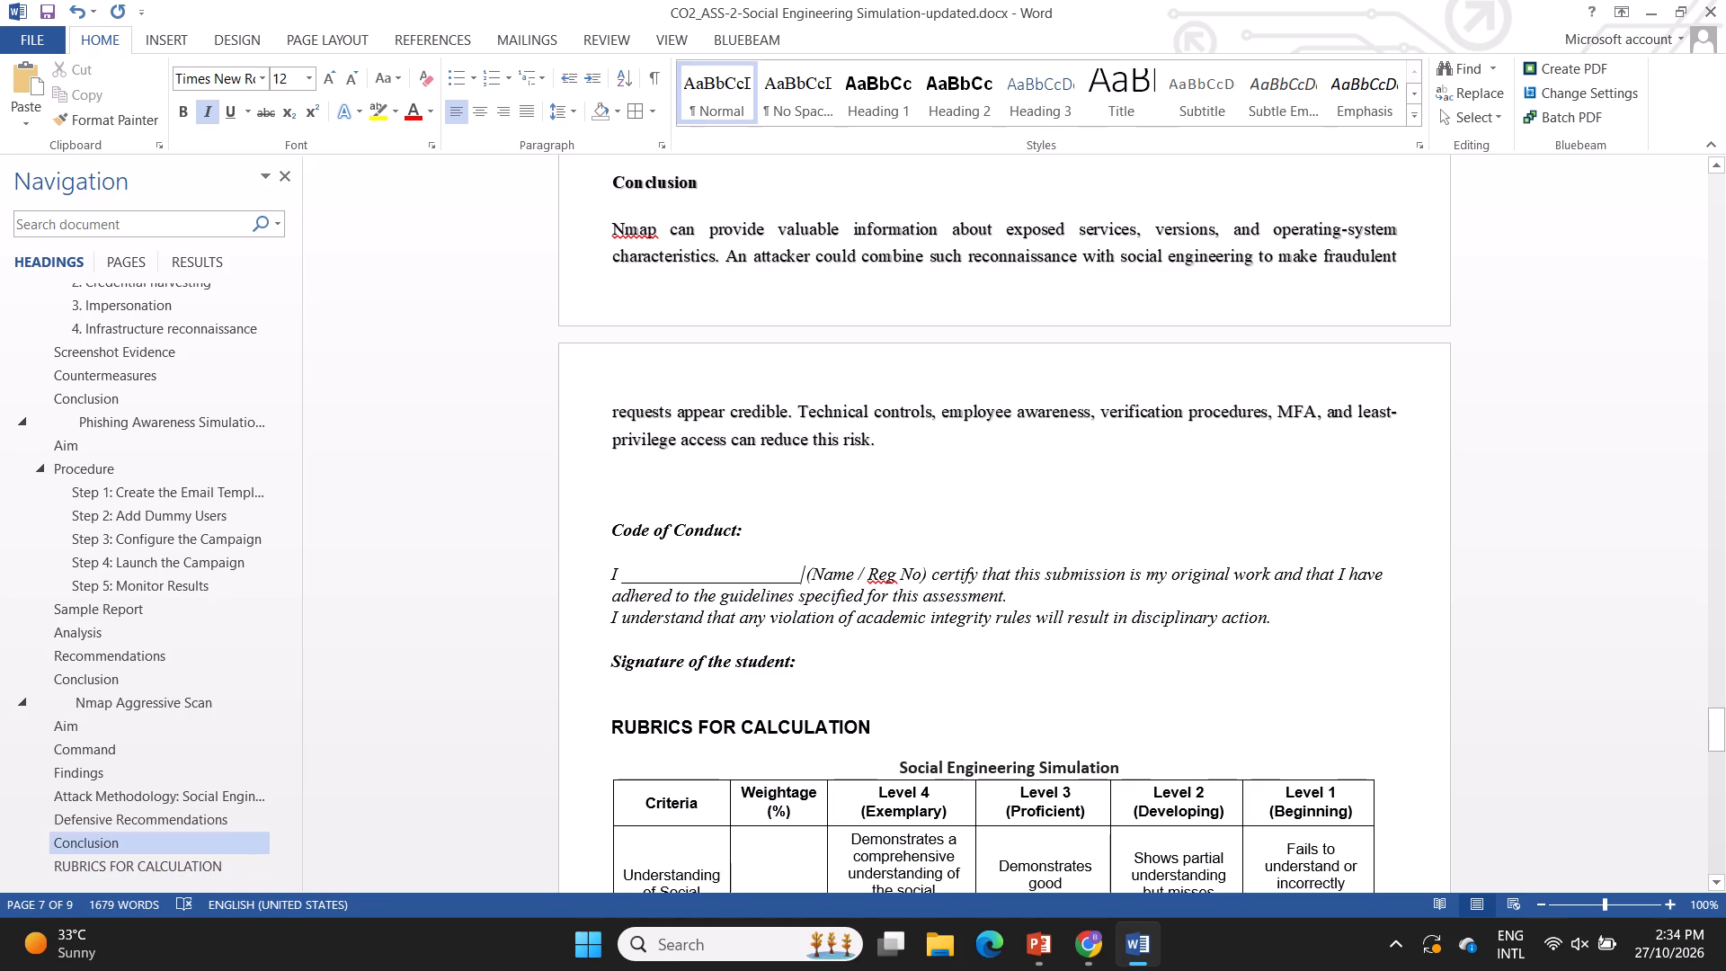
{"action": "key", "text": "BackSpace"}
{"action": "key", "text": "BackSpace"}
{"action": "key", "text": "BackSpace"}
{"action": "key", "text": "BackSpace"}
{"action": "key", "text": "BackSpace"}
{"action": "key", "text": "BackSpace"}
{"action": "key", "text": "BackSpace"}
{"action": "key", "text": "BackSpace"}
{"action": "key", "text": "BackSpace"}
{"action": "key", "text": "BackSpace"}
{"action": "key", "text": "BackSpace"}
{"action": "key", "text": "BackSpace"}
{"action": "key", "text": "BackSpace"}
{"action": "key", "text": "BackSpace"}
{"action": "key", "text": "BackSpace"}
{"action": "key", "text": "BackSpace"}
{"action": "key", "text": "BackSpace"}
{"action": "key", "text": "BackSpace"}
{"action": "key", "text": "BackSpace"}
{"action": "key", "text": "BackSpace"}
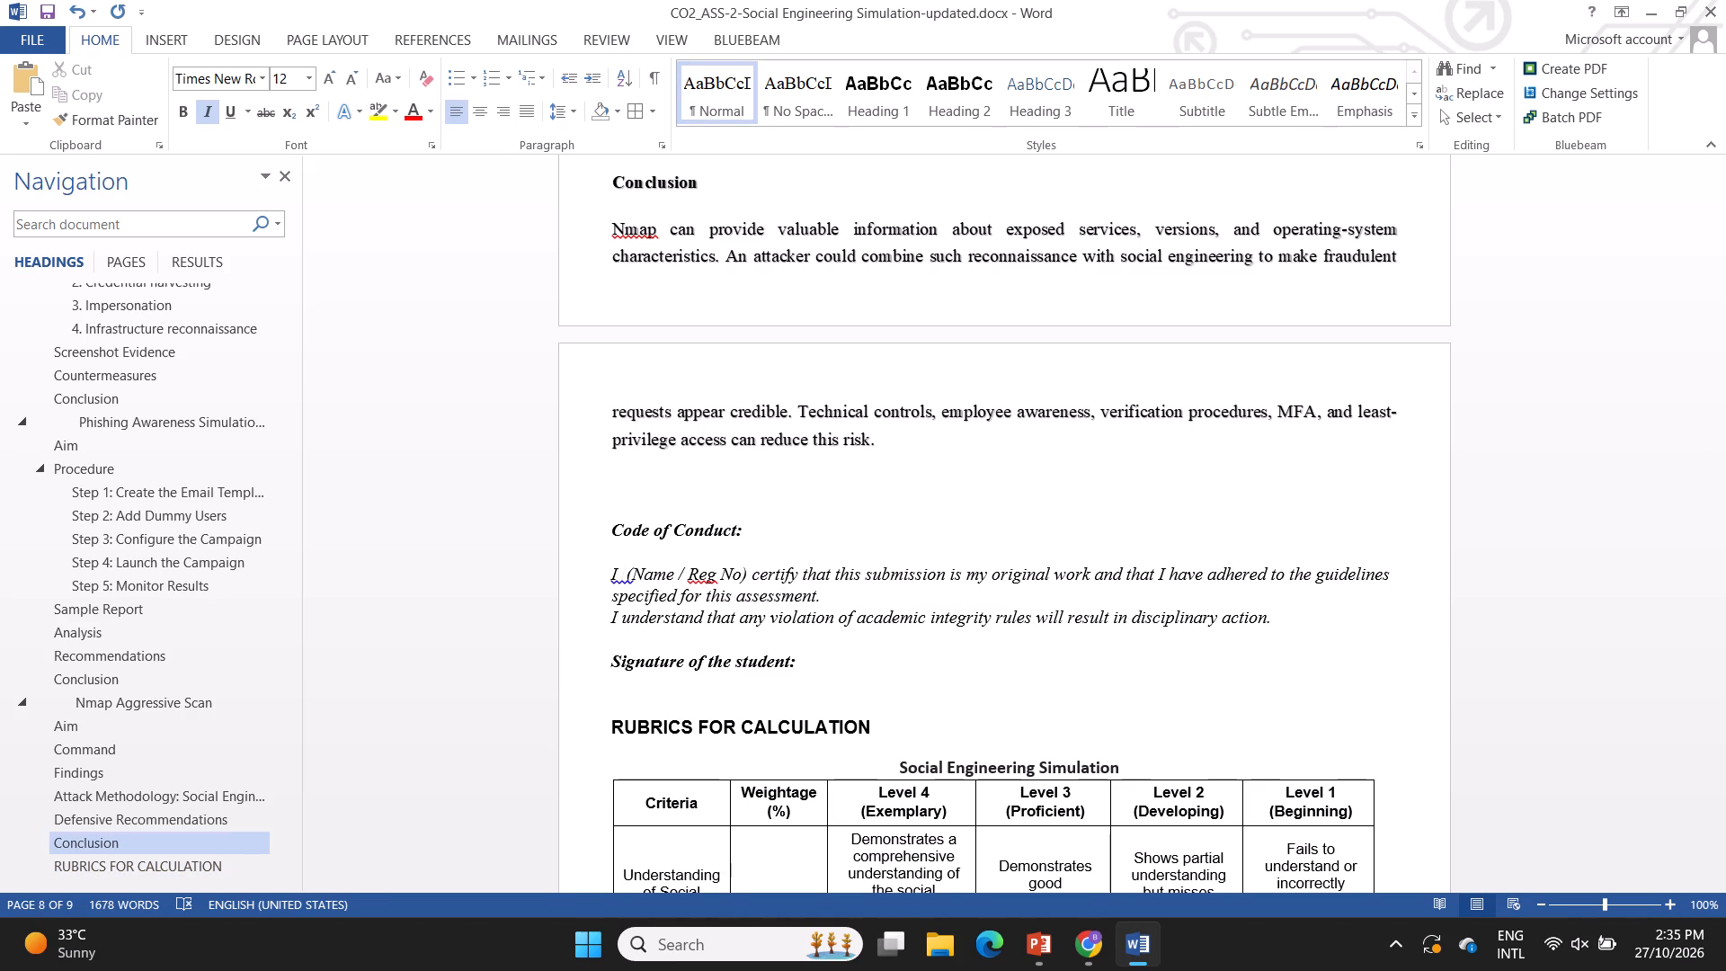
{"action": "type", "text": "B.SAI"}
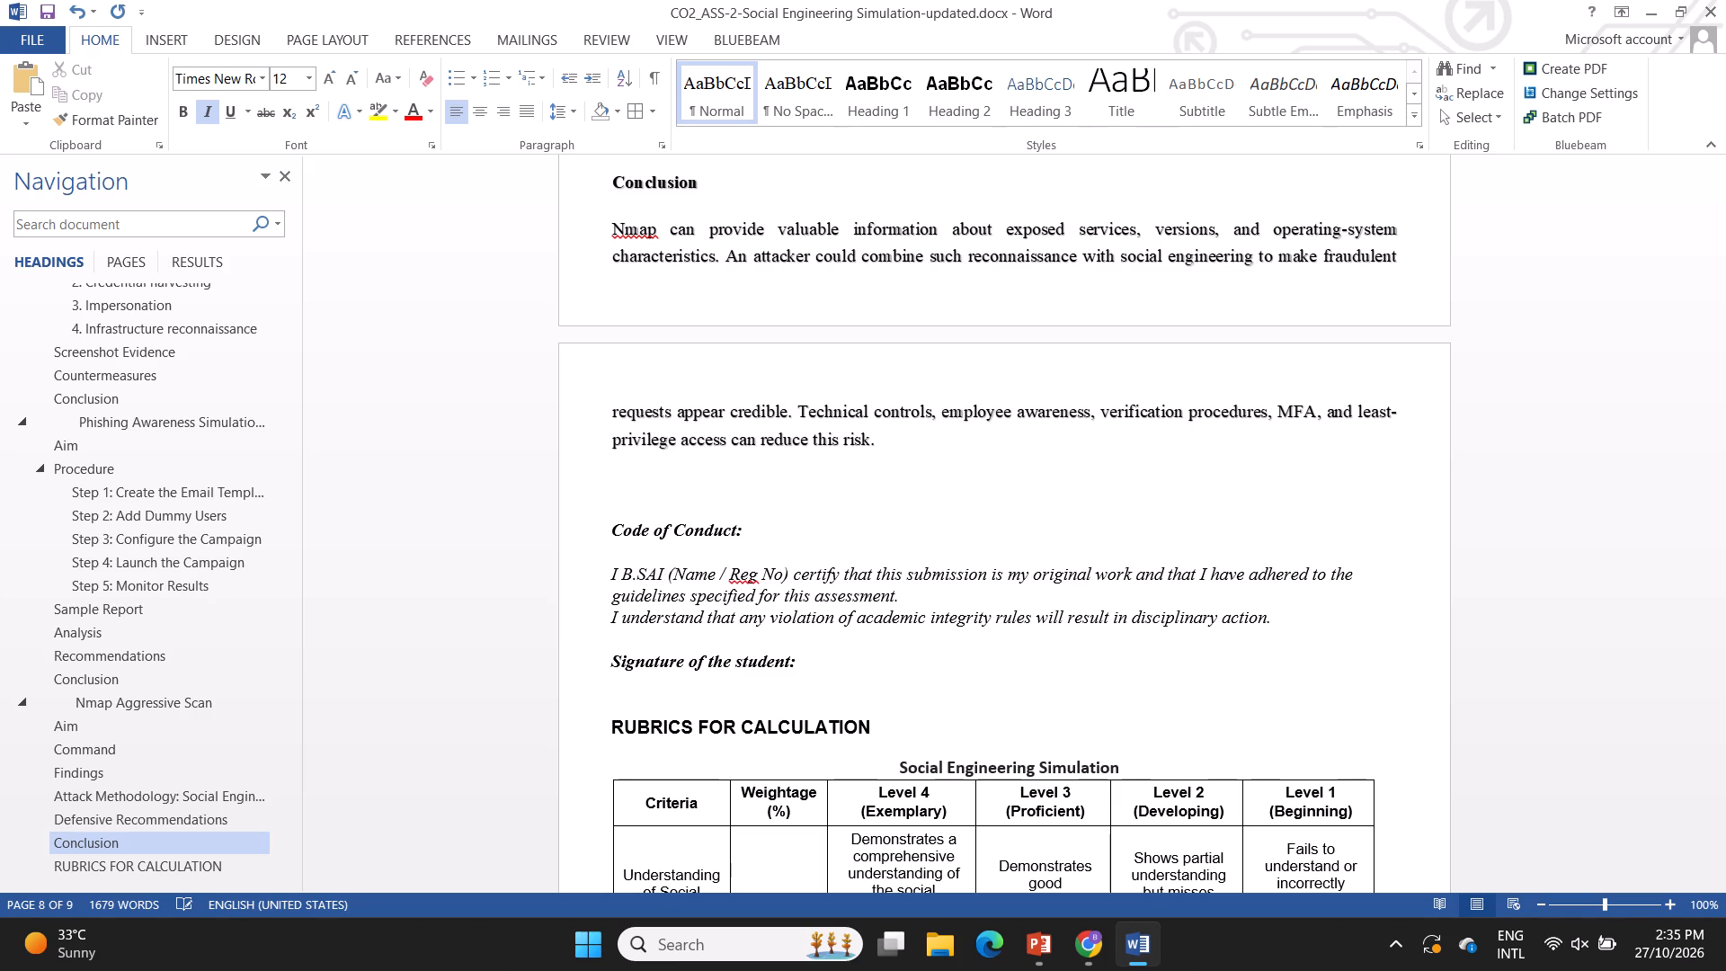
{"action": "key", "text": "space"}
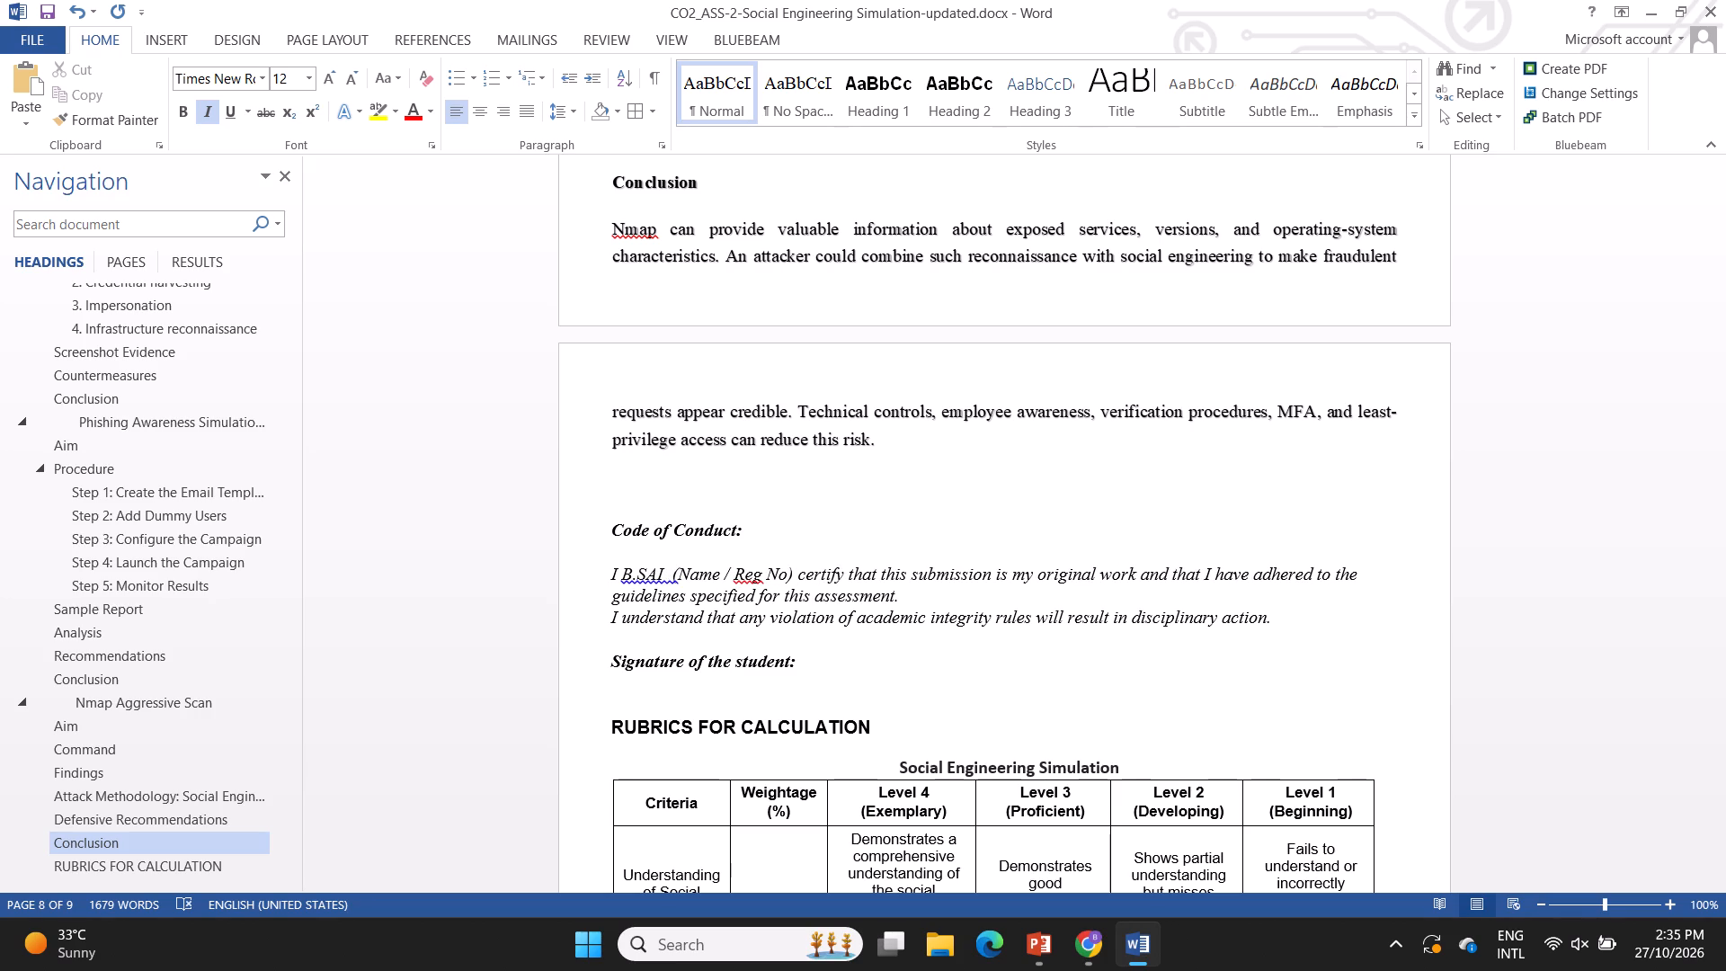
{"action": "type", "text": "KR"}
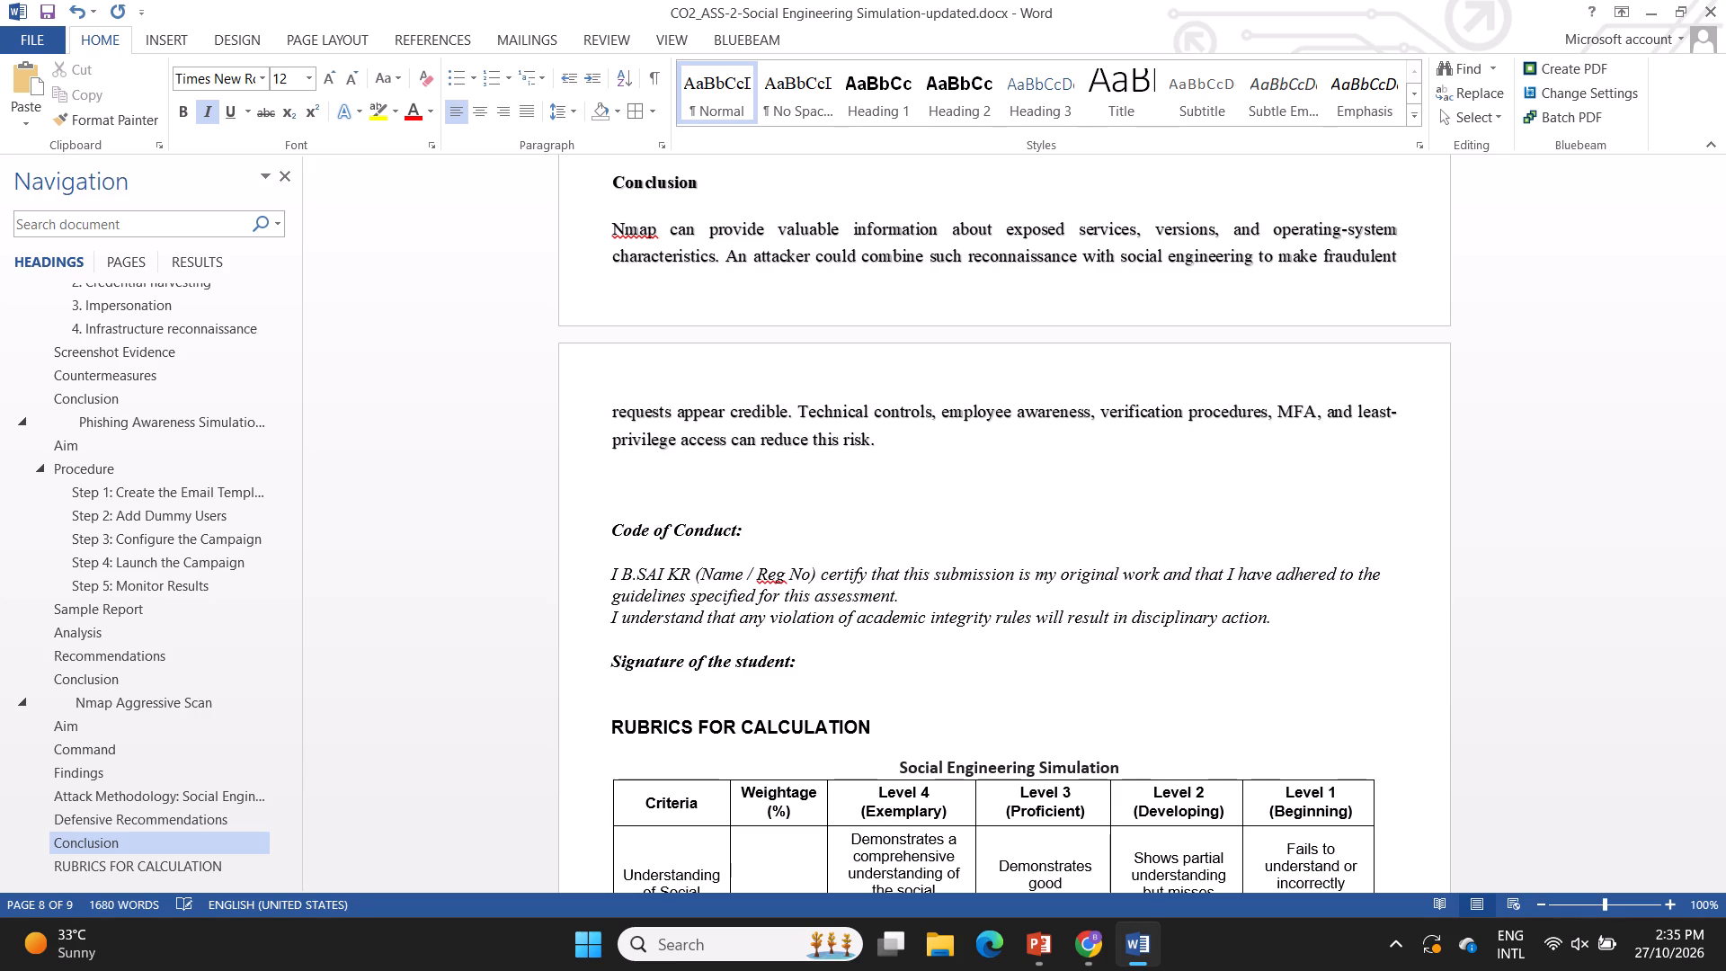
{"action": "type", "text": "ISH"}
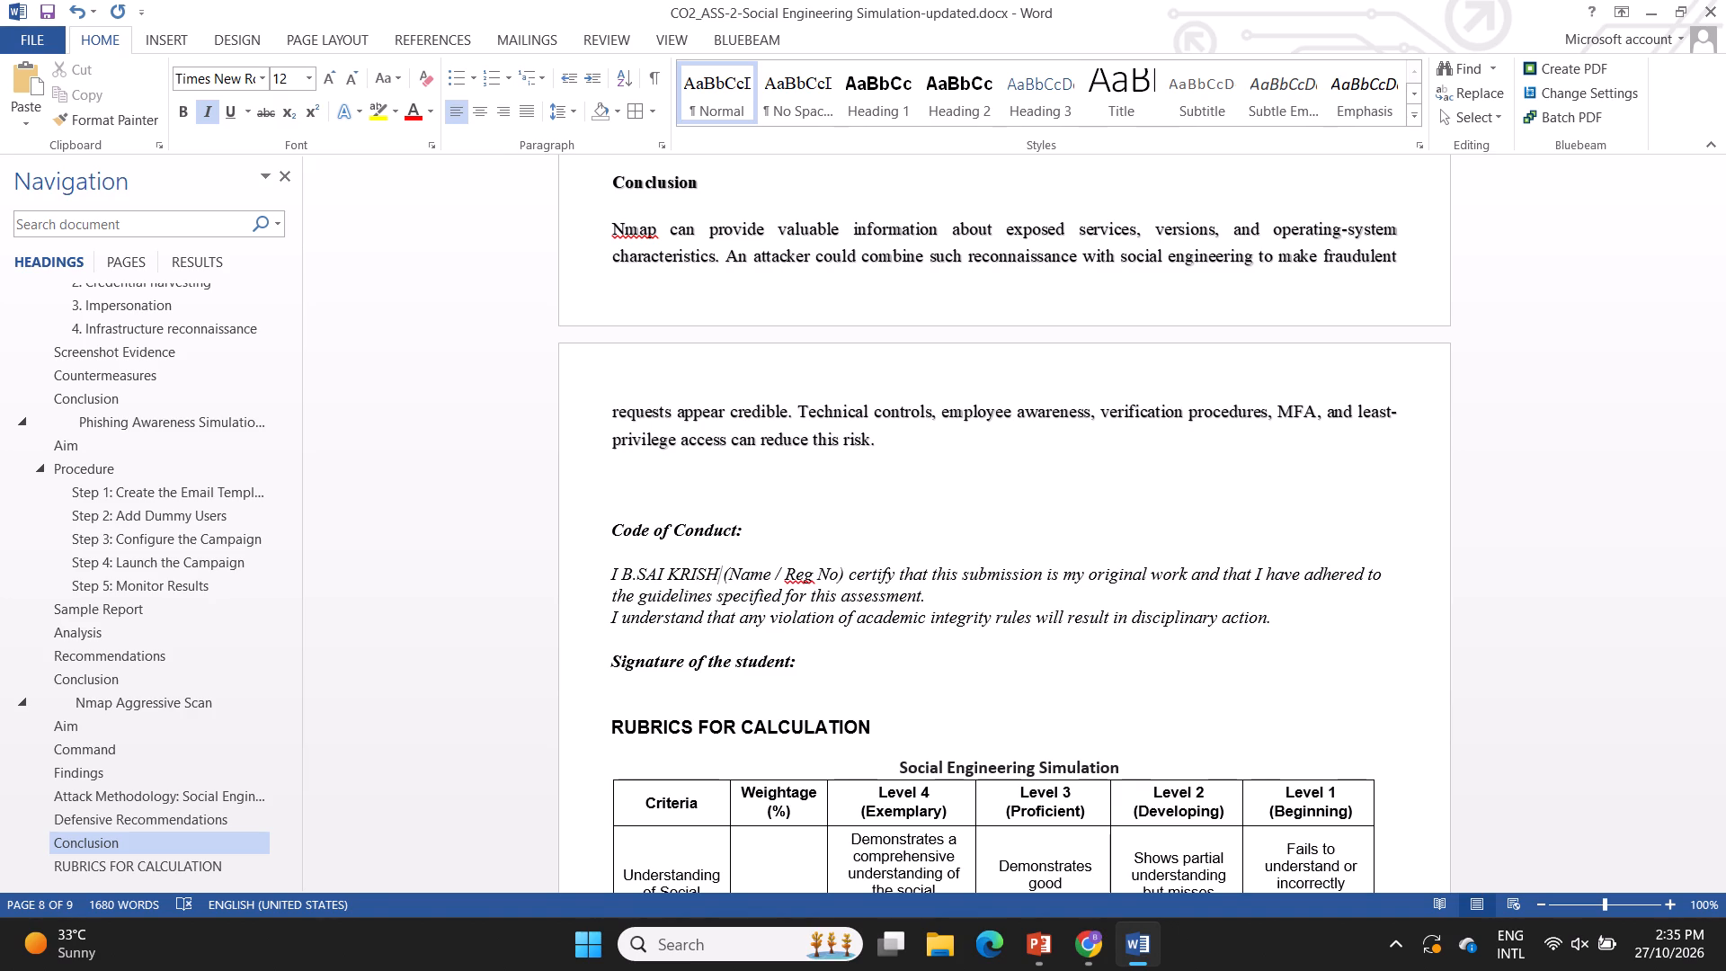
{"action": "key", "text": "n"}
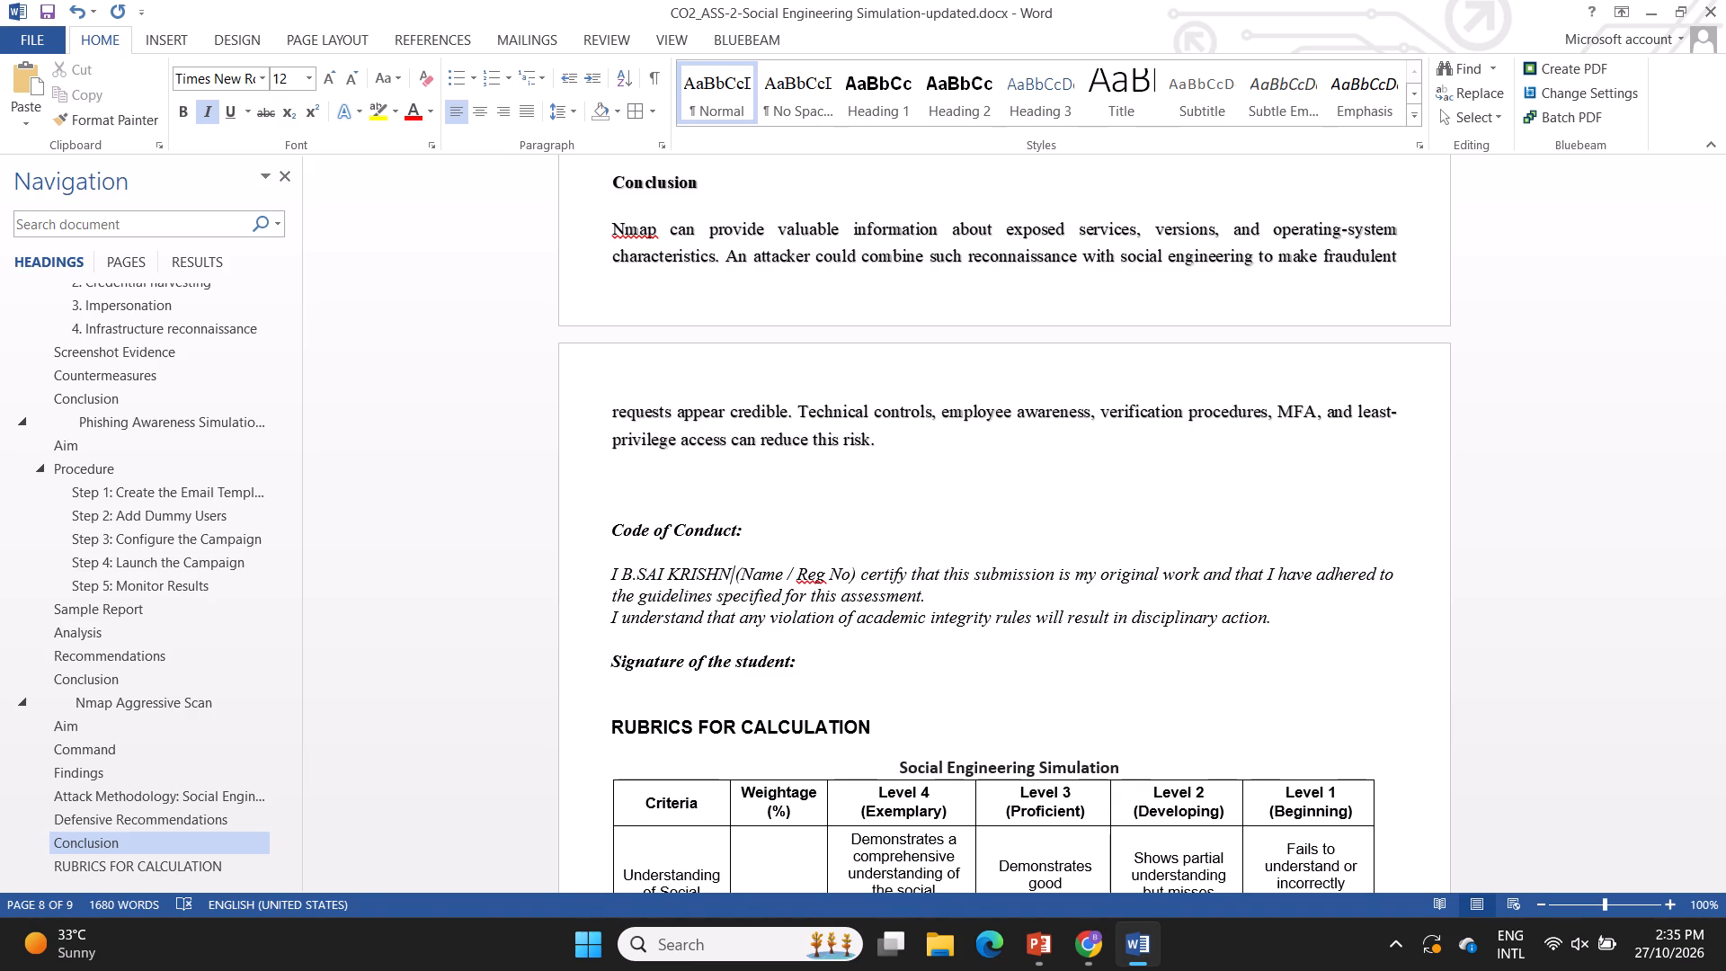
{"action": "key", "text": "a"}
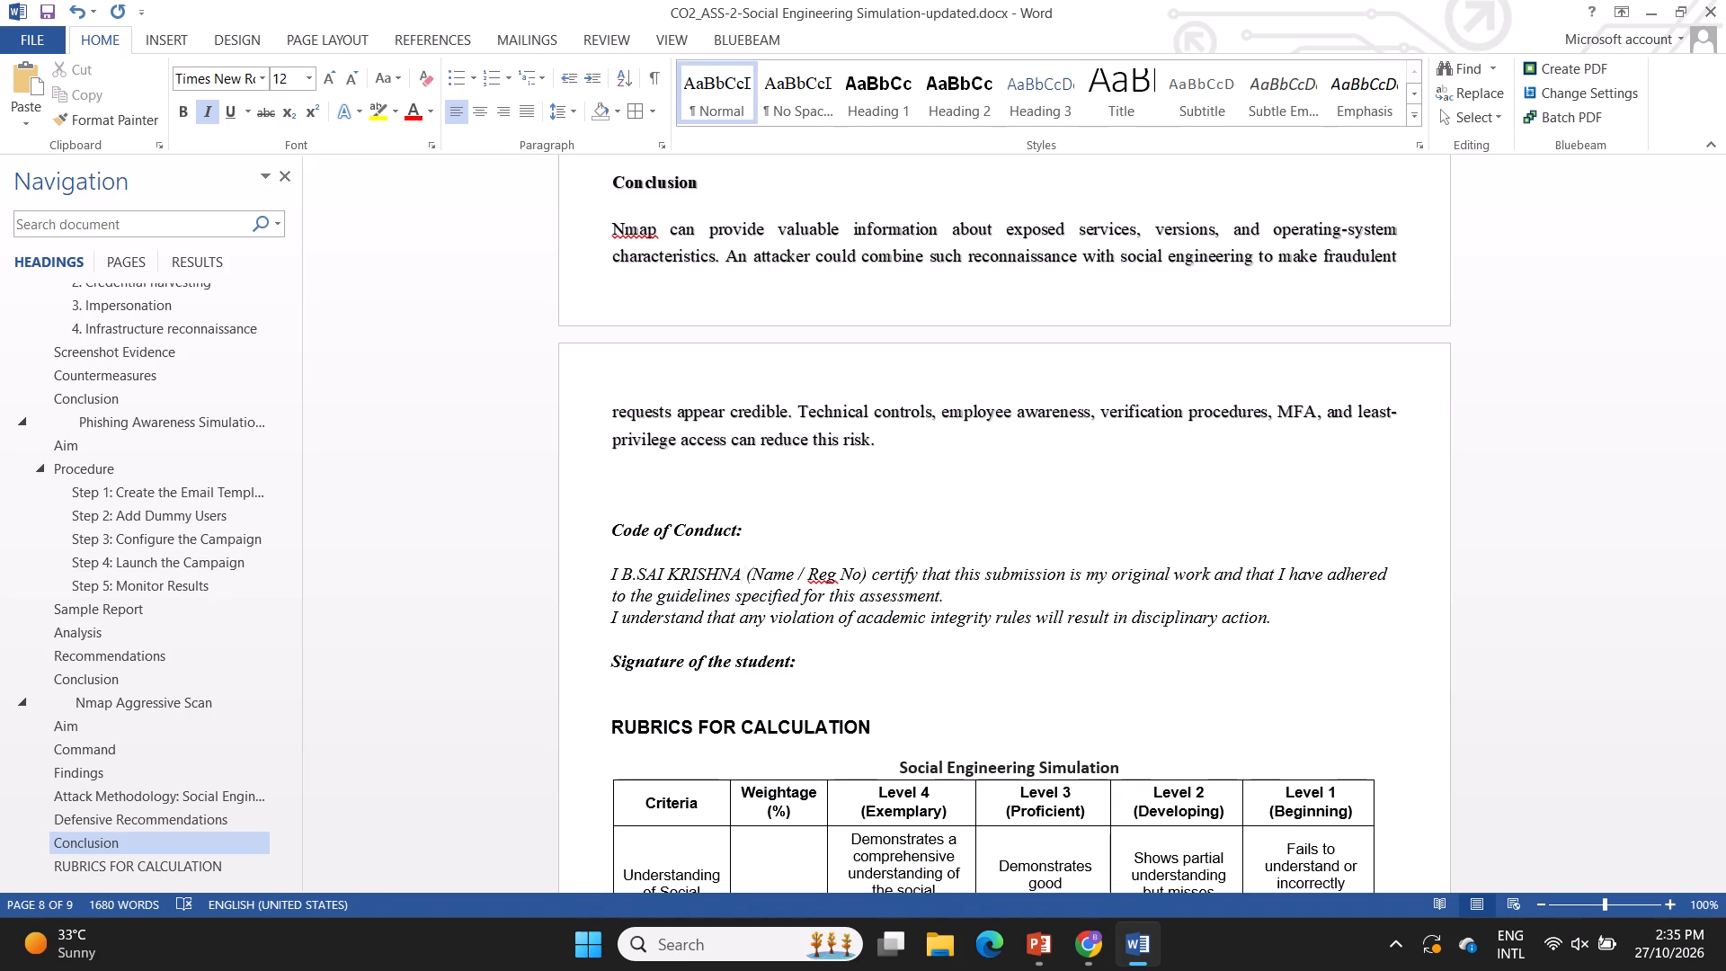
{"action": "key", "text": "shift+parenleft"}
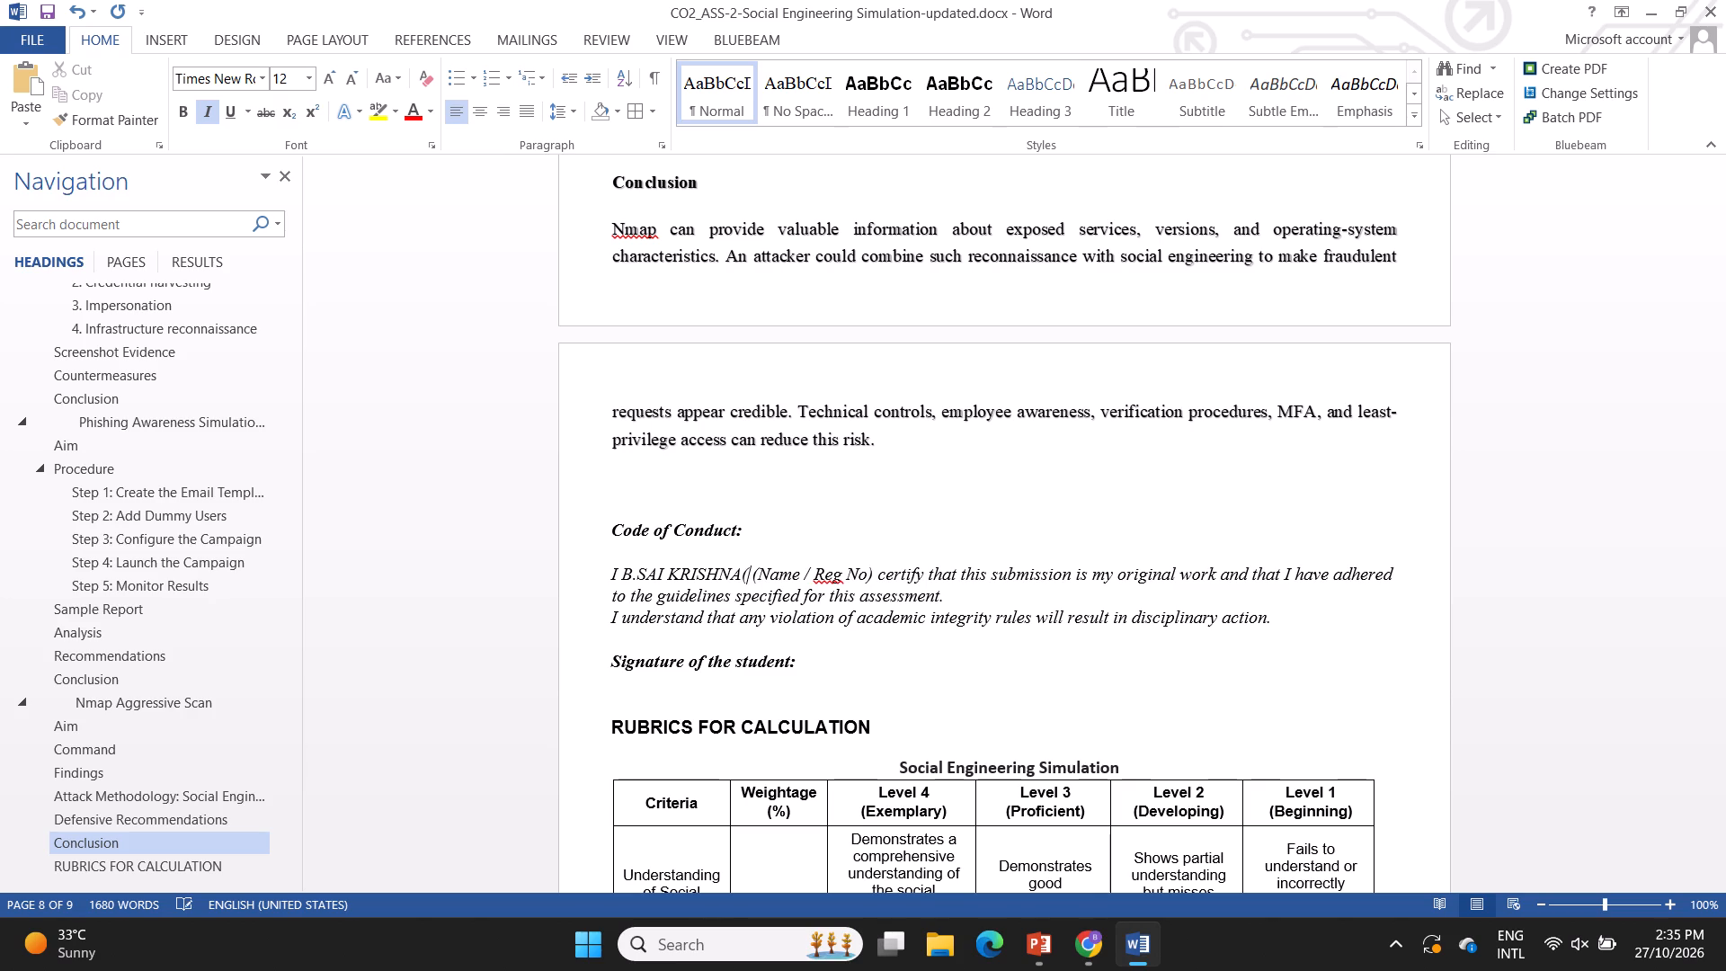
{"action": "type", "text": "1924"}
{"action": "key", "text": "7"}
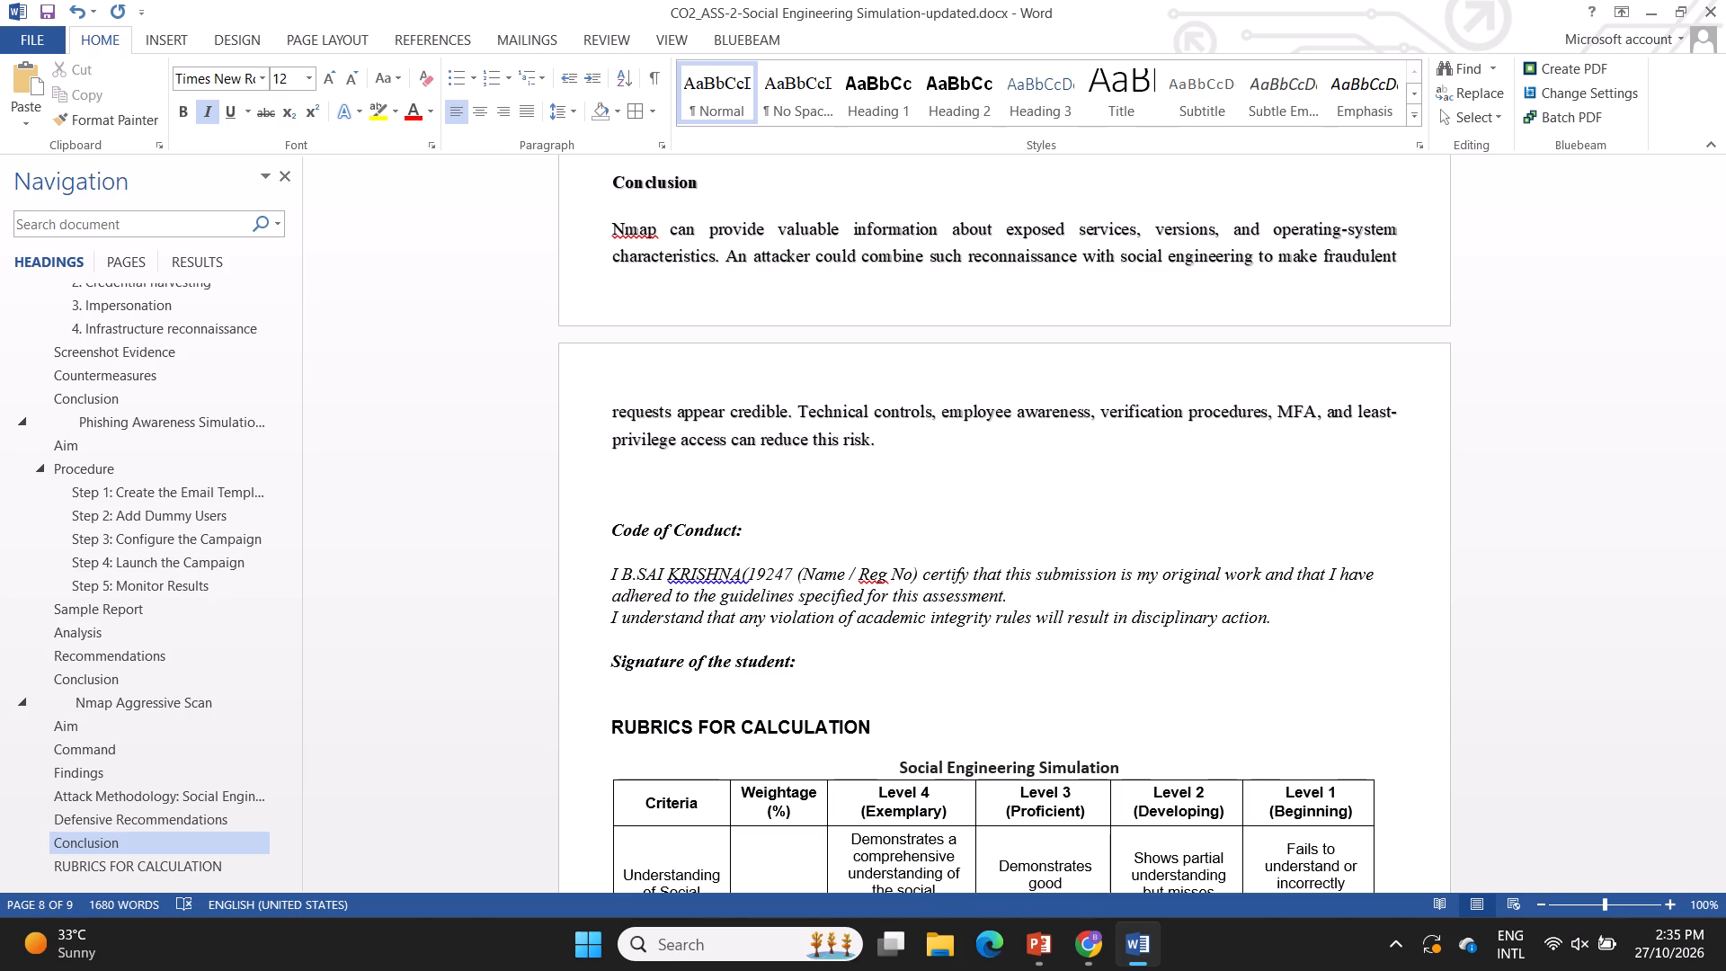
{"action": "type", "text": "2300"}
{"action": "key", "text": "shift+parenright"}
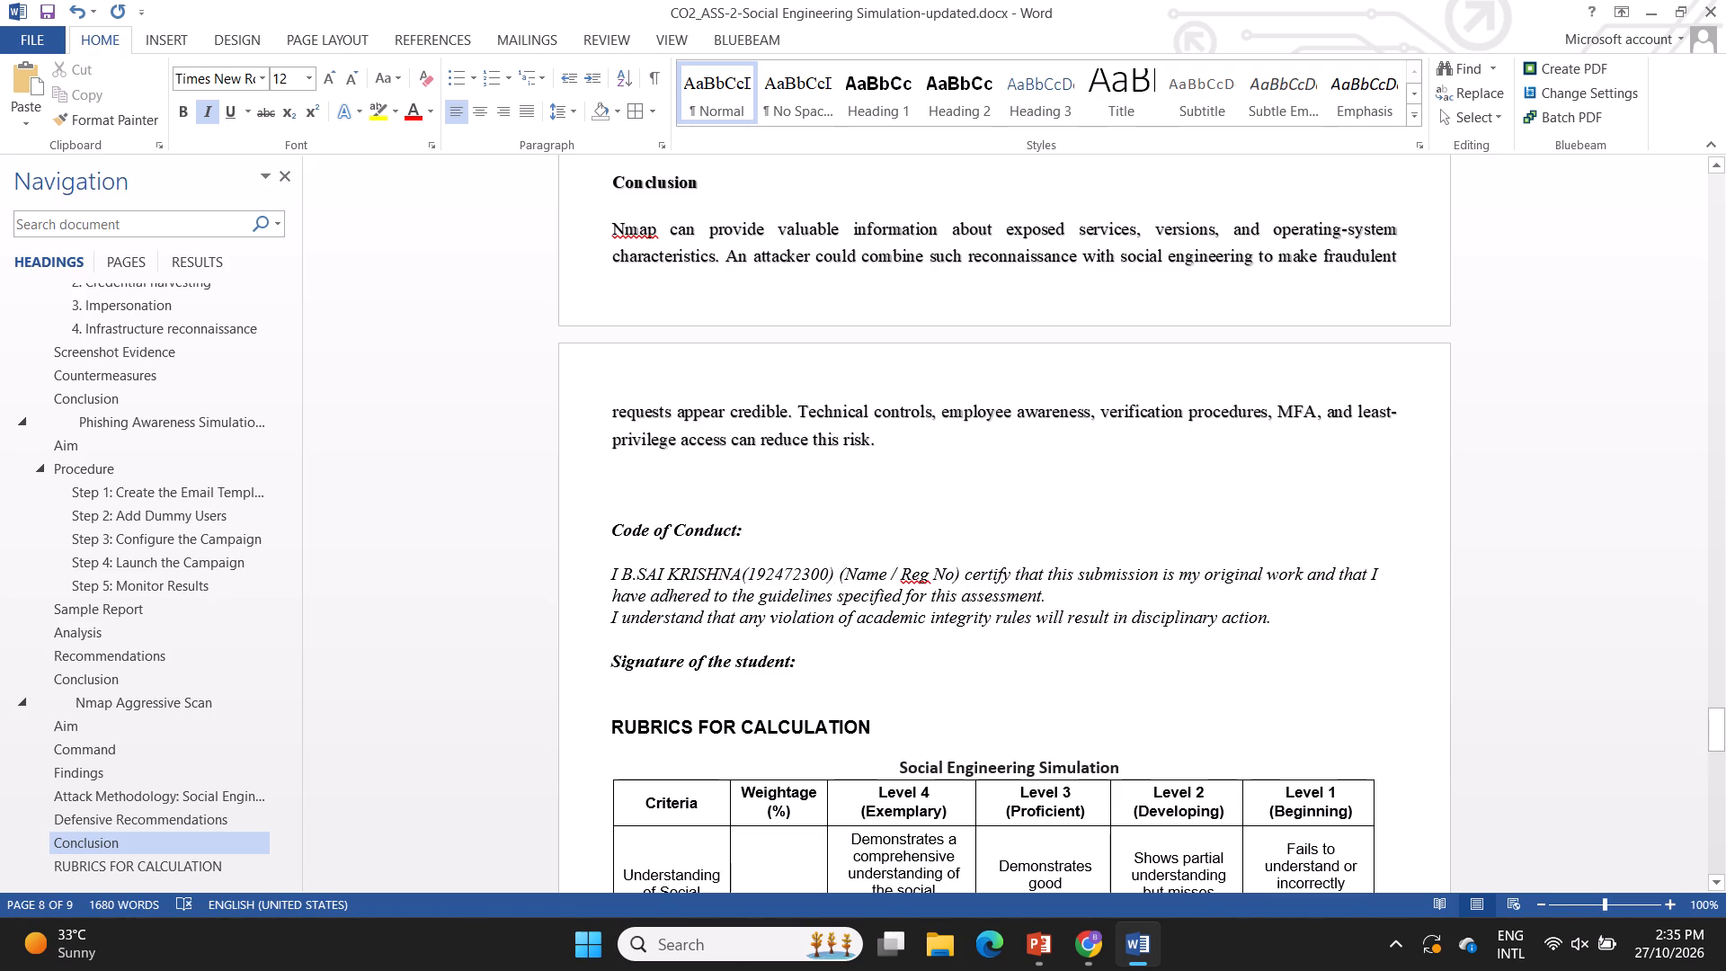
Make the student's name and registration number in the Code of Conduct statement bold.
{"action": "left_click_drag", "start_coordinate": [835, 574], "coordinate": [630, 583]}
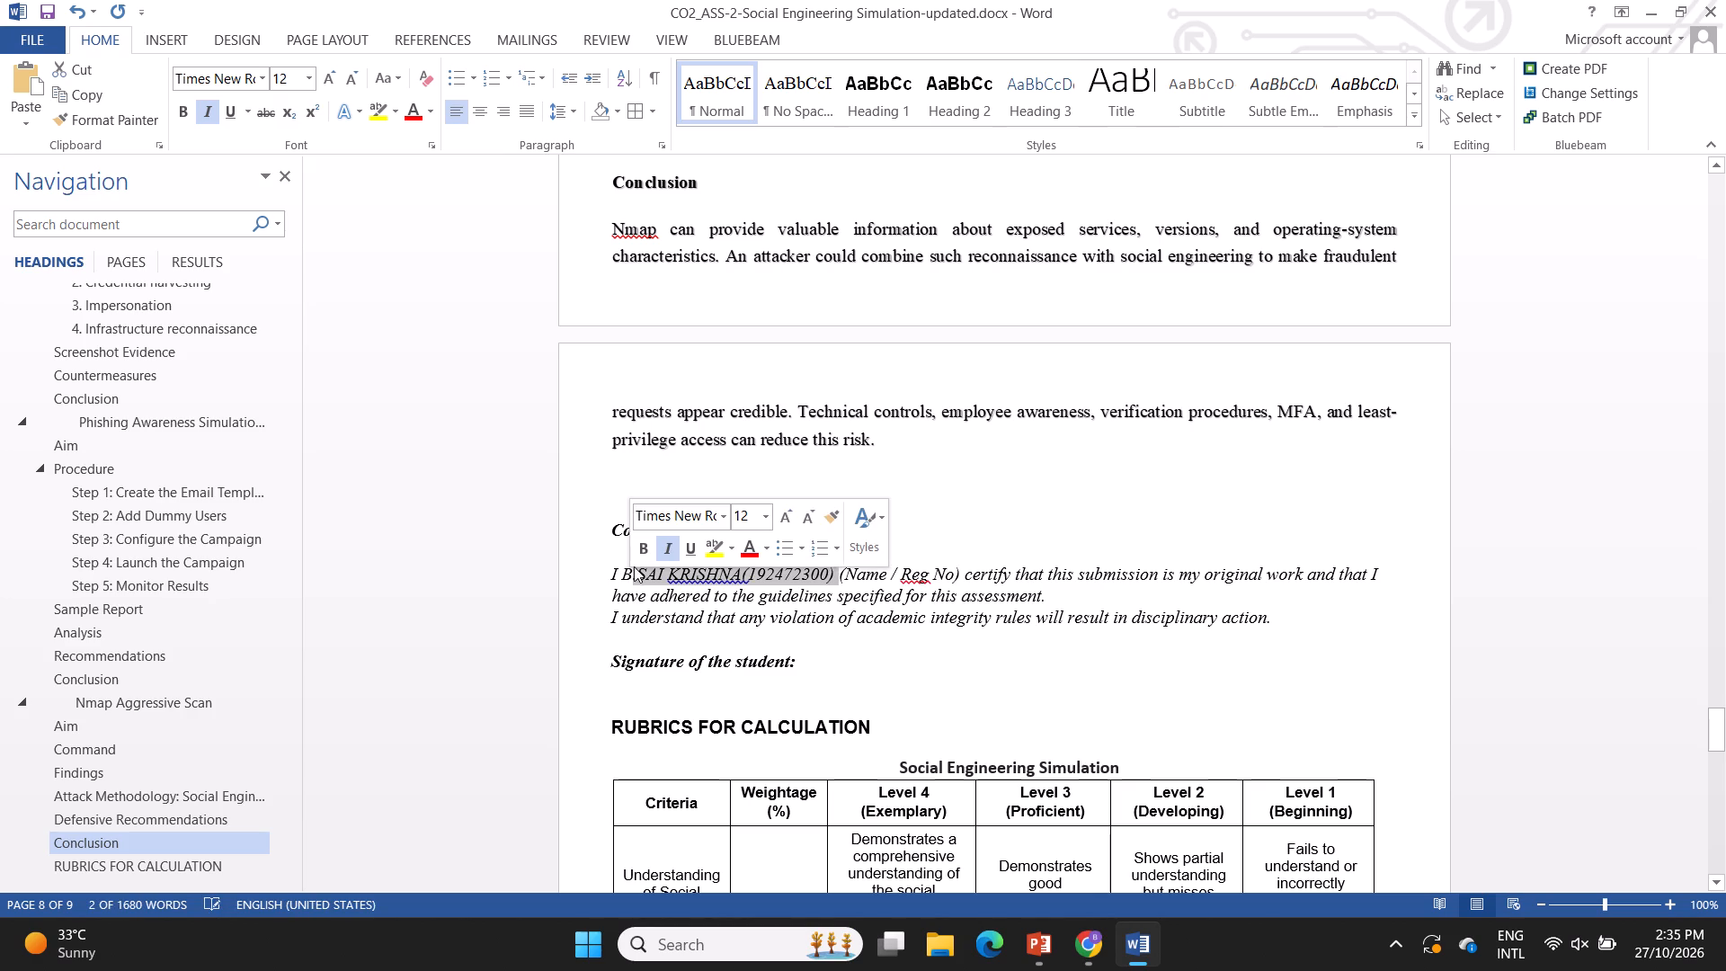
{"action": "left_click", "coordinate": [645, 553]}
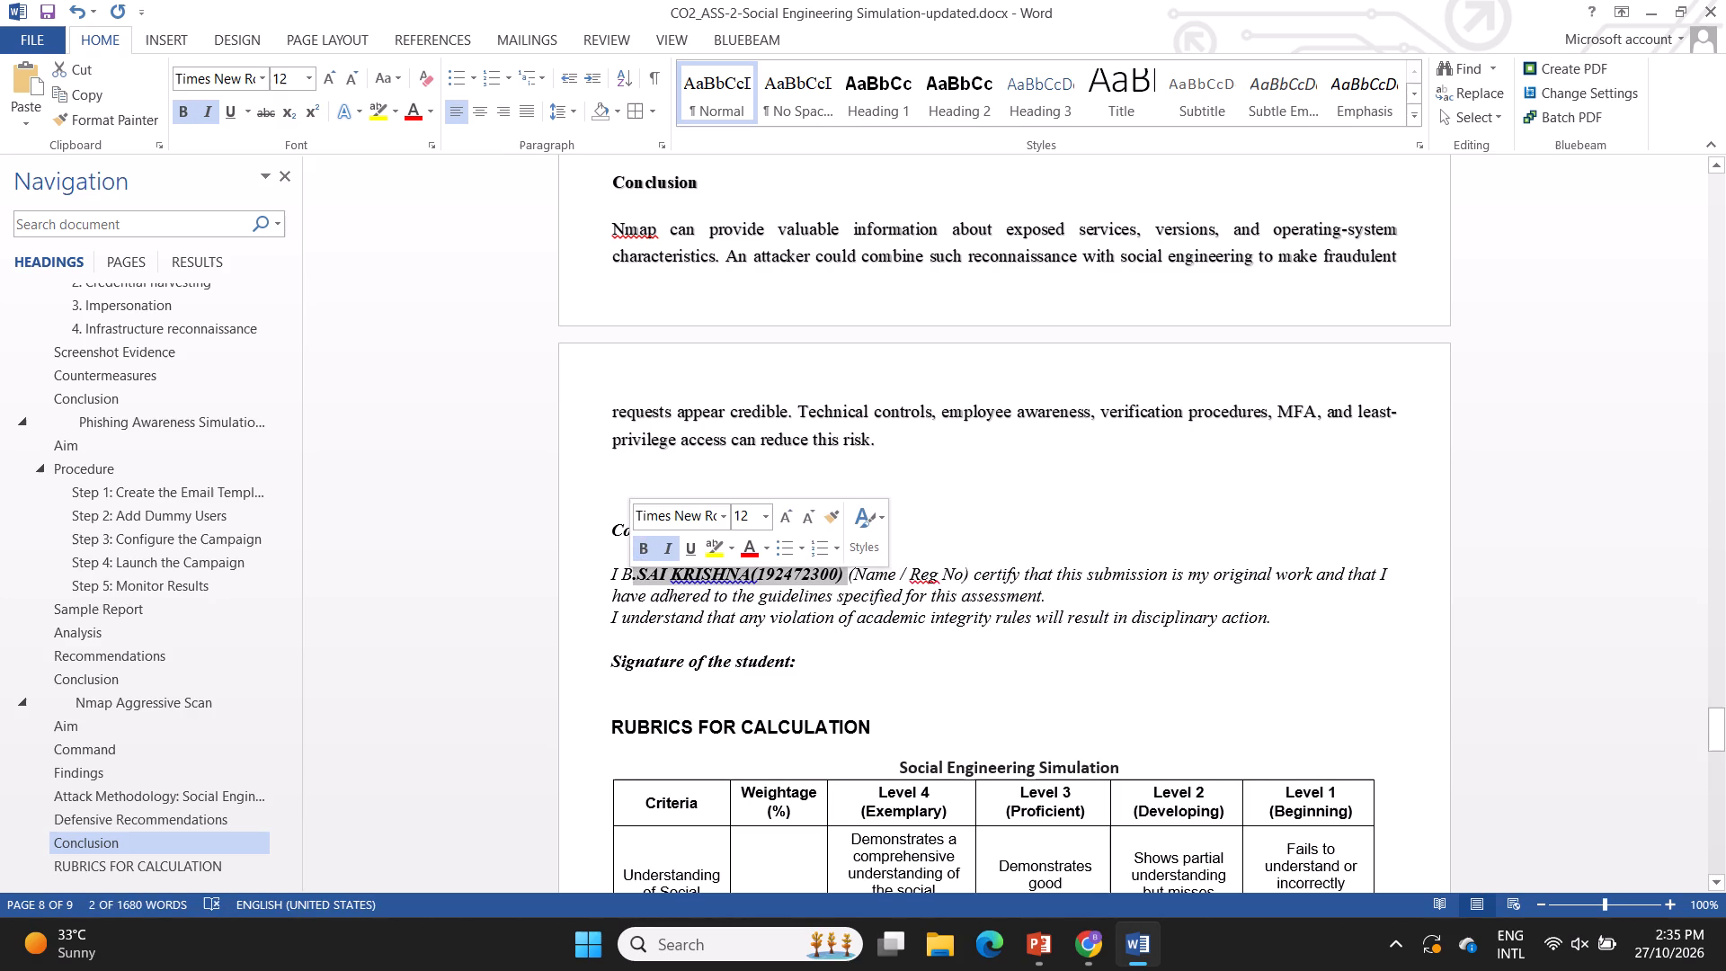
{"action": "left_click", "coordinate": [628, 570]}
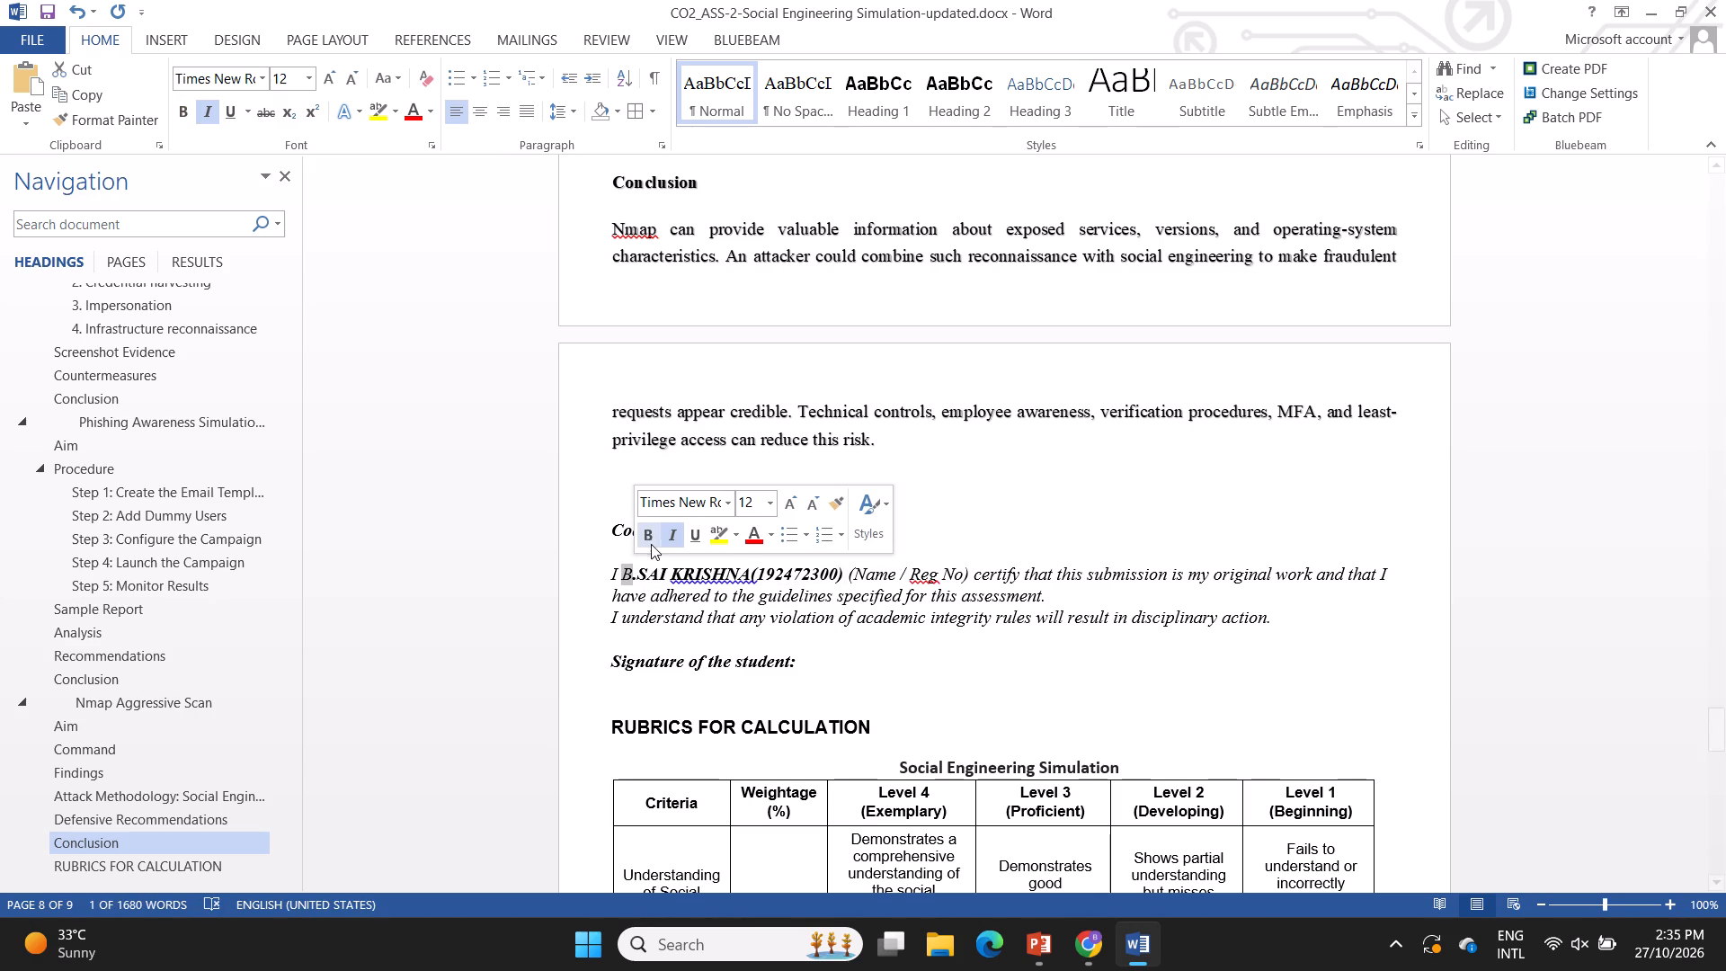
{"action": "left_click", "coordinate": [648, 544]}
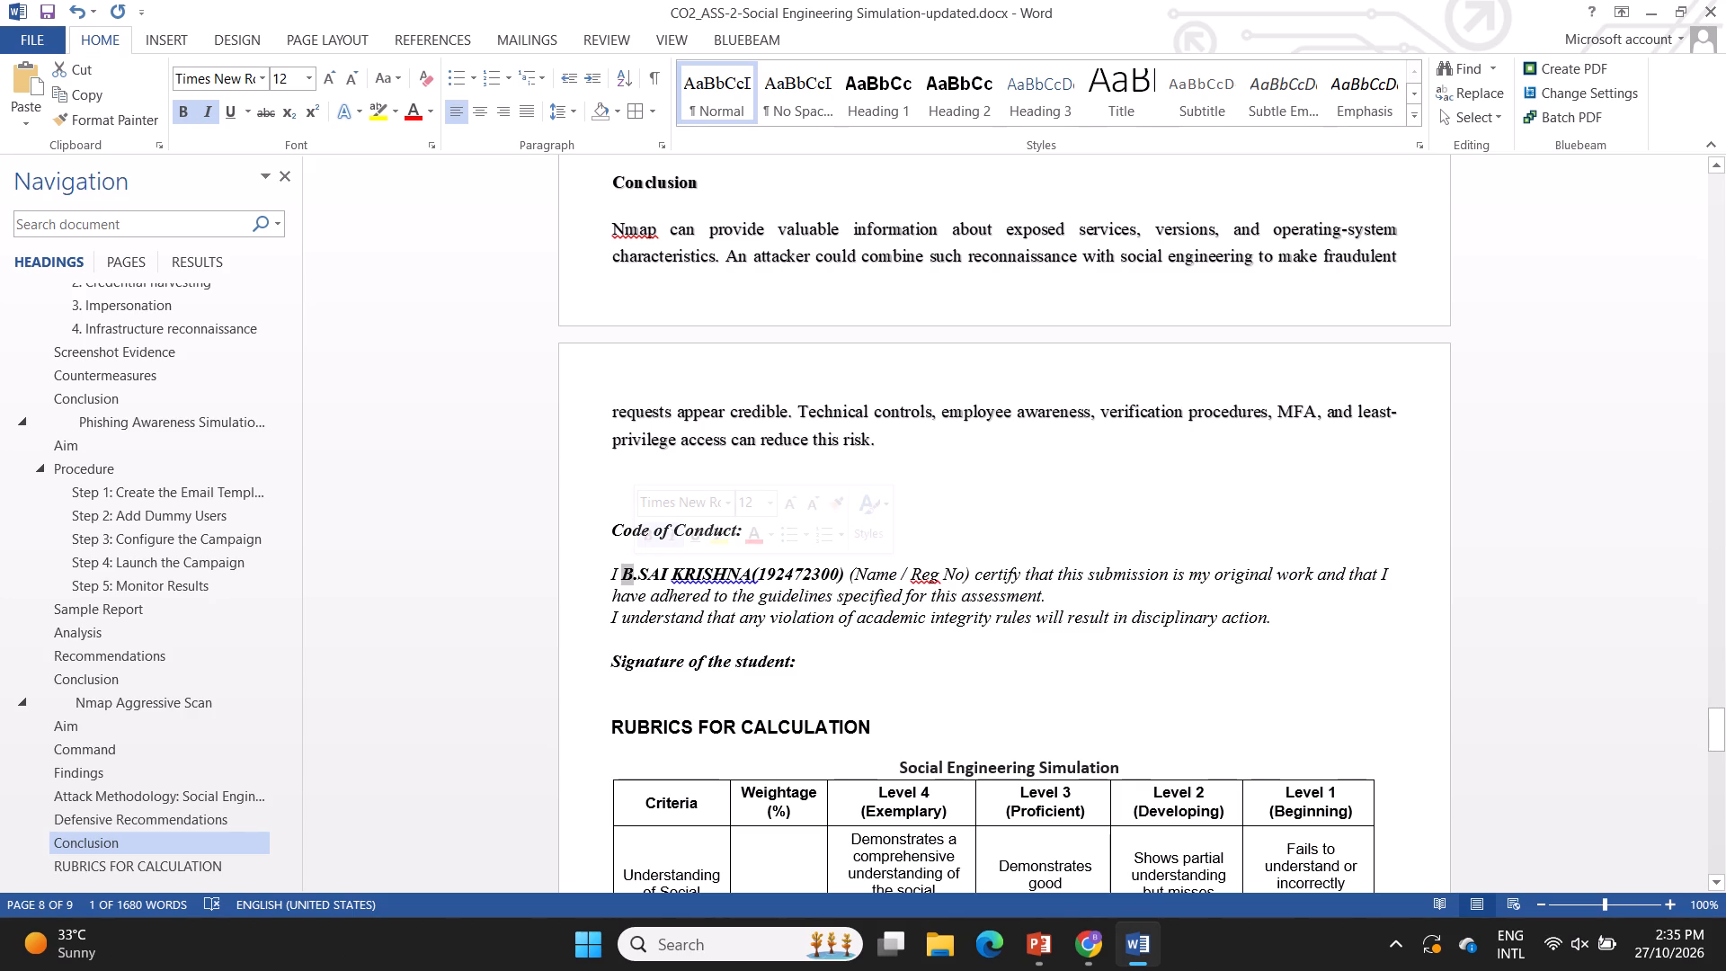
{"action": "left_click", "coordinate": [884, 651]}
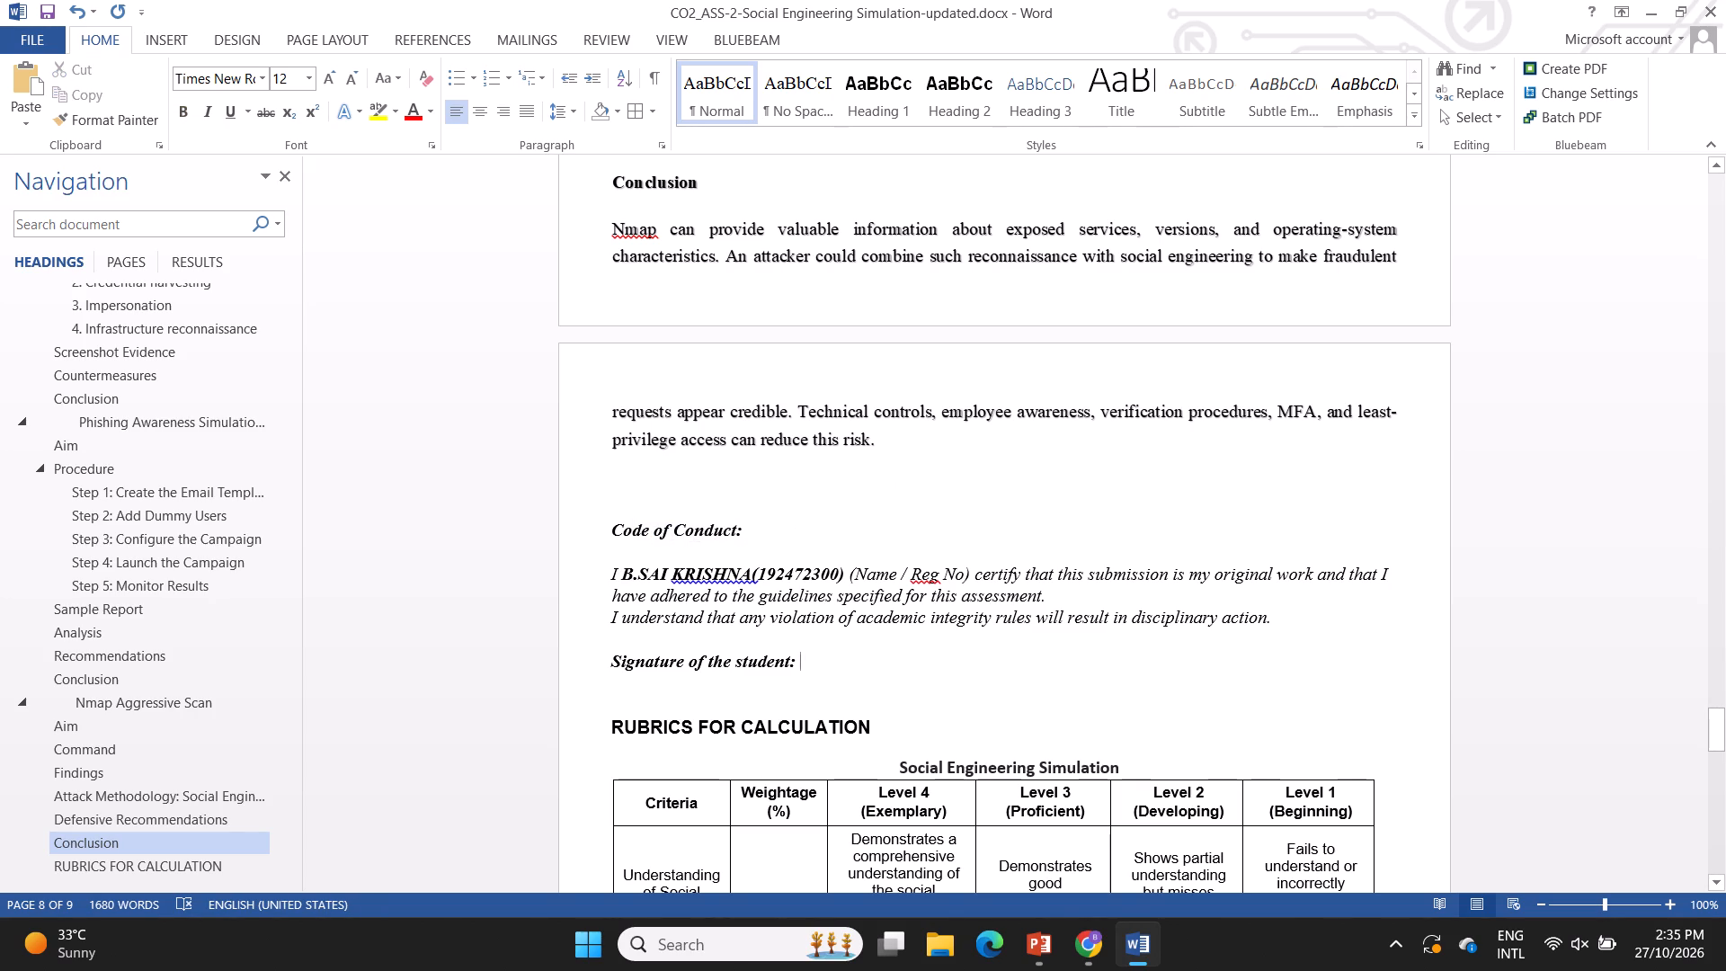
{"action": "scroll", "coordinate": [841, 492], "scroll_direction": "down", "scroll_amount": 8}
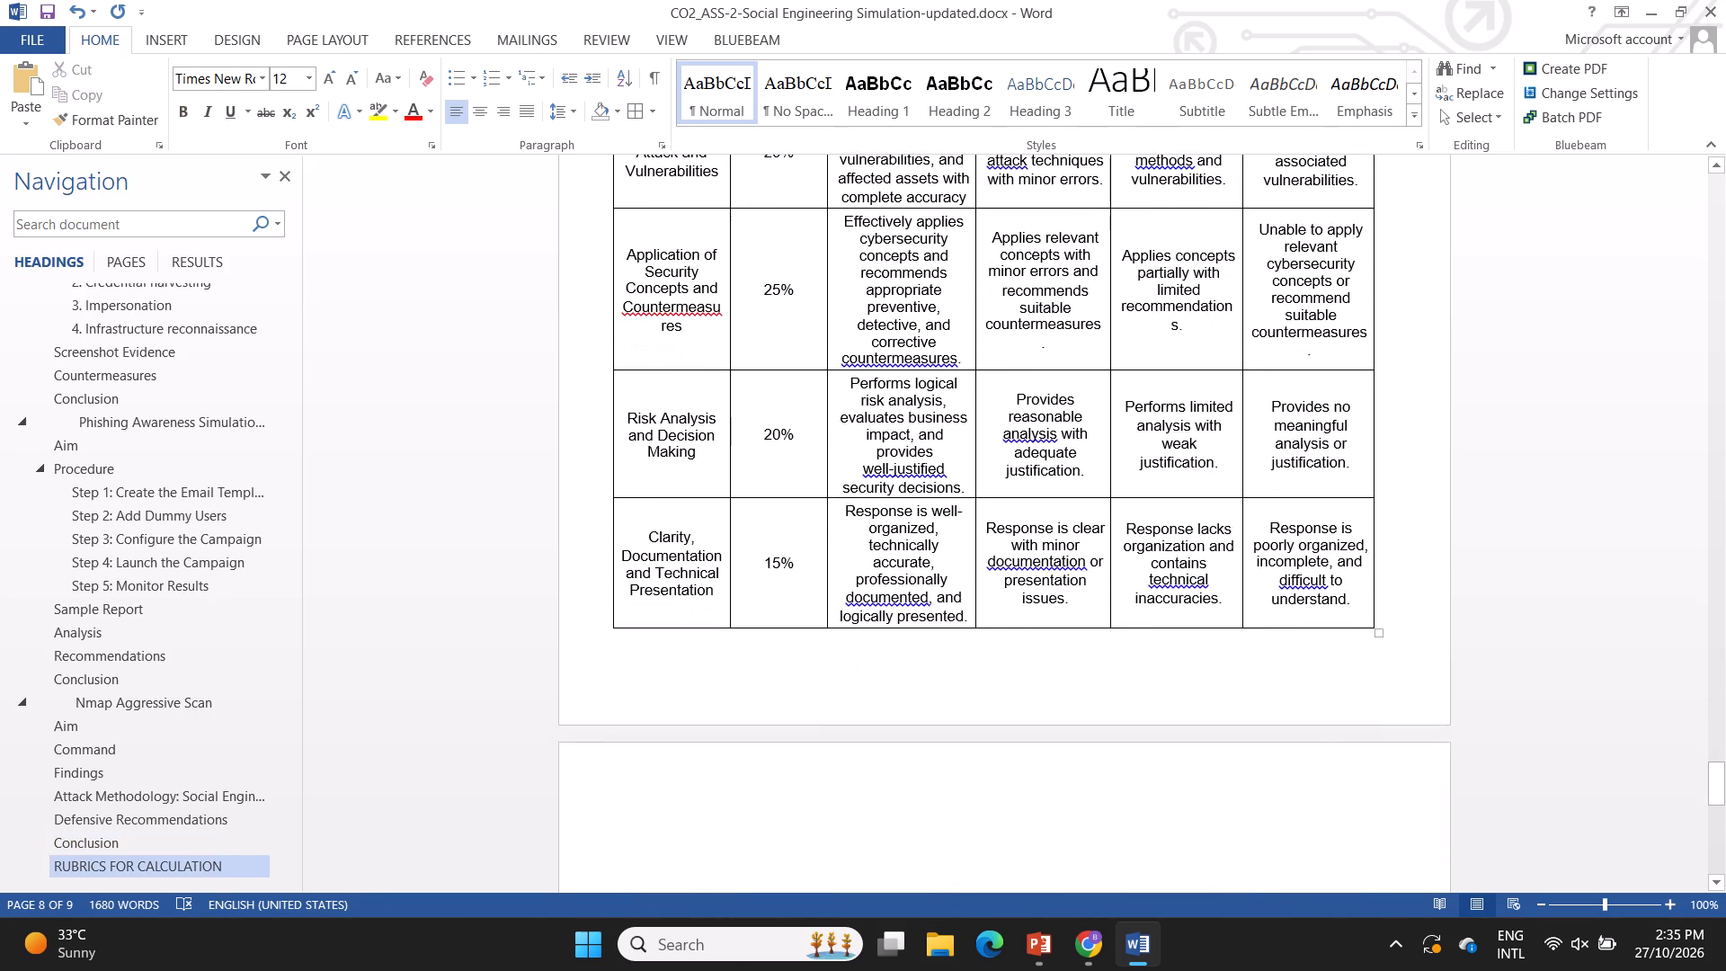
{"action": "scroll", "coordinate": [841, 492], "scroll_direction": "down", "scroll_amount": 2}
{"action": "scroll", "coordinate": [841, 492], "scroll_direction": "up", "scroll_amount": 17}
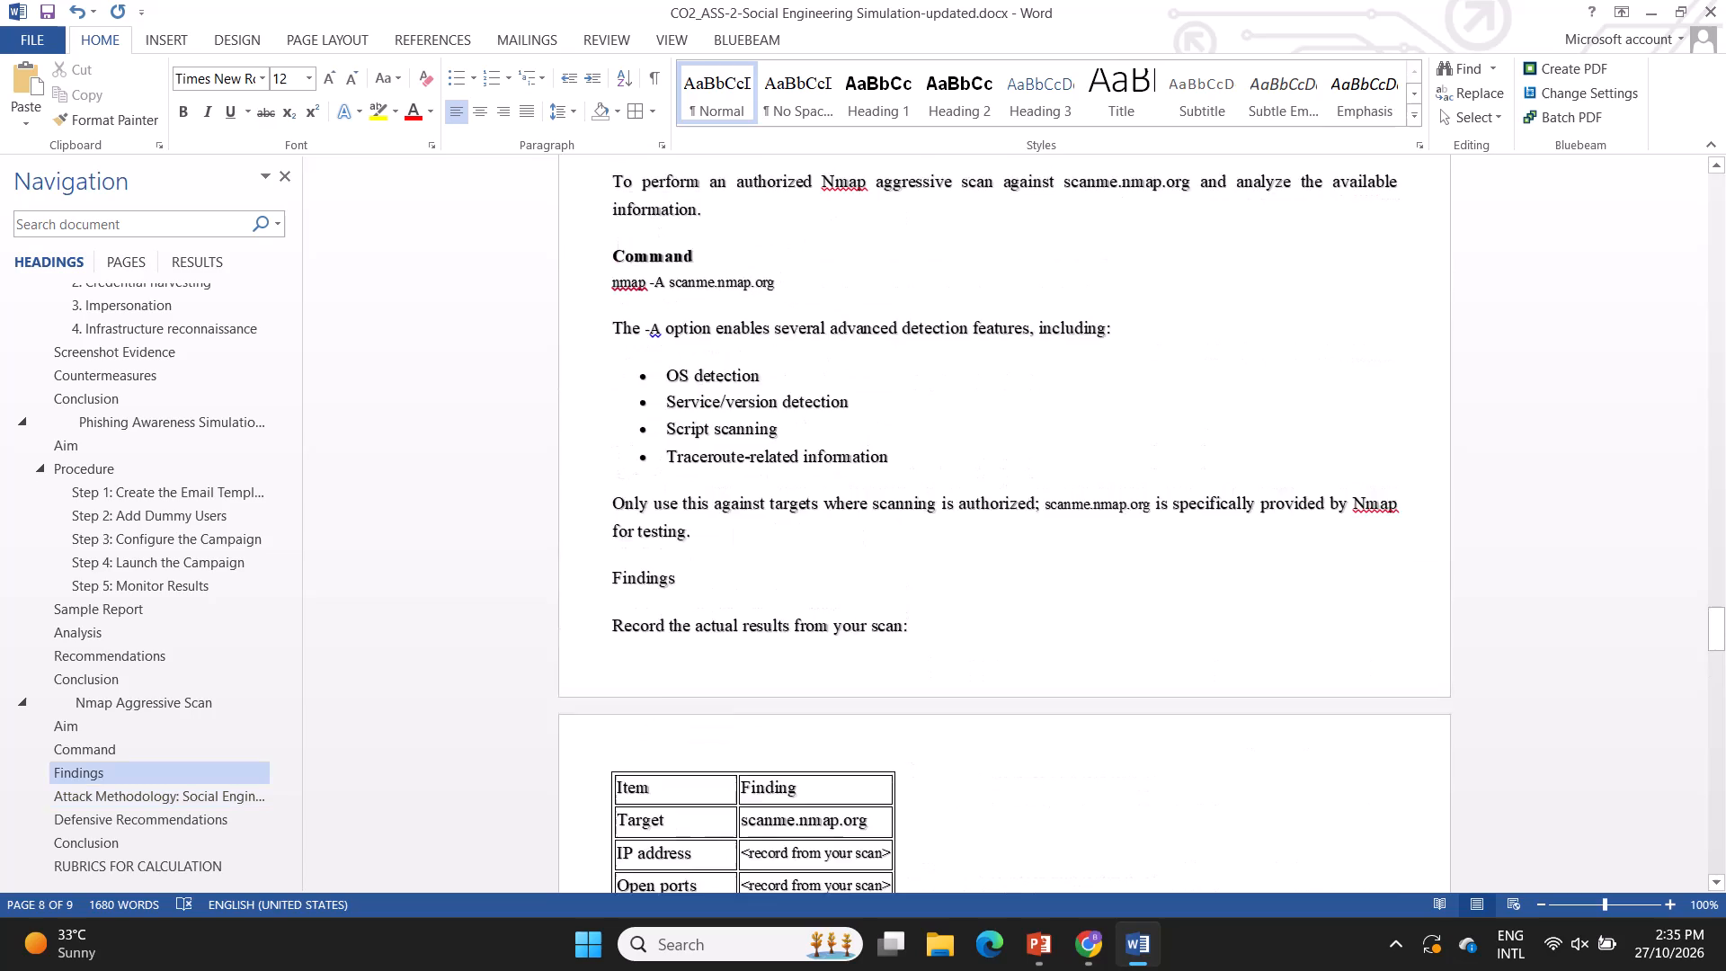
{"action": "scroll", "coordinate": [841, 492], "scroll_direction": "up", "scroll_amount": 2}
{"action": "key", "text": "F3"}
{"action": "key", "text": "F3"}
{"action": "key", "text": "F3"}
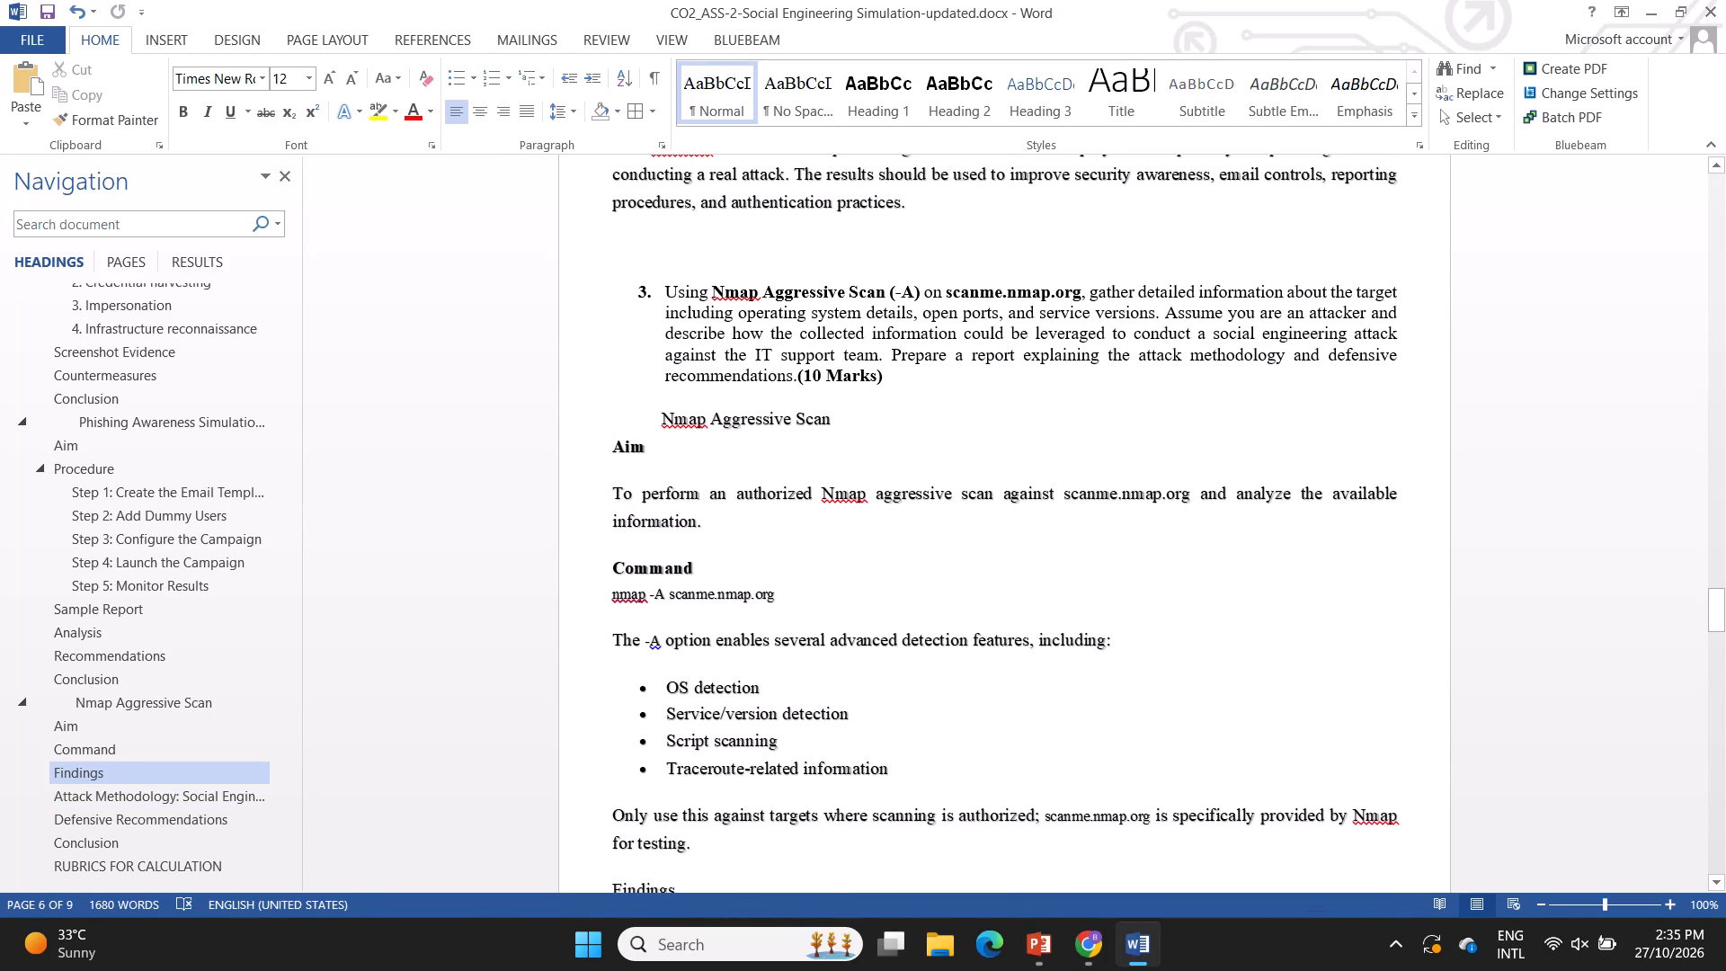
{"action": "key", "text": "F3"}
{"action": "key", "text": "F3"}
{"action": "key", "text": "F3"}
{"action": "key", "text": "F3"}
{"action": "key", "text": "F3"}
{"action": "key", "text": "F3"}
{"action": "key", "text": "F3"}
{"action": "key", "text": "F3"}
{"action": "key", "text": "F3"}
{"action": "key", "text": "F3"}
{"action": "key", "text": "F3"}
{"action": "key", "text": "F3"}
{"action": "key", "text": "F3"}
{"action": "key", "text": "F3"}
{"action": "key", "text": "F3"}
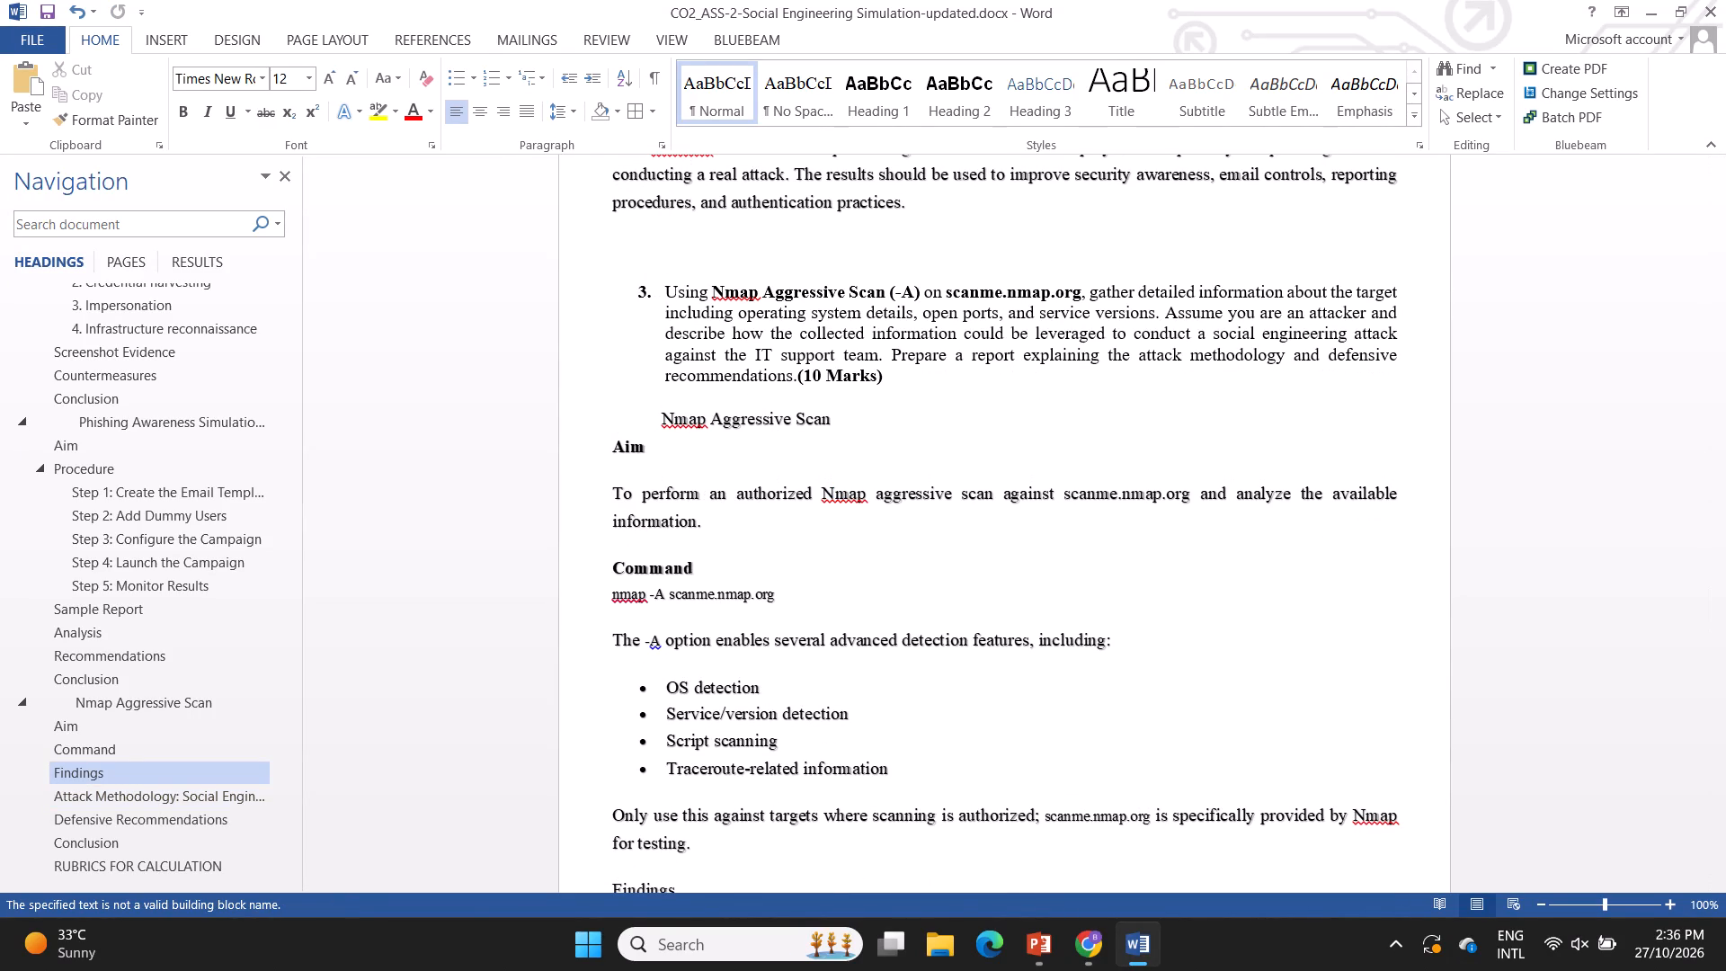
Review the whole document, from the Social Engineering Simulation questions through all three answers to the Code of Conduct and rubrics.
{"action": "scroll", "coordinate": [936, 422], "scroll_direction": "up", "scroll_amount": 12}
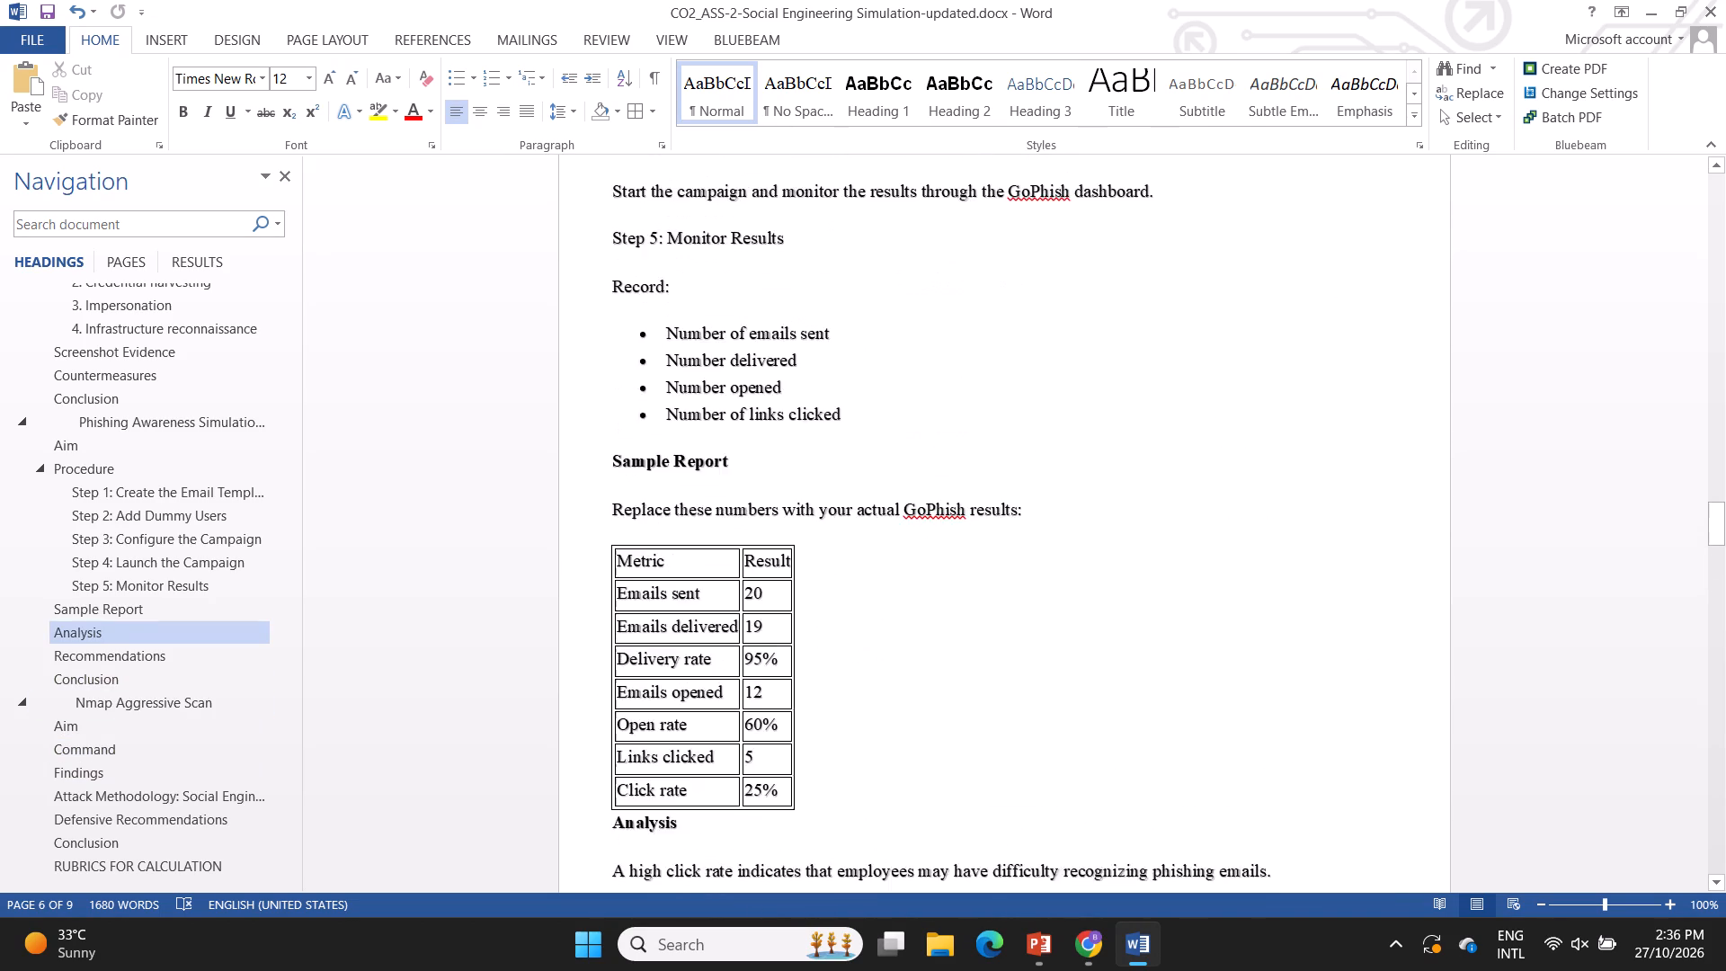
{"action": "scroll", "coordinate": [936, 422], "scroll_direction": "up", "scroll_amount": 15}
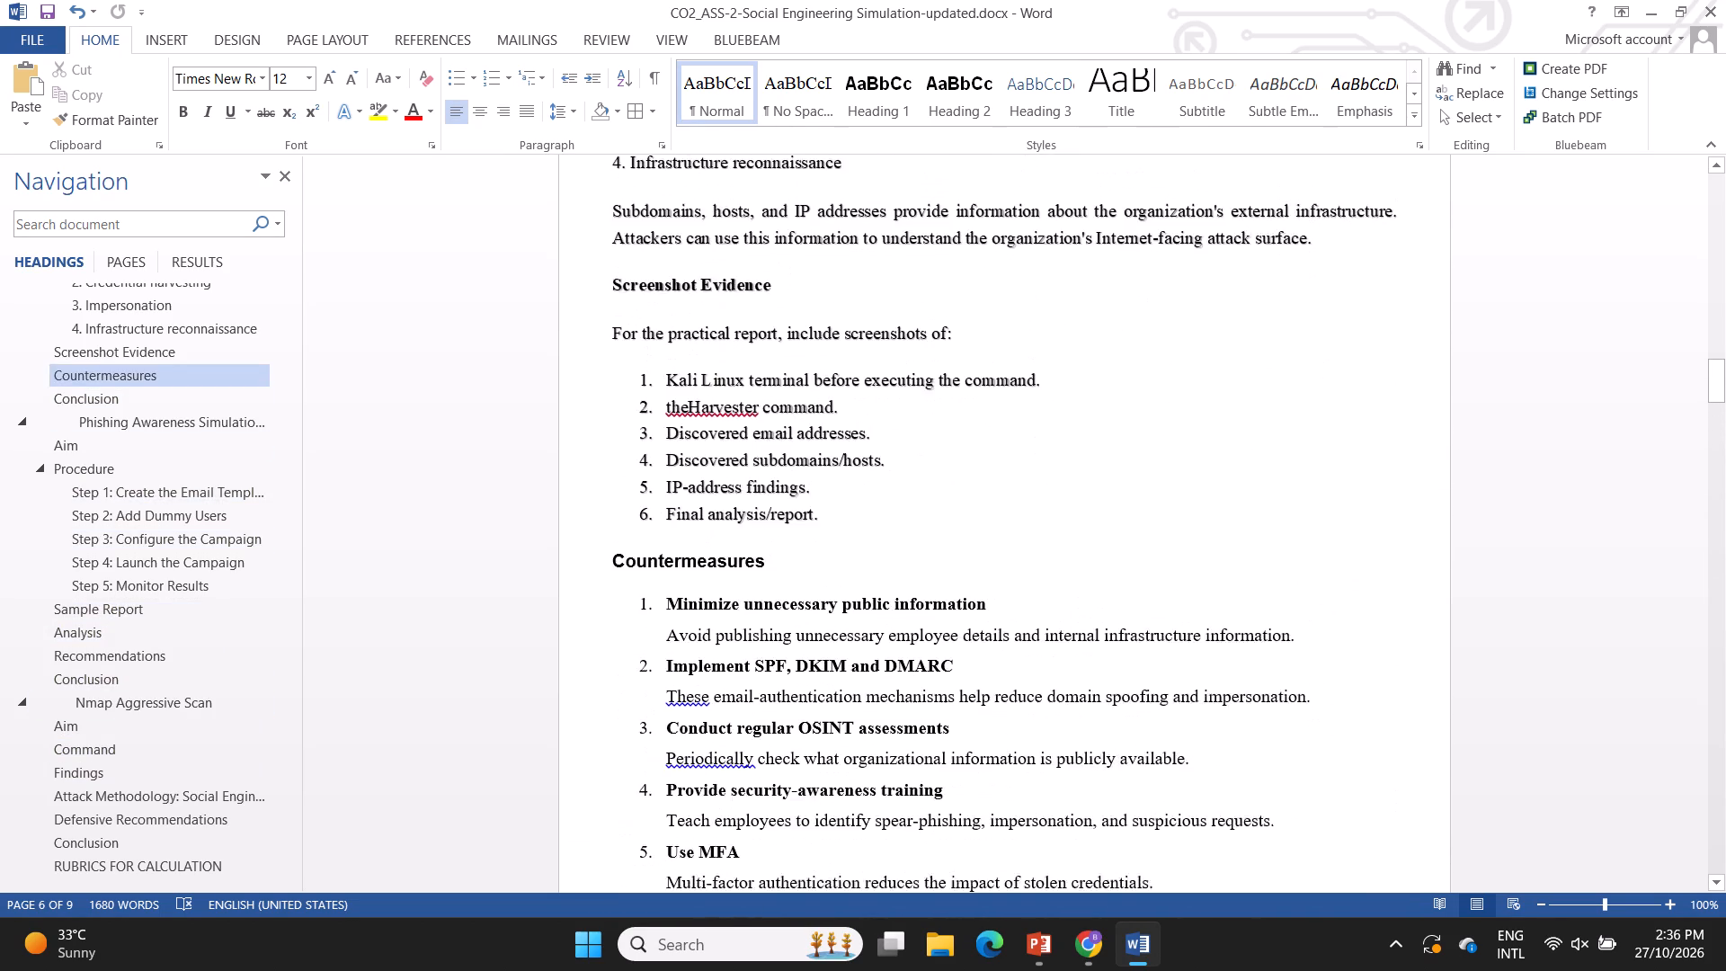
{"action": "scroll", "coordinate": [936, 422], "scroll_direction": "up", "scroll_amount": 8}
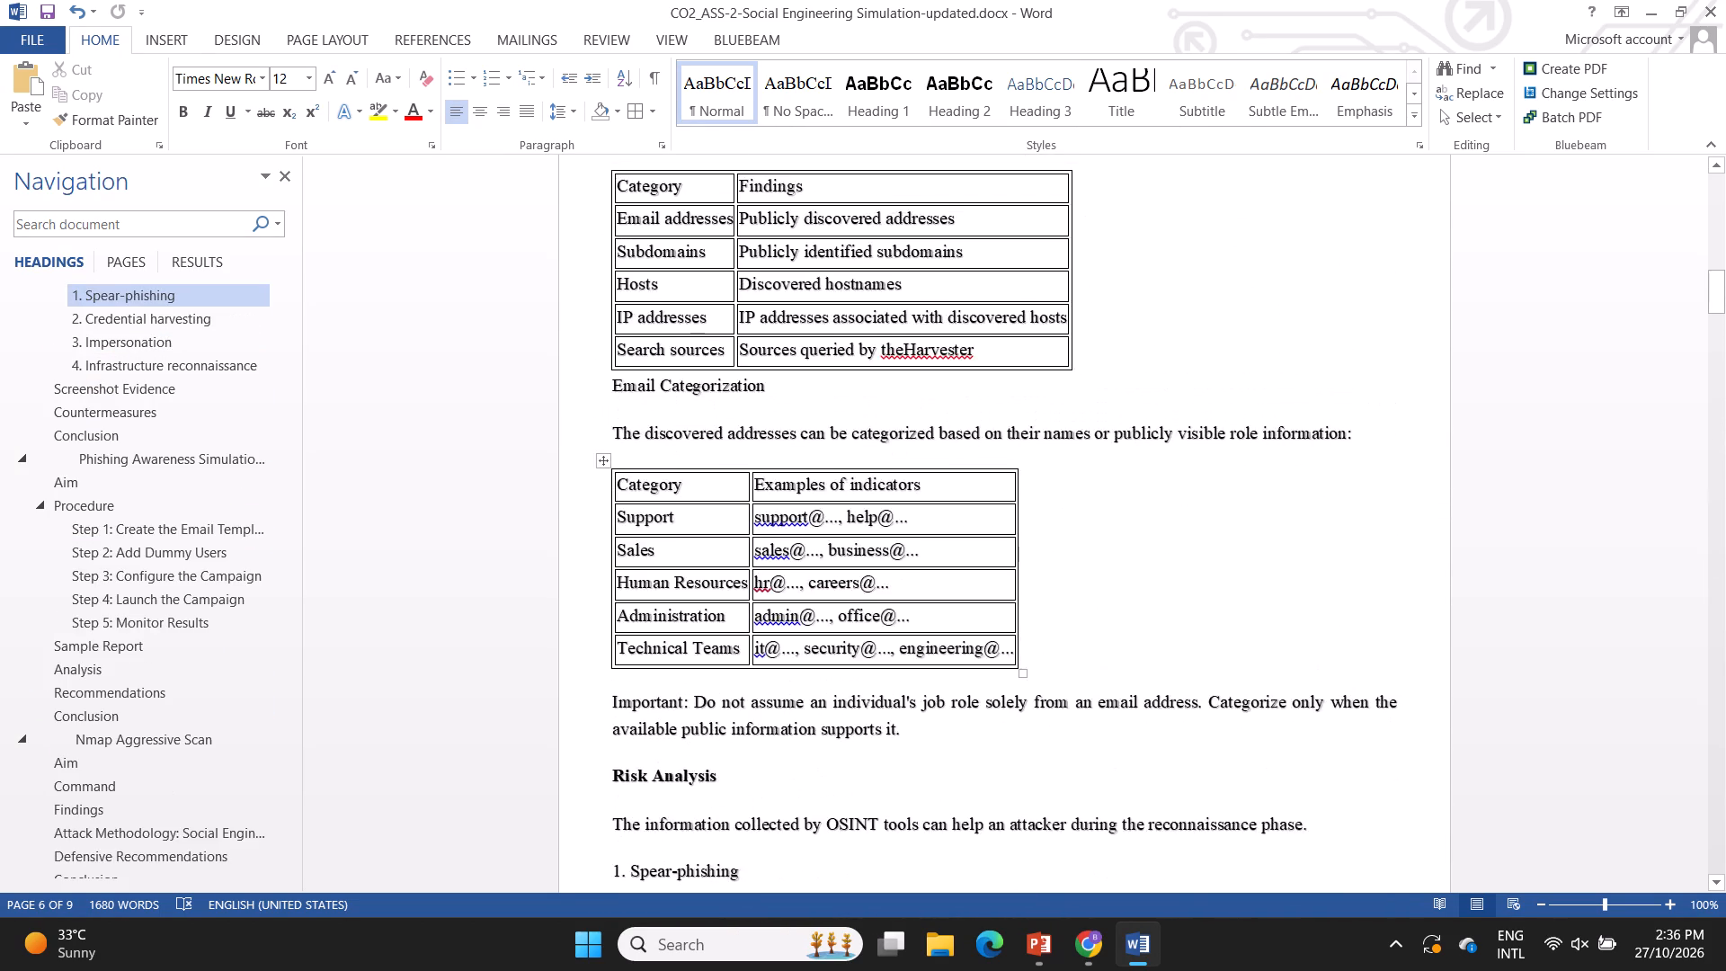
{"action": "scroll", "coordinate": [936, 422], "scroll_direction": "up", "scroll_amount": 8}
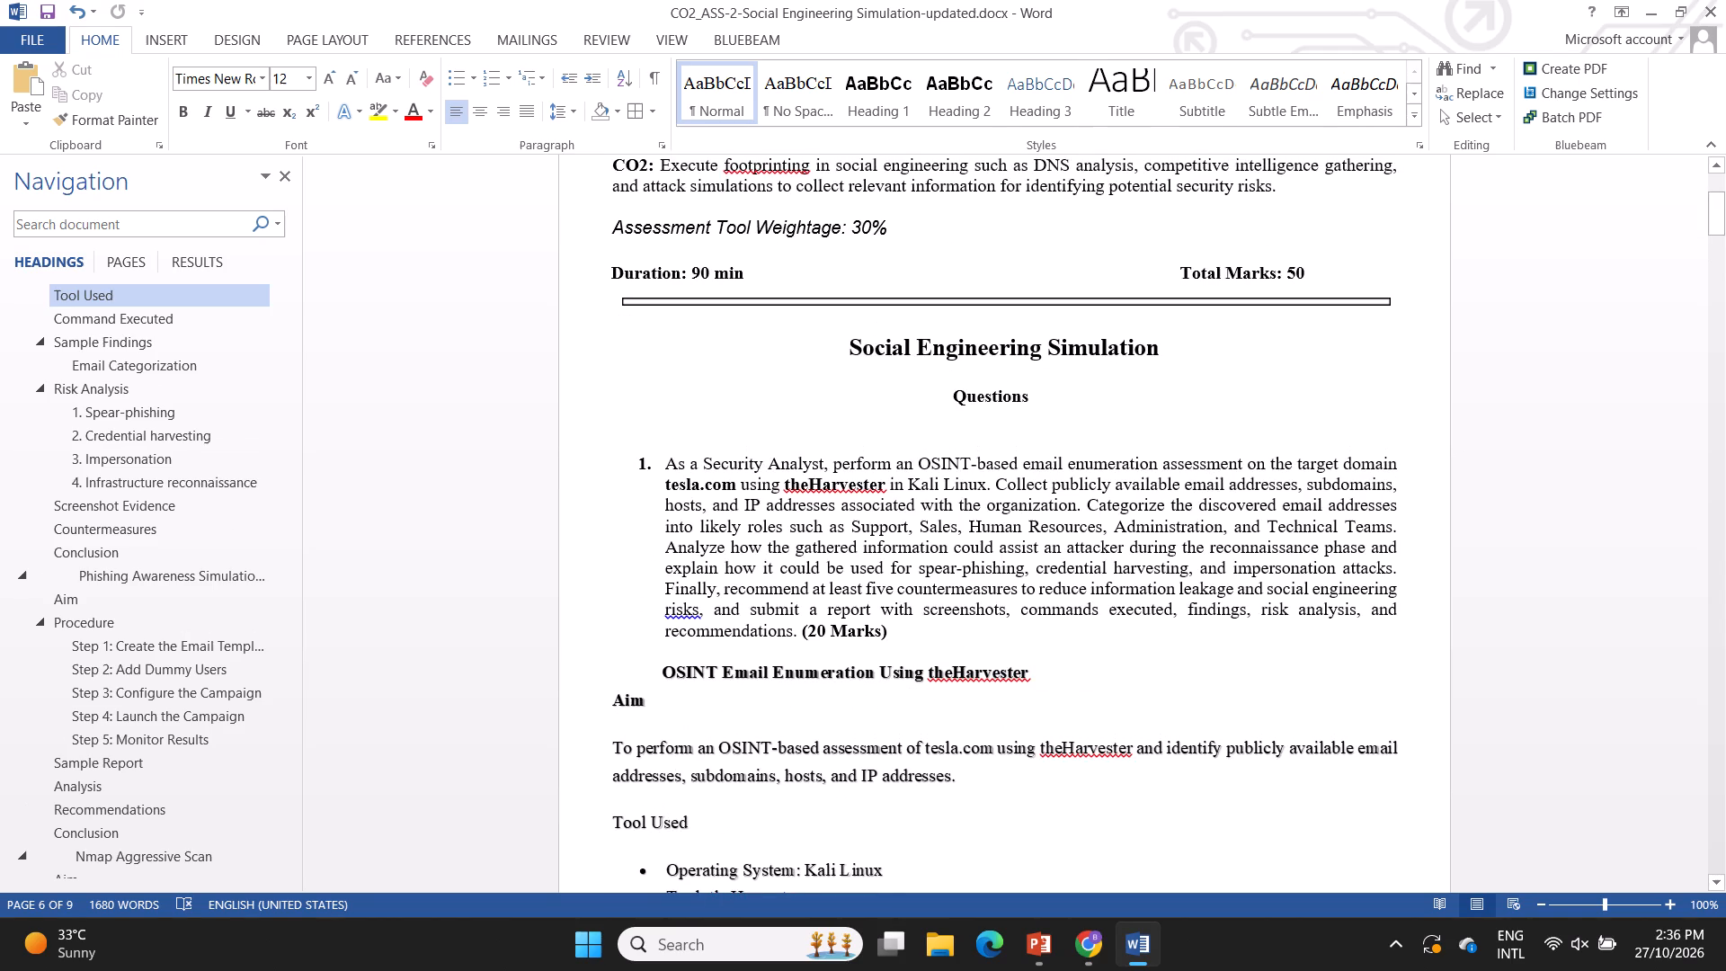
{"action": "scroll", "coordinate": [936, 422], "scroll_direction": "down", "scroll_amount": 20}
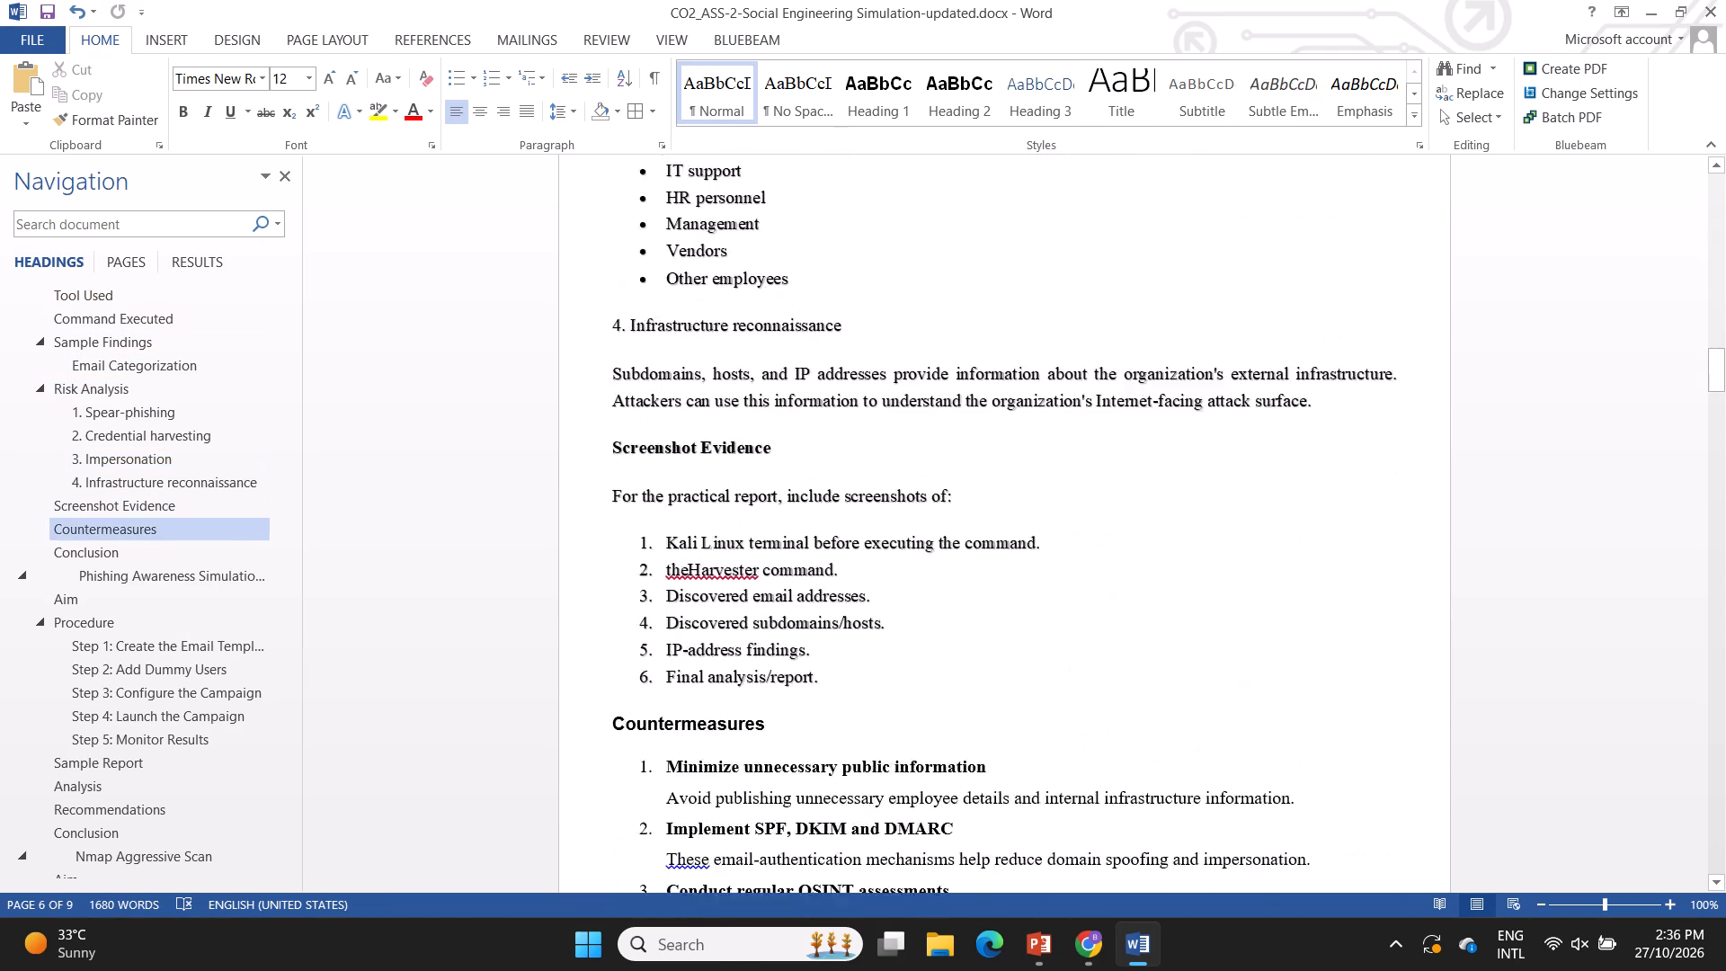
{"action": "scroll", "coordinate": [936, 422], "scroll_direction": "down", "scroll_amount": 20}
{"action": "scroll", "coordinate": [936, 422], "scroll_direction": "down", "scroll_amount": 3}
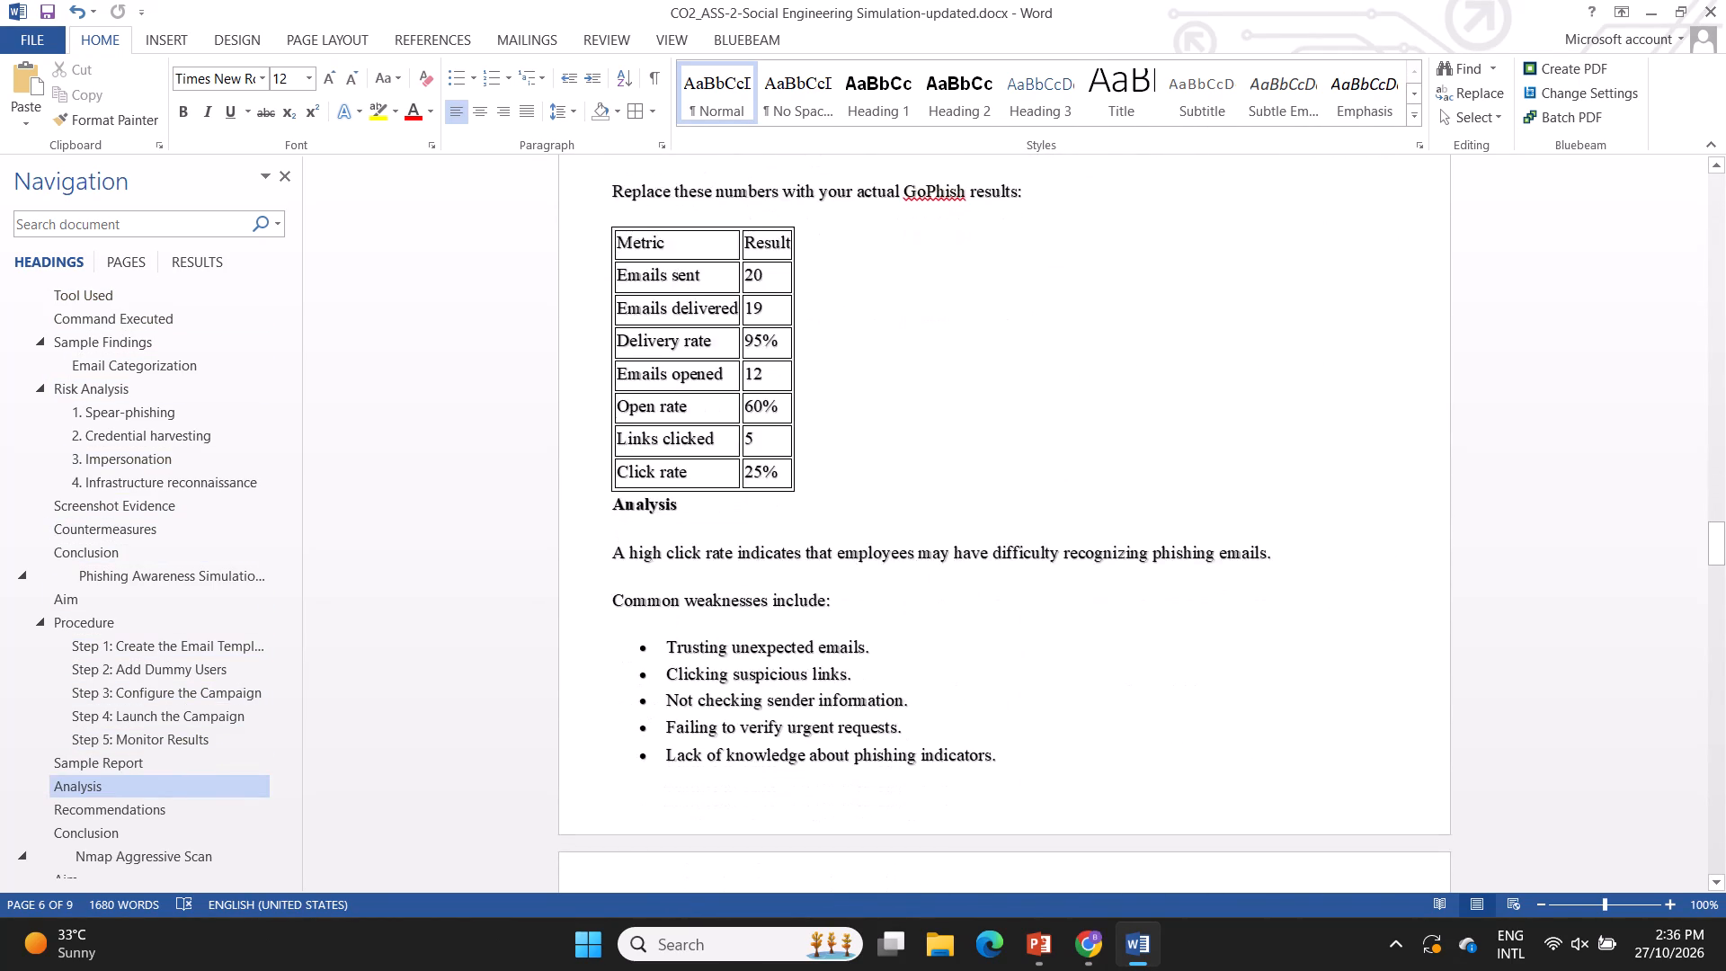
{"action": "scroll", "coordinate": [936, 422], "scroll_direction": "down", "scroll_amount": 20}
{"action": "scroll", "coordinate": [936, 422], "scroll_direction": "down", "scroll_amount": 3}
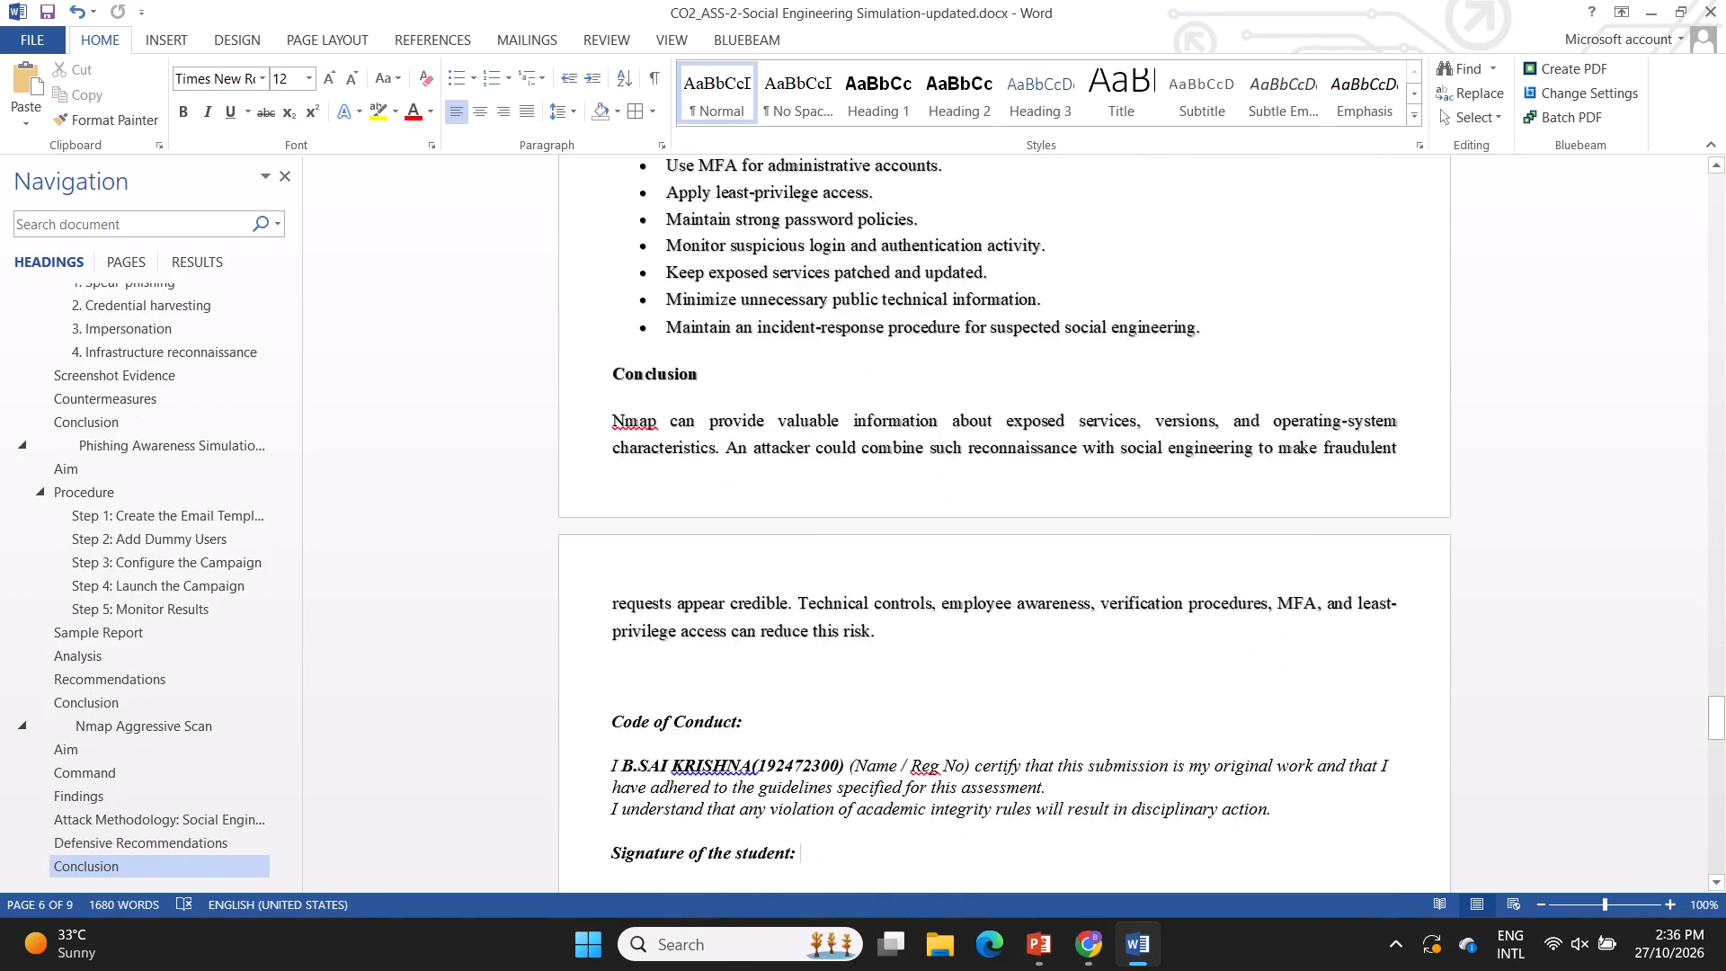
{"action": "scroll", "coordinate": [936, 422], "scroll_direction": "down", "scroll_amount": 5}
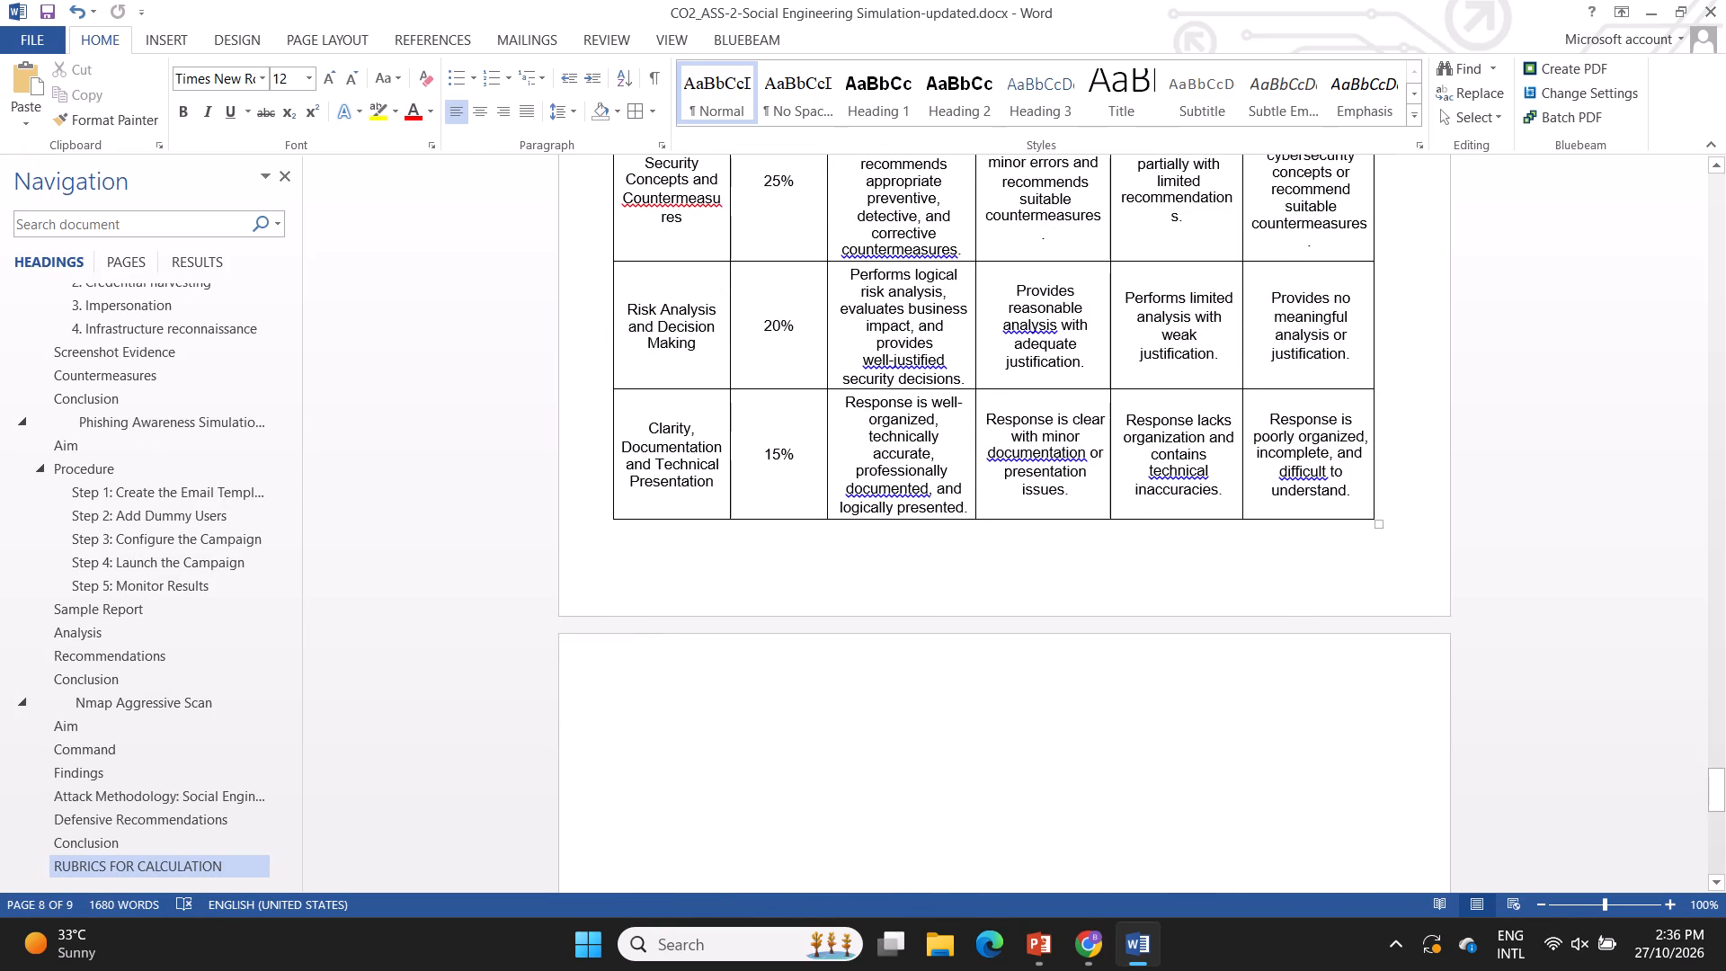
{"action": "scroll", "coordinate": [805, 286], "scroll_direction": "up", "scroll_amount": 8}
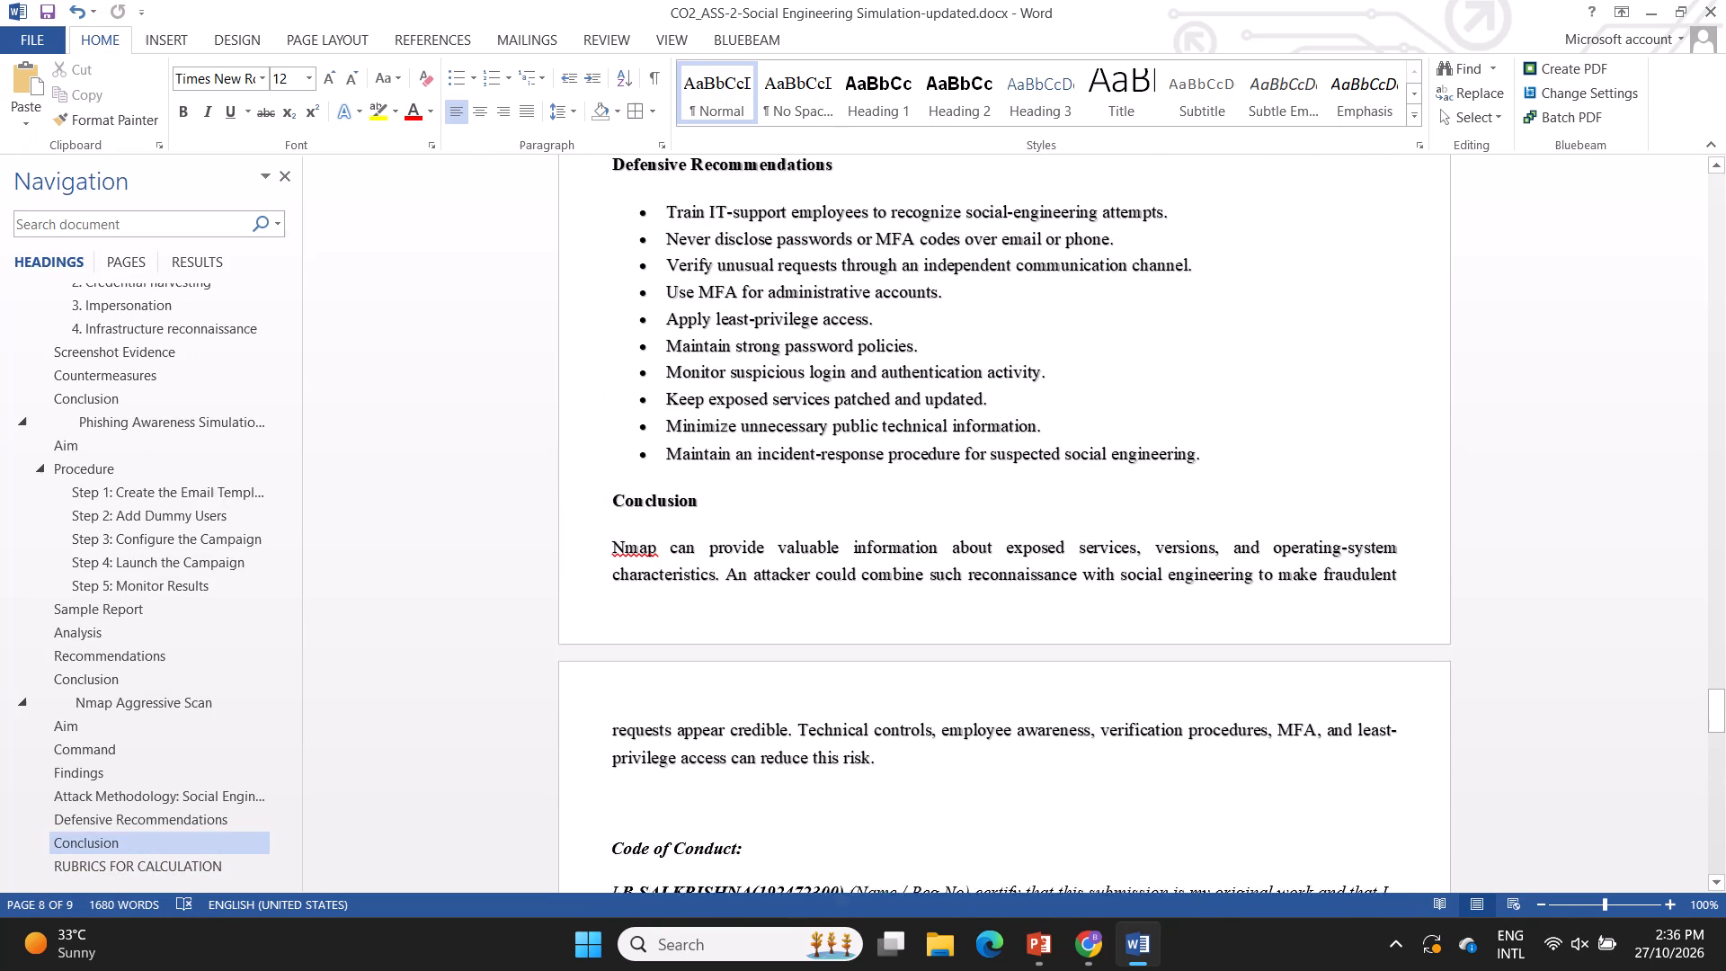
{"action": "scroll", "coordinate": [805, 286], "scroll_direction": "up", "scroll_amount": 5}
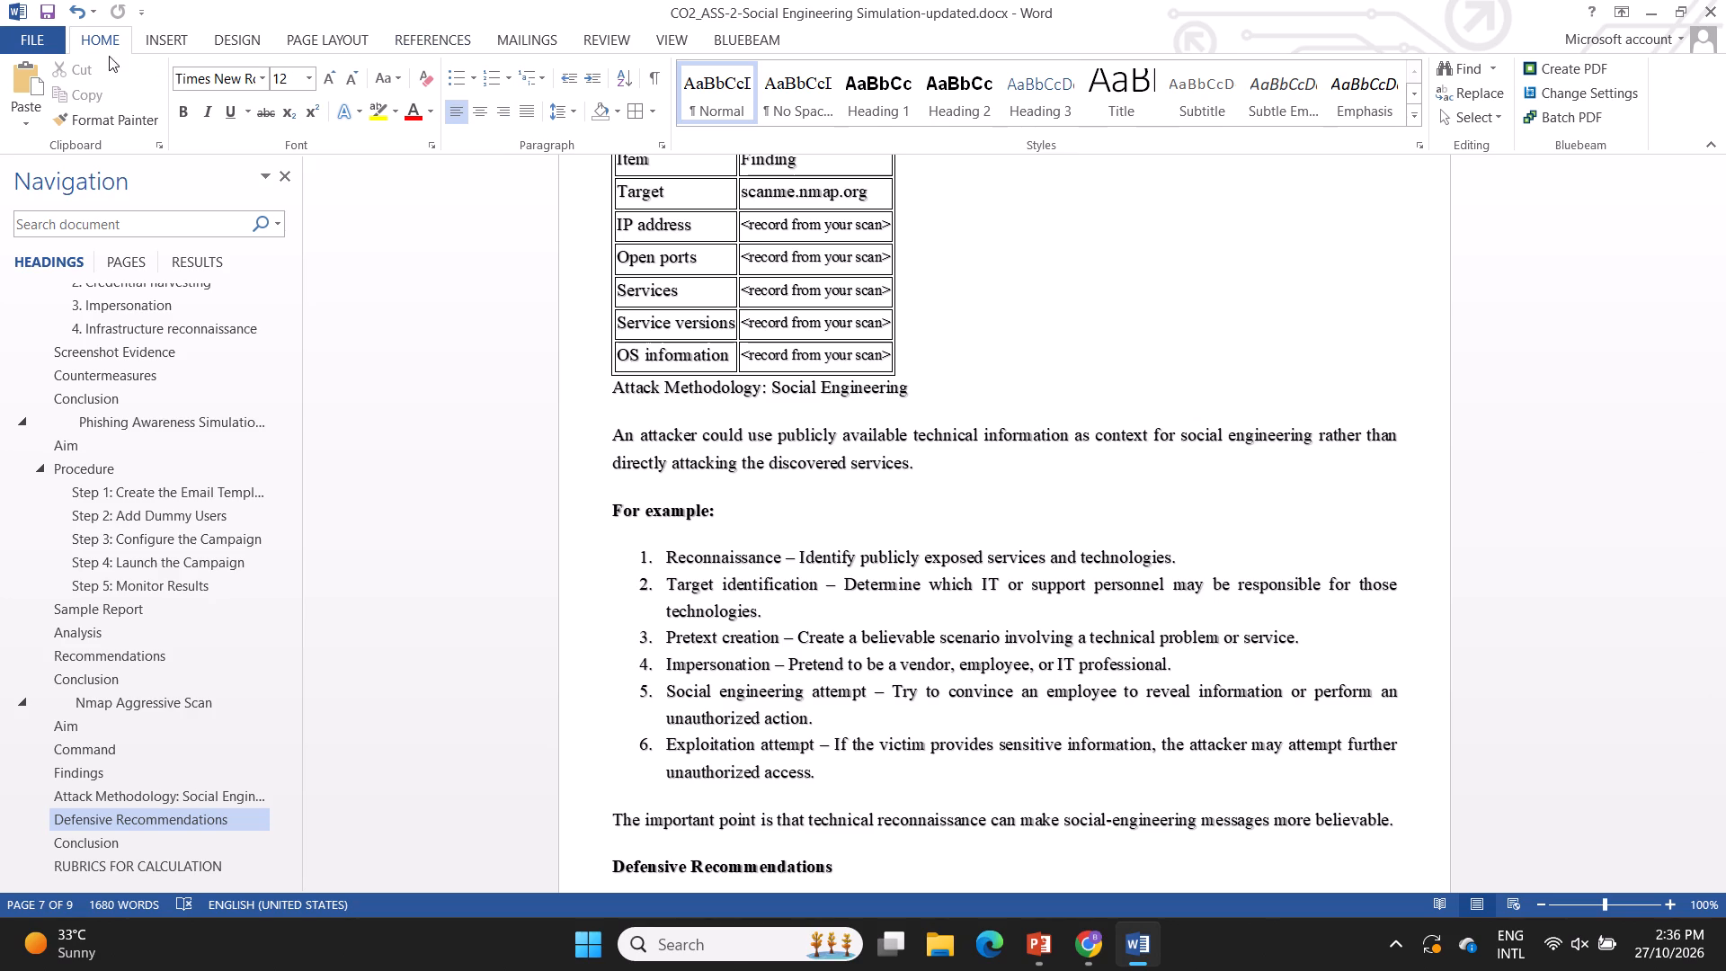
{"action": "left_click", "coordinate": [46, 45]}
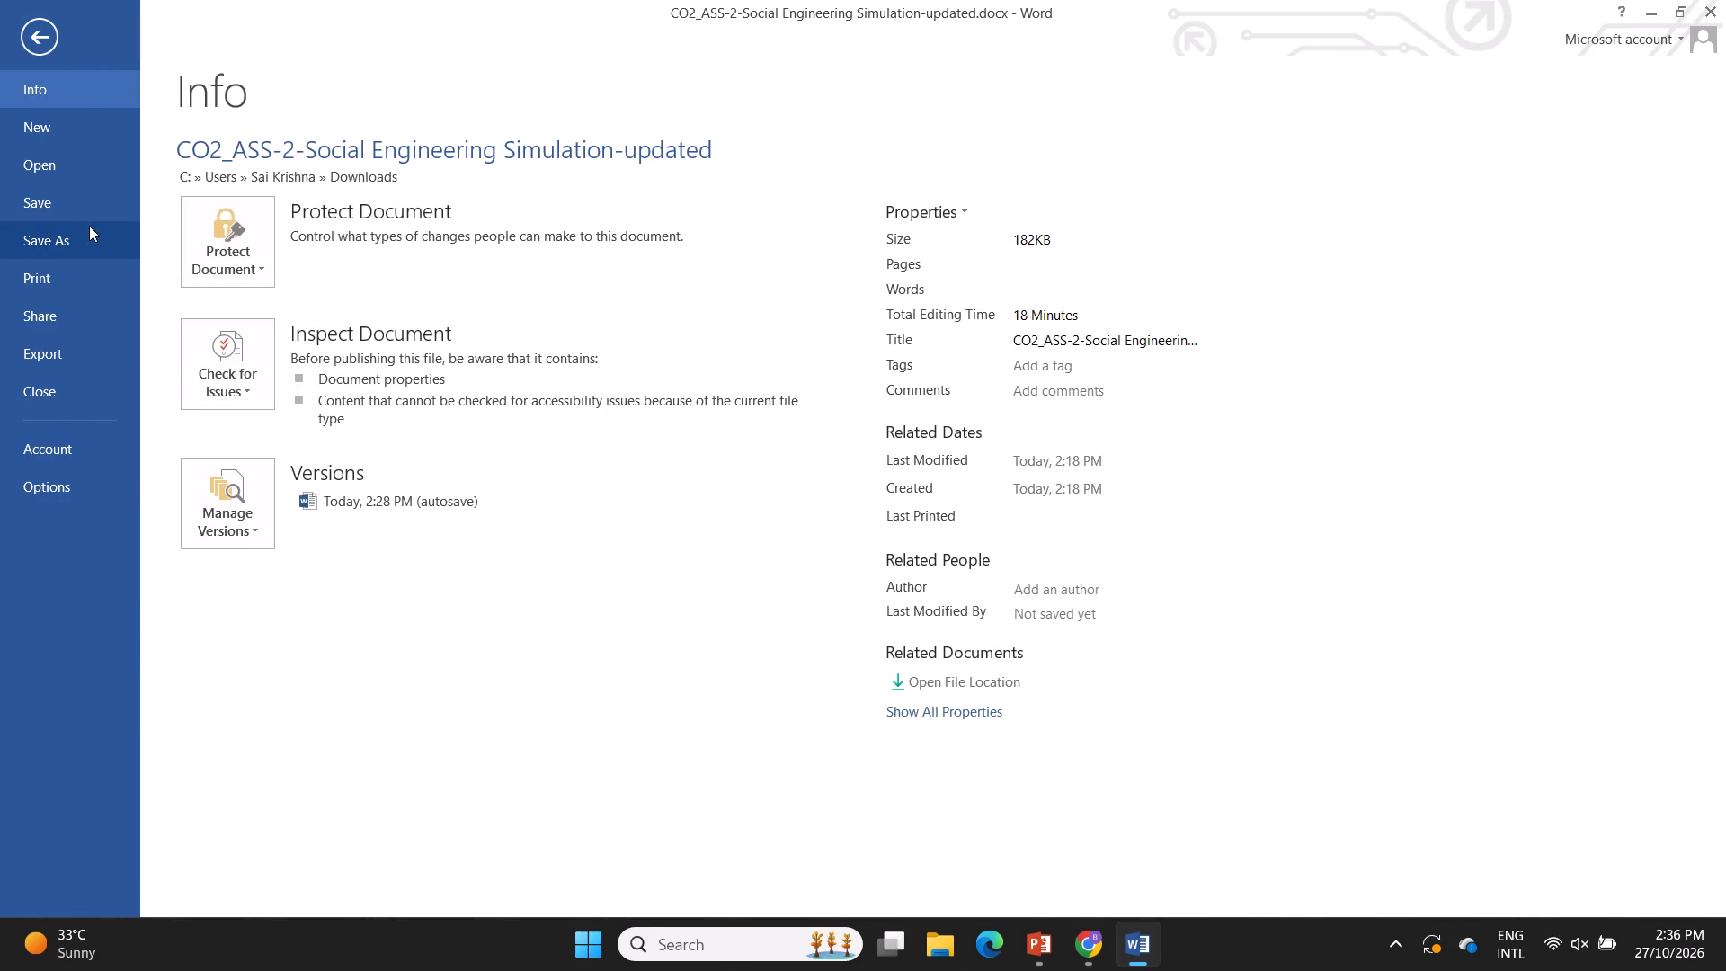
{"action": "left_click", "coordinate": [83, 234]}
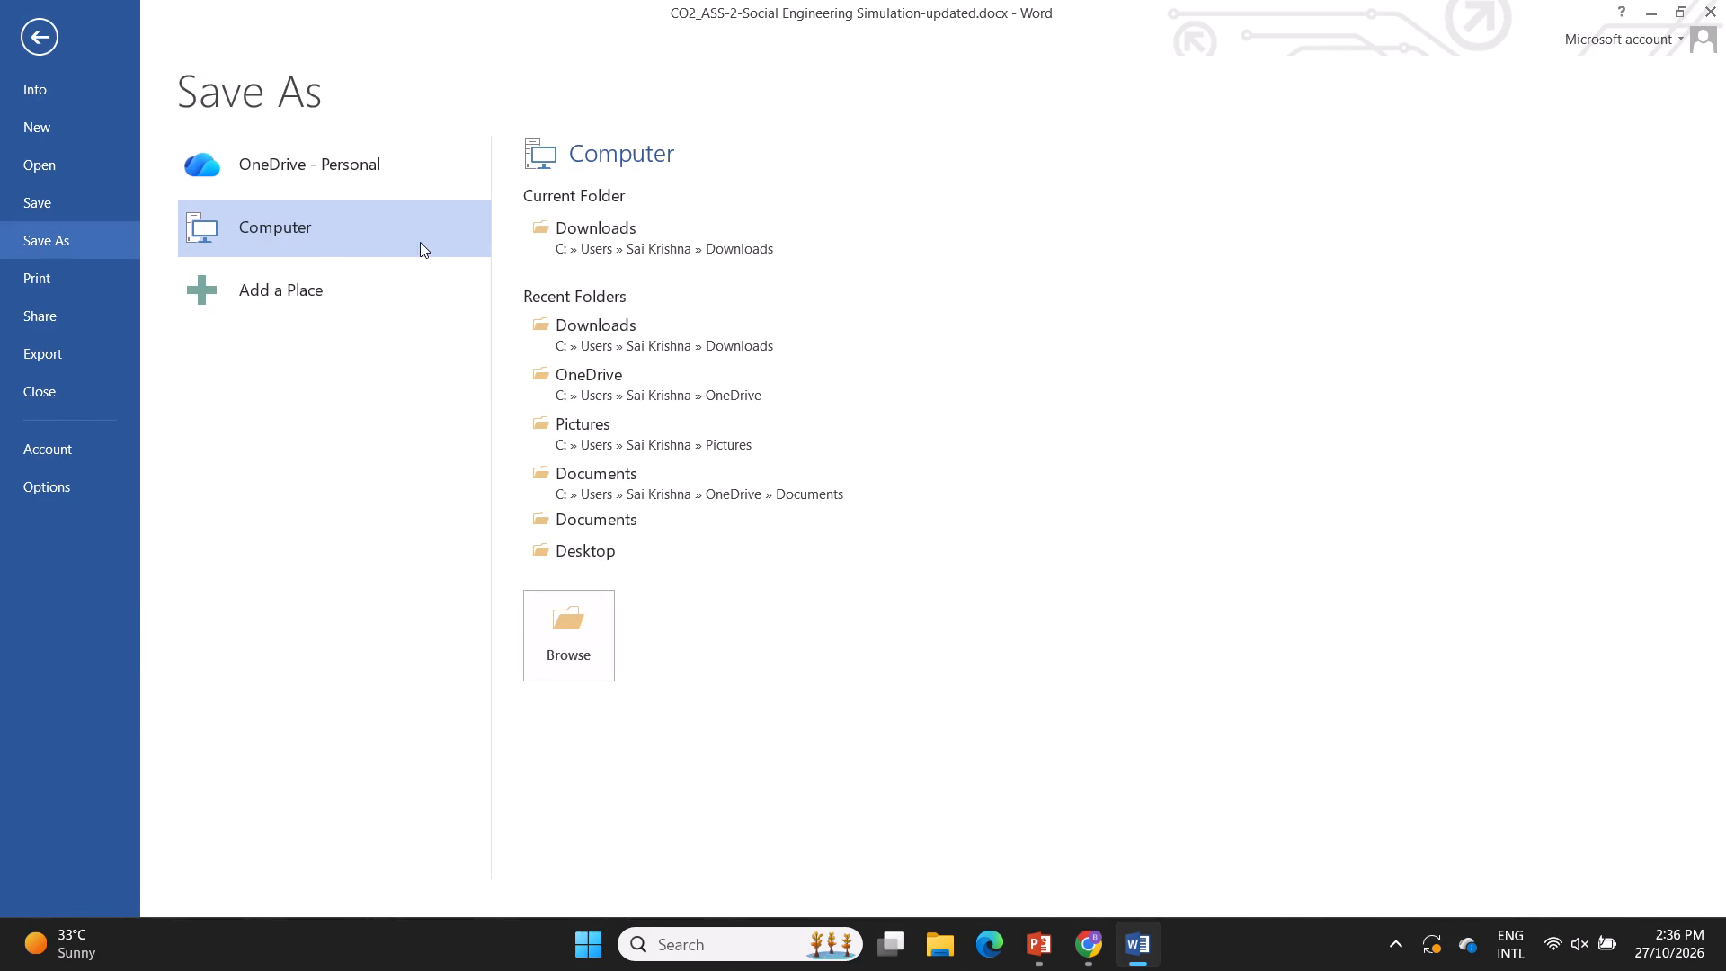
{"action": "left_click", "coordinate": [586, 235]}
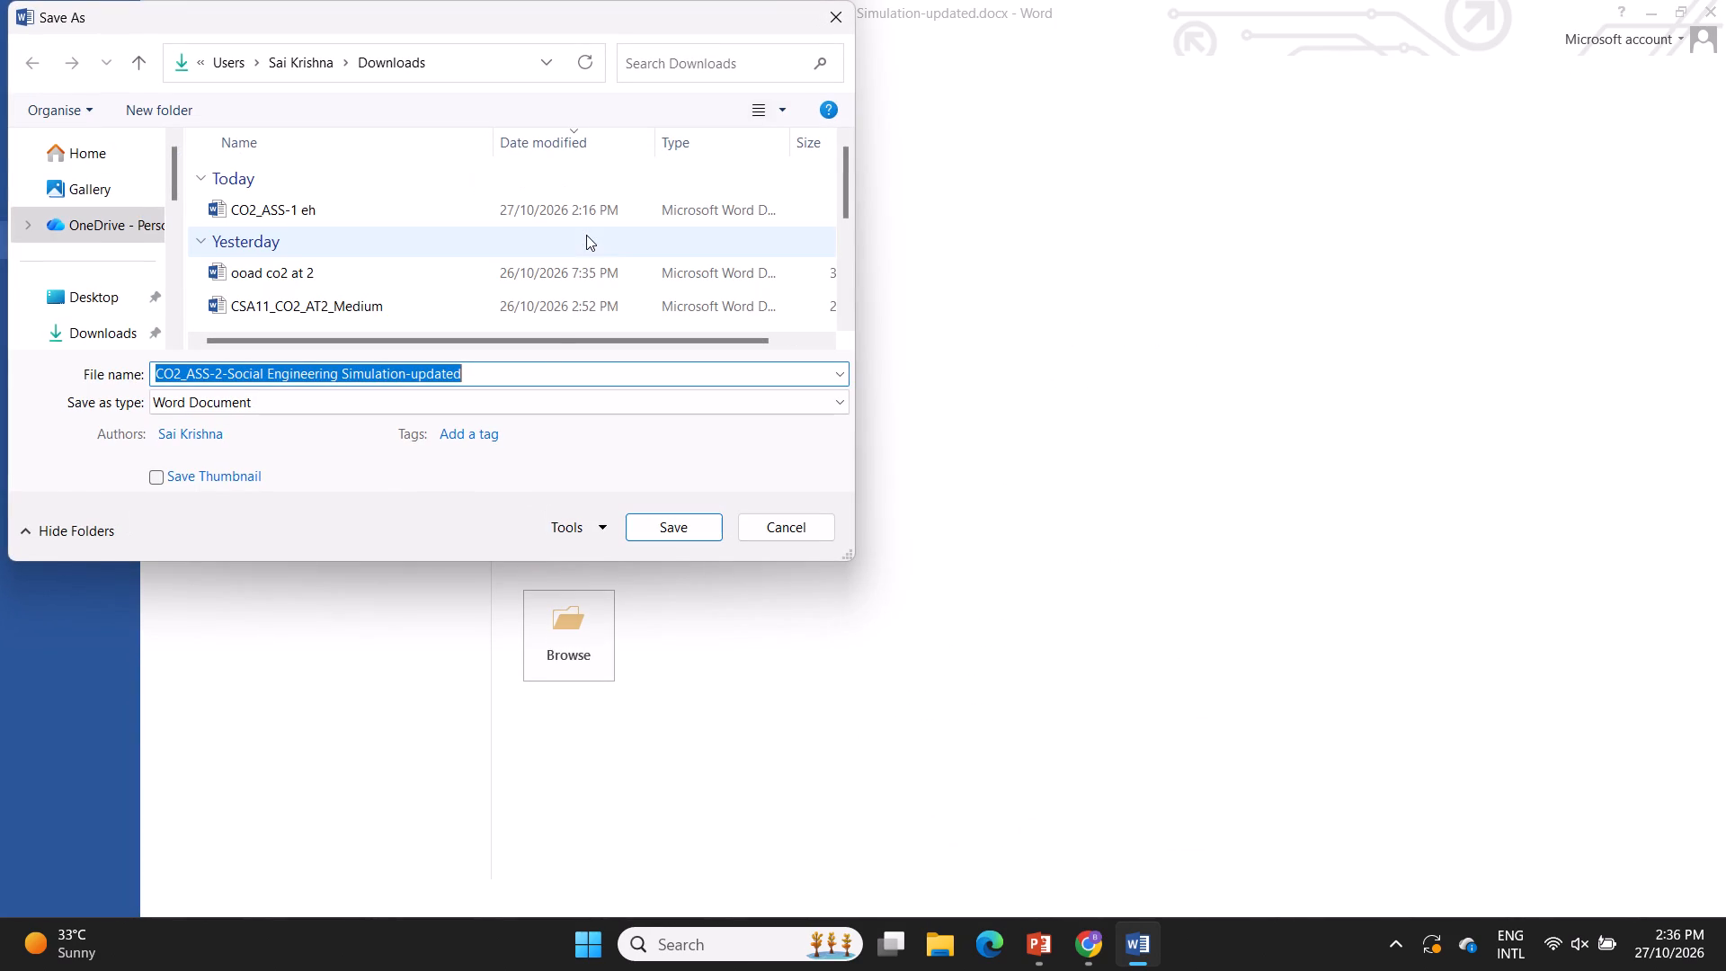
{"action": "left_click", "coordinate": [538, 375]}
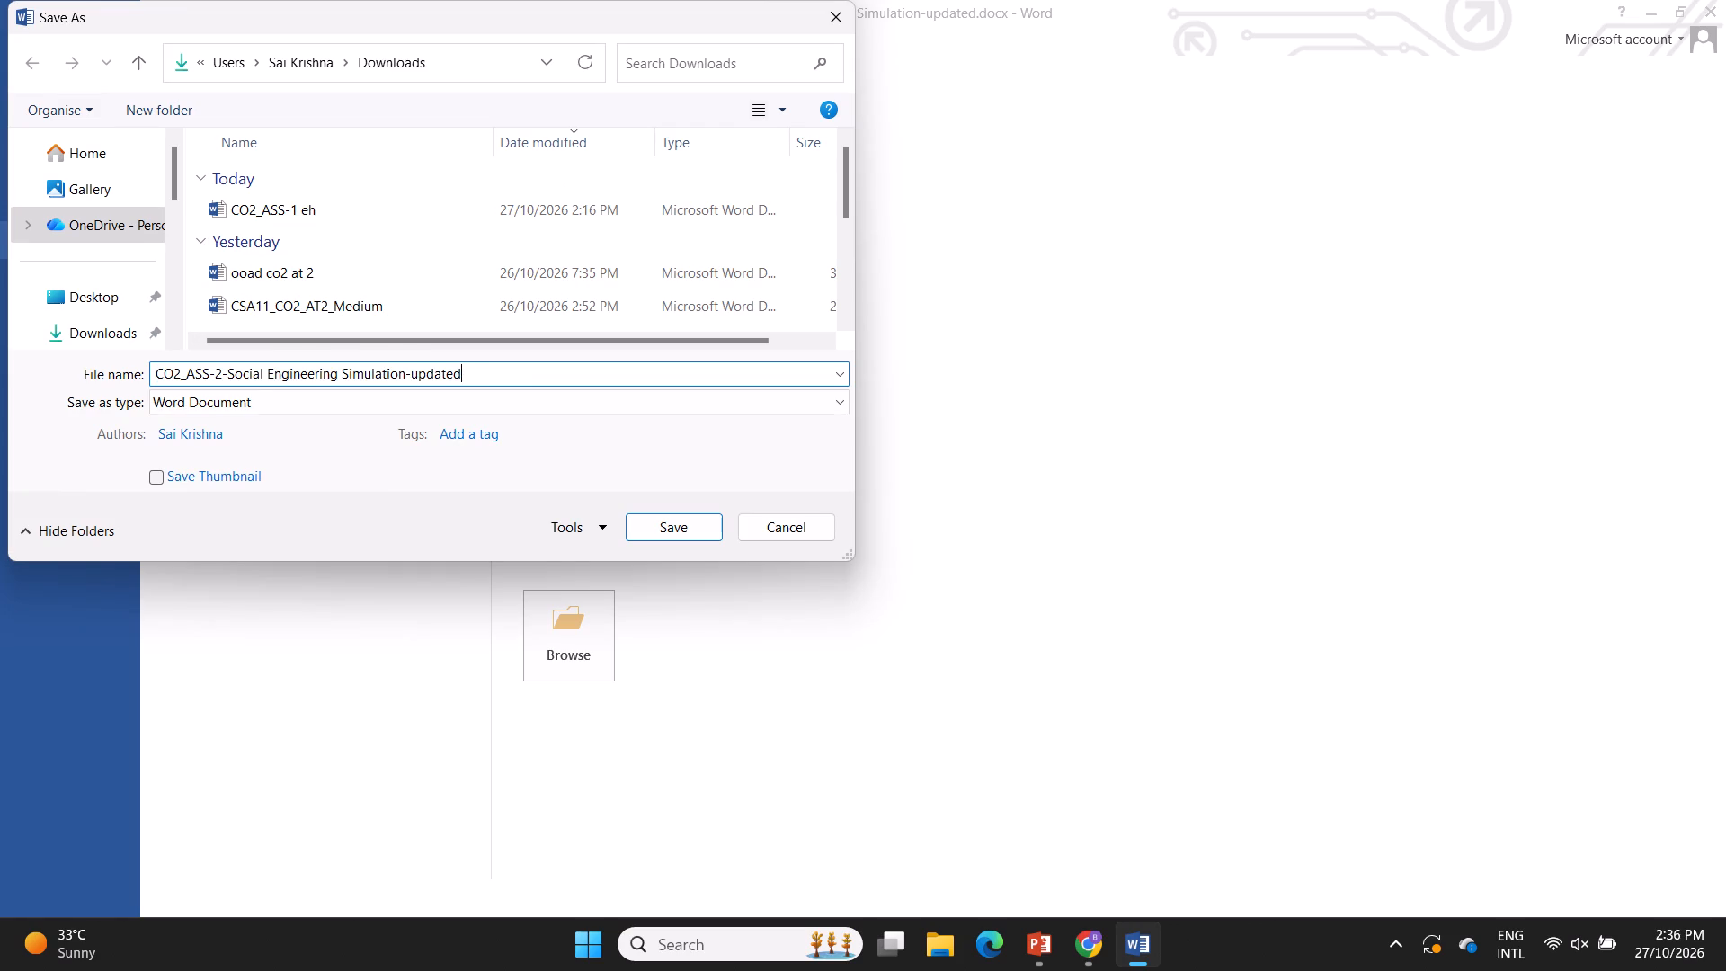
{"action": "key", "text": "BackSpace"}
{"action": "key", "text": "BackSpace"}
{"action": "key", "text": "BackSpace"}
{"action": "key", "text": "BackSpace"}
{"action": "key", "text": "BackSpace"}
{"action": "key", "text": "BackSpace"}
{"action": "key", "text": "BackSpace"}
{"action": "key", "text": "BackSpace"}
{"action": "key", "text": "BackSpace"}
{"action": "key", "text": "BackSpace"}
{"action": "key", "text": "BackSpace"}
{"action": "key", "text": "BackSpace"}
{"action": "key", "text": "BackSpace"}
{"action": "key", "text": "BackSpace"}
{"action": "key", "text": "BackSpace"}
{"action": "key", "text": "BackSpace"}
{"action": "key", "text": "BackSpace"}
{"action": "key", "text": "BackSpace"}
{"action": "key", "text": "BackSpace"}
{"action": "key", "text": "BackSpace"}
{"action": "key", "text": "BackSpace"}
{"action": "key", "text": "BackSpace"}
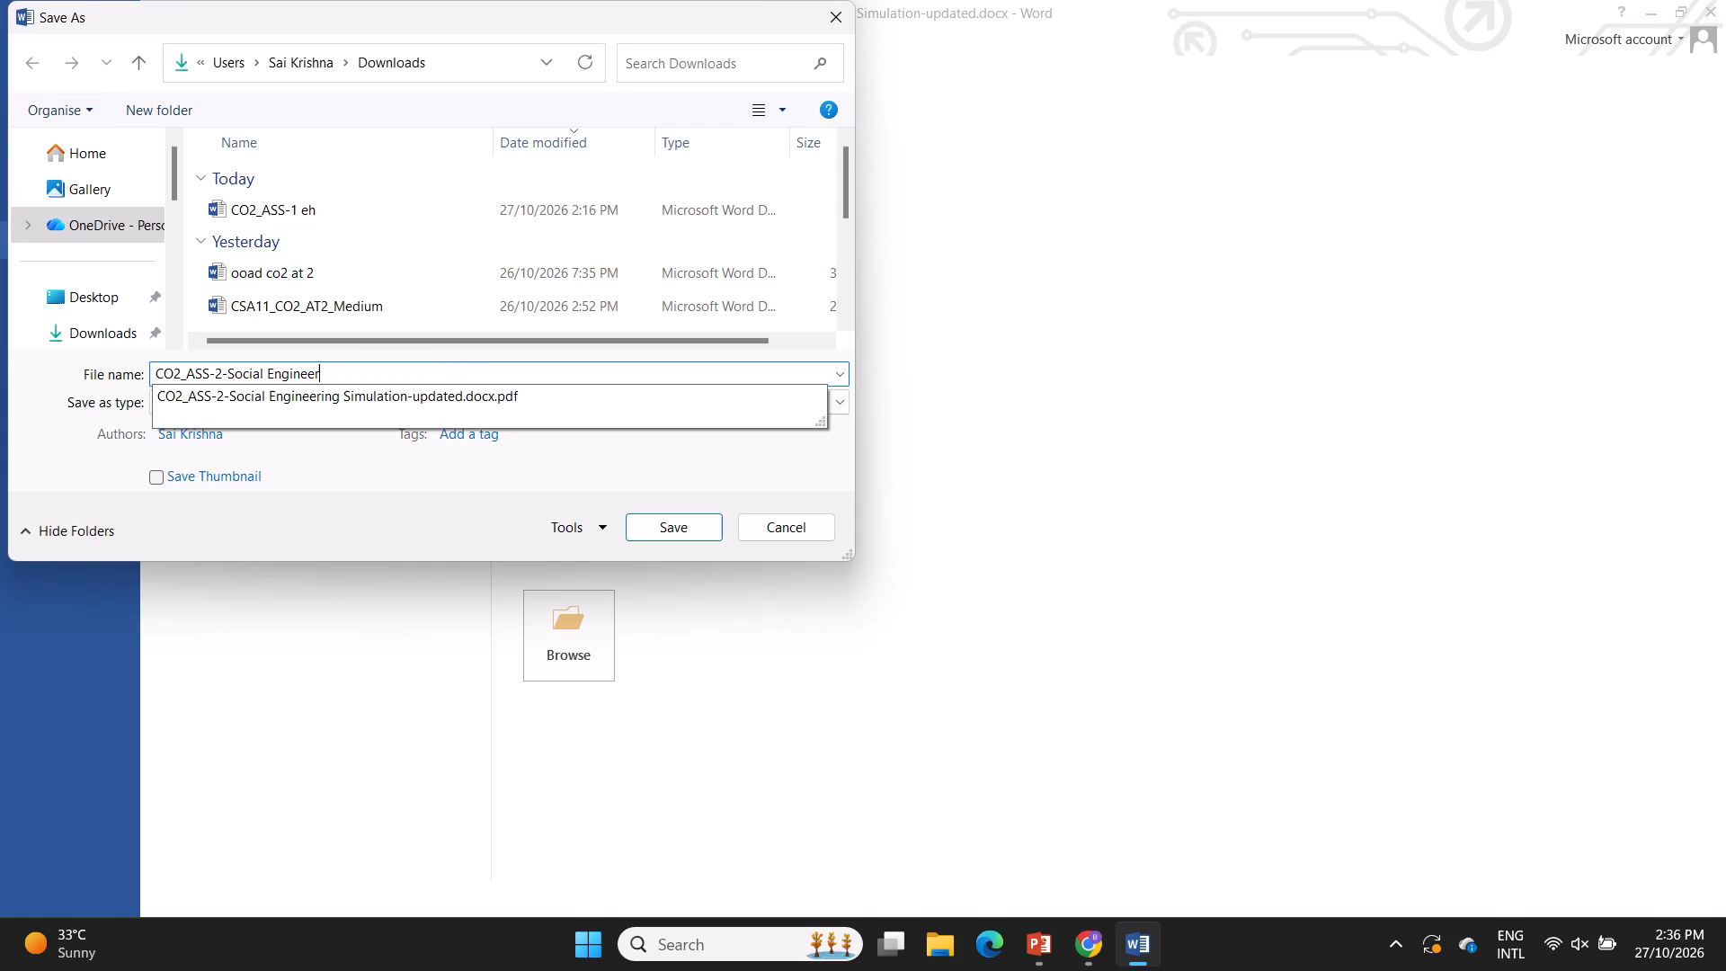
{"action": "key", "text": "BackSpace"}
{"action": "key", "text": "BackSpace"}
{"action": "key", "text": "BackSpace"}
{"action": "key", "text": "BackSpace"}
{"action": "key", "text": "BackSpace"}
{"action": "key", "text": "BackSpace"}
{"action": "key", "text": "BackSpace"}
{"action": "key", "text": "BackSpace"}
{"action": "key", "text": "BackSpace"}
{"action": "key", "text": "BackSpace"}
{"action": "key", "text": "BackSpace"}
{"action": "key", "text": "BackSpace"}
{"action": "key", "text": "BackSpace"}
{"action": "key", "text": "BackSpace"}
{"action": "key", "text": "BackSpace"}
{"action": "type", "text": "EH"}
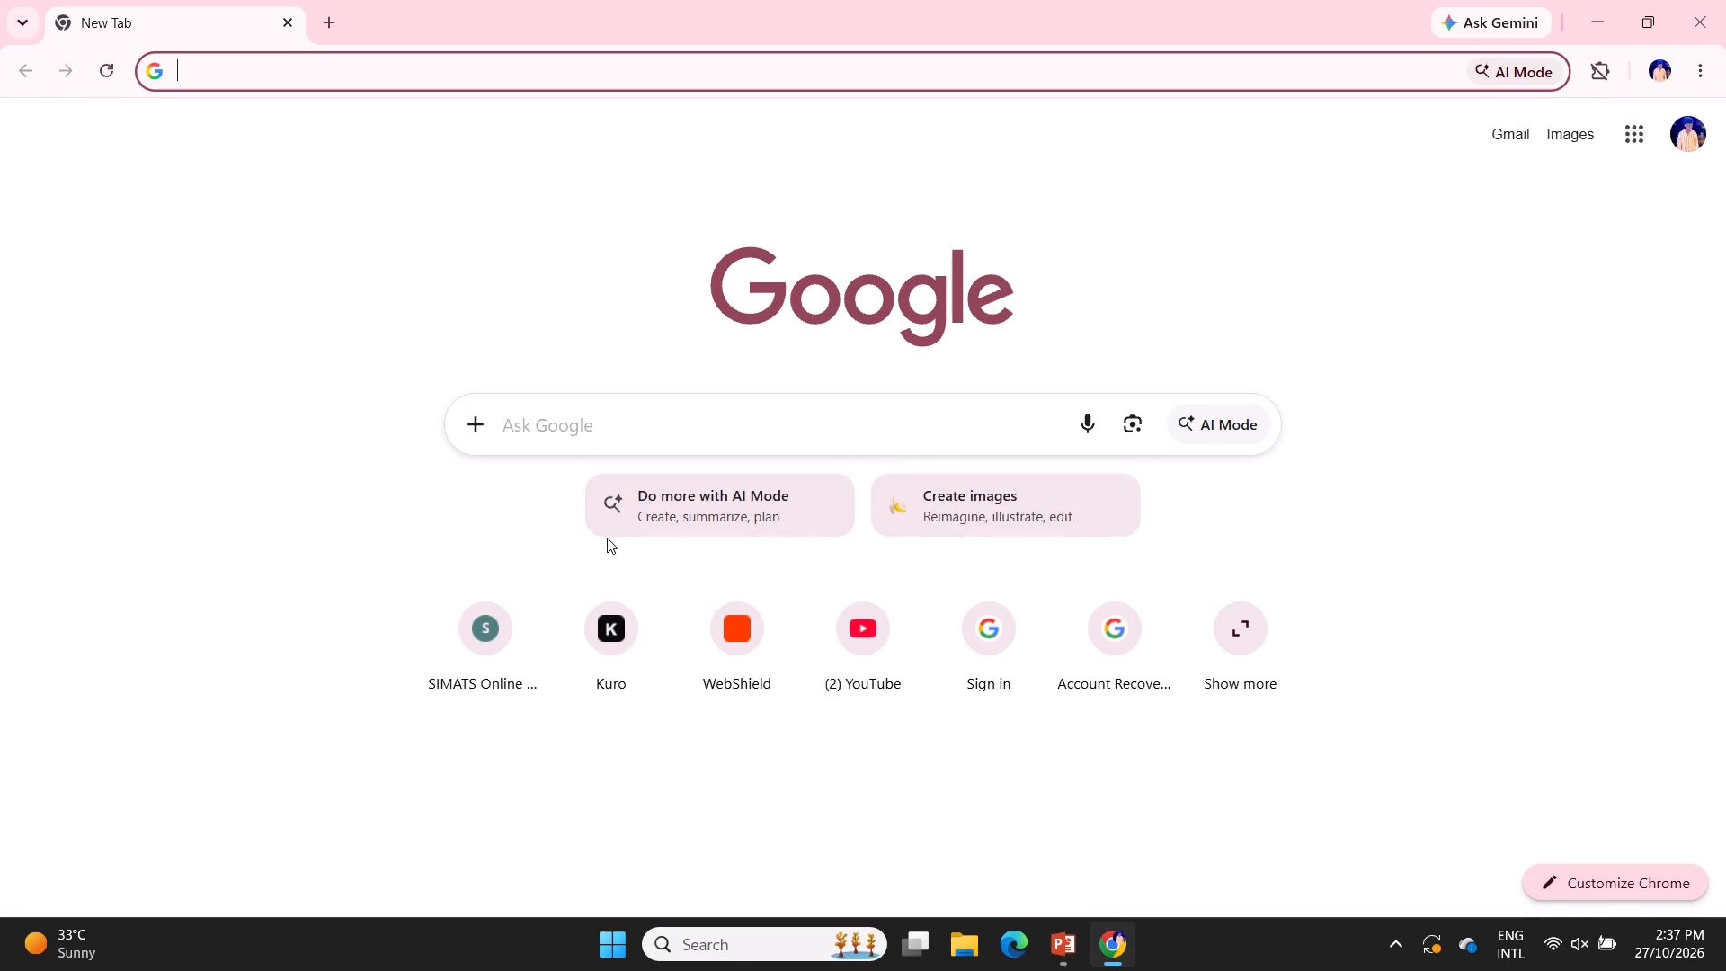
{"action": "left_click", "coordinate": [624, 441]}
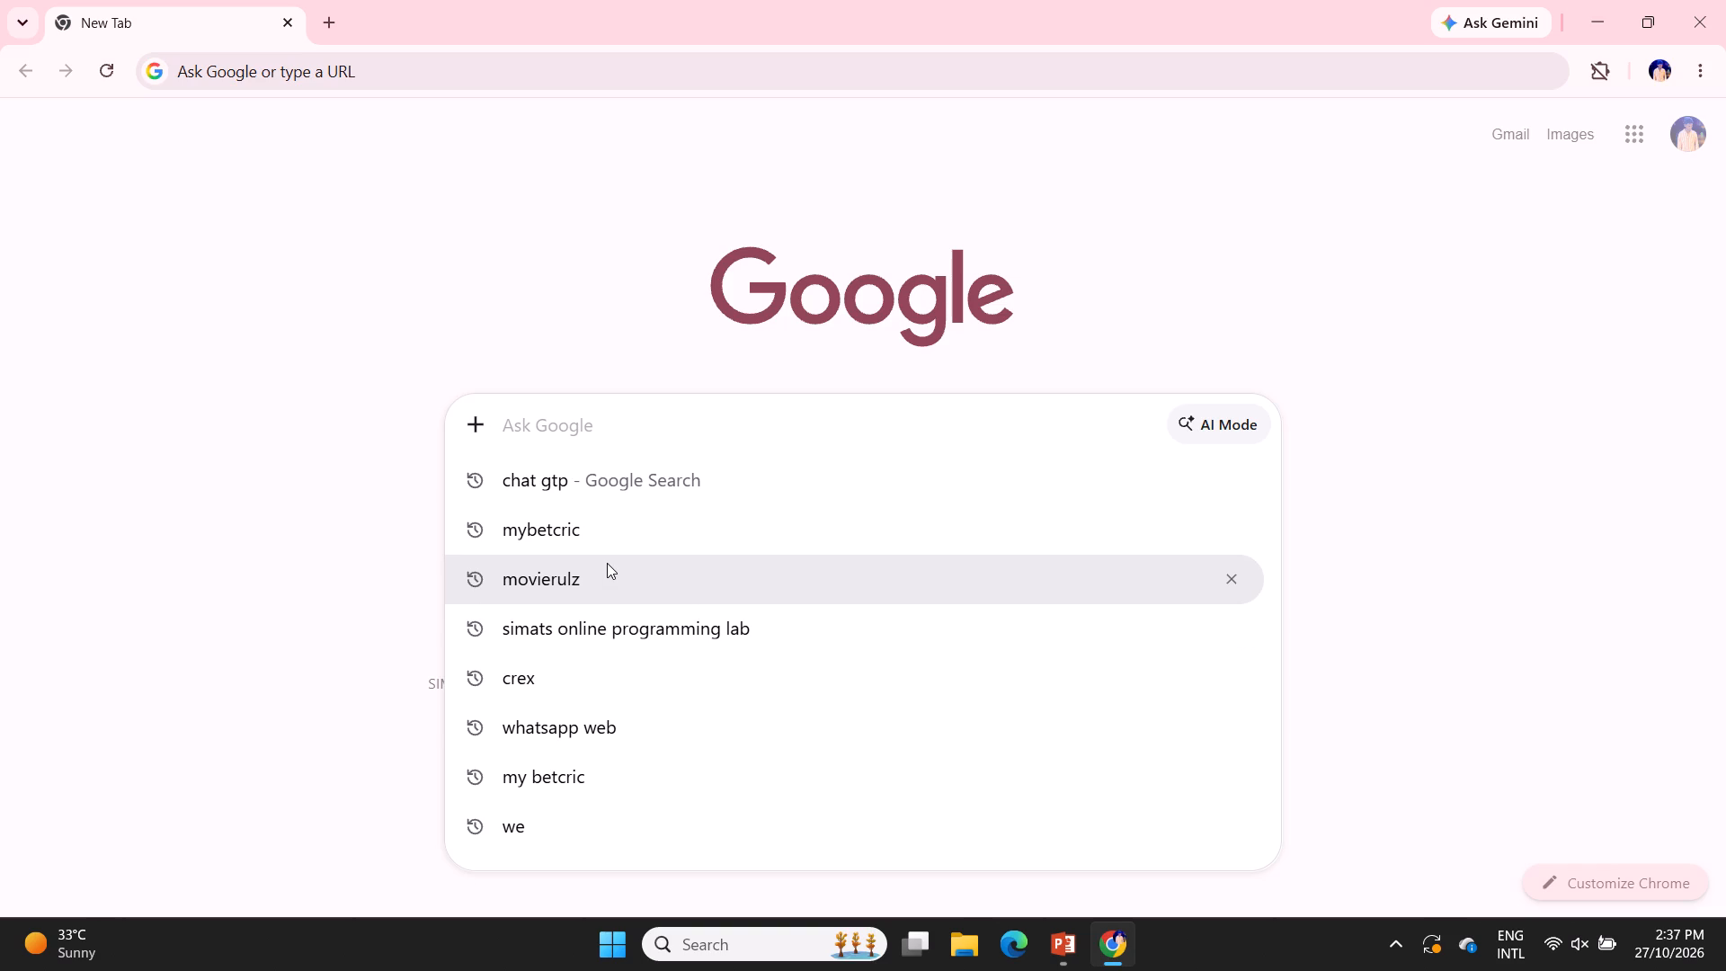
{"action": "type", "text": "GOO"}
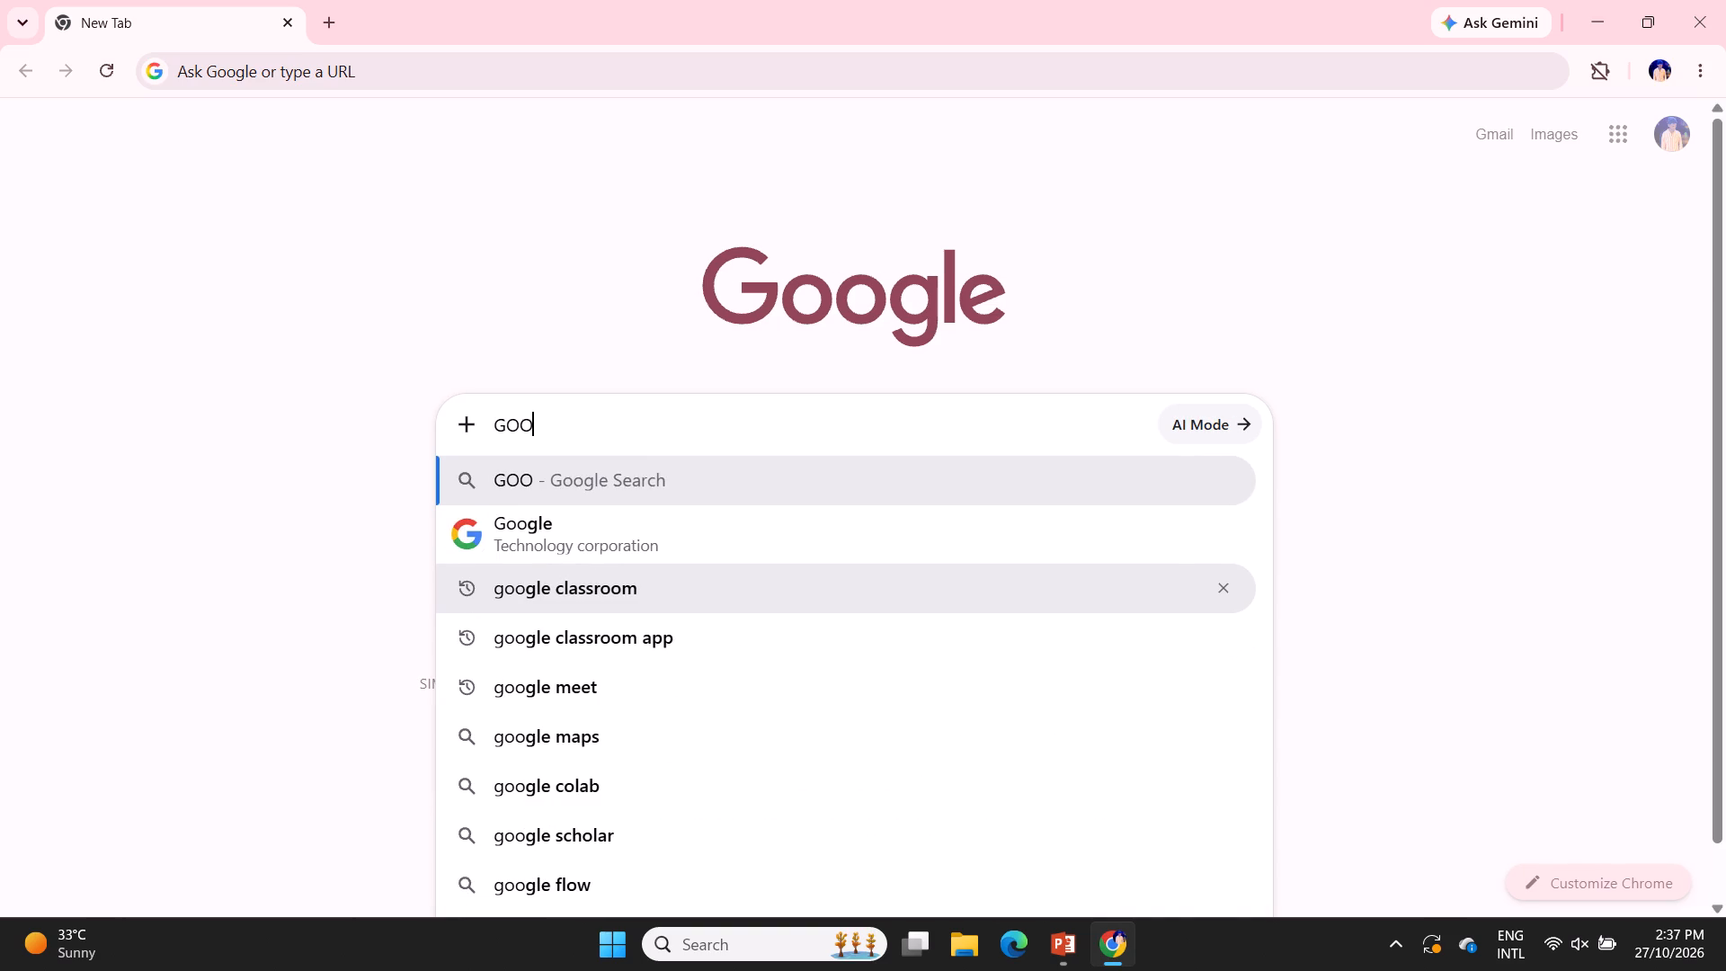
{"action": "left_click", "coordinate": [654, 595]}
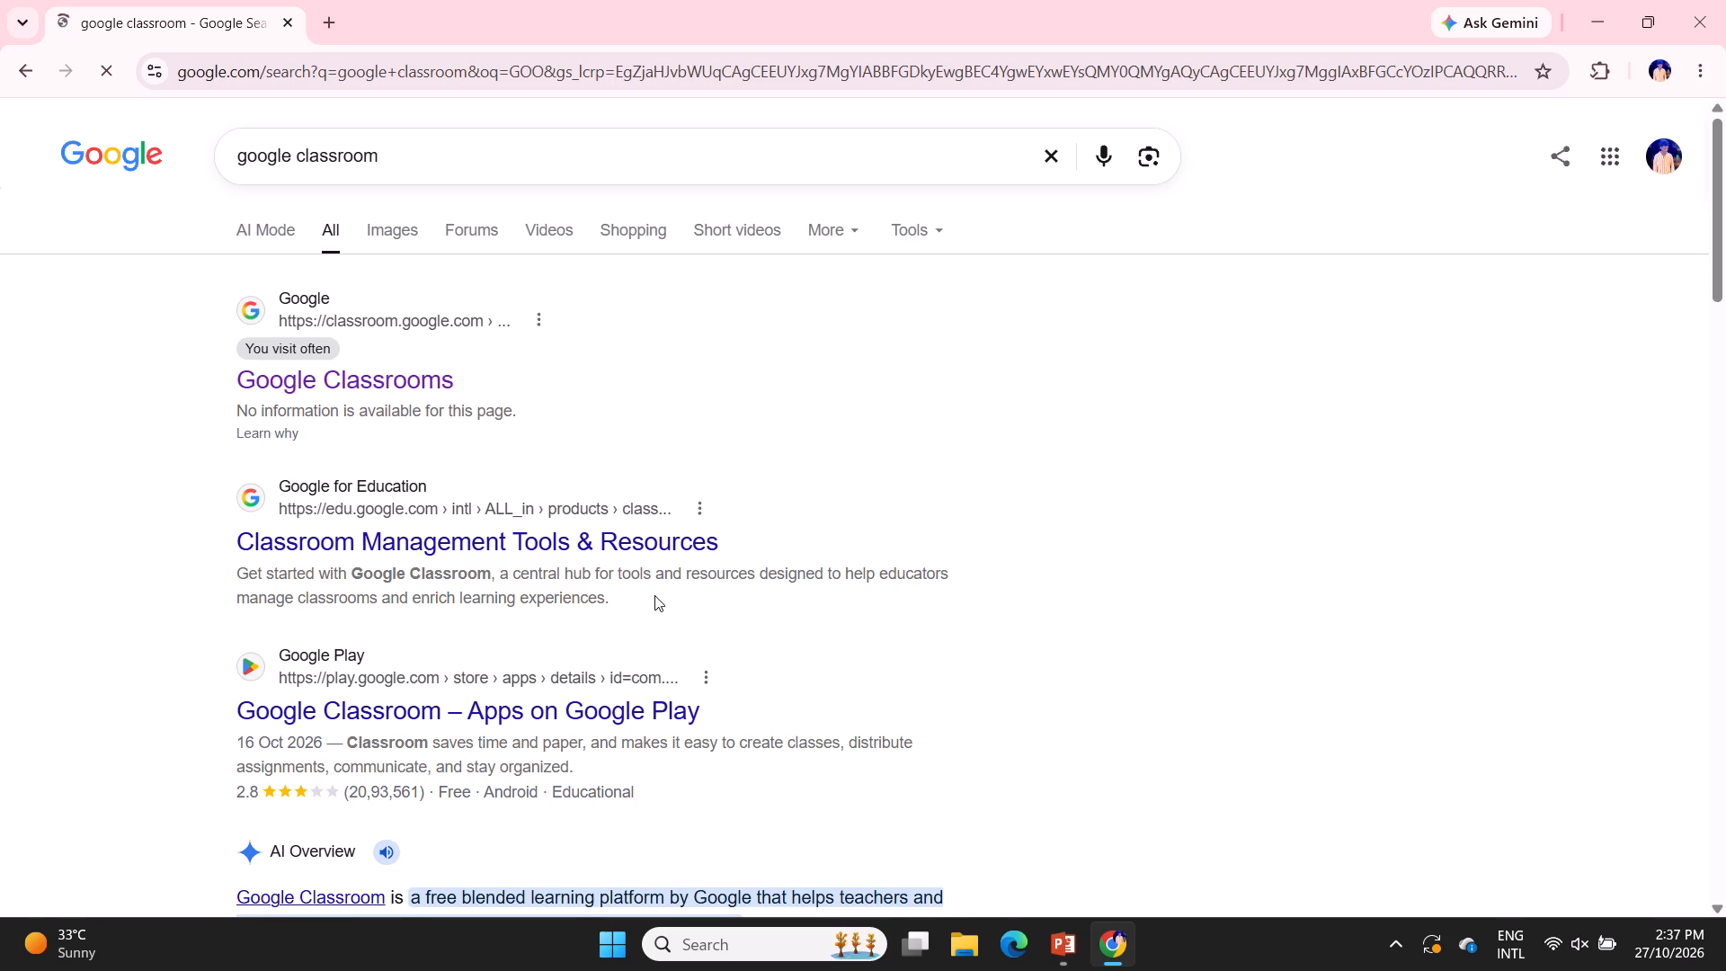
{"action": "left_click", "coordinate": [387, 383]}
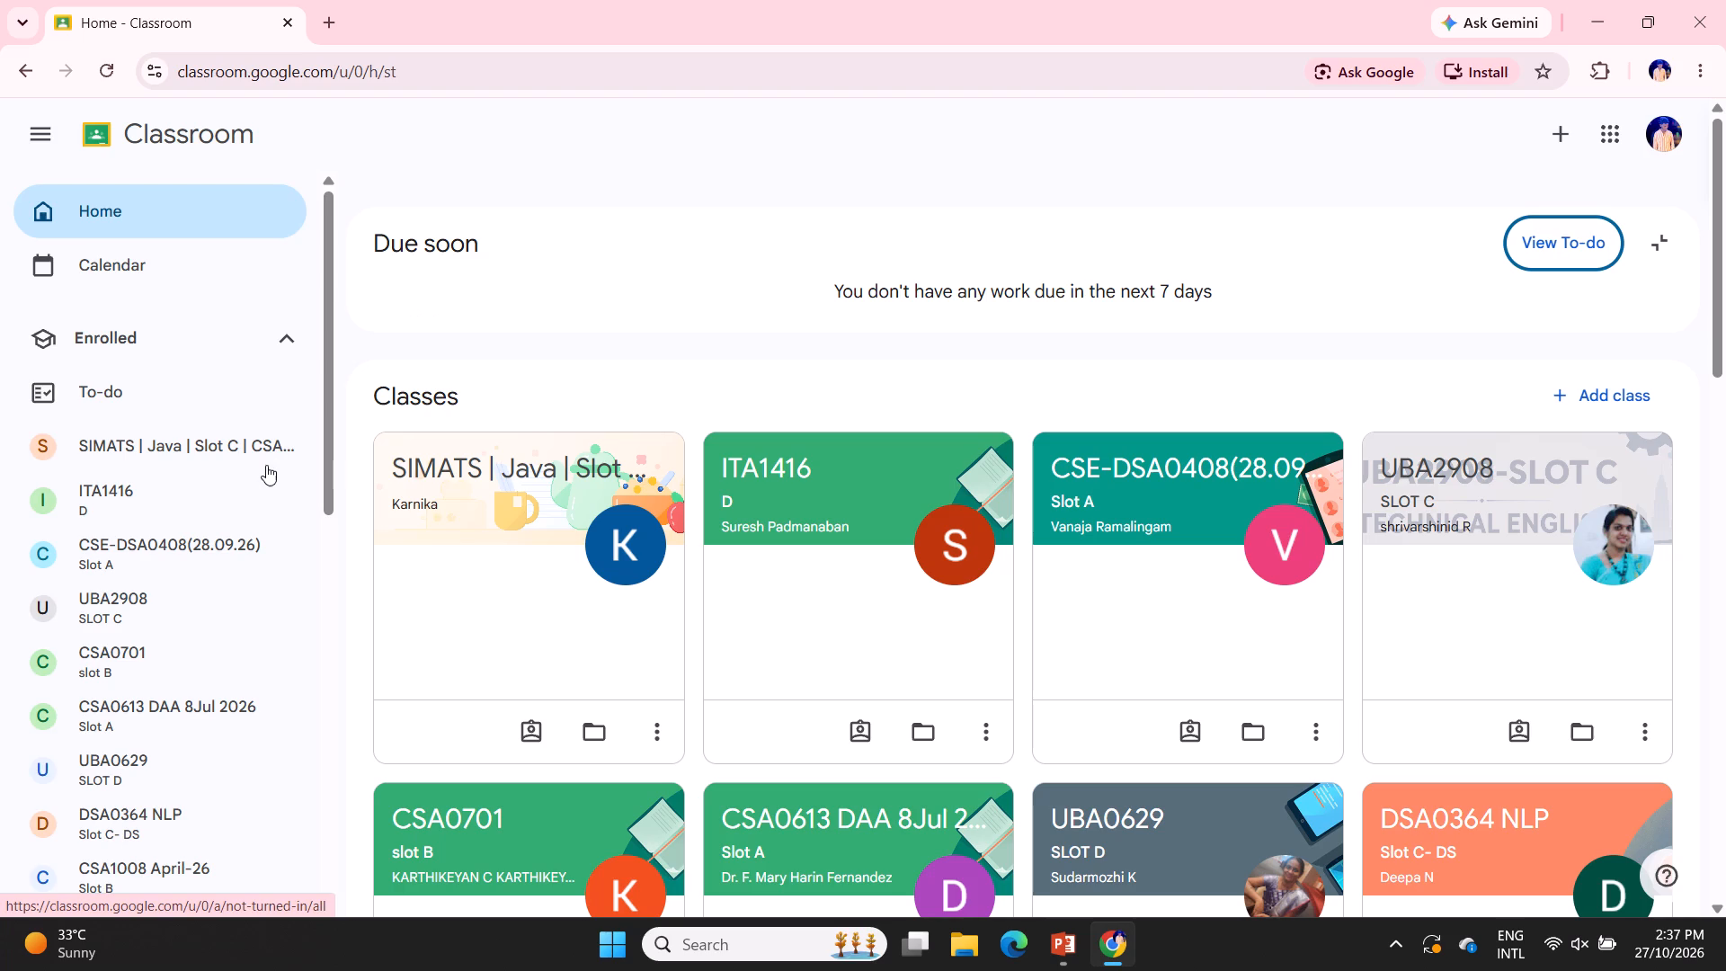
Open the CO2 Assessment Tool 1 assignment in the ITA1416 class and dismiss the pop-up advert covering the work area.
{"action": "left_click", "coordinate": [229, 492]}
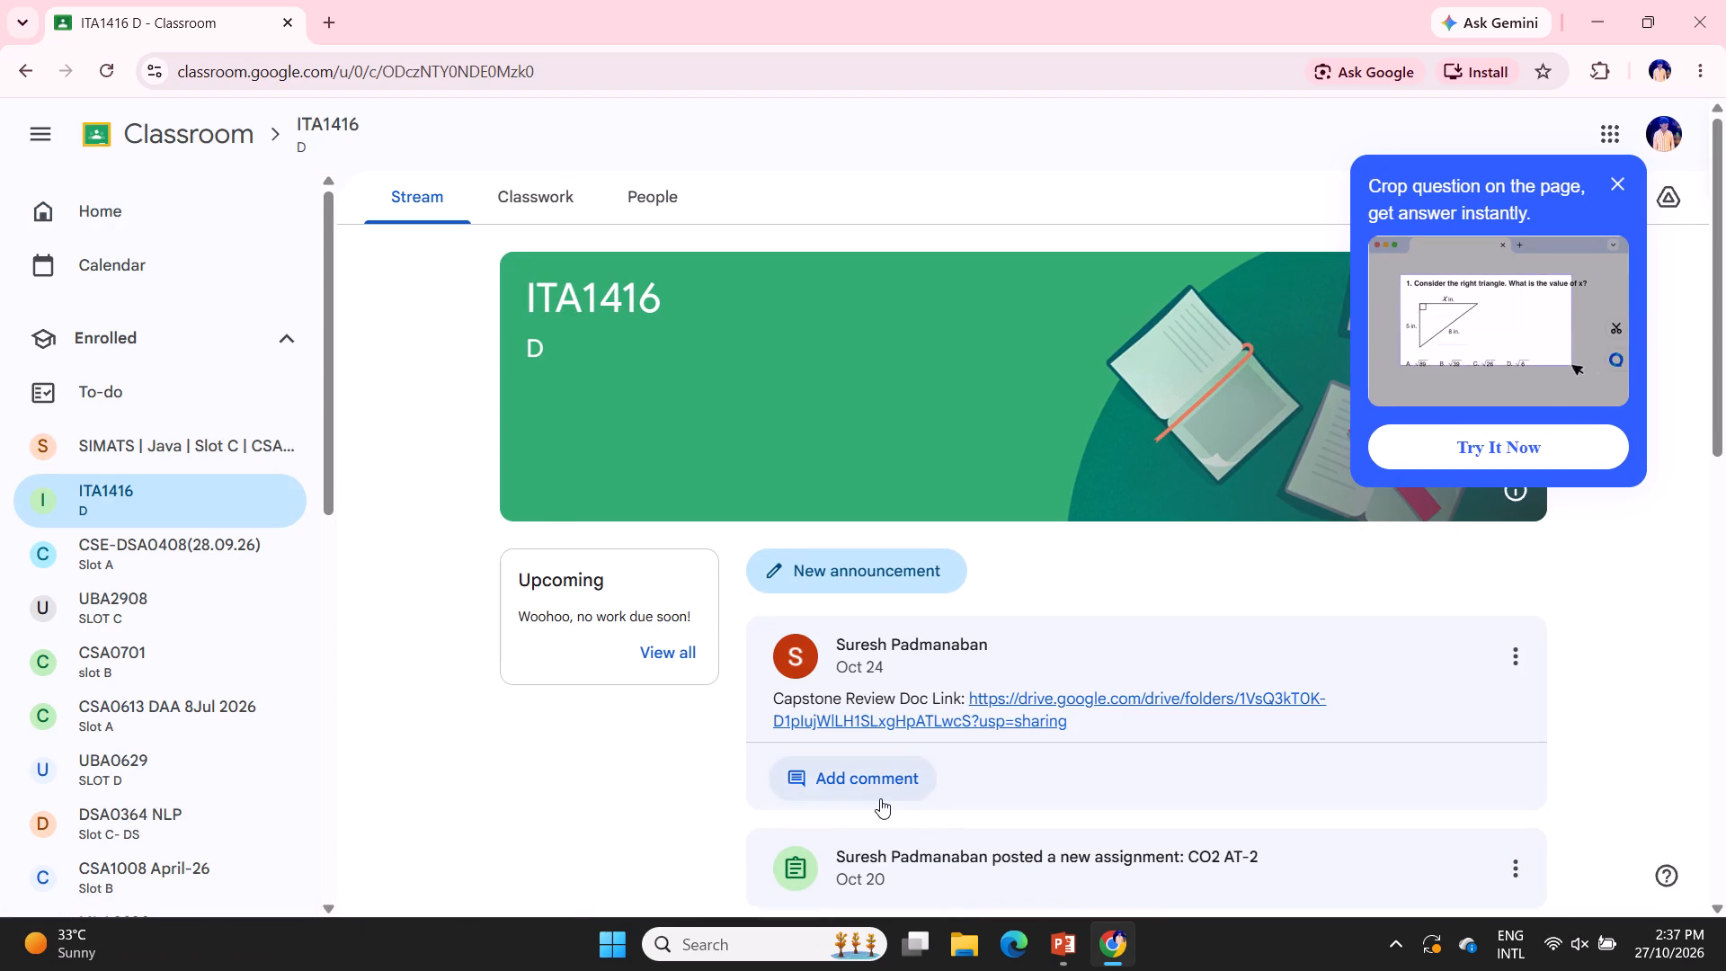
{"action": "scroll", "coordinate": [939, 824], "scroll_direction": "down", "scroll_amount": 2}
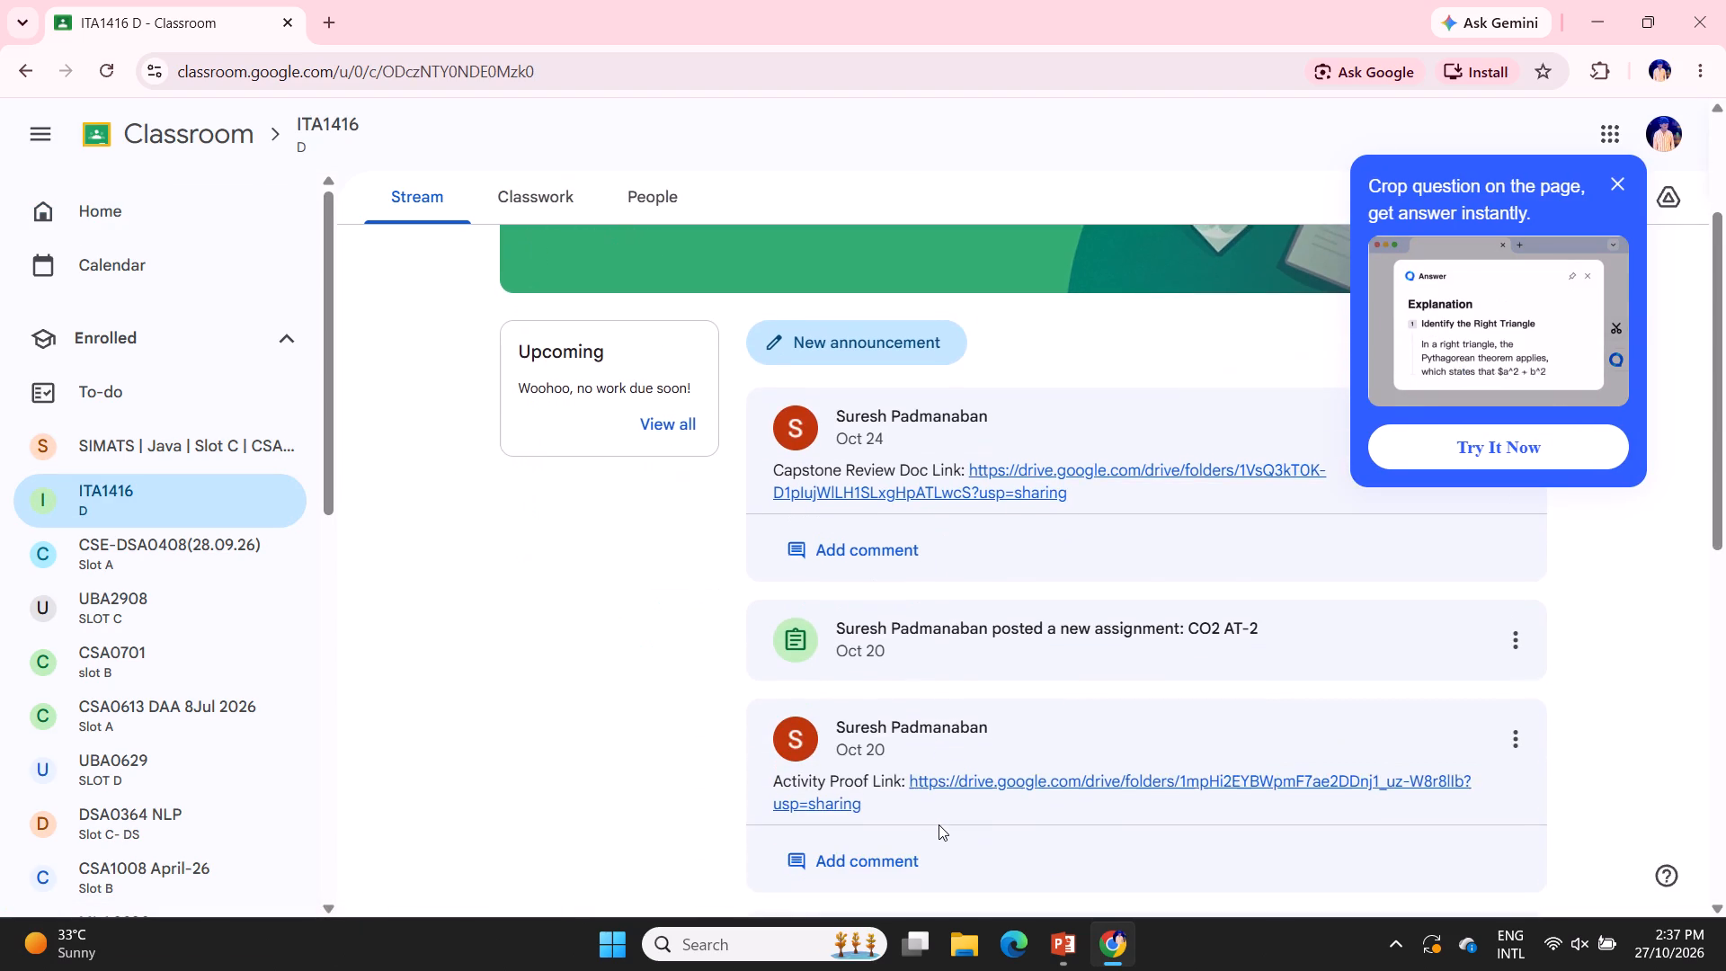
{"action": "scroll", "coordinate": [939, 824], "scroll_direction": "down", "scroll_amount": 1}
{"action": "left_click", "coordinate": [939, 824]}
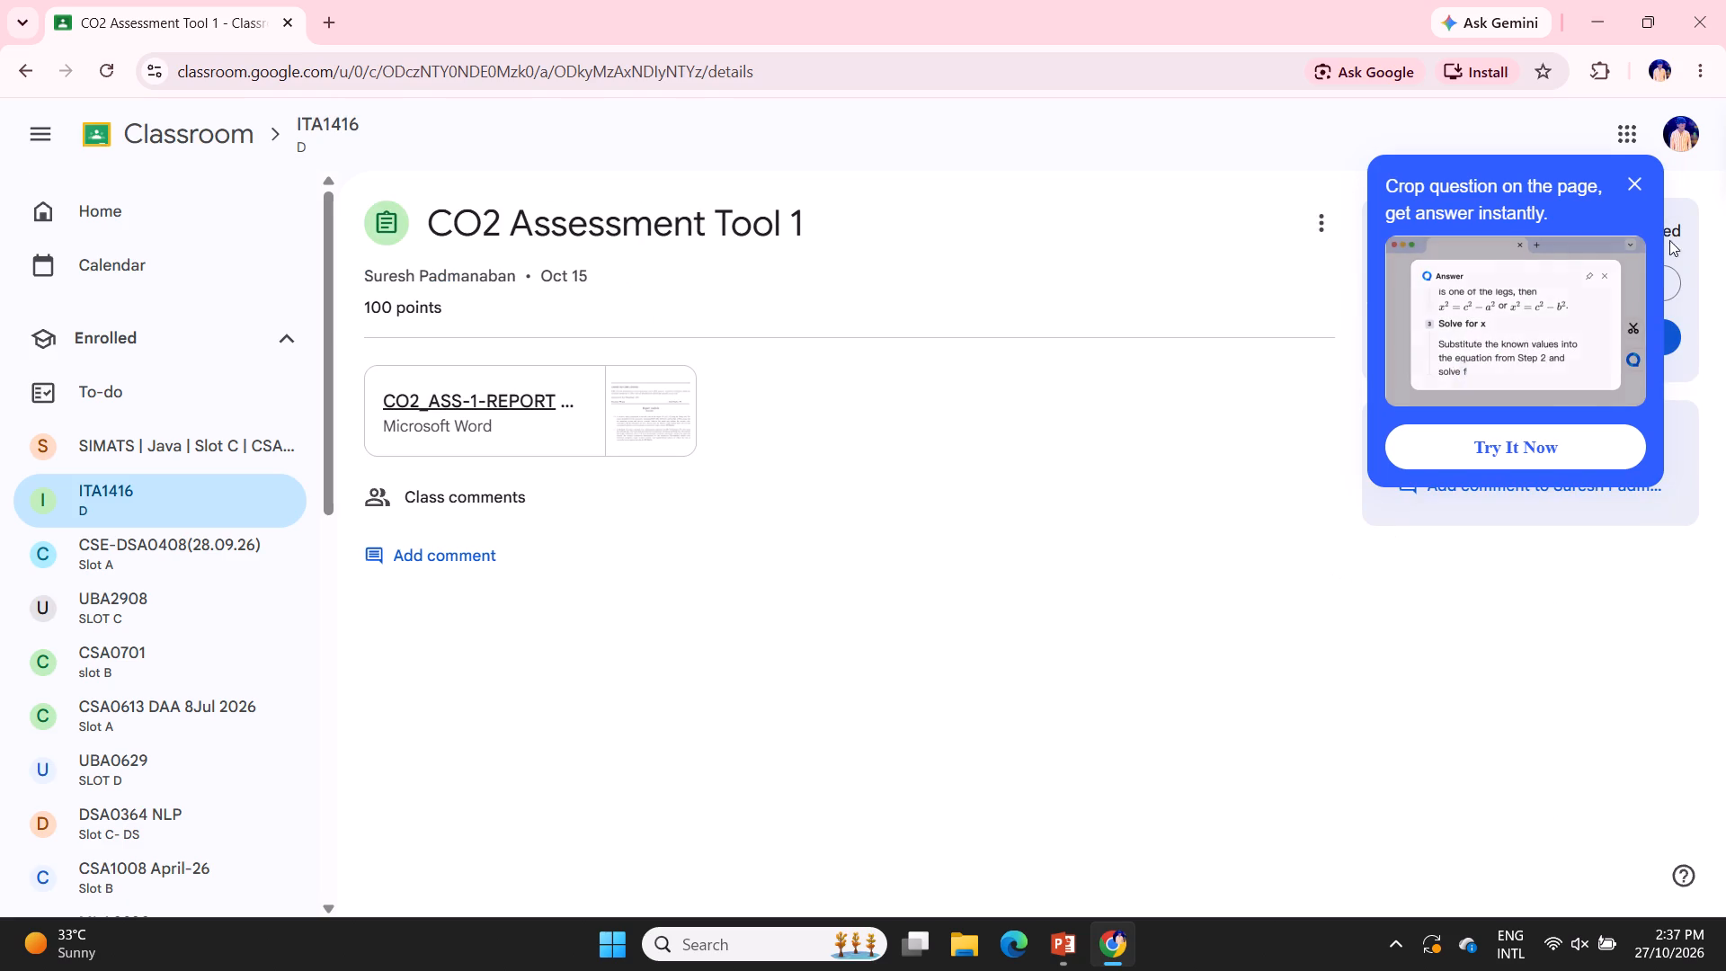
{"action": "left_click", "coordinate": [1635, 195]}
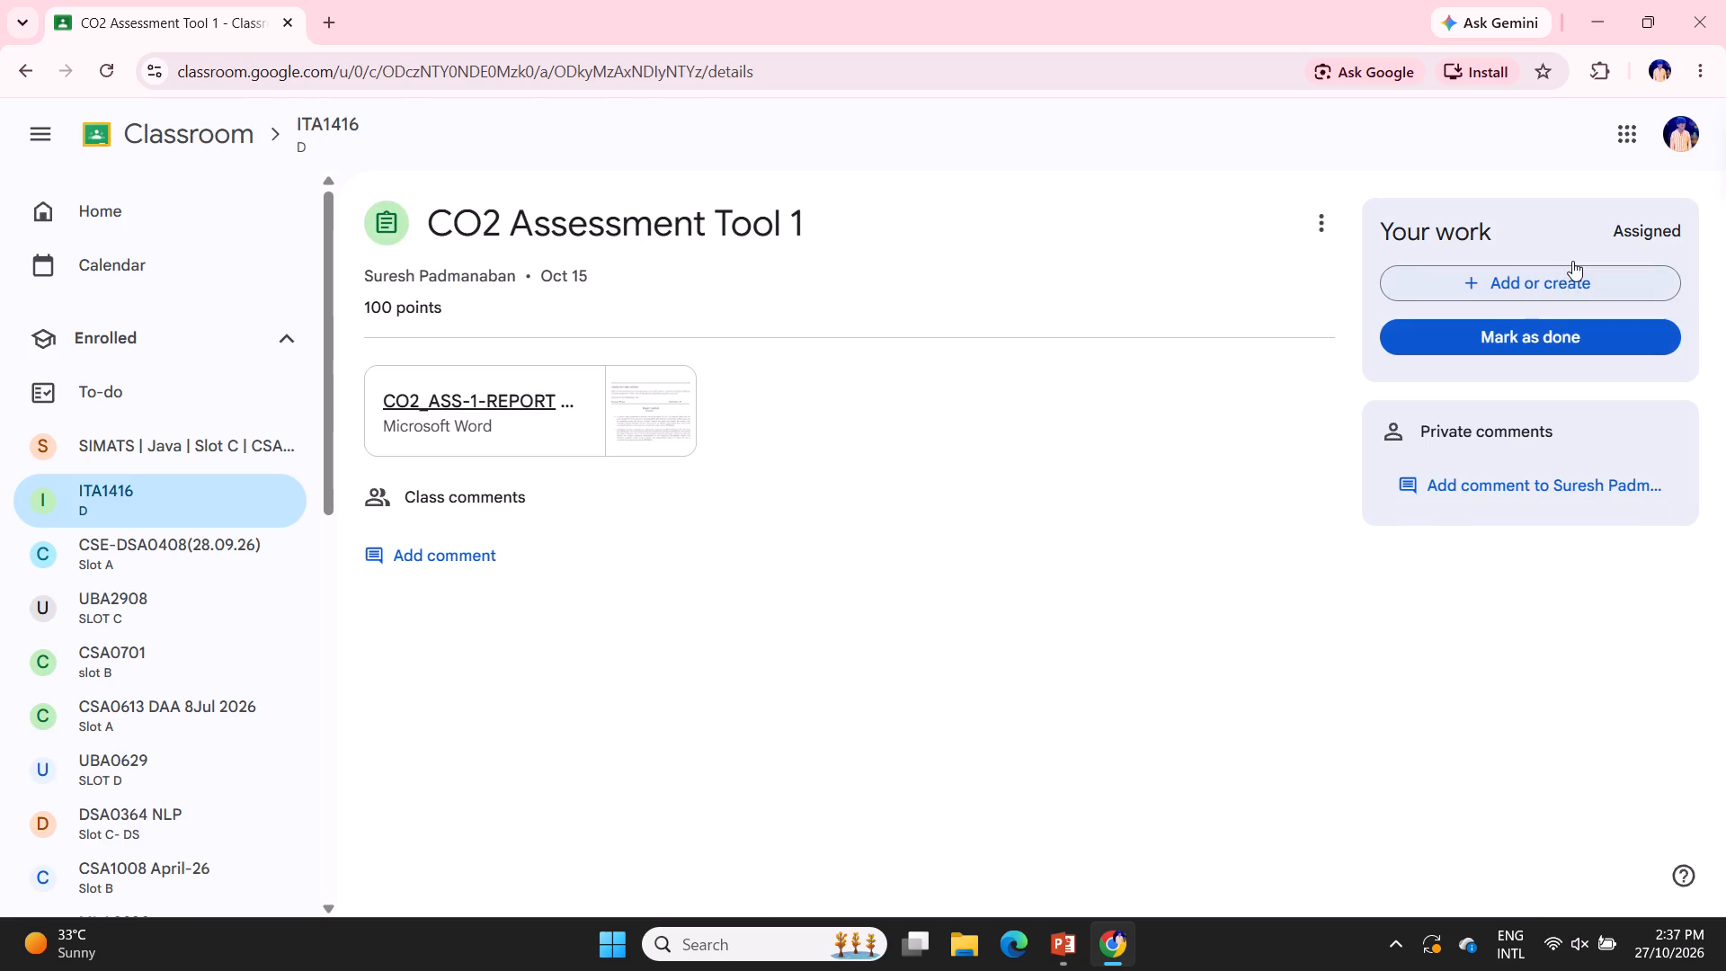
Attach the Word file CO2_ASS-1 eh from the Downloads folder to the CO2 Assessment Tool 1 assignment.
{"action": "left_click", "coordinate": [1567, 273]}
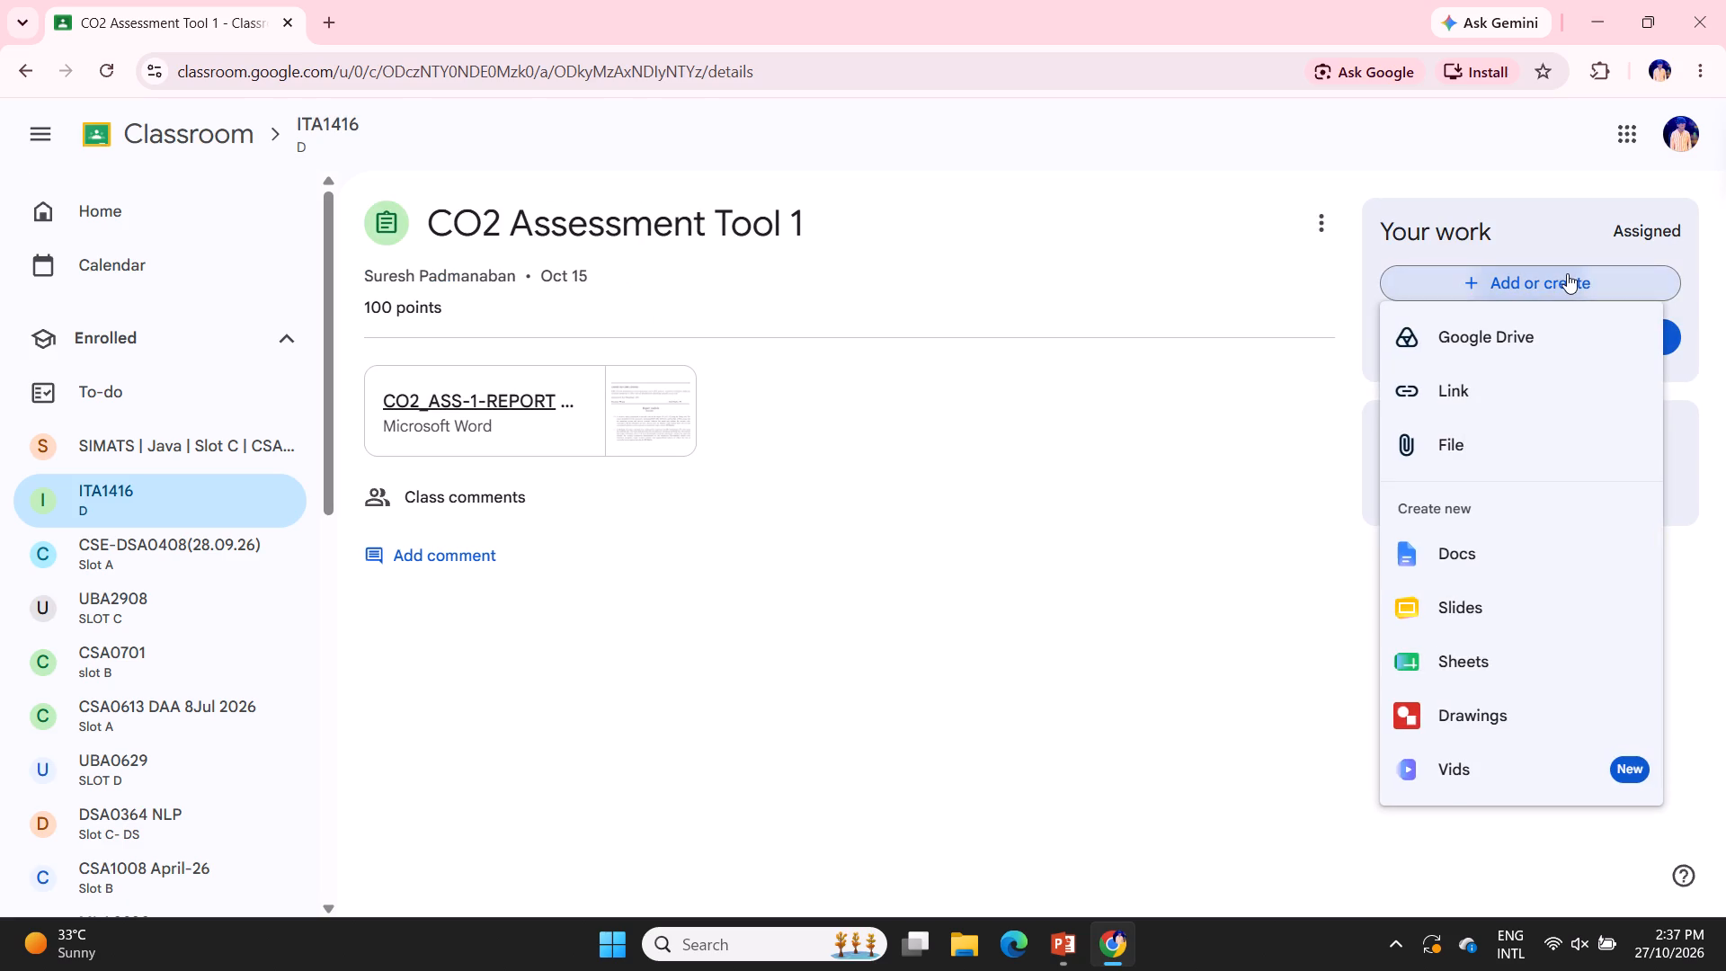
{"action": "left_click", "coordinate": [1499, 439]}
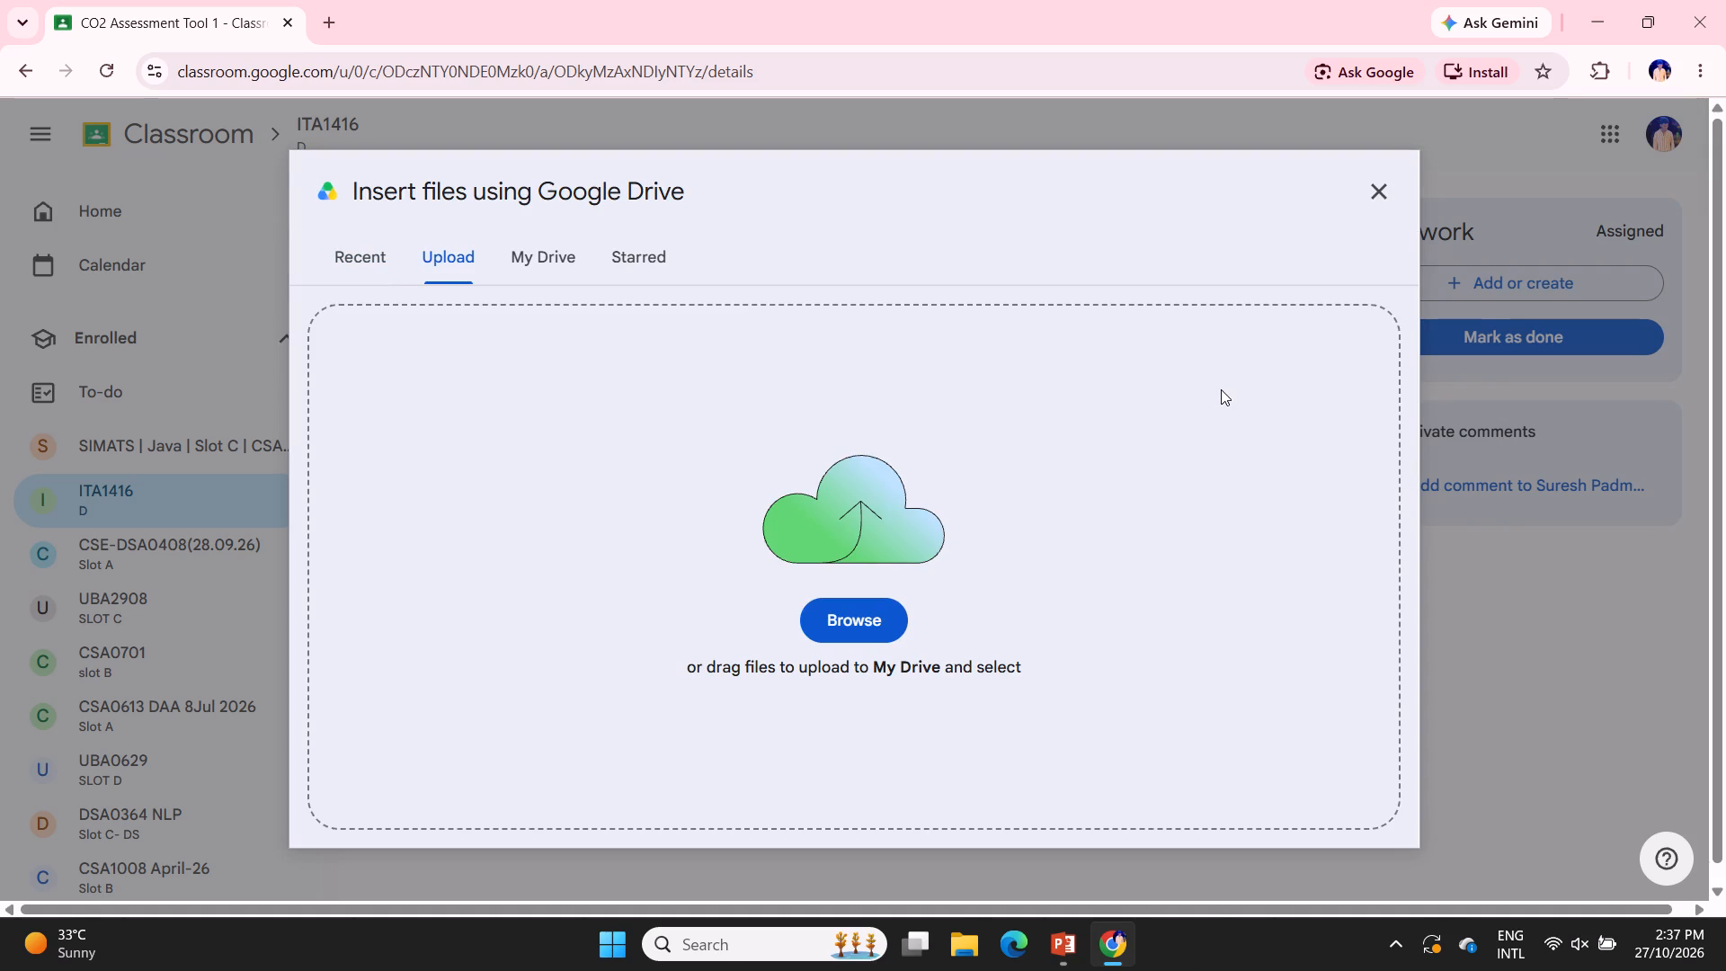
{"action": "left_click", "coordinate": [881, 616]}
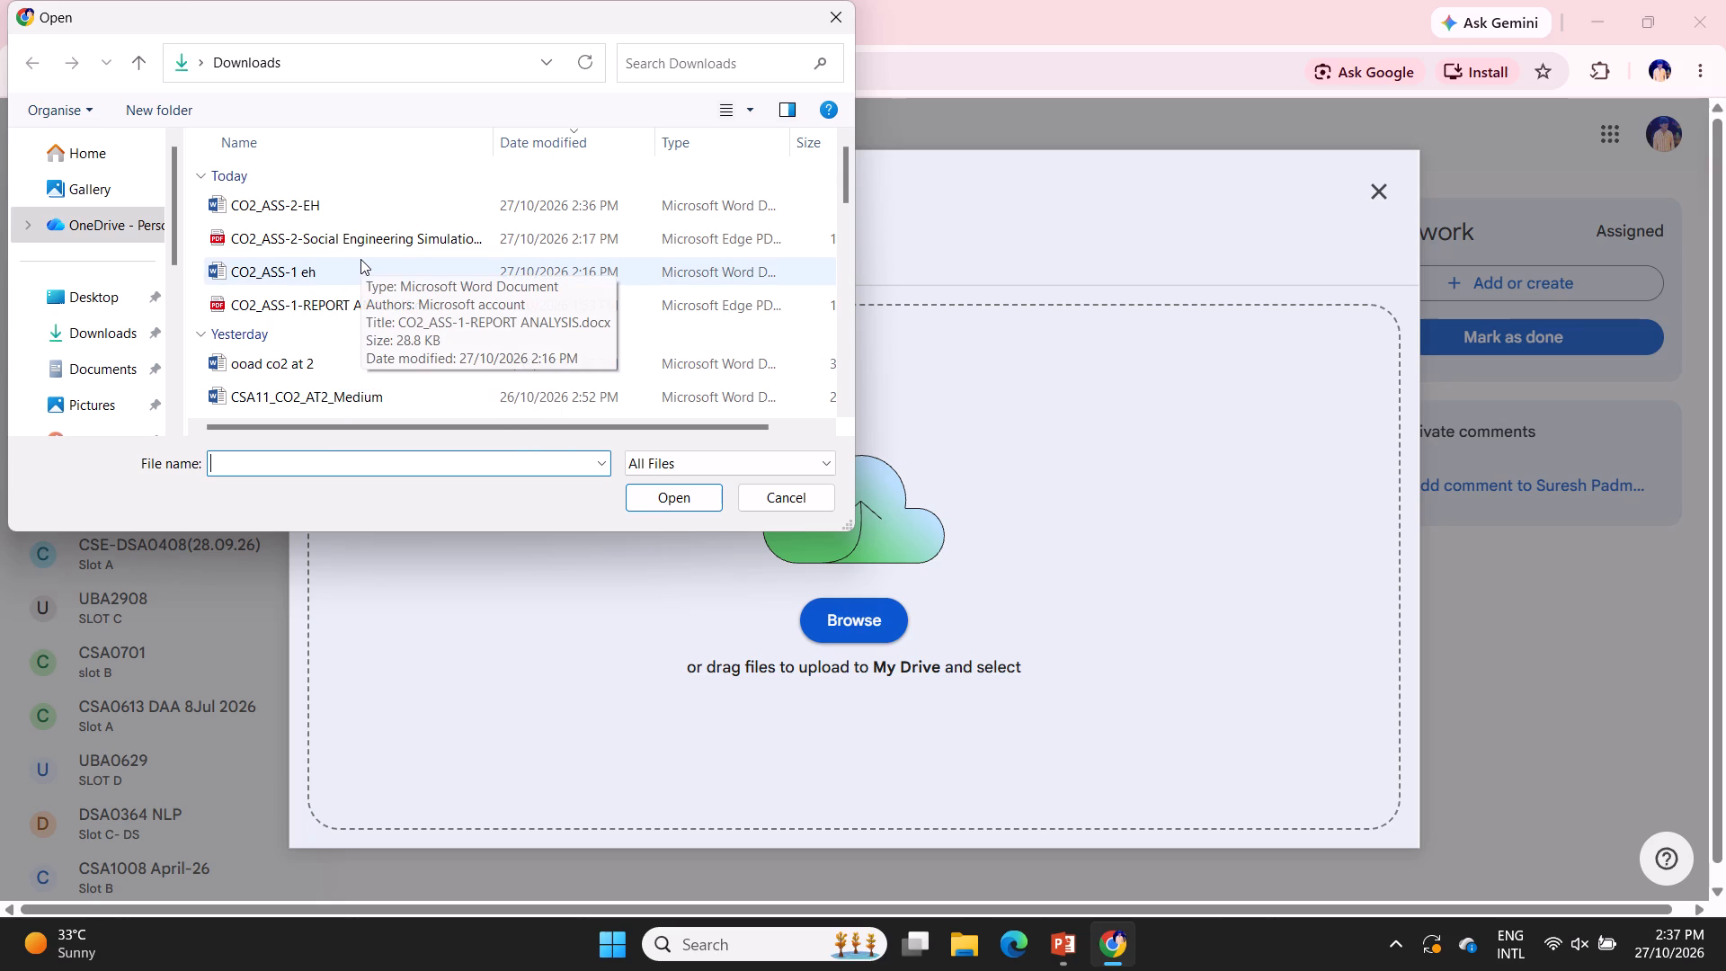
{"action": "left_click", "coordinate": [321, 270]}
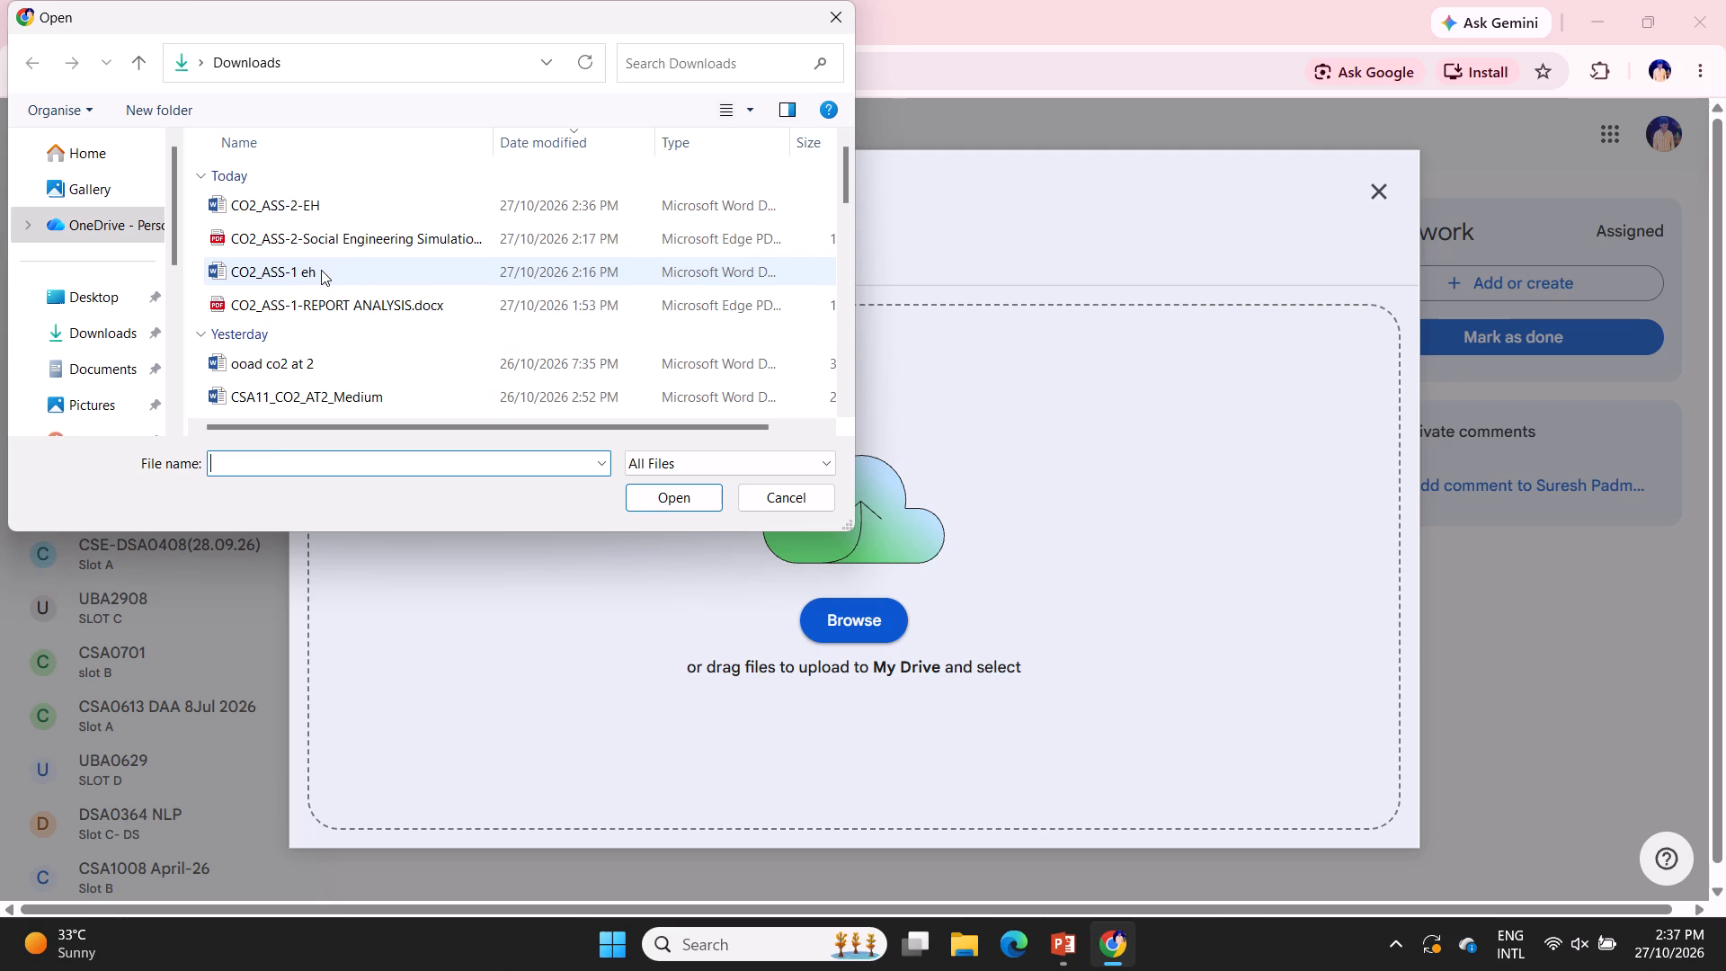
{"action": "left_click", "coordinate": [637, 497]}
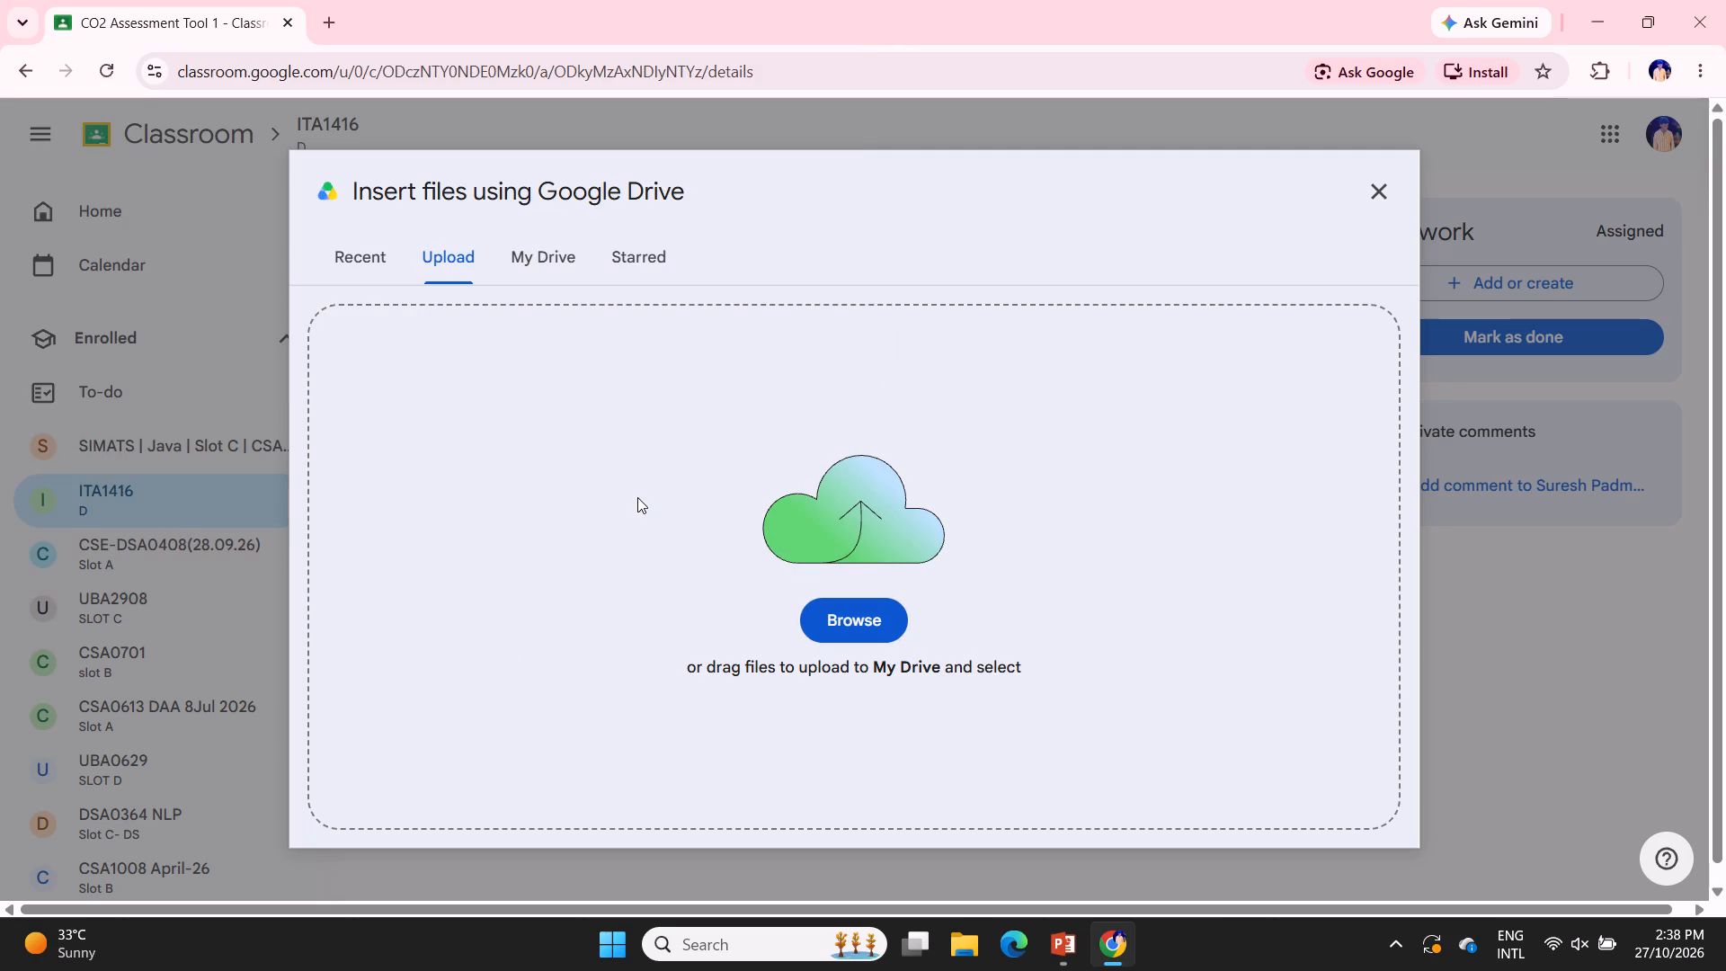
{"action": "left_click", "coordinate": [825, 614]}
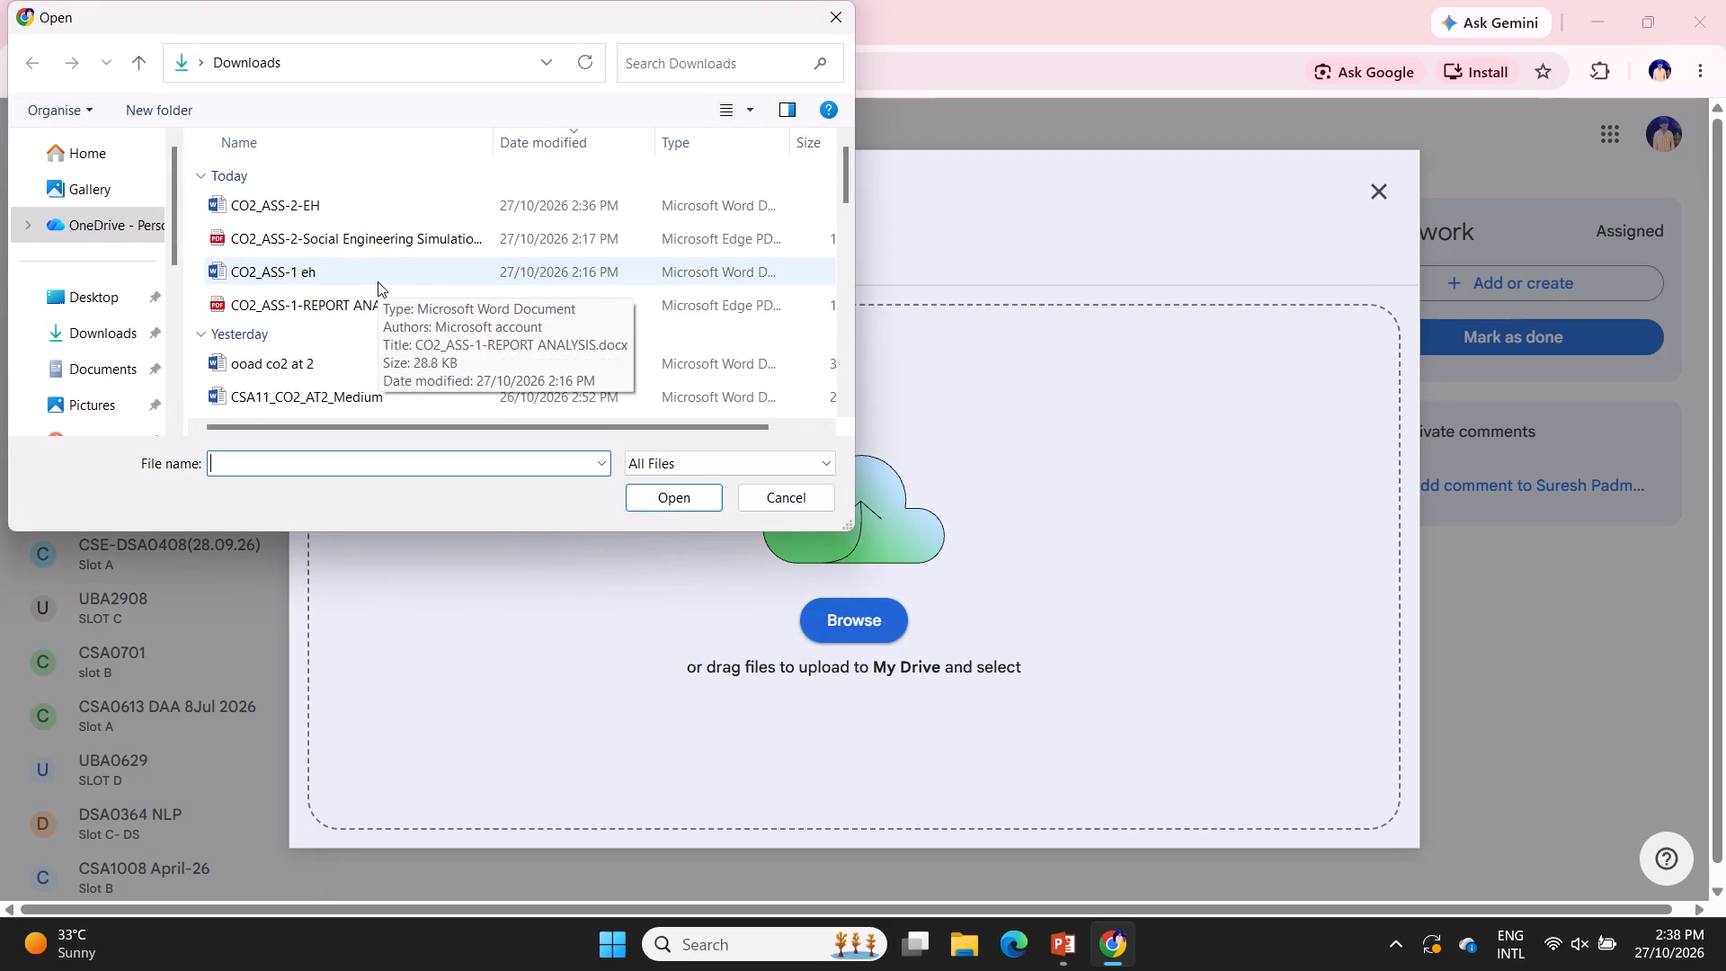
{"action": "left_click", "coordinate": [378, 281]}
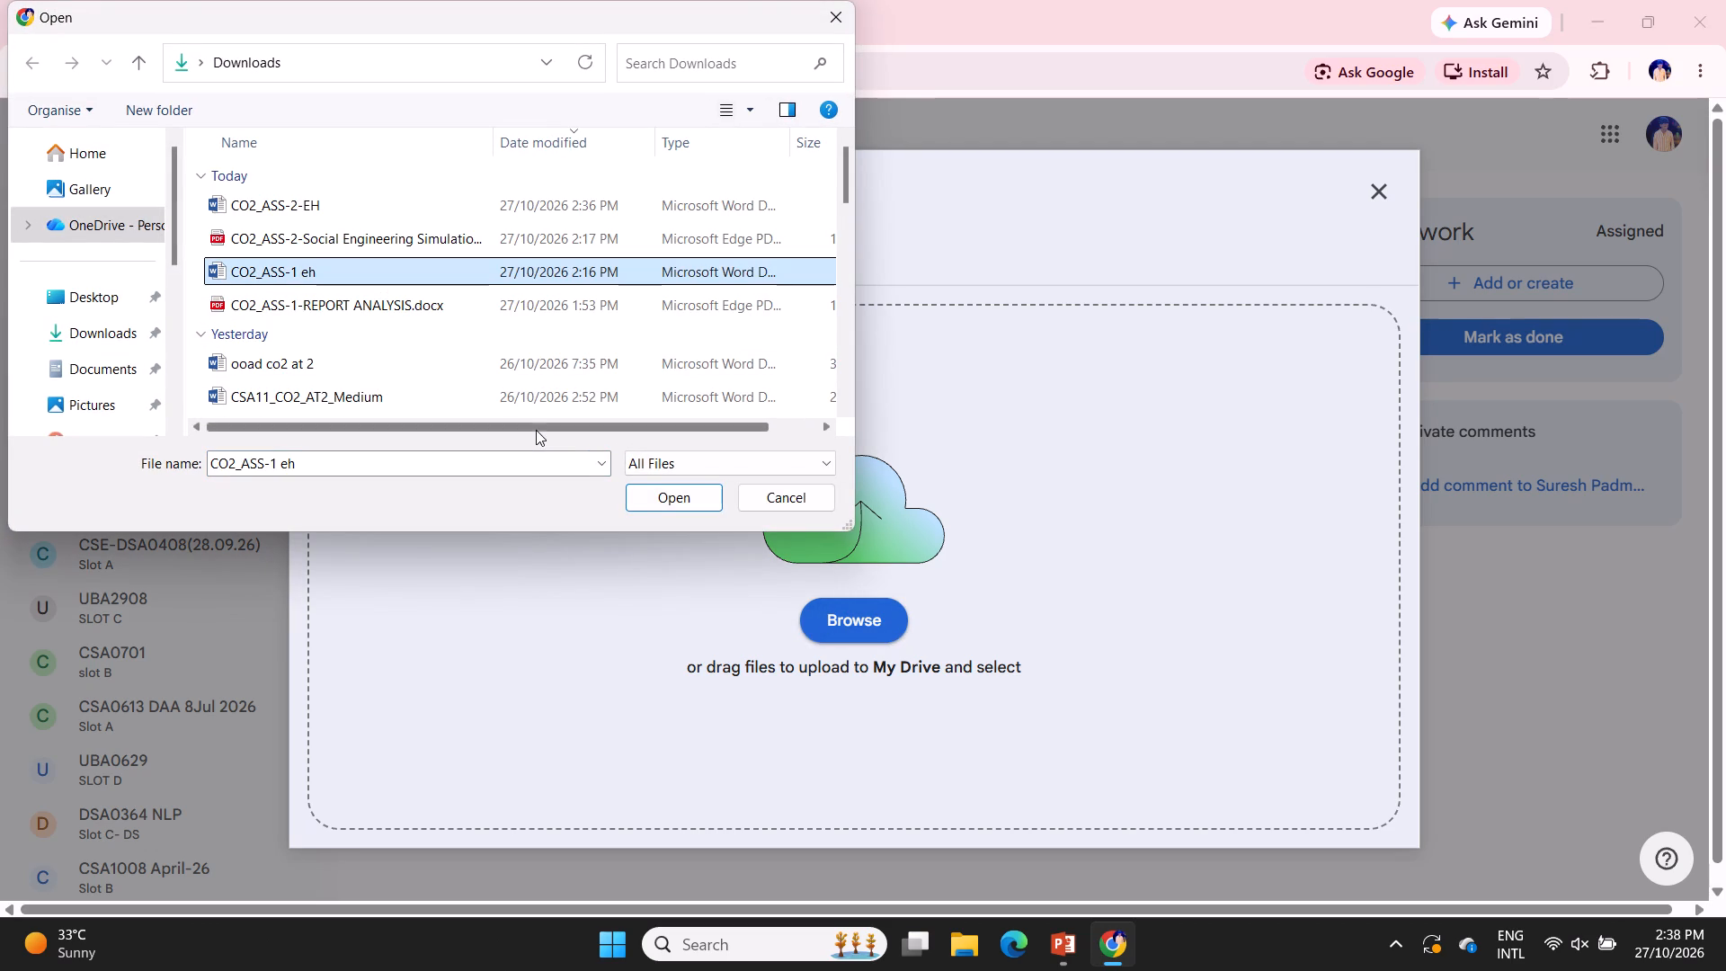
{"action": "left_click", "coordinate": [637, 502]}
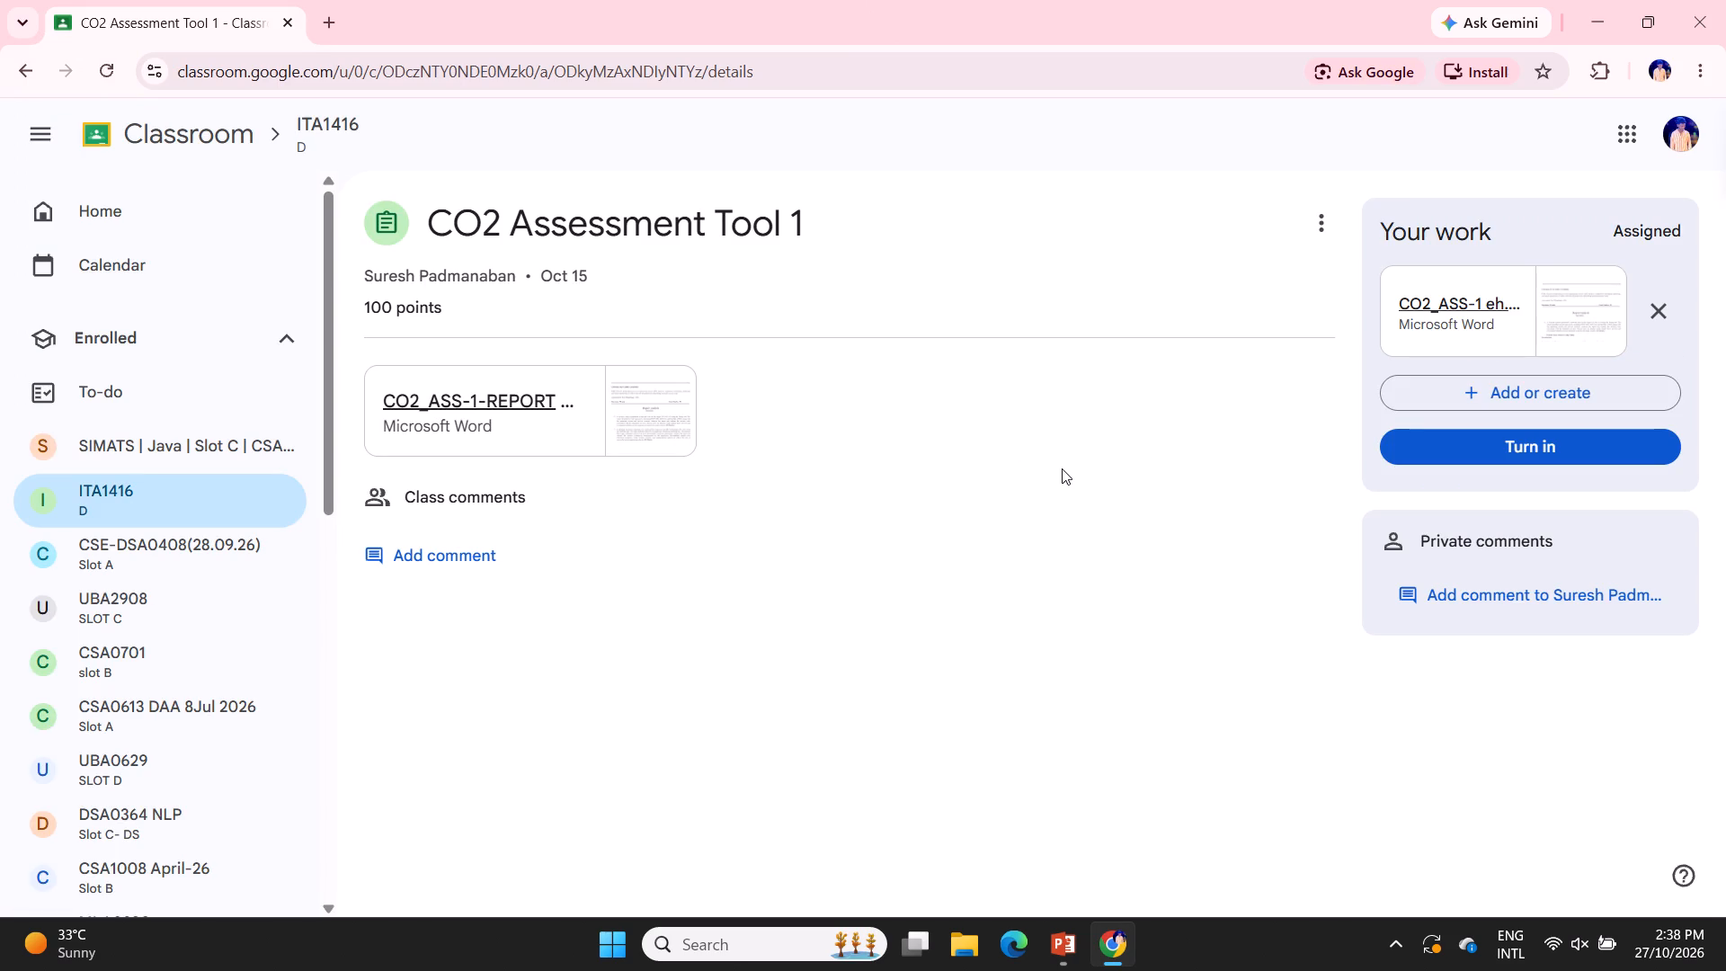
Turn in the CO2 Assessment Tool 1 work with its attached file.
{"action": "left_click", "coordinate": [1453, 442]}
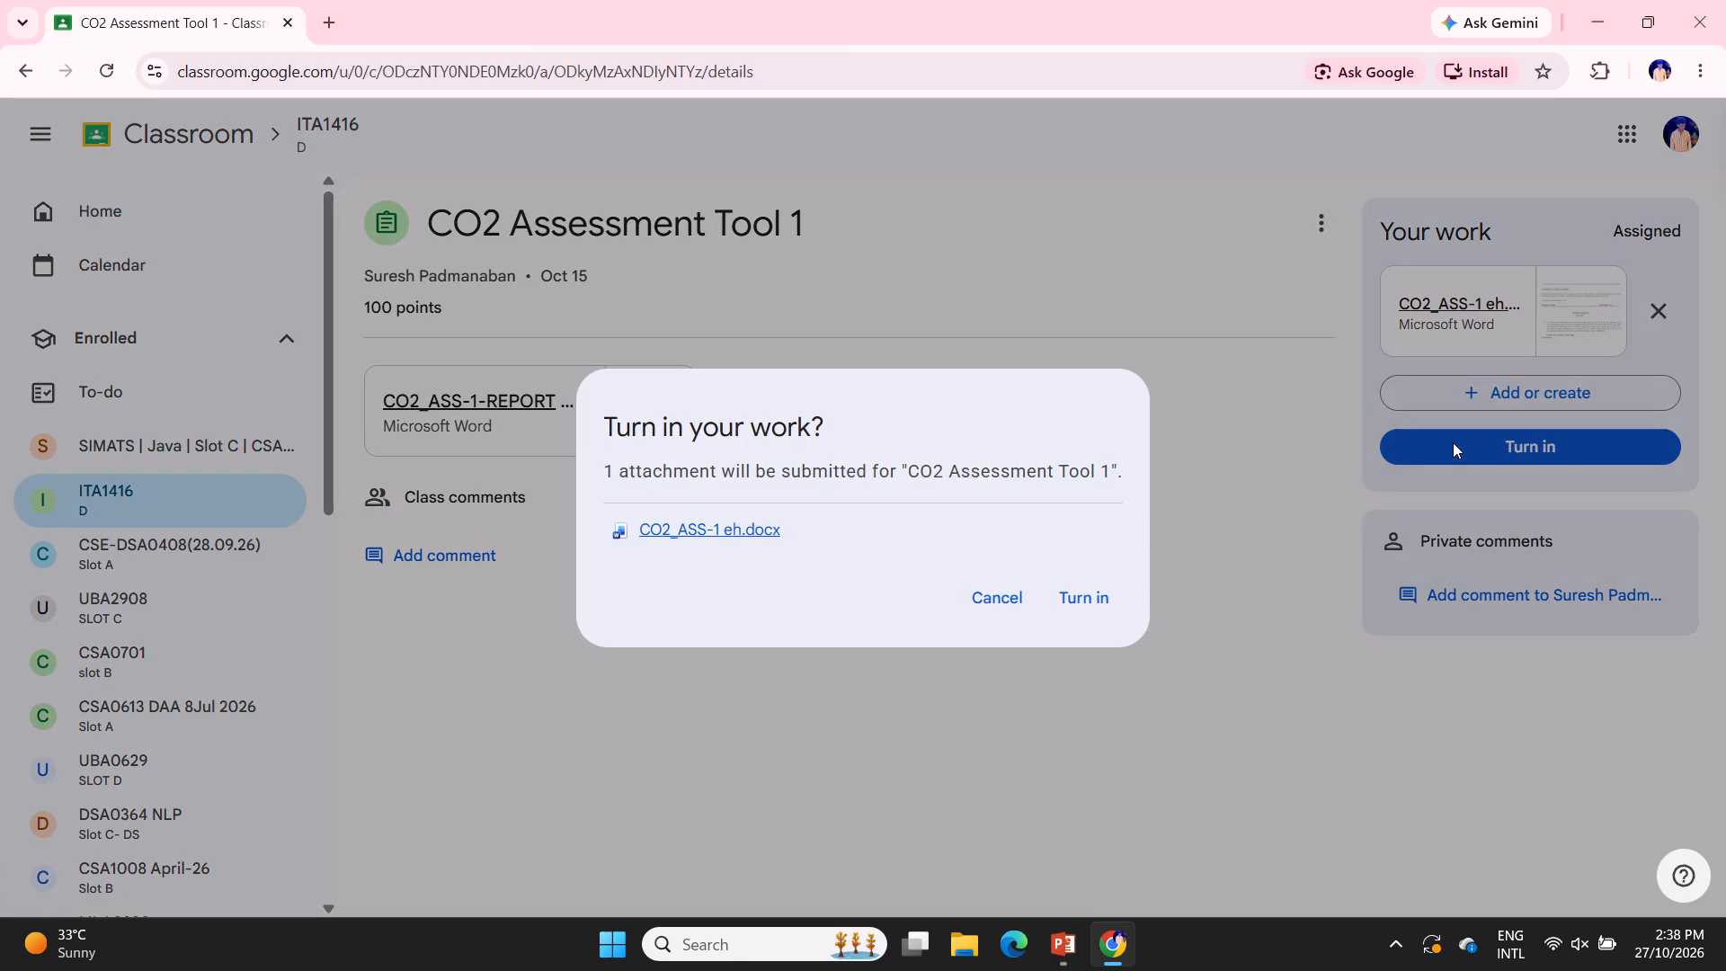
{"action": "left_click", "coordinate": [1090, 585]}
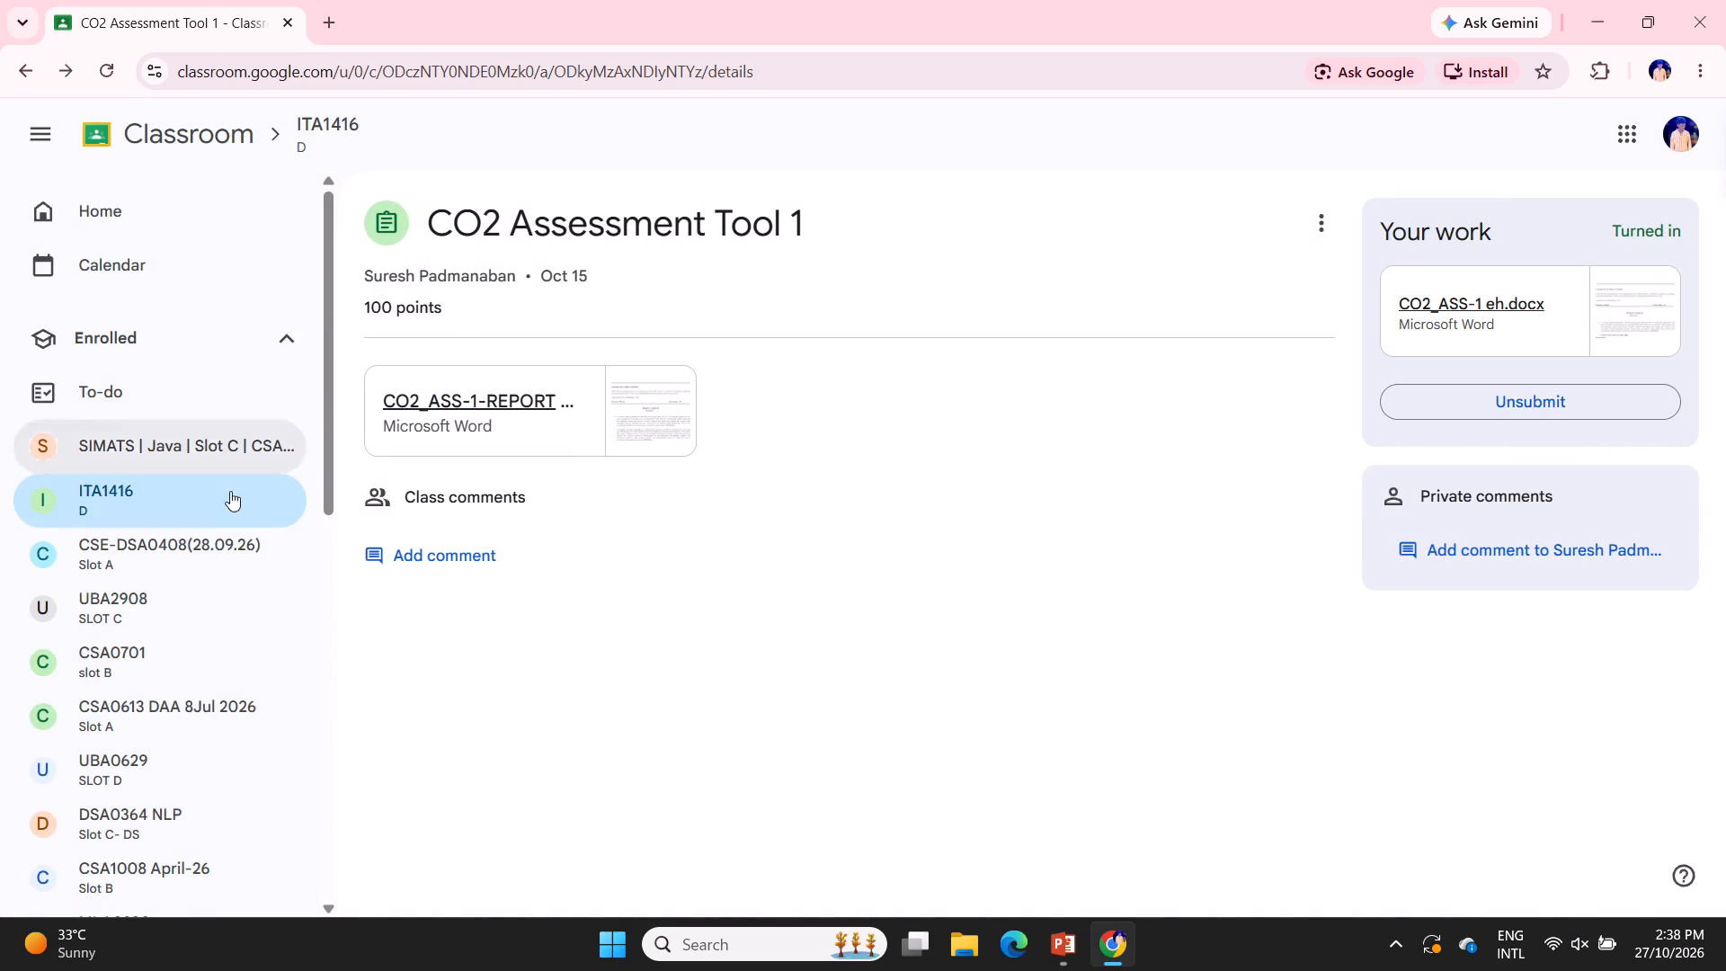
Return to the ITA1416 class stream and open the CO2 AT-2 assignment.
{"action": "left_click", "coordinate": [198, 507]}
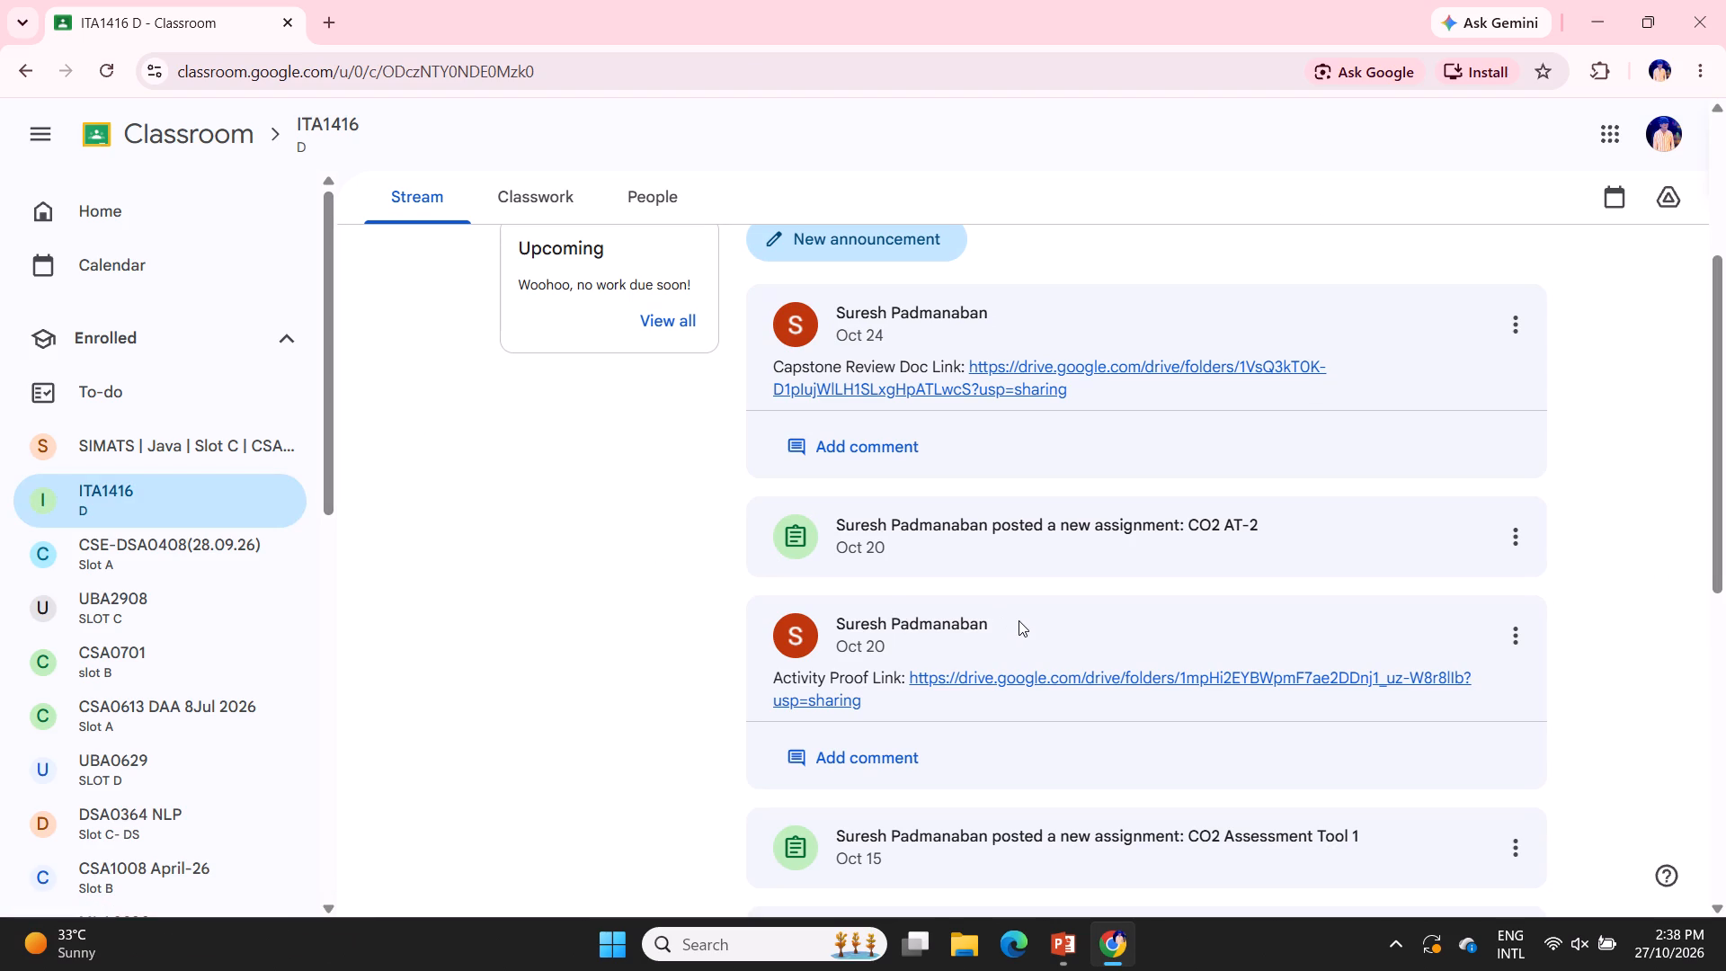
{"action": "scroll", "coordinate": [1019, 620], "scroll_direction": "up", "scroll_amount": 1}
{"action": "scroll", "coordinate": [1019, 620], "scroll_direction": "down", "scroll_amount": 1}
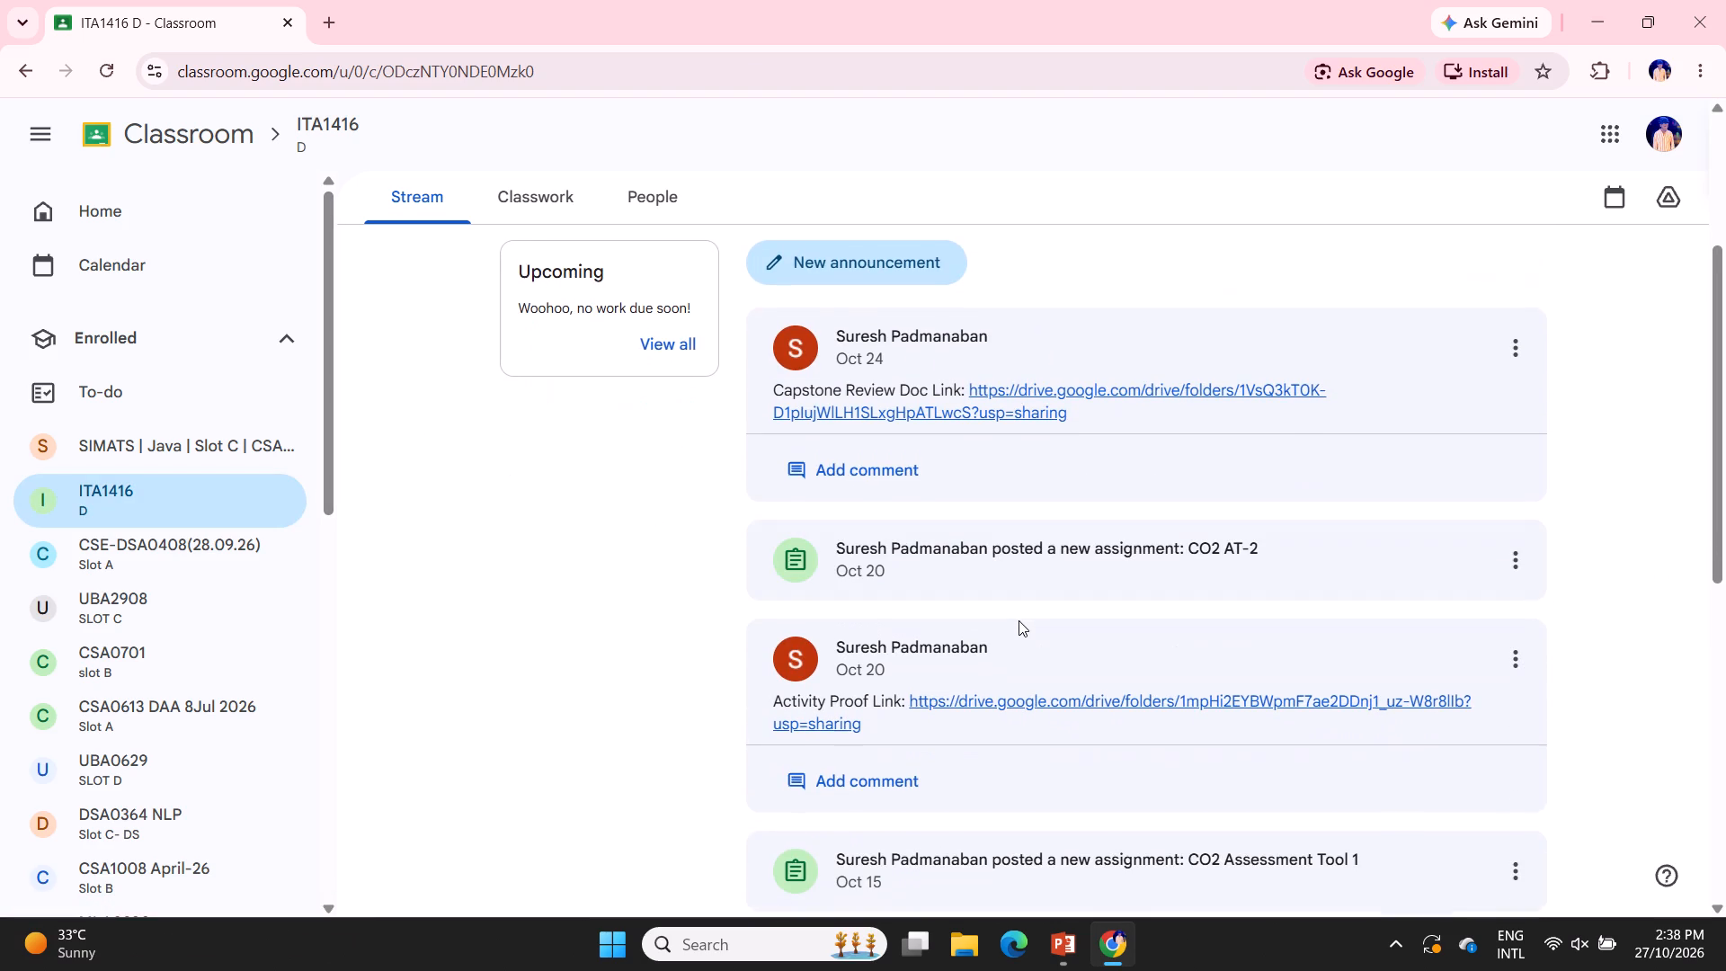
{"action": "left_click", "coordinate": [1060, 573]}
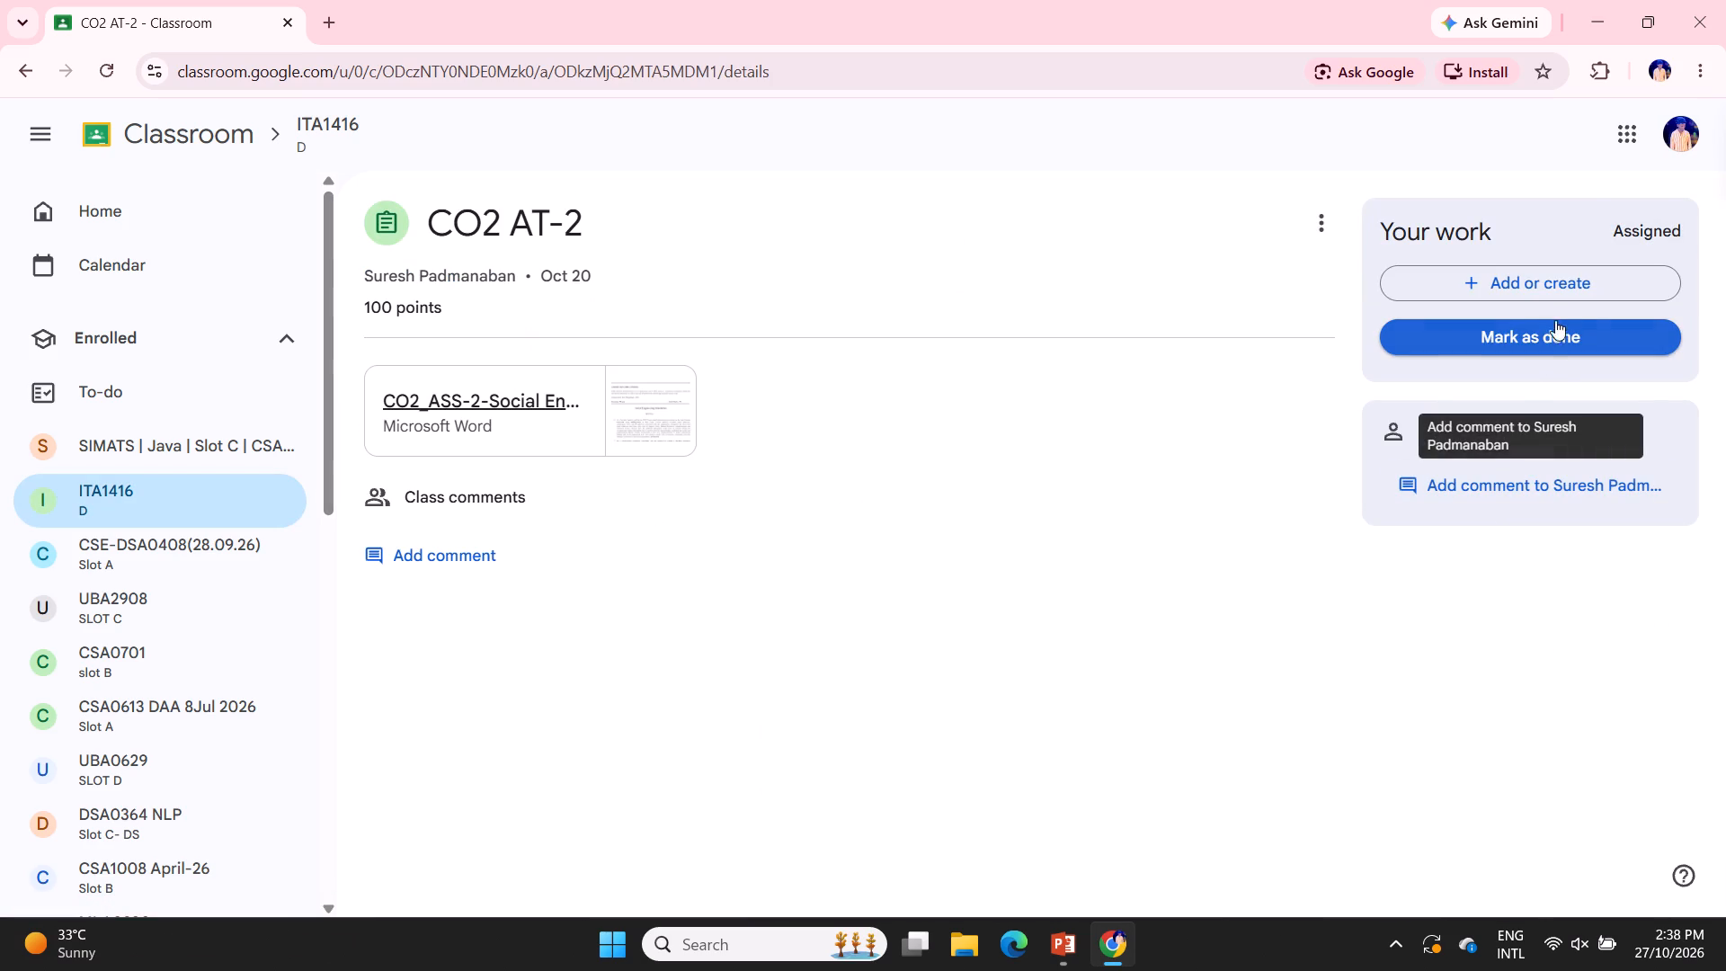
Attach the Word file CO2_ASS-2-EH from the Downloads folder to the CO2 AT-2 assignment.
{"action": "left_click", "coordinate": [1570, 281]}
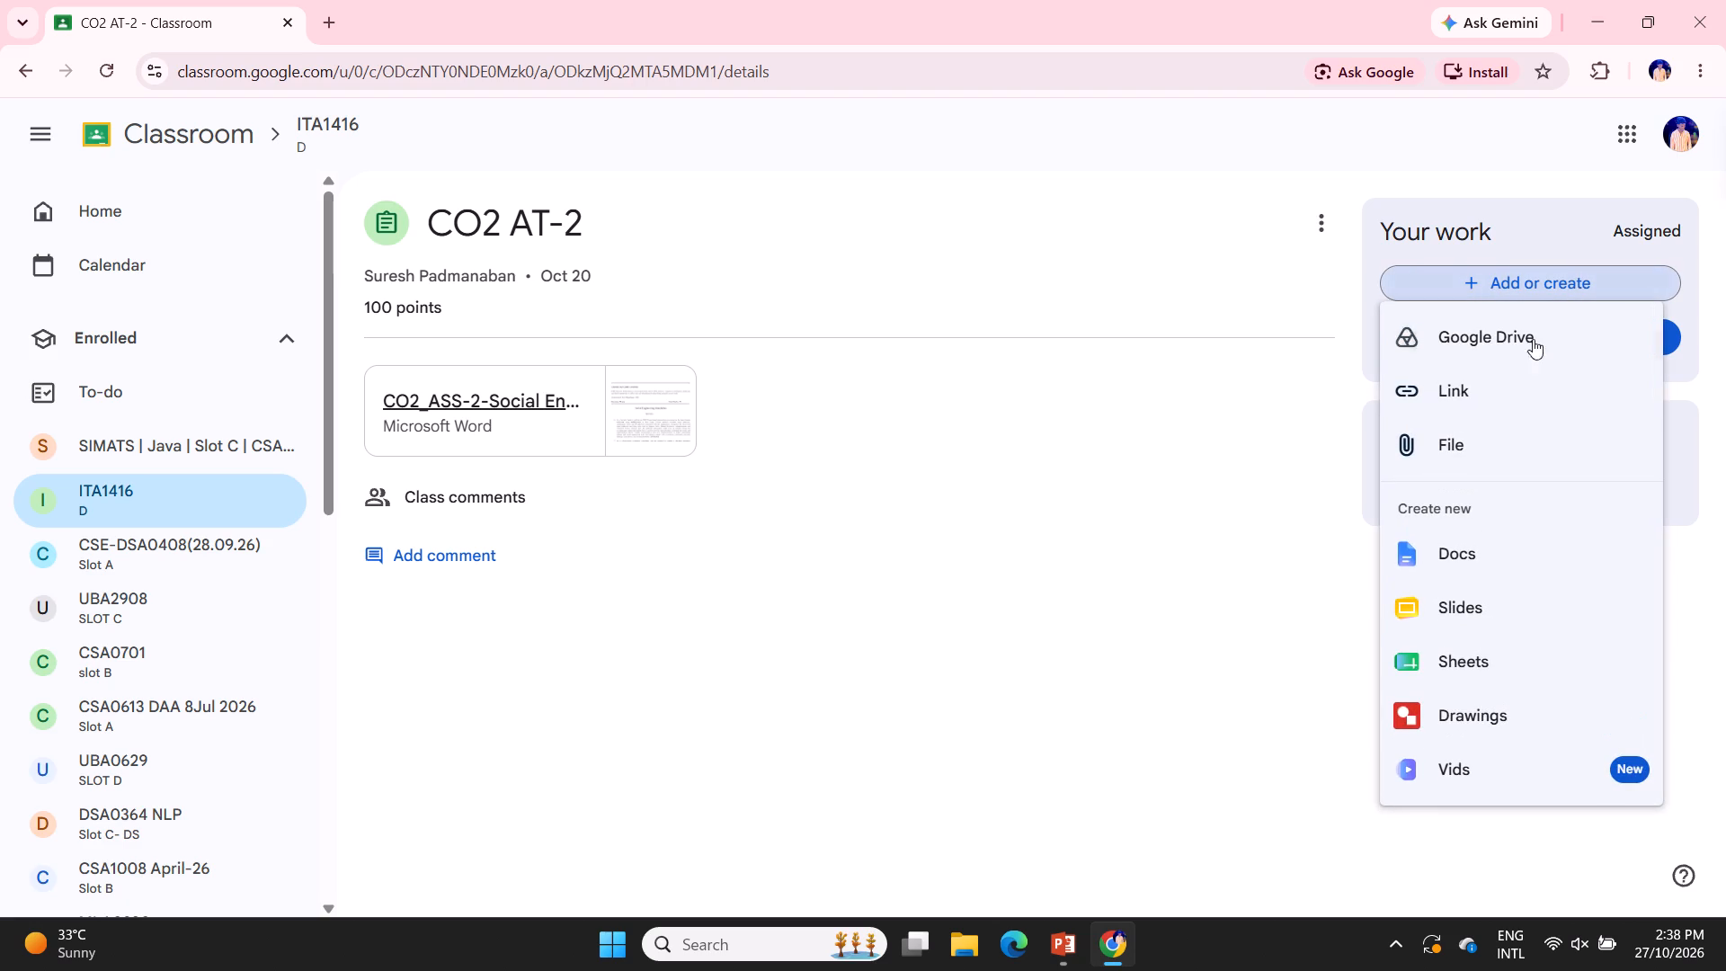
{"action": "left_click", "coordinate": [1490, 431]}
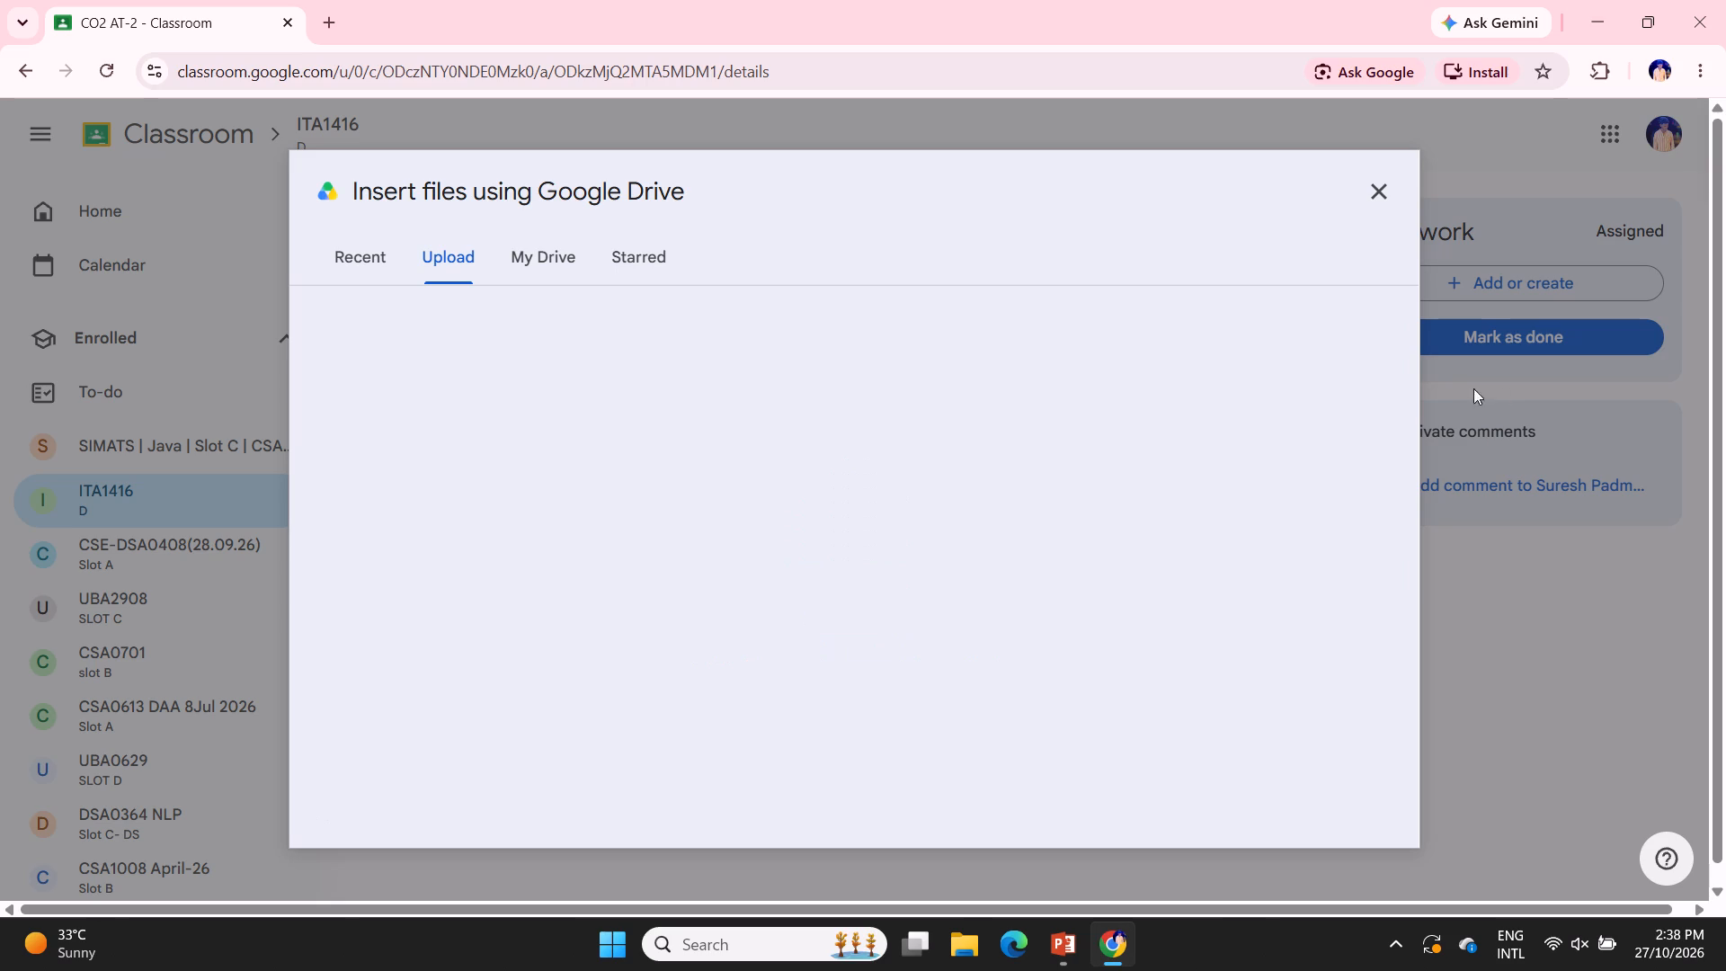
{"action": "left_click", "coordinate": [891, 633]}
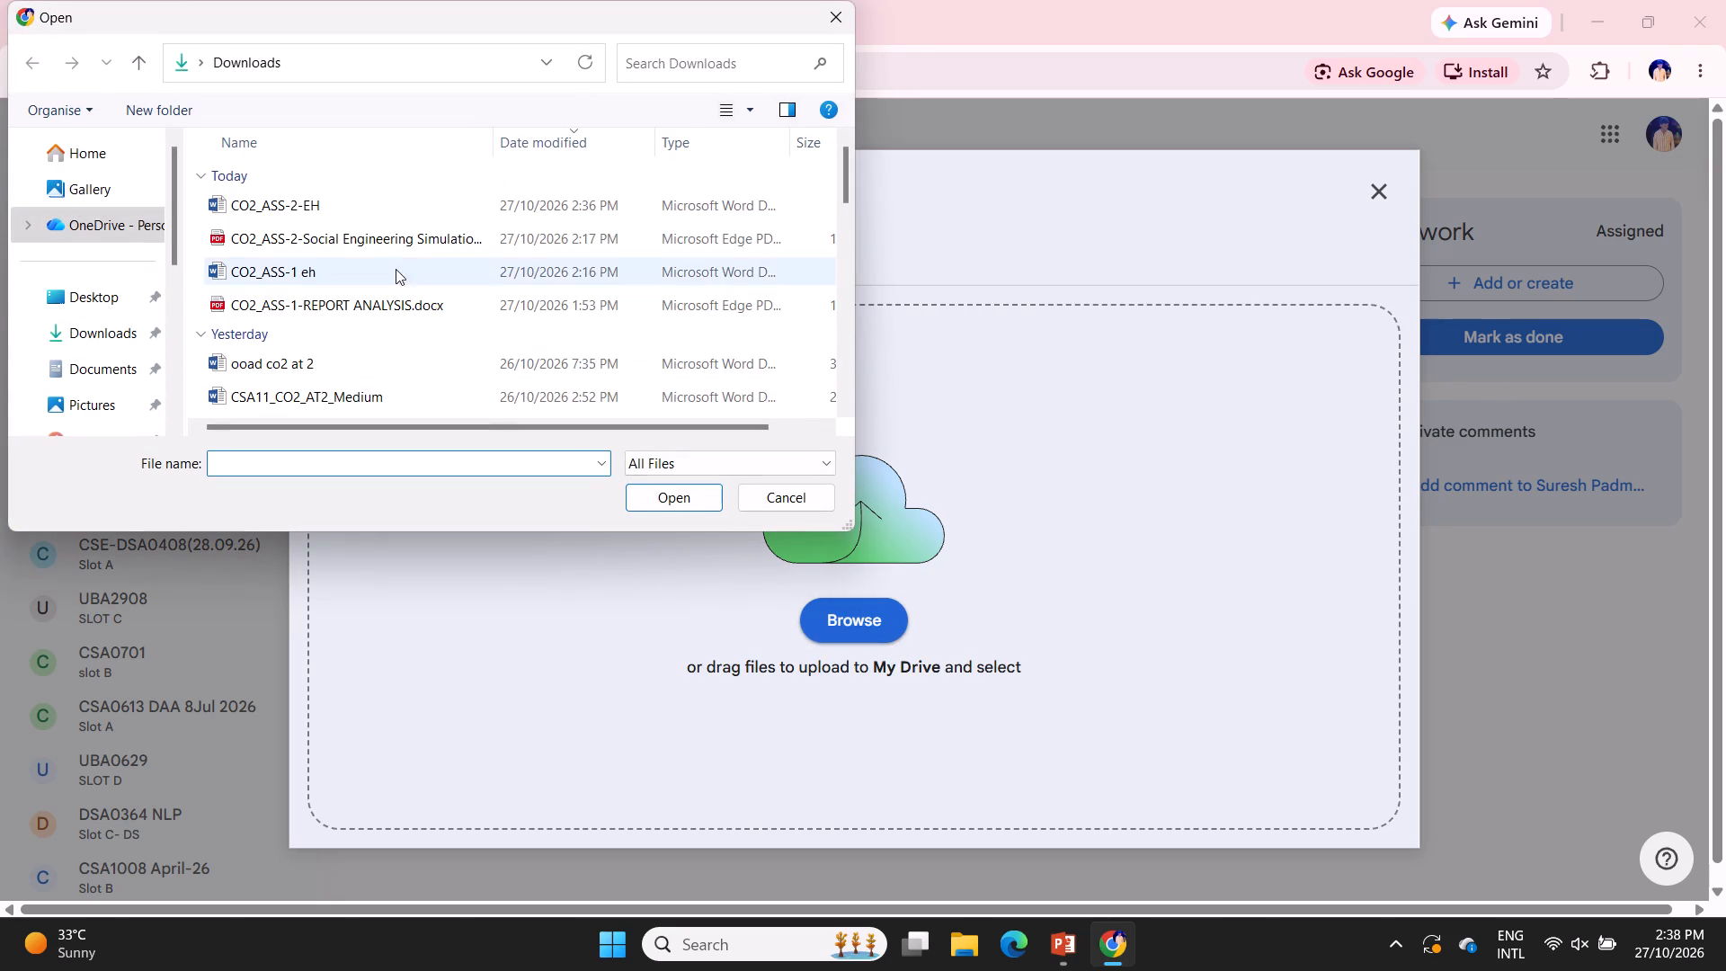
{"action": "left_click", "coordinate": [401, 213]}
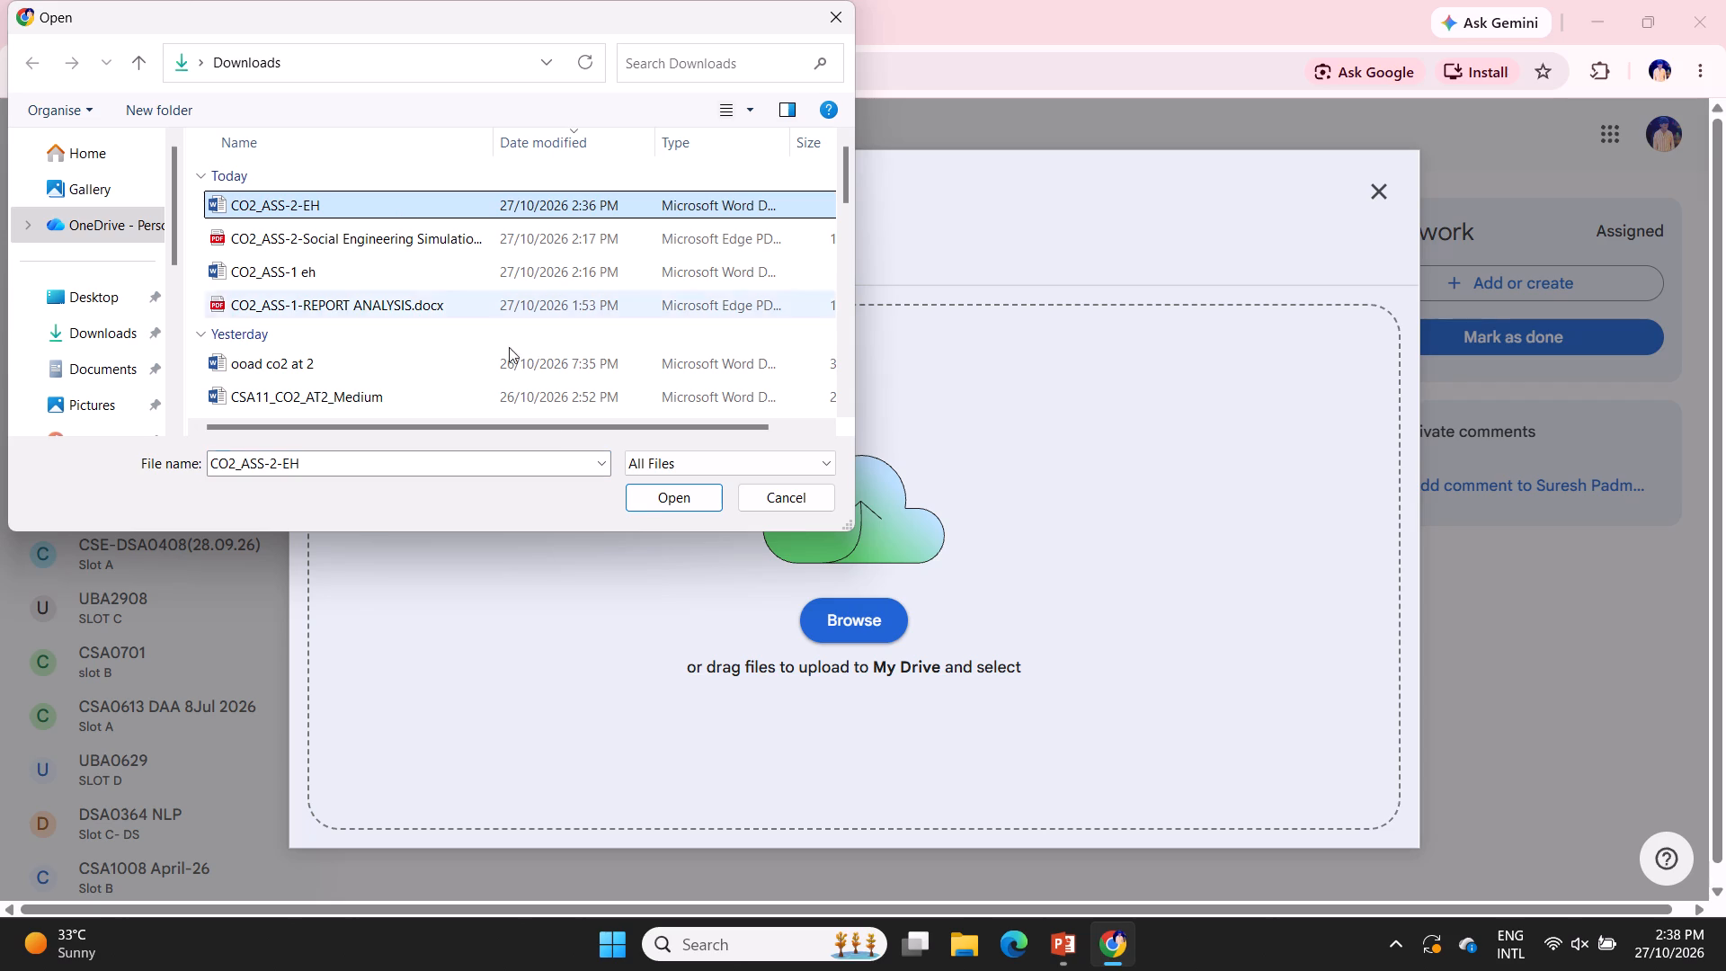
Upload the selected Word file CO2_ASS-2-EH to the CO2 AT-2 assignment.
{"action": "left_click", "coordinate": [637, 507]}
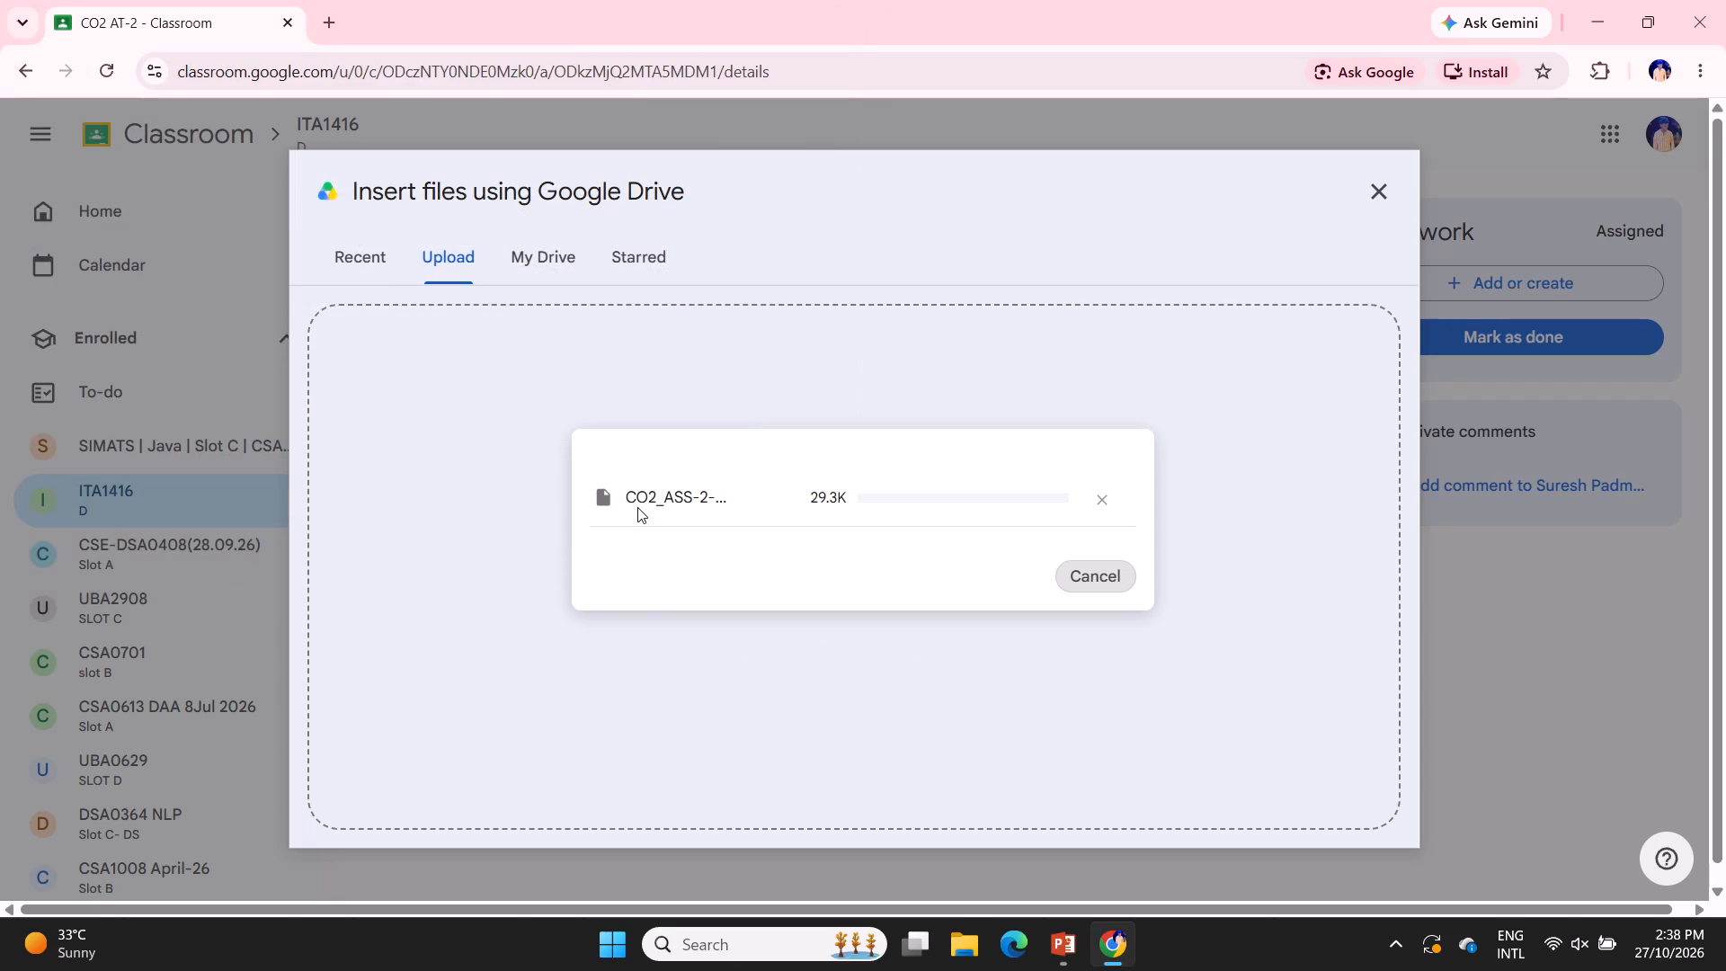
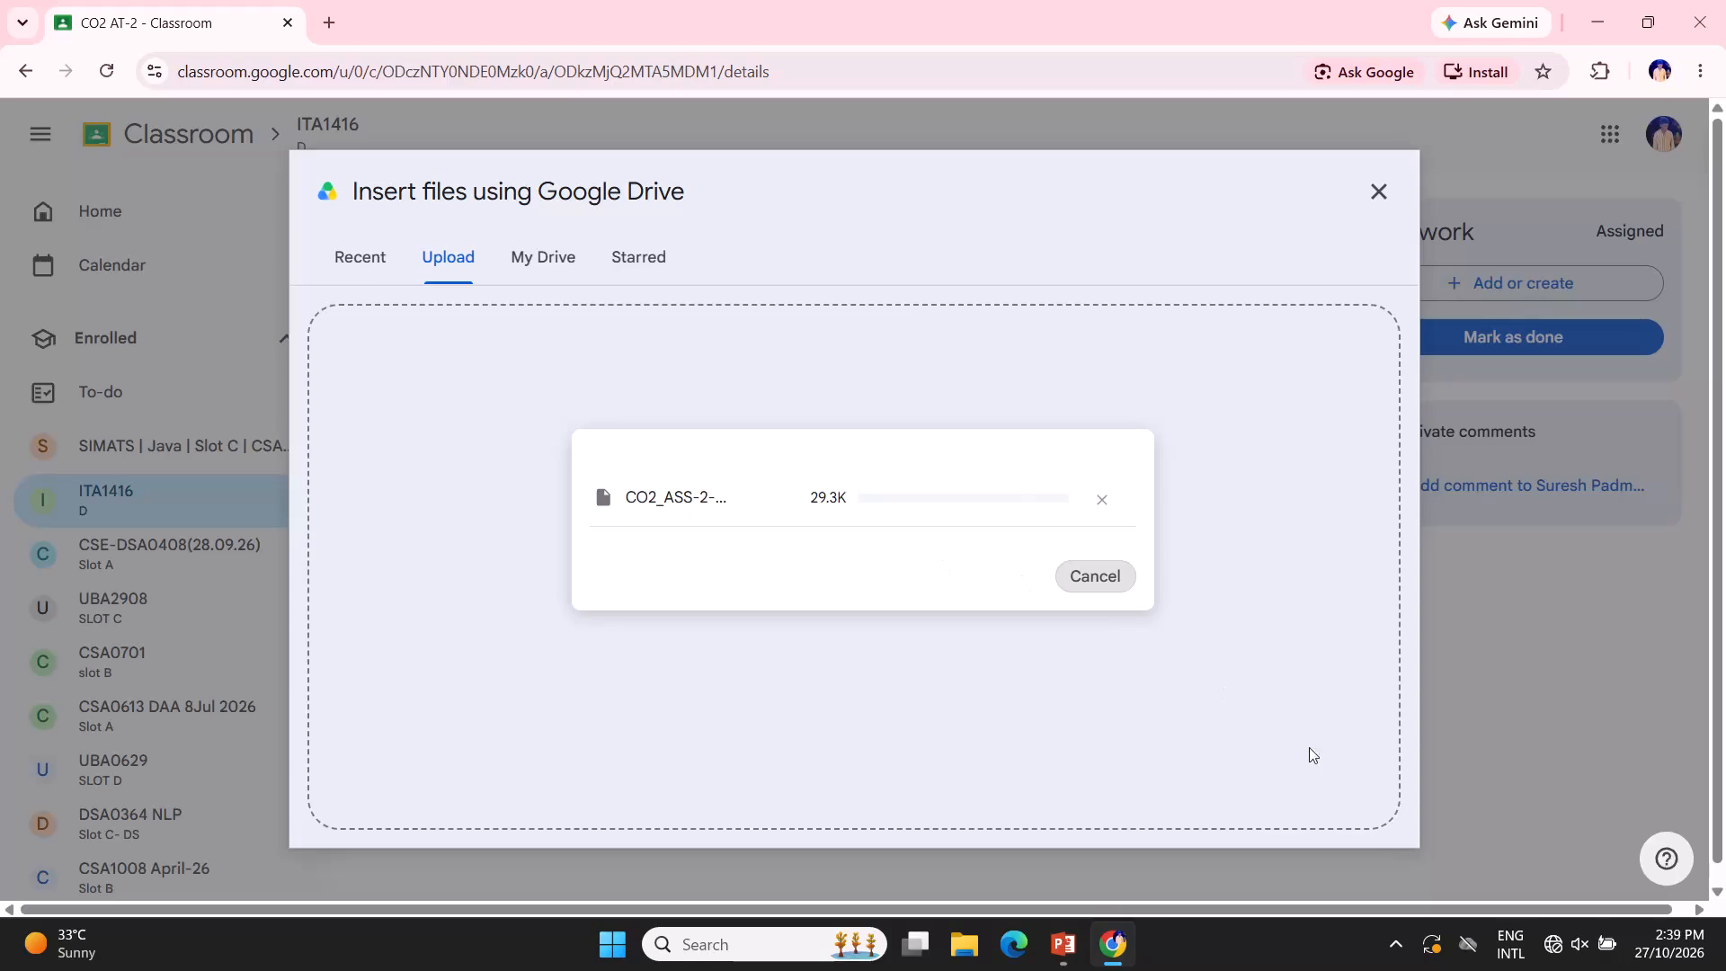
Restore the internet connection for the stalled upload by restarting Wi-Fi and reconnecting to the SIMATS network.
{"action": "left_click", "coordinate": [1558, 938]}
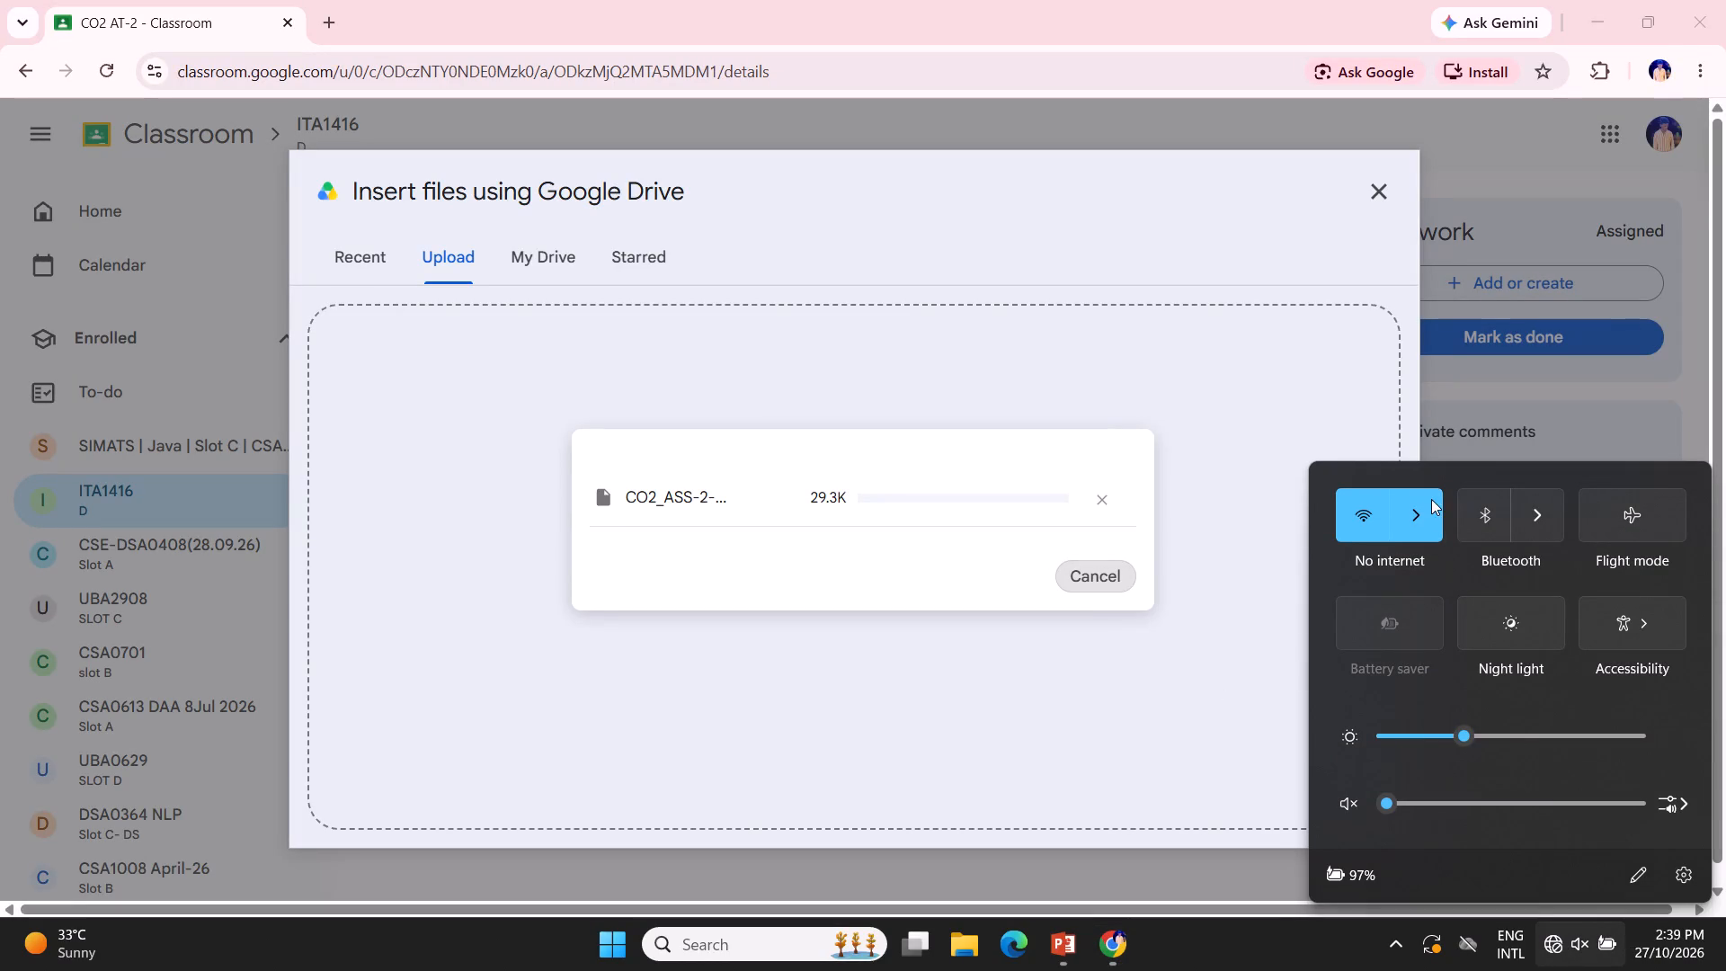
{"action": "left_click", "coordinate": [1421, 516]}
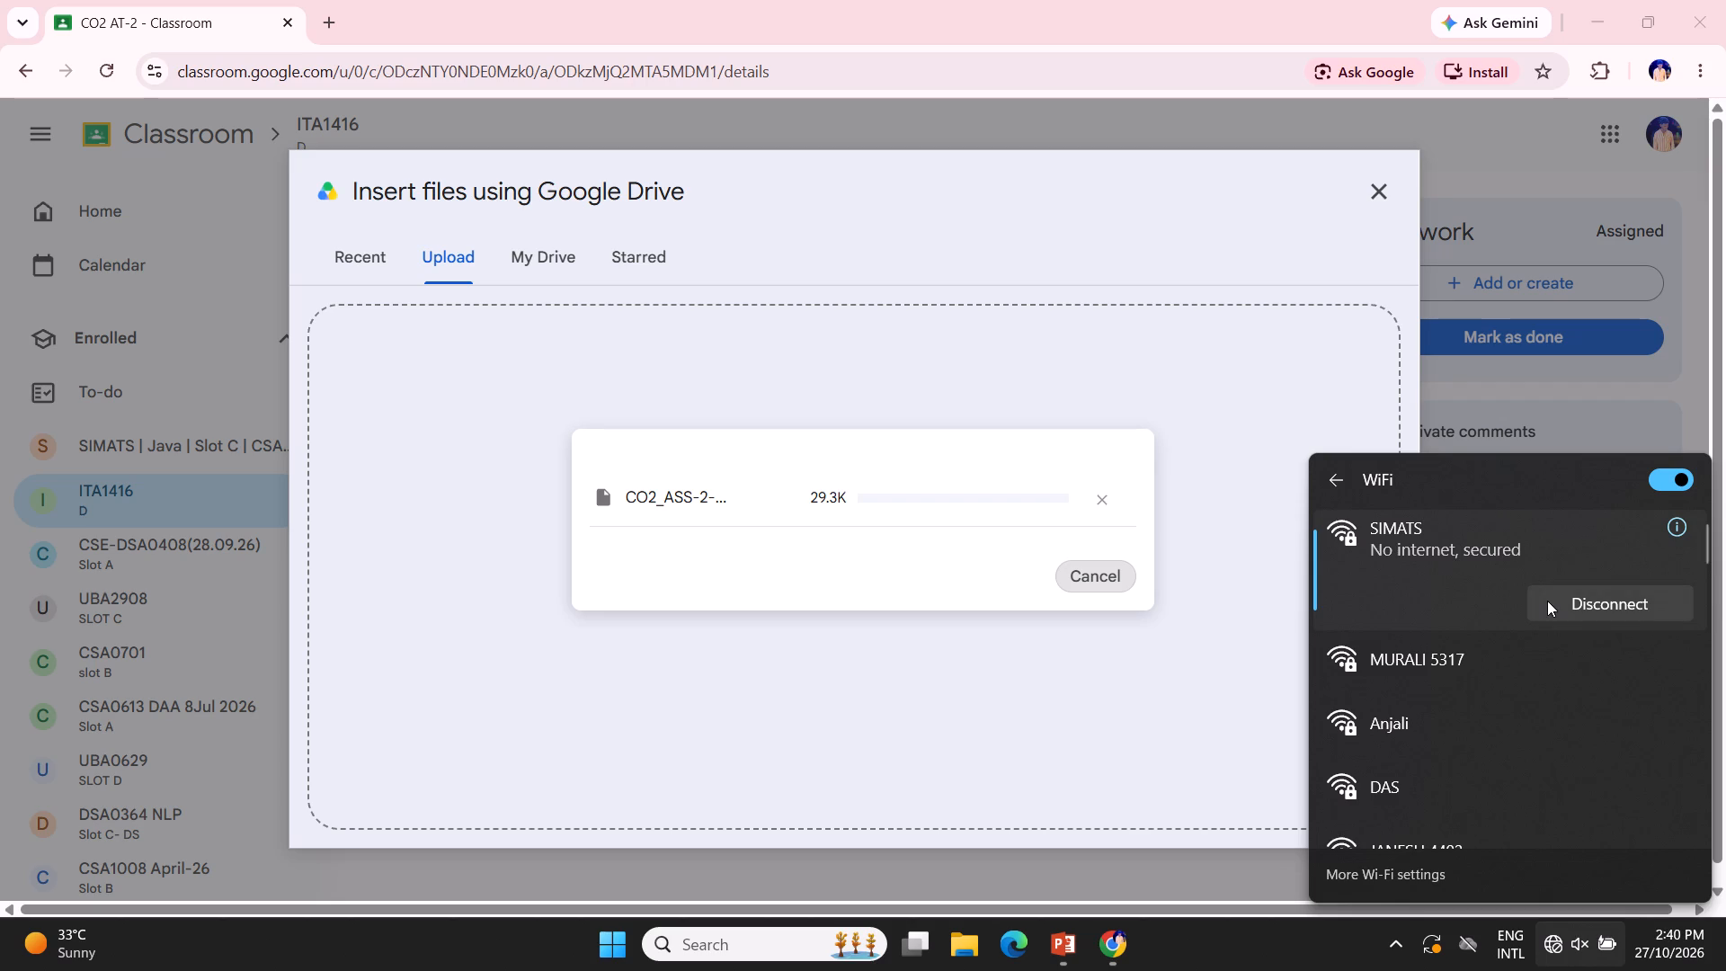
{"action": "left_click", "coordinate": [1693, 470]}
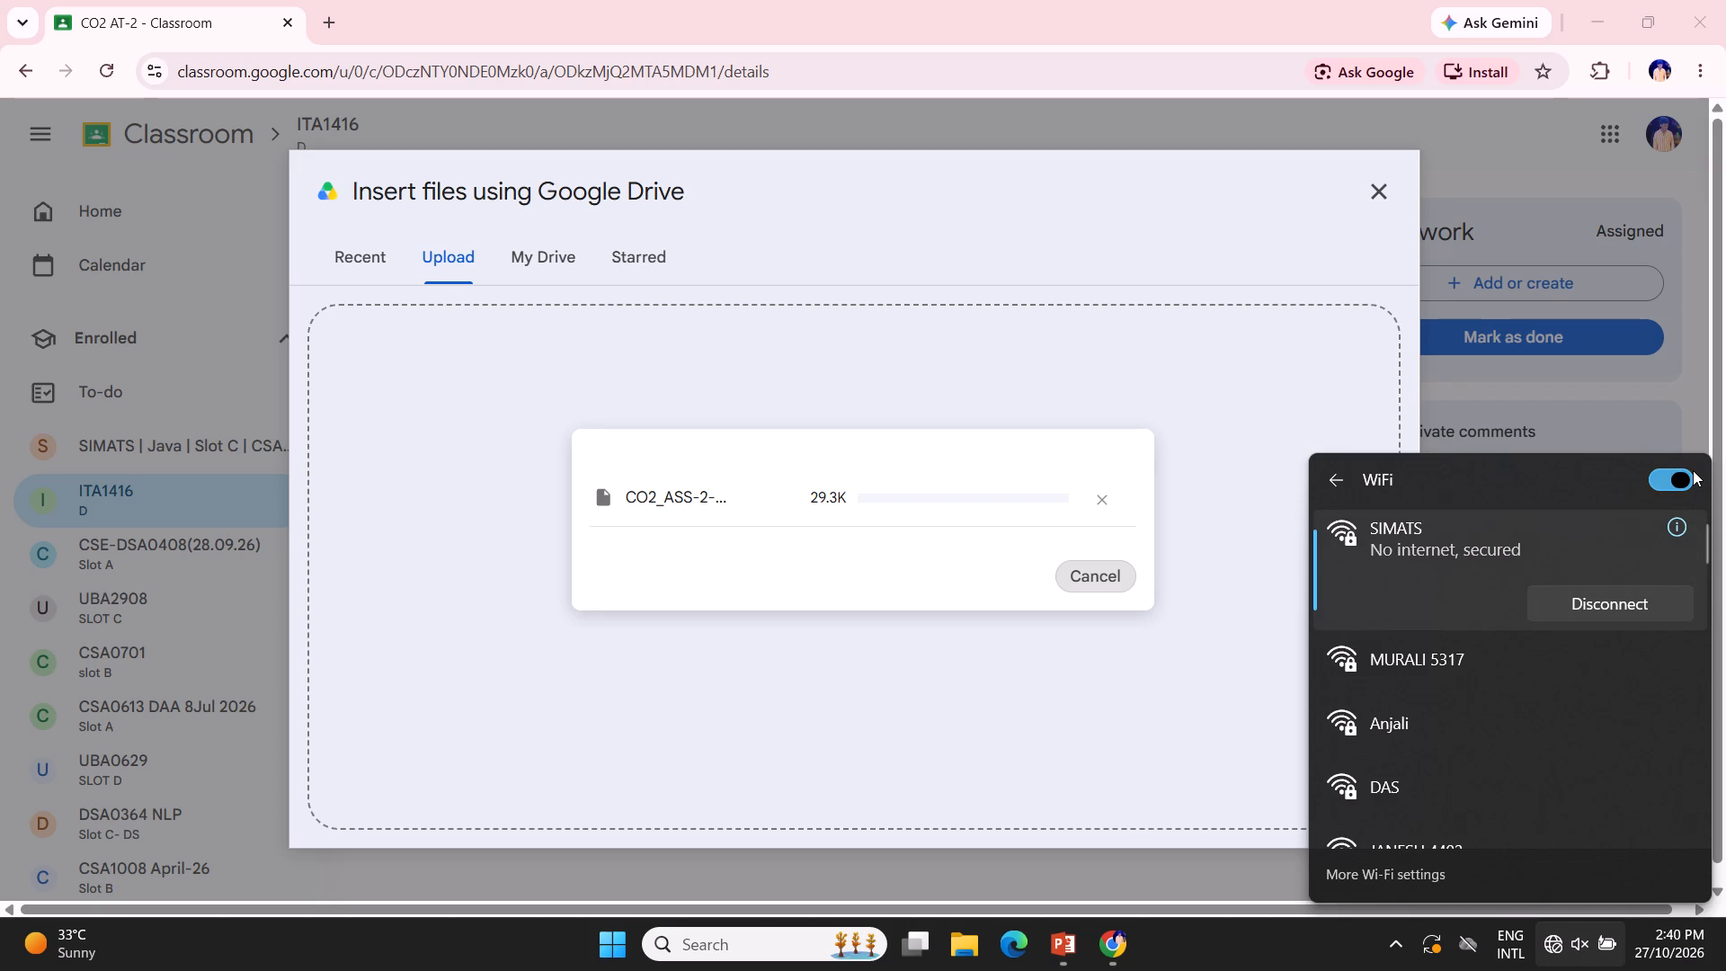
{"action": "left_click", "coordinate": [1679, 477]}
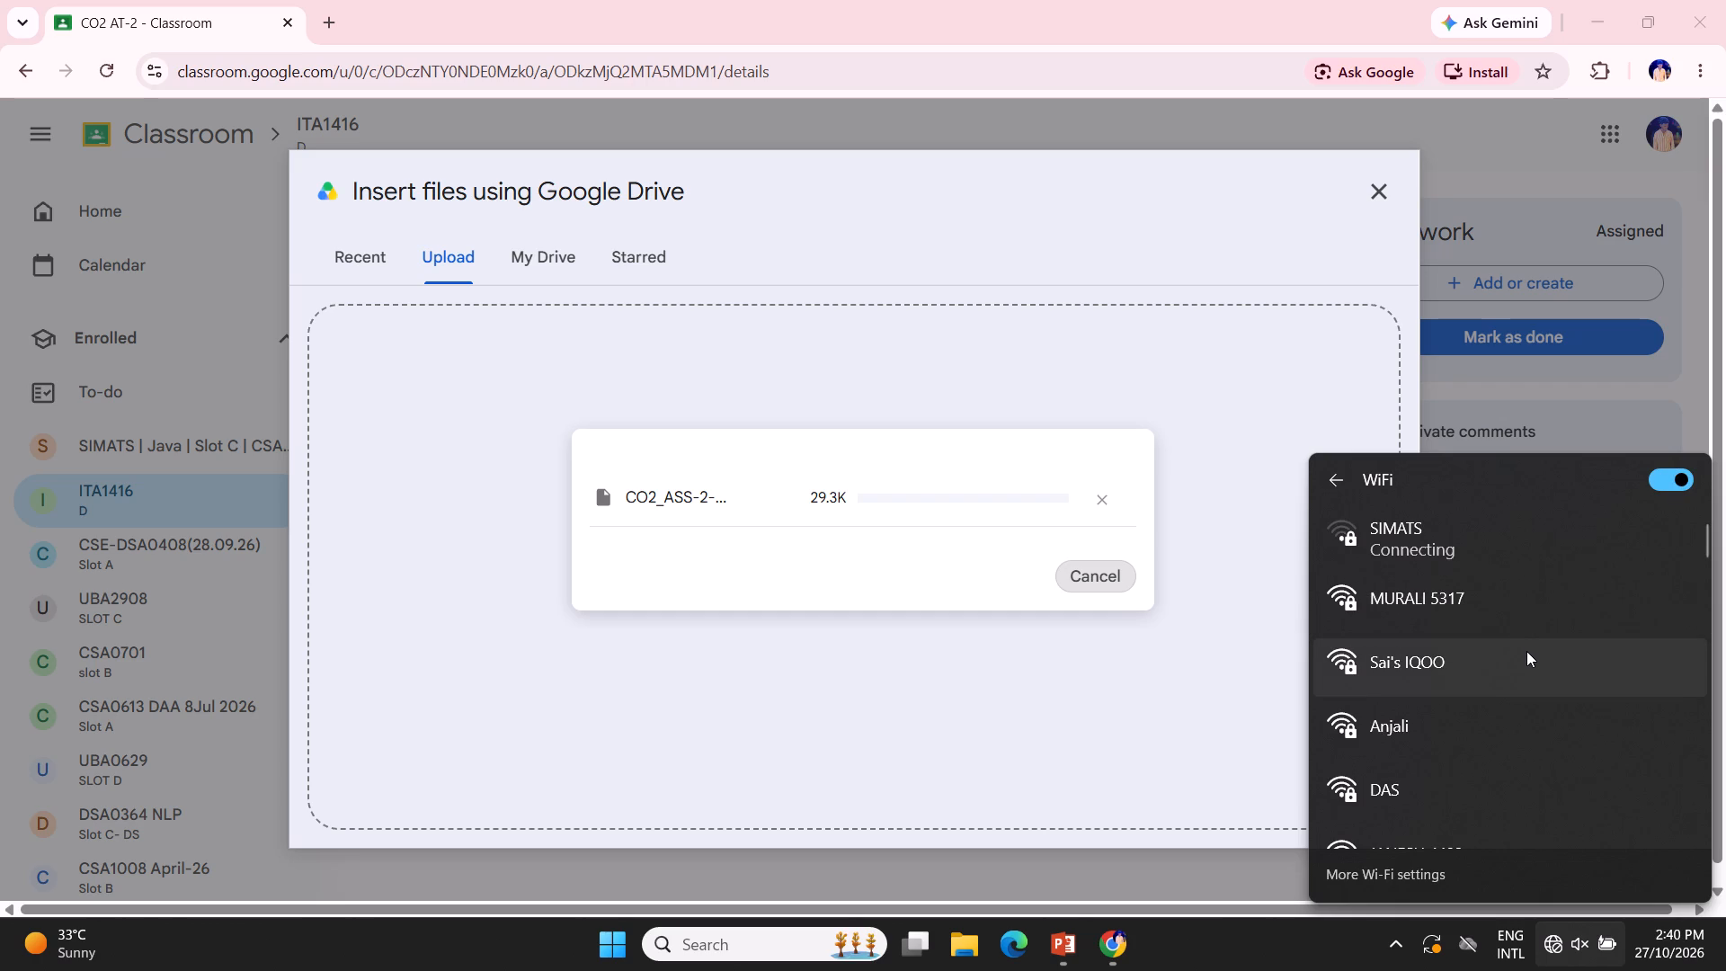
{"action": "left_click", "coordinate": [1526, 651]}
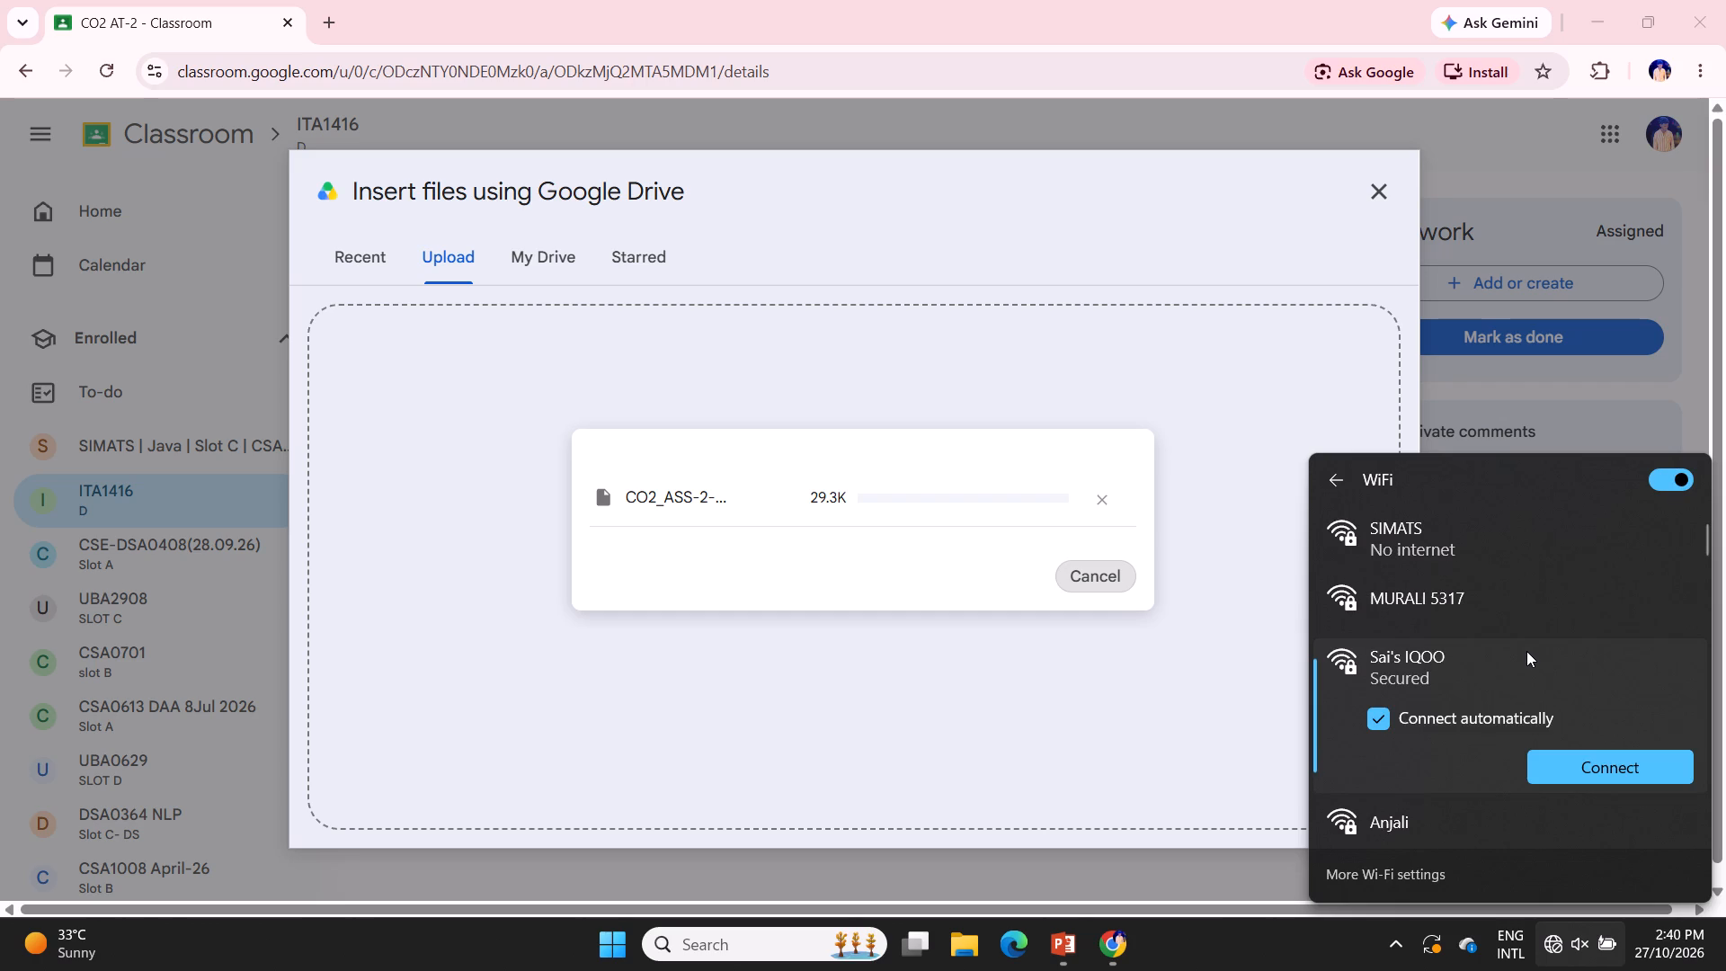
{"action": "left_click", "coordinate": [1591, 760]}
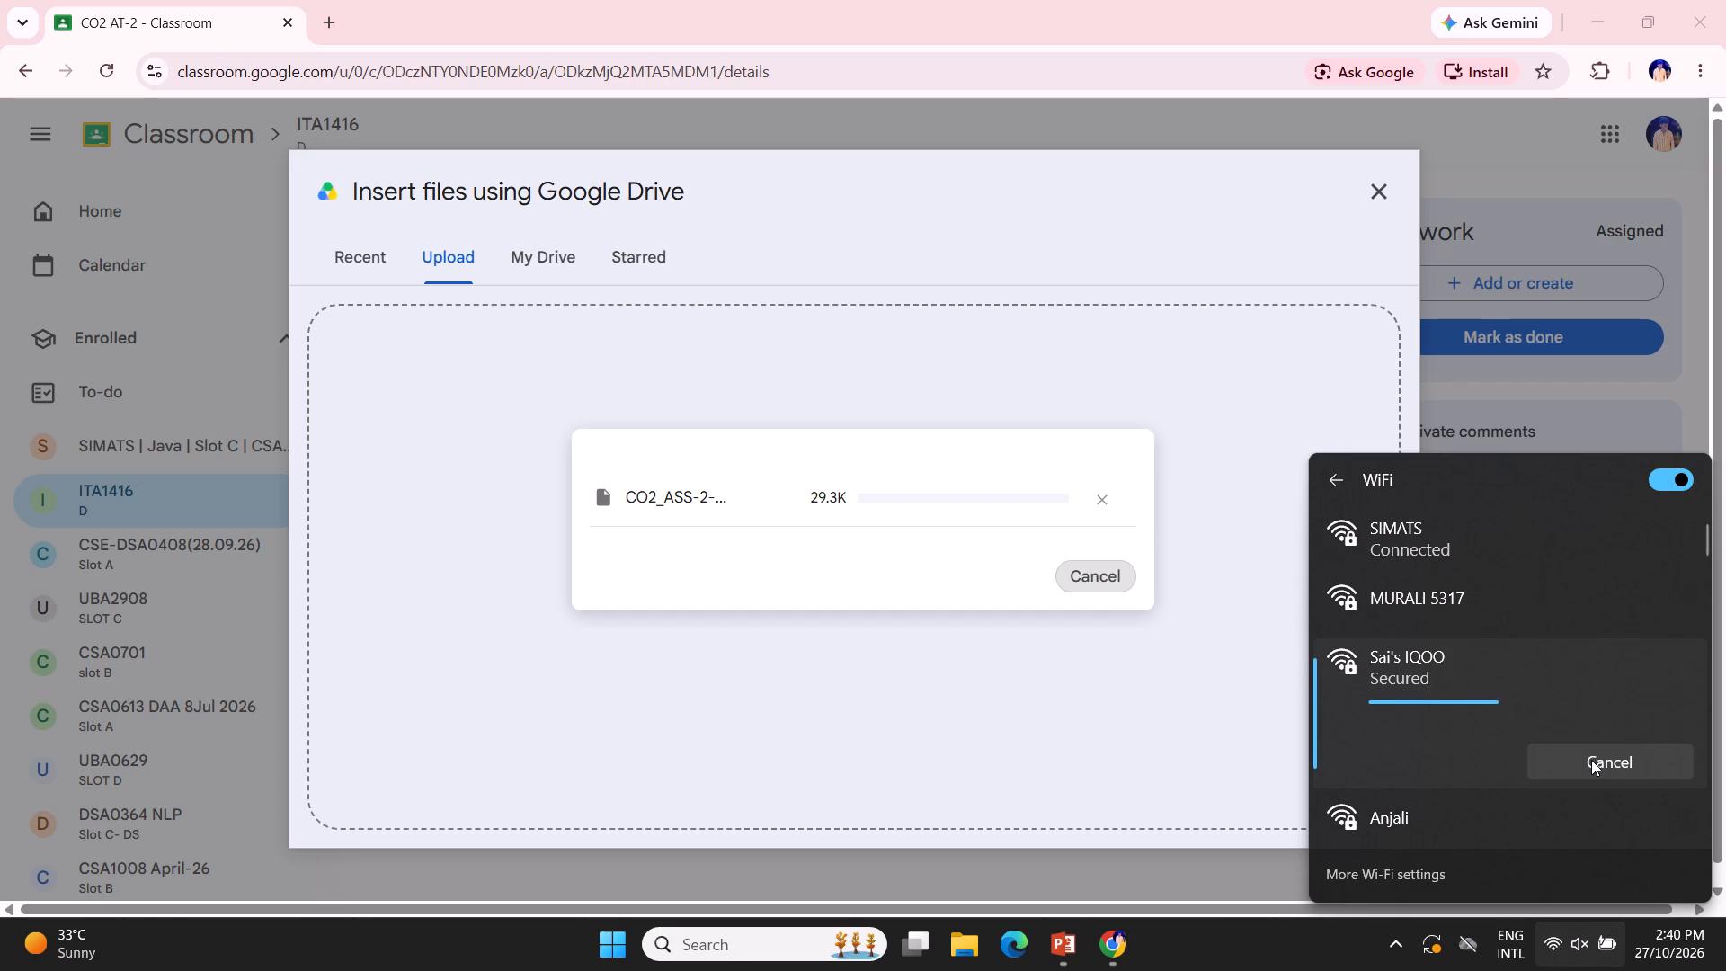
{"action": "left_click", "coordinate": [1548, 548]}
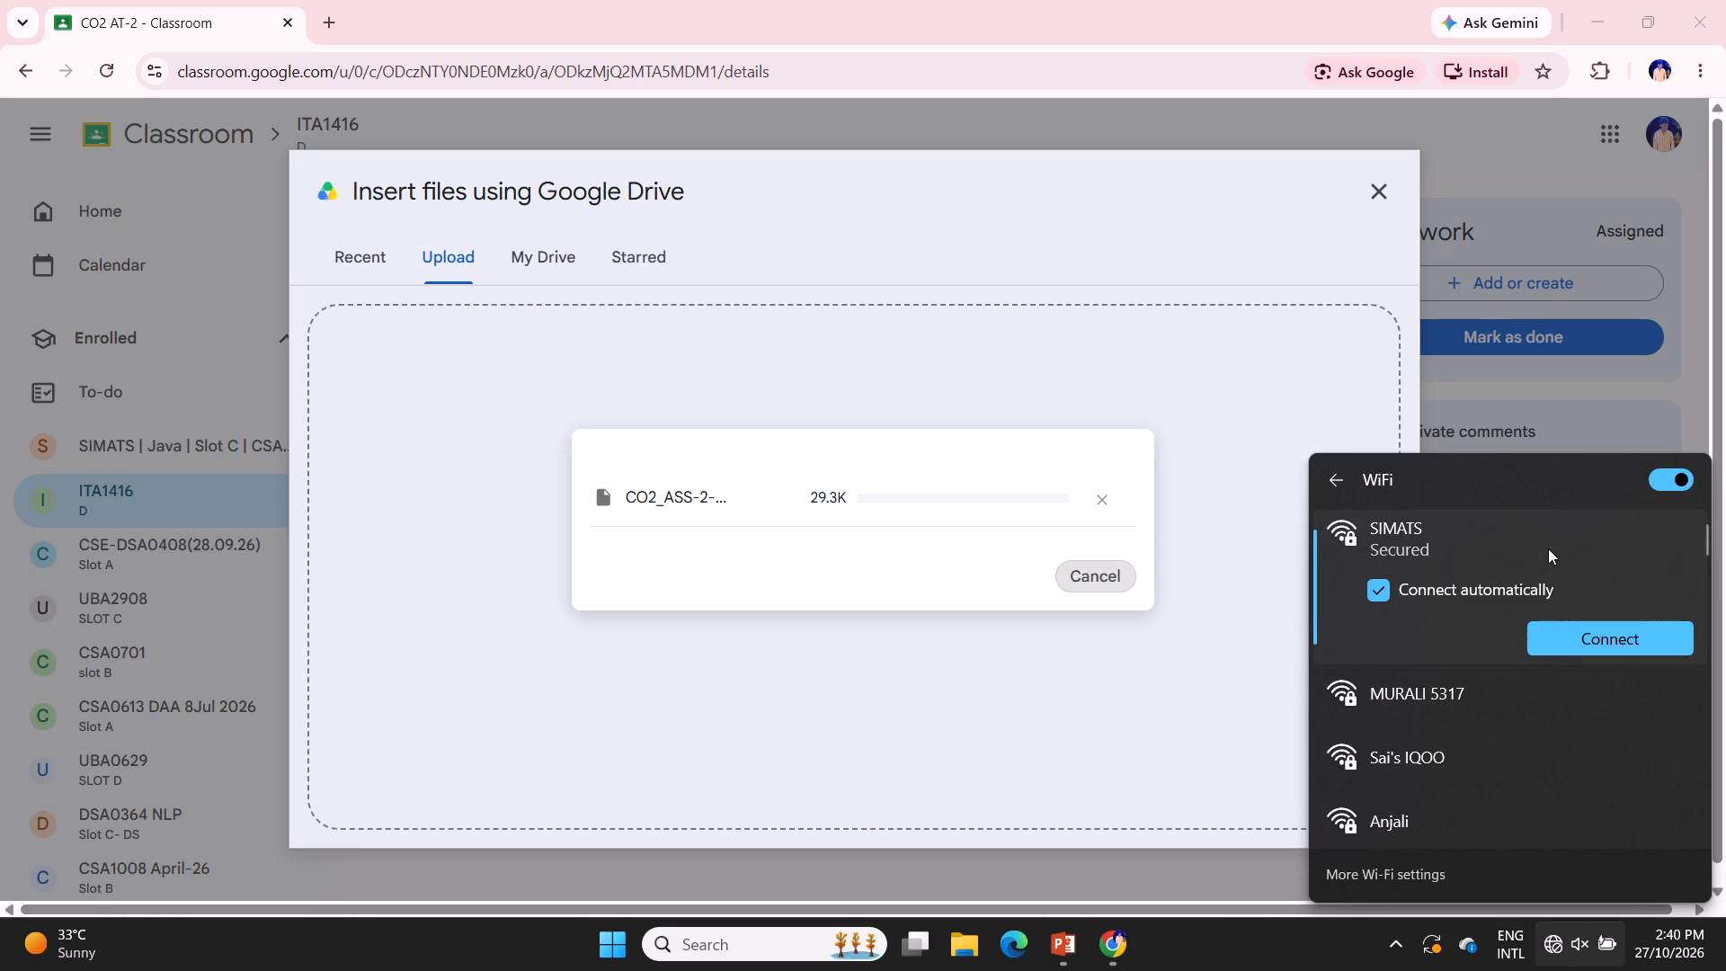
{"action": "left_click", "coordinate": [1580, 636]}
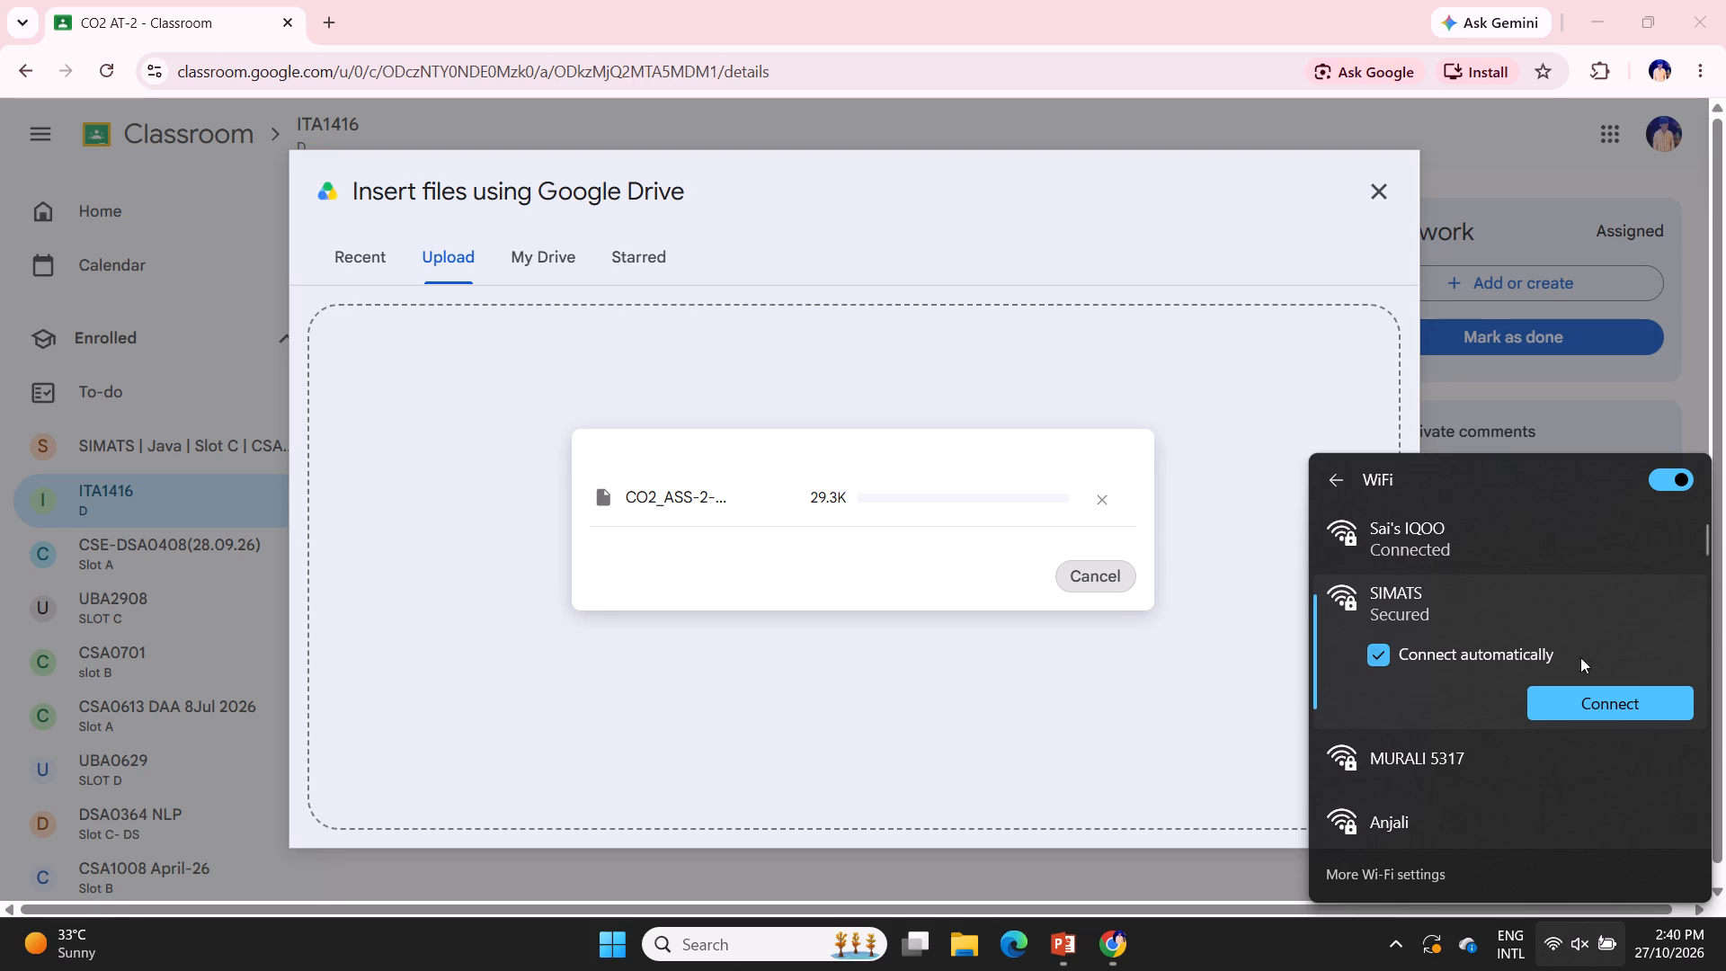
{"action": "left_click", "coordinate": [1578, 699]}
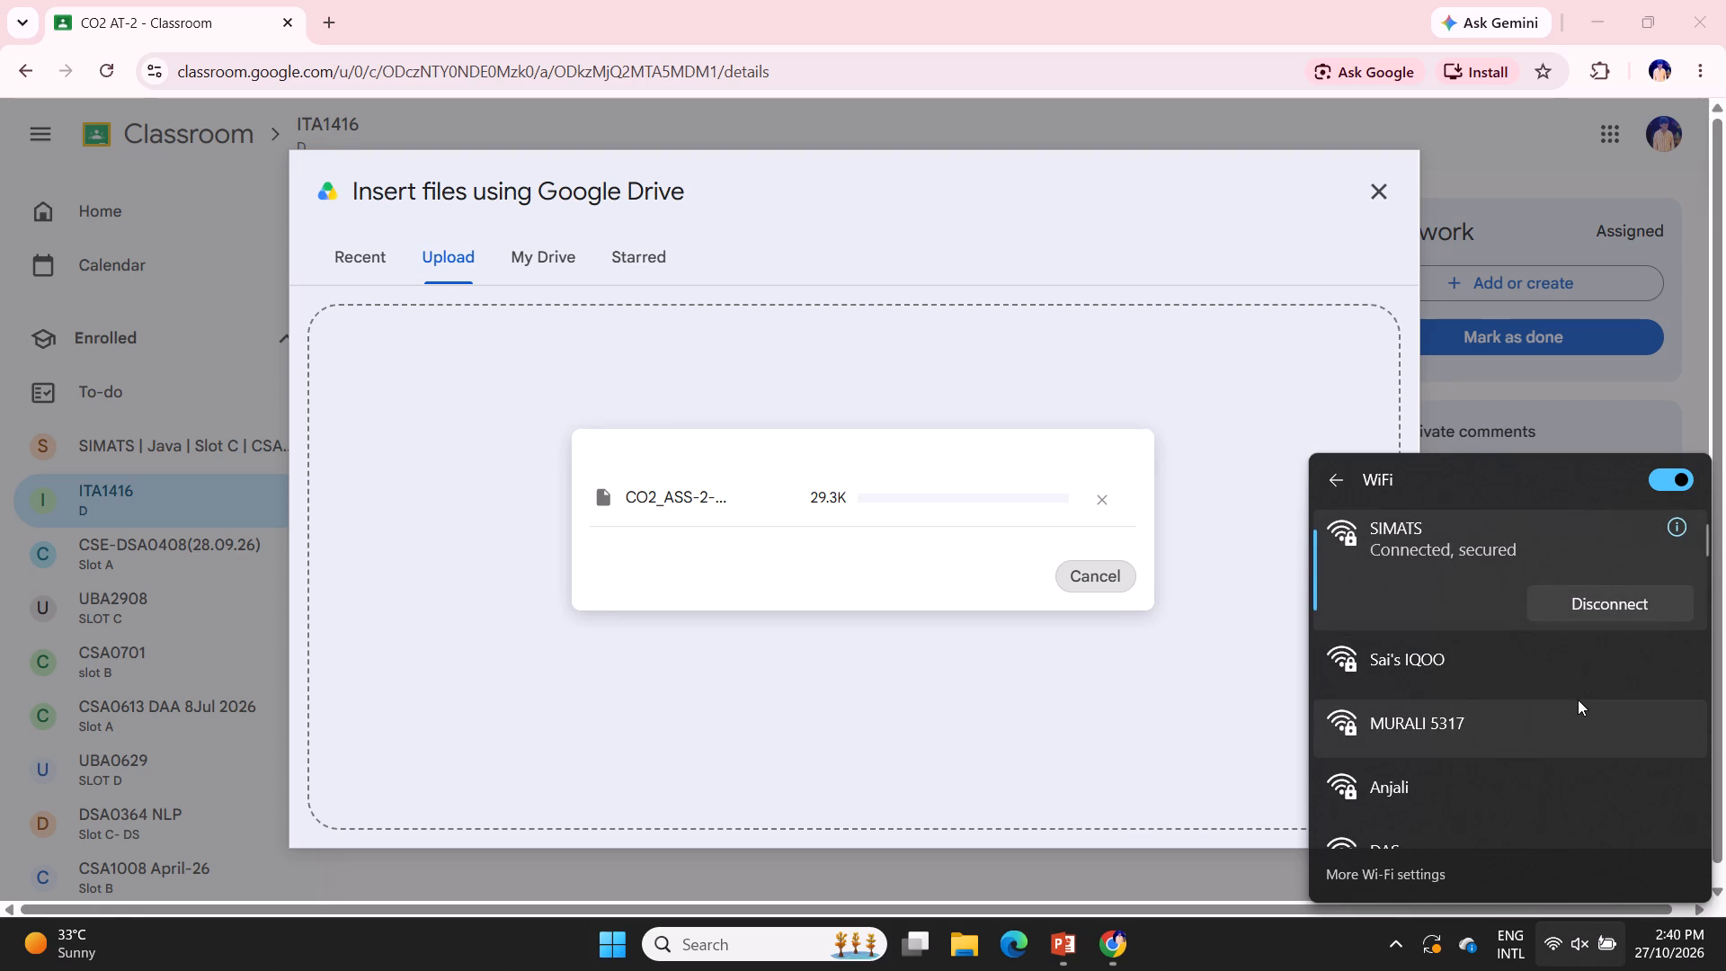
{"action": "left_click", "coordinate": [1606, 410]}
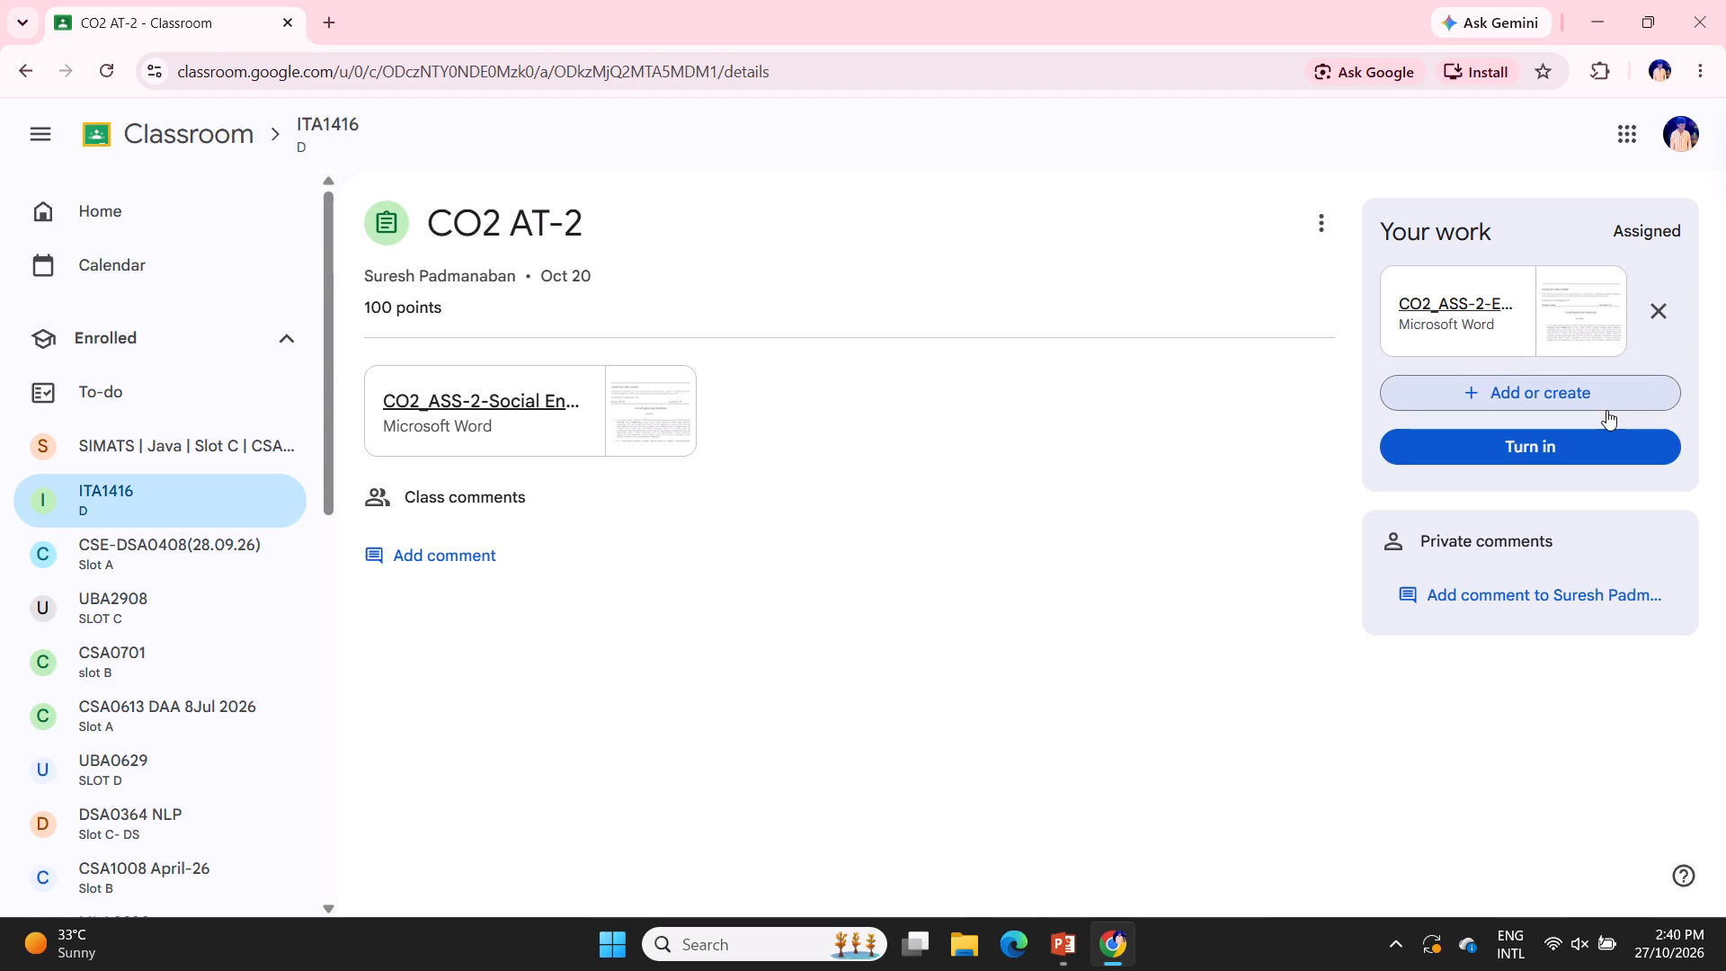
Open the file chooser at the Downloads folder to add another file to the CO2 AT-2 work.
{"action": "left_click", "coordinate": [1606, 410]}
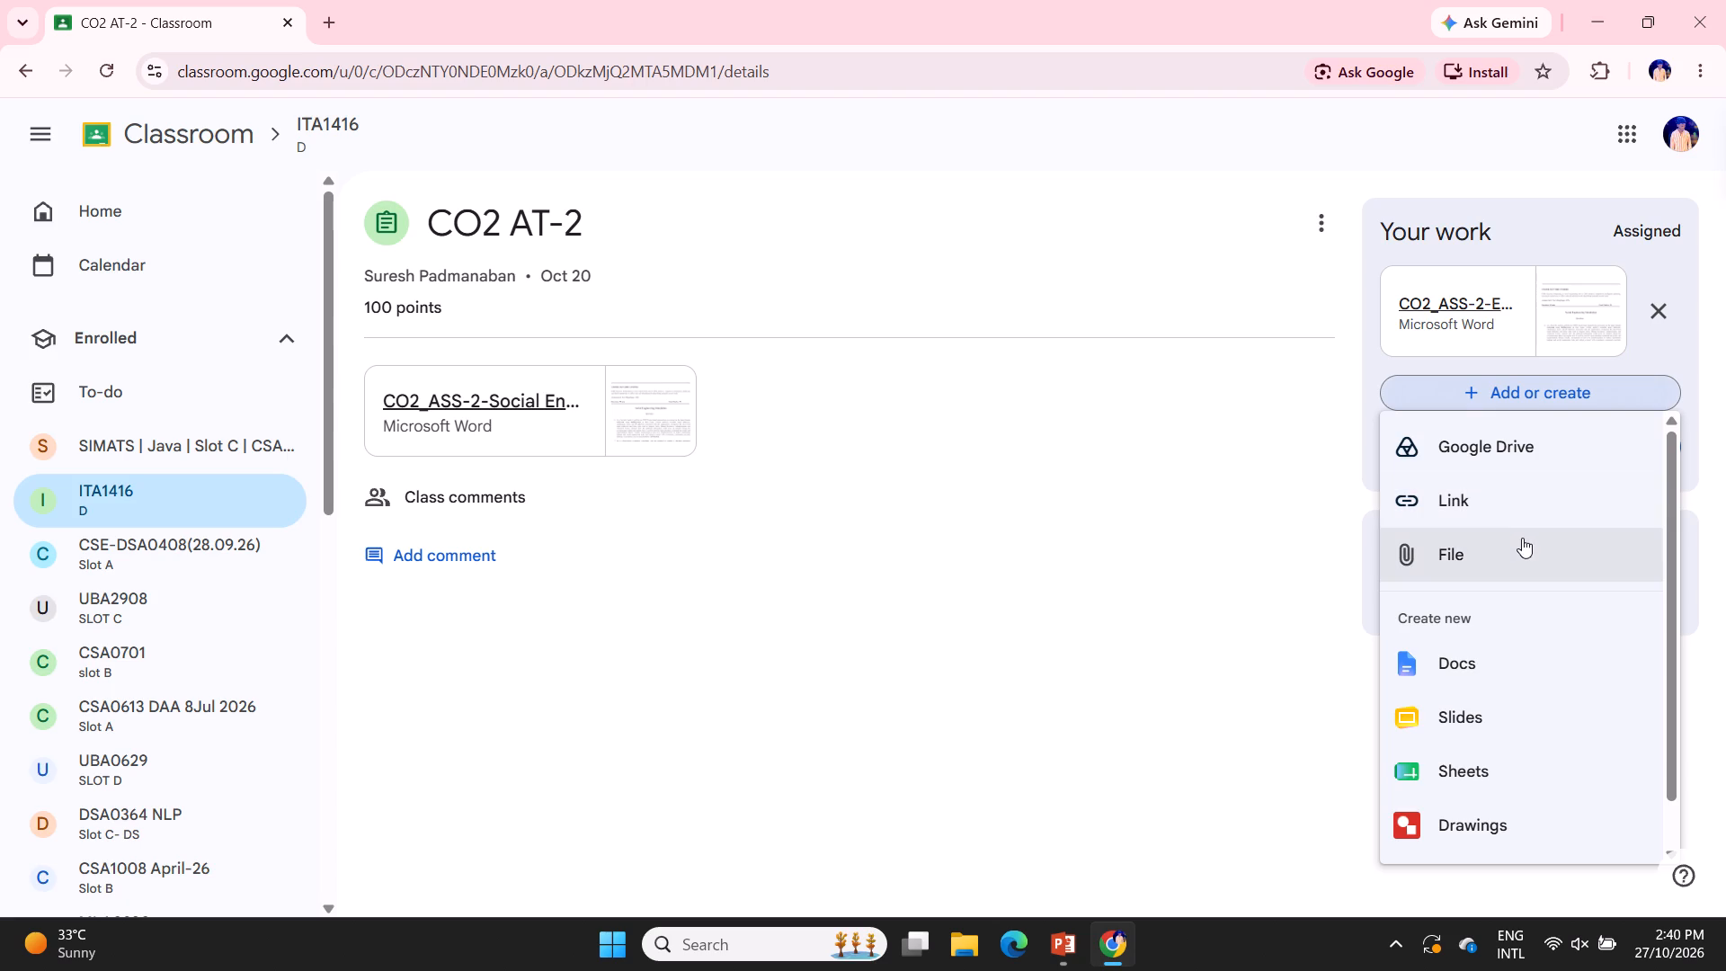
{"action": "left_click", "coordinate": [1517, 545]}
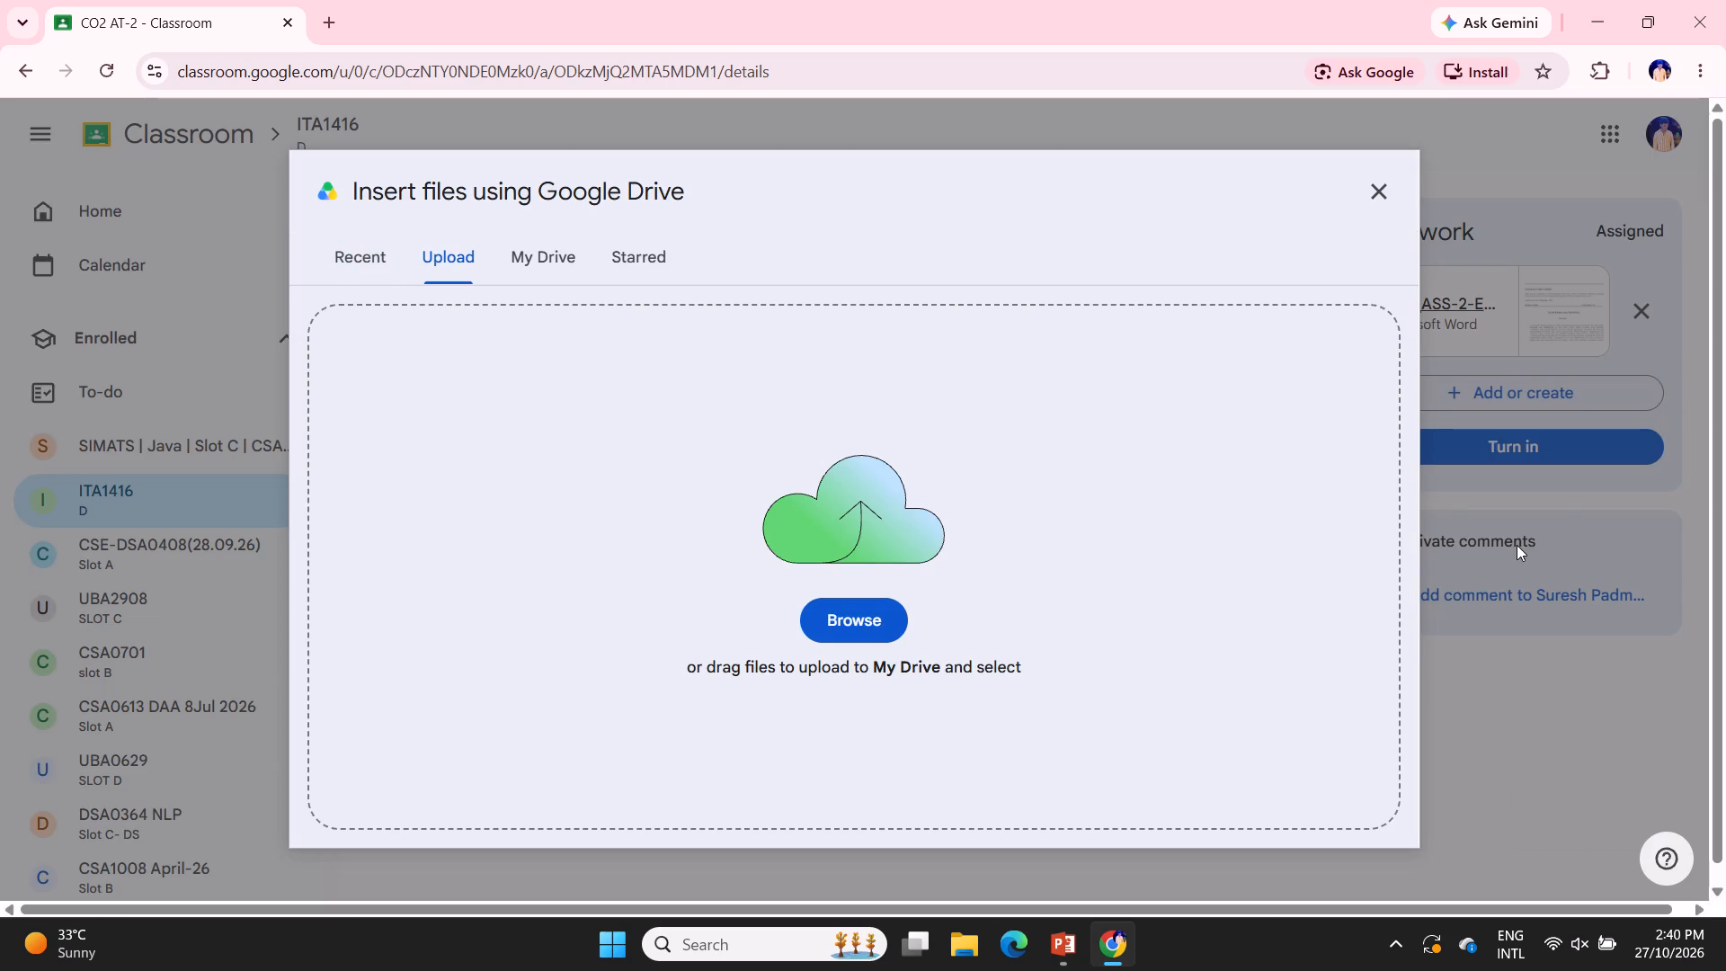
{"action": "left_click", "coordinate": [847, 621]}
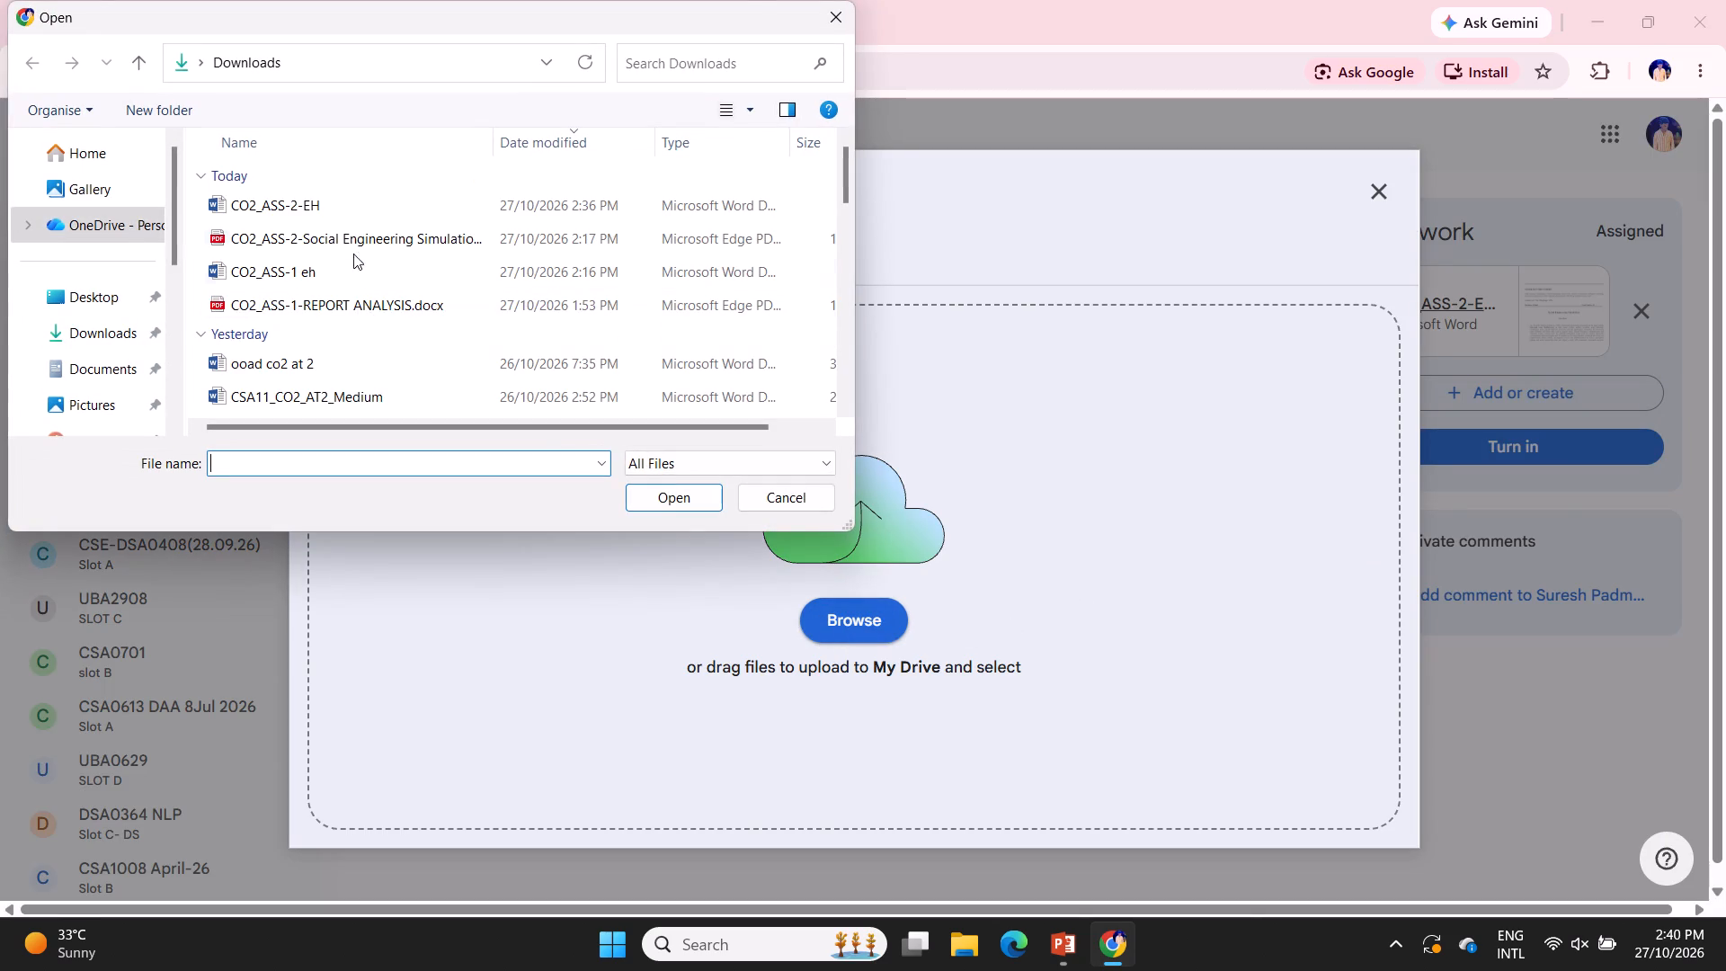
Replace the attached file in the CO2 AT-2 assignment with a fresh upload of CO2_ASS-2-EH from Downloads, removing the earlier copy.
{"action": "left_click", "coordinate": [358, 218]}
{"action": "left_click", "coordinate": [368, 209]}
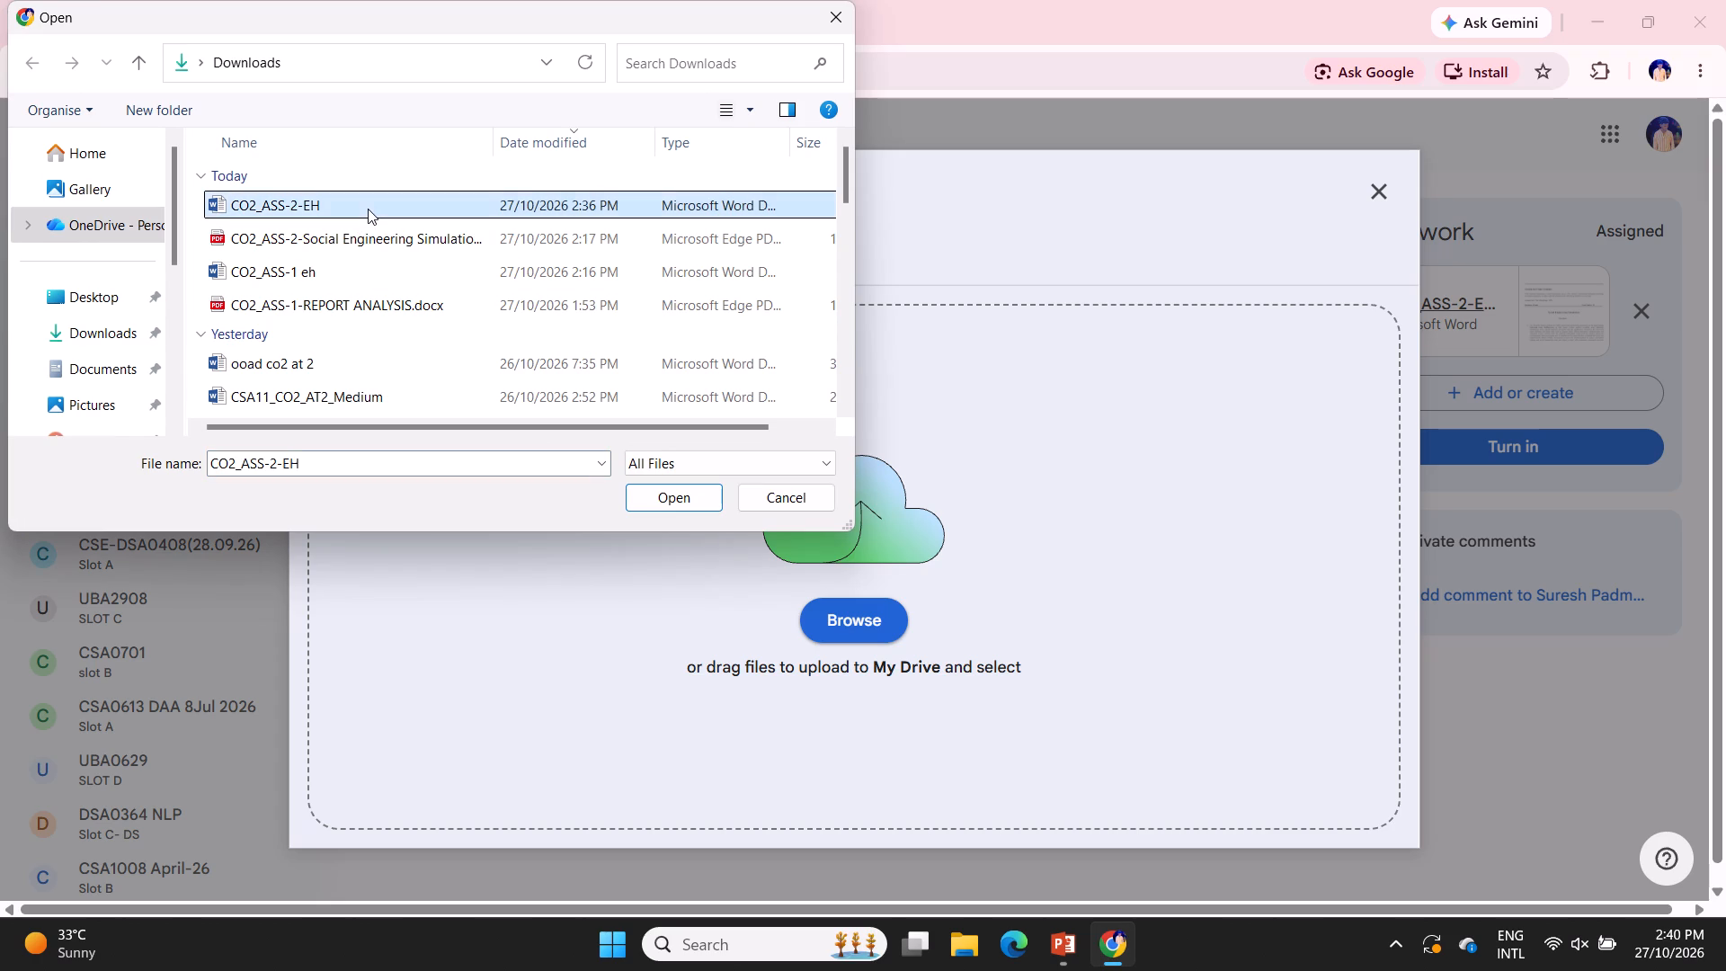
{"action": "left_click", "coordinate": [686, 503]}
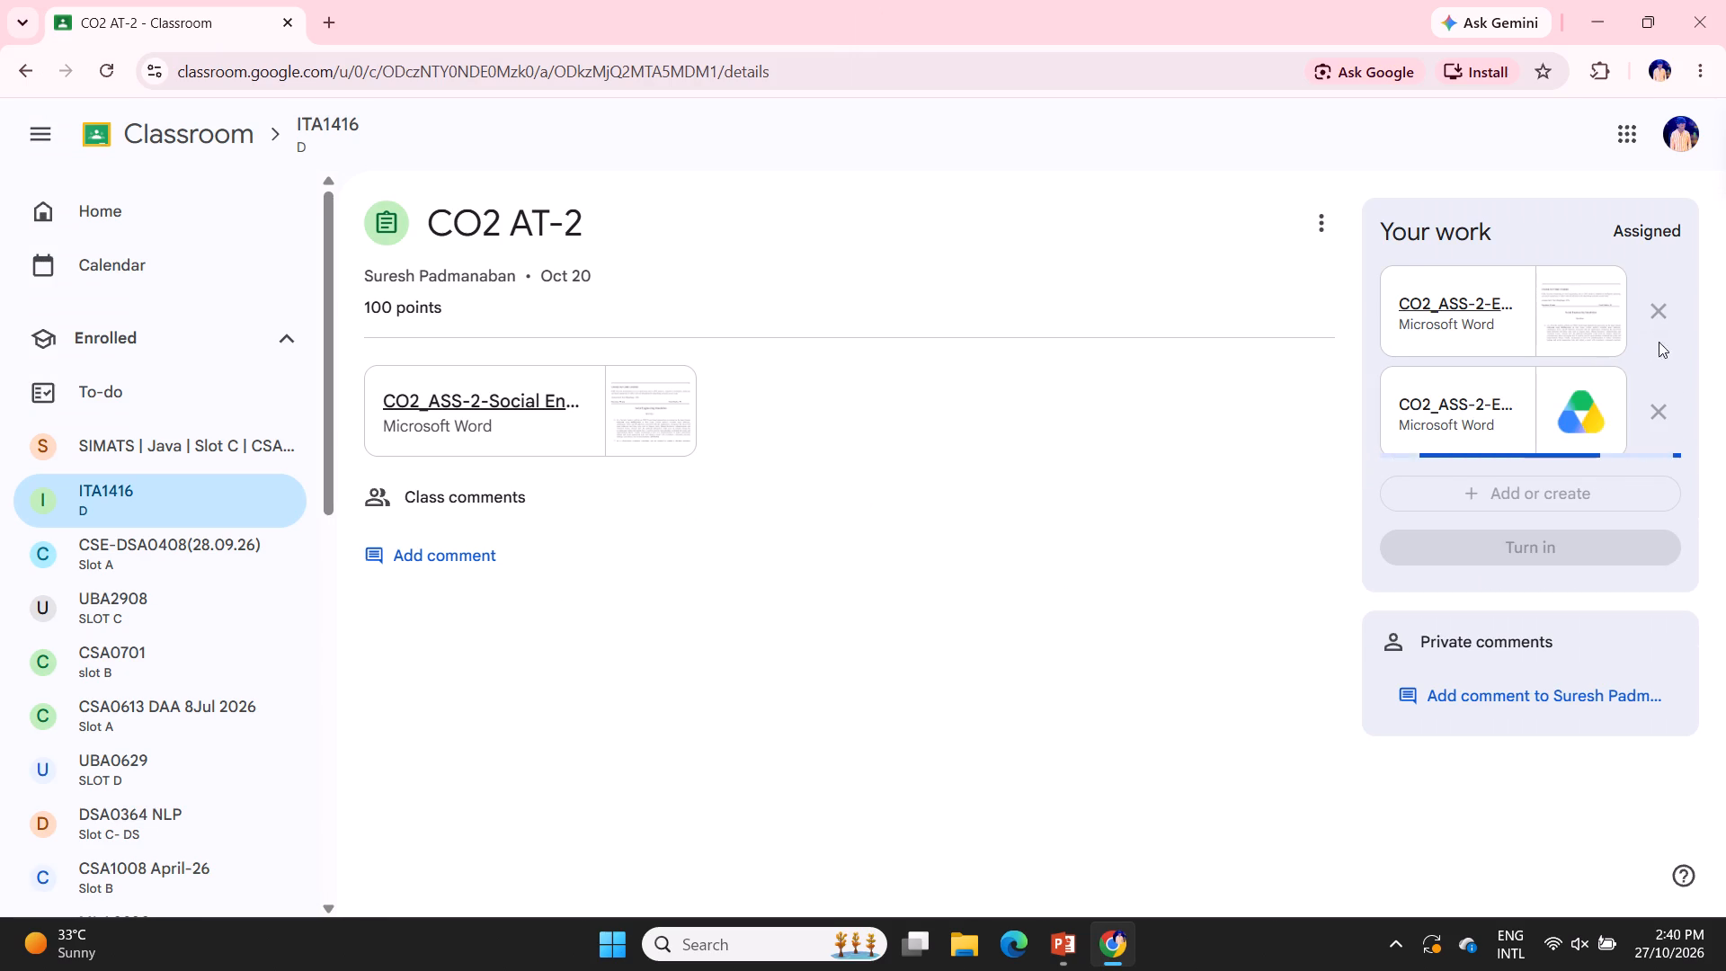
{"action": "left_click", "coordinate": [1659, 319]}
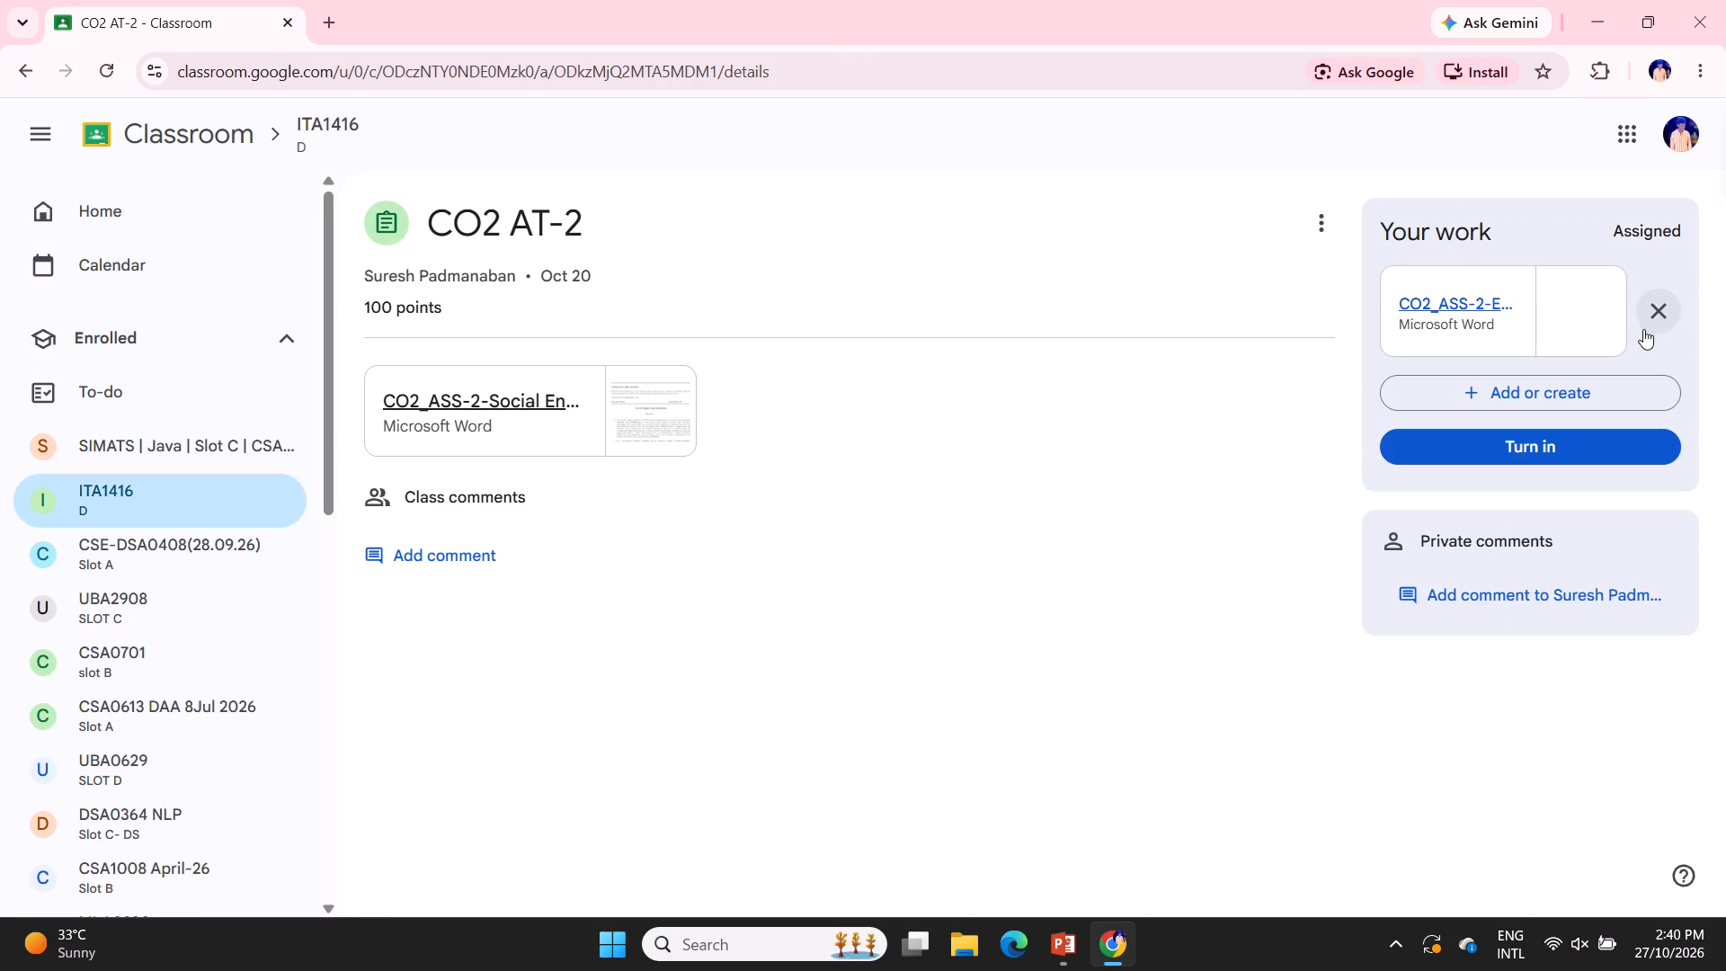
Turn in the CO2 AT-2 work with its attached CO2_ASS-2-EH.docx file.
{"action": "left_click", "coordinate": [1591, 433]}
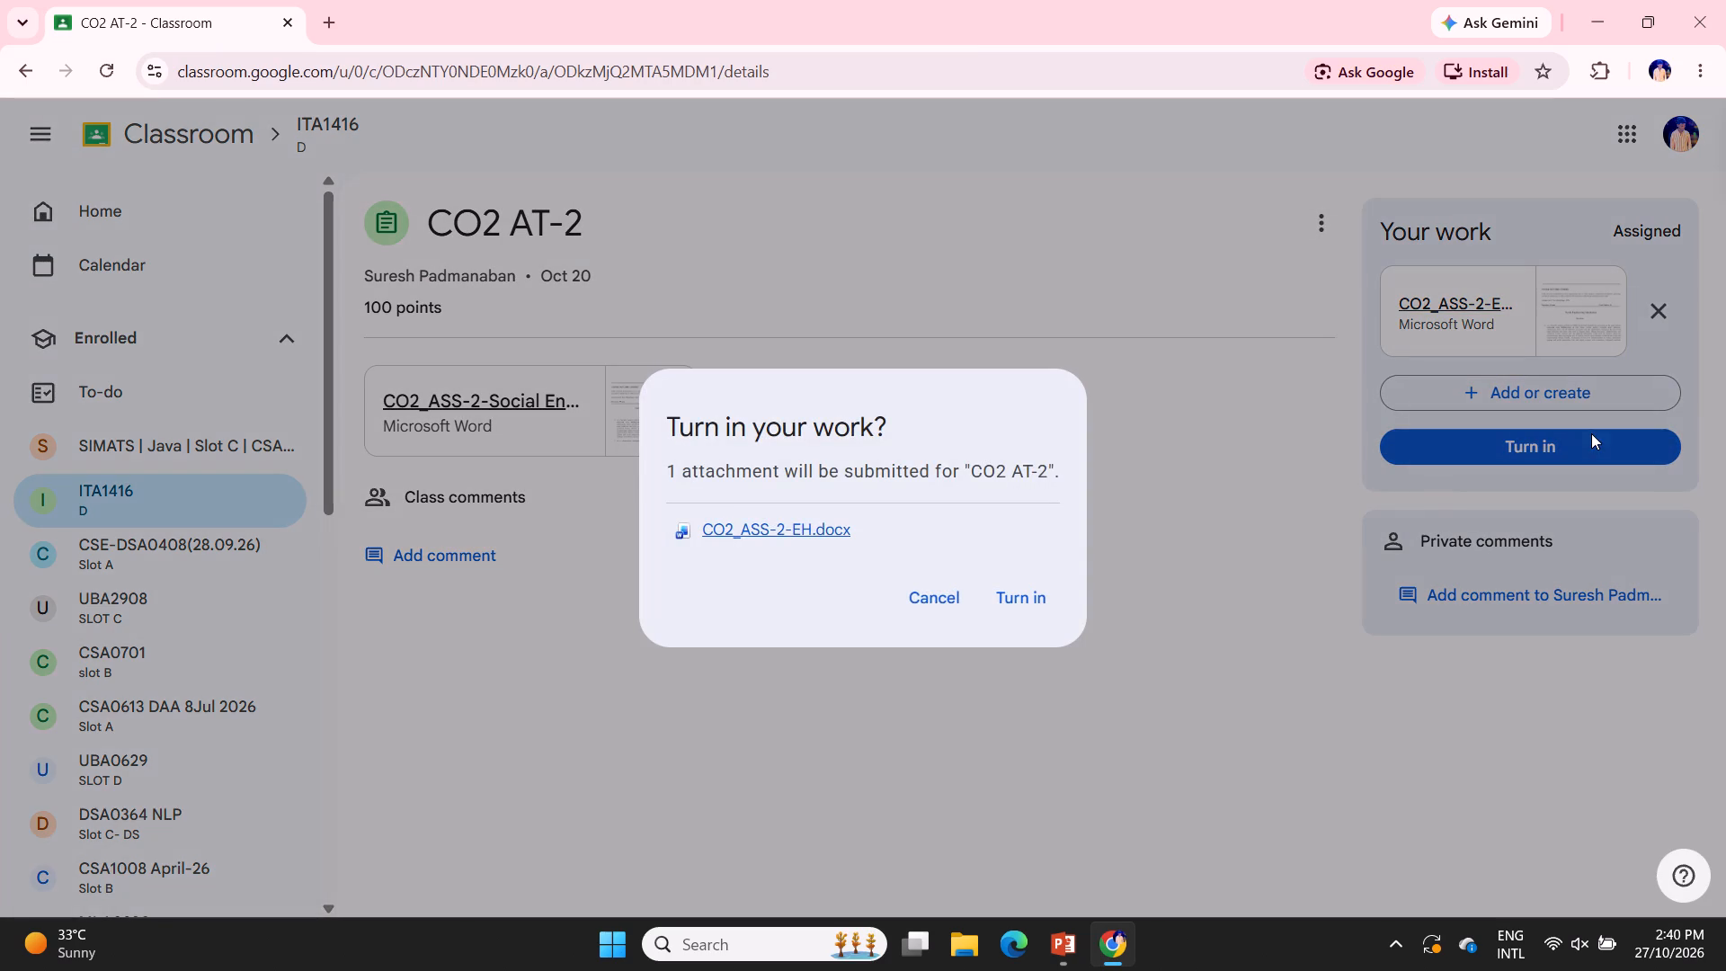
{"action": "left_click", "coordinate": [1036, 603]}
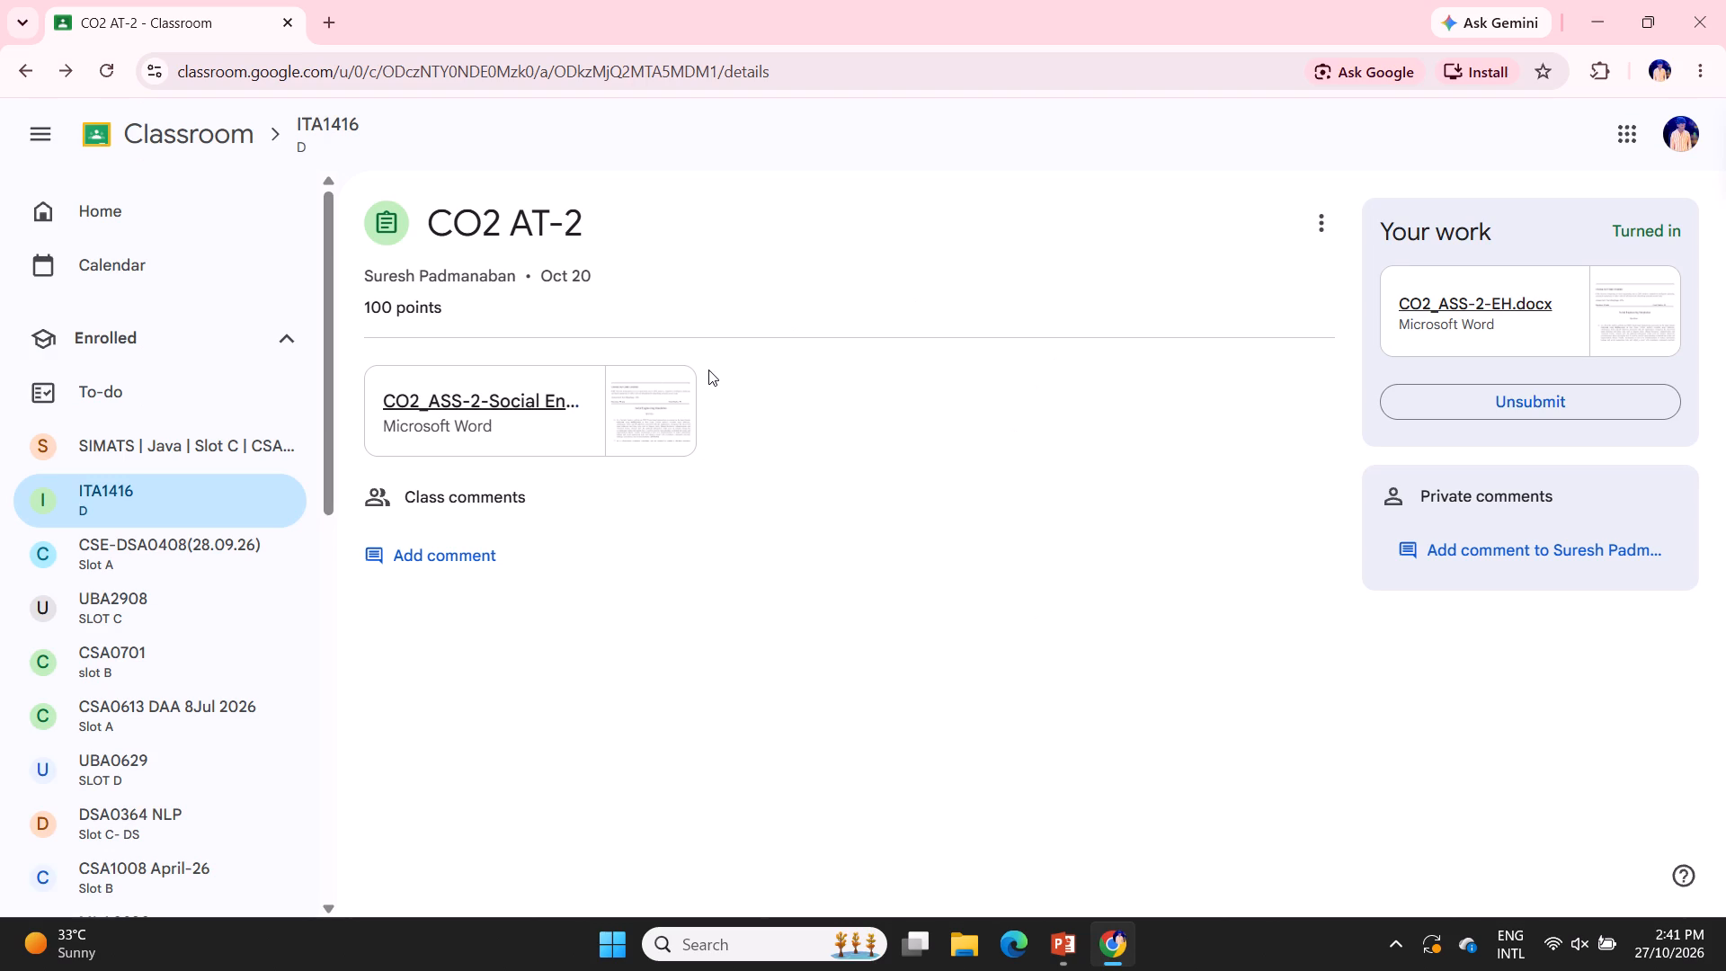
Close the CO2 AT-2 Classroom page.
{"action": "left_click", "coordinate": [280, 22]}
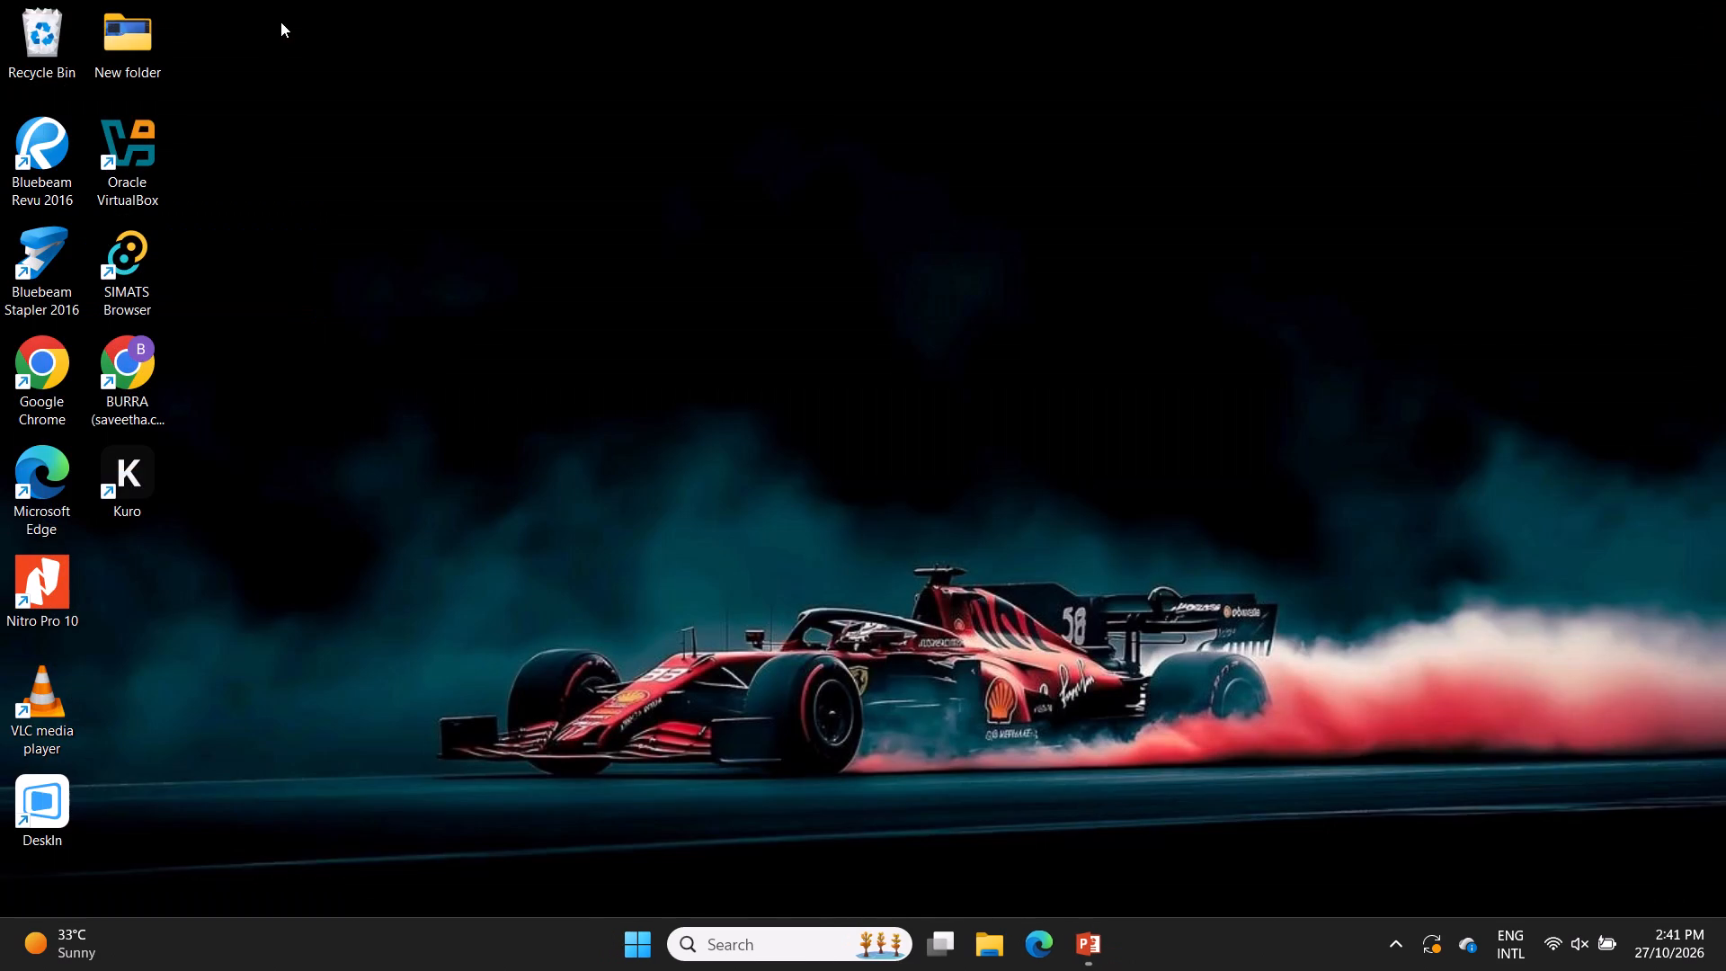
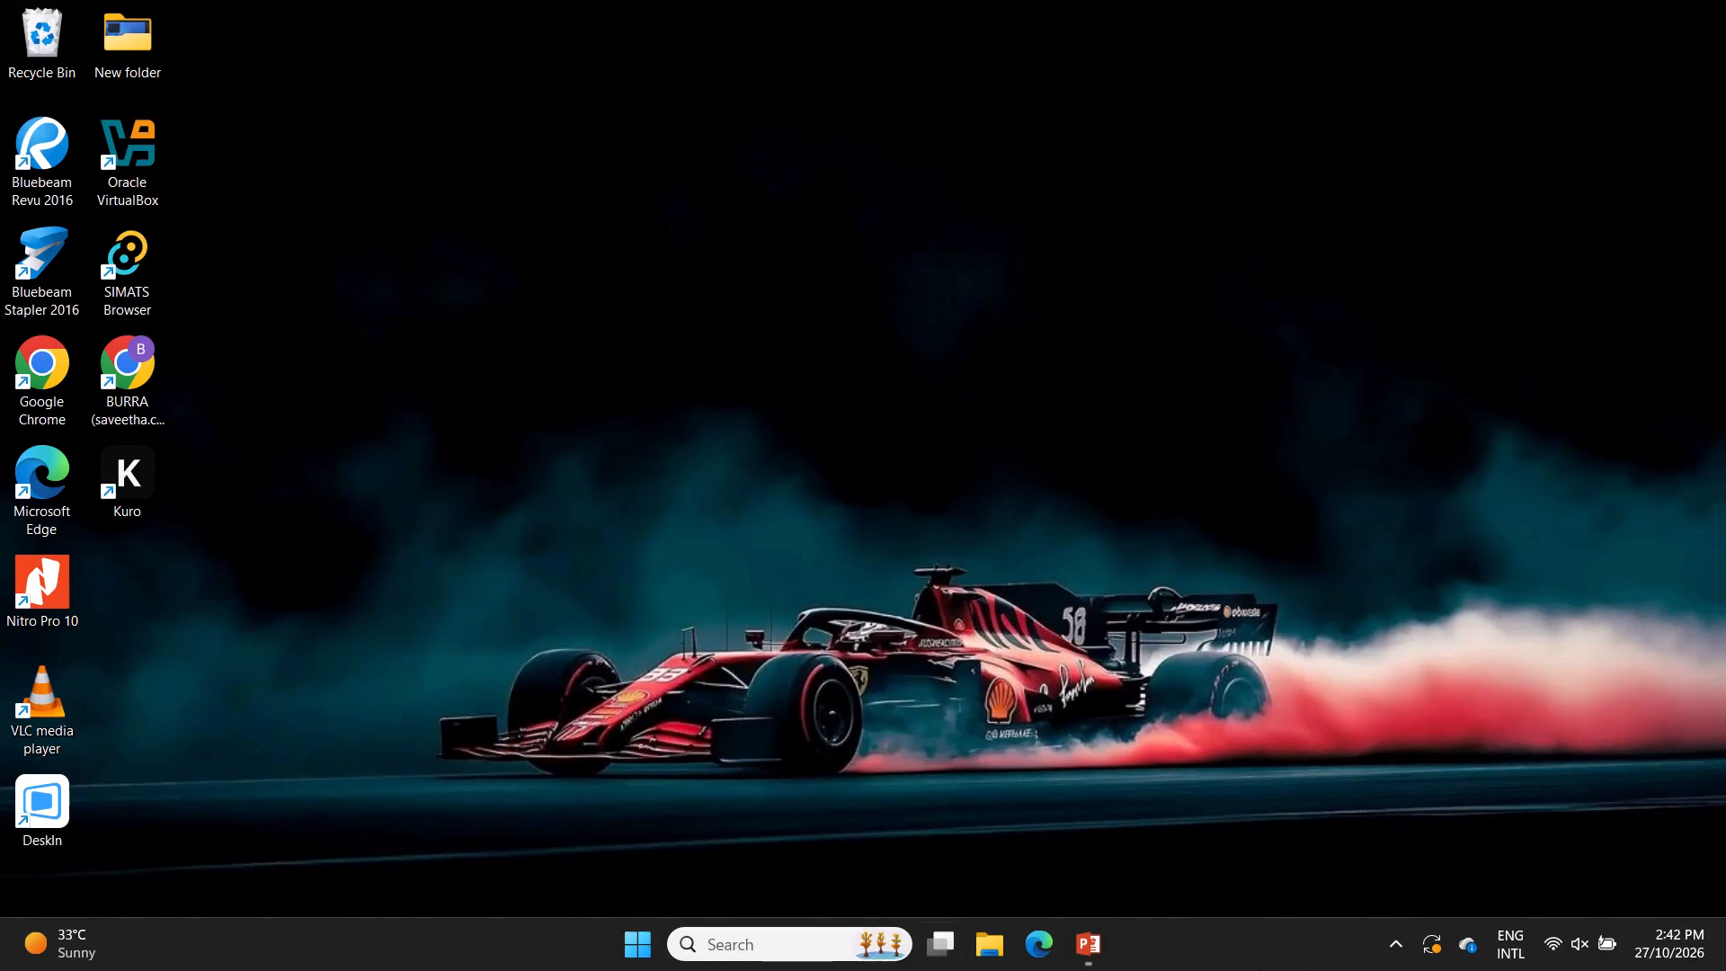
Check the Wi-Fi connection and the list of available wireless networks.
{"action": "left_click", "coordinate": [1553, 948]}
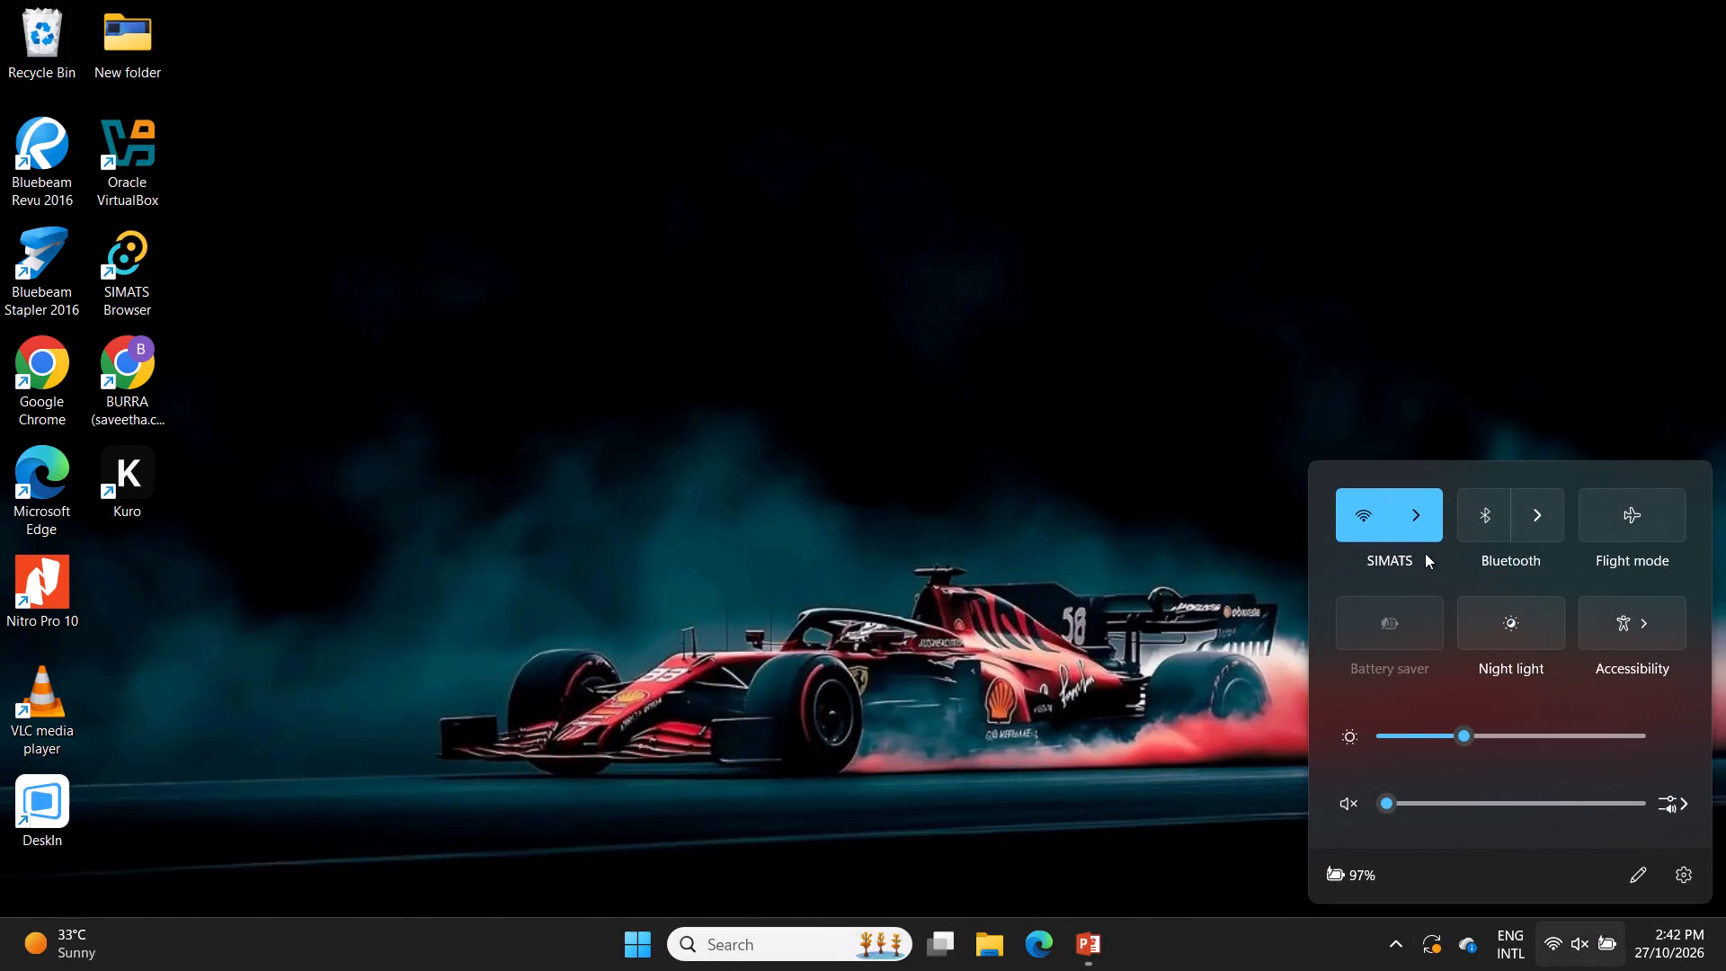
{"action": "left_click", "coordinate": [1418, 535]}
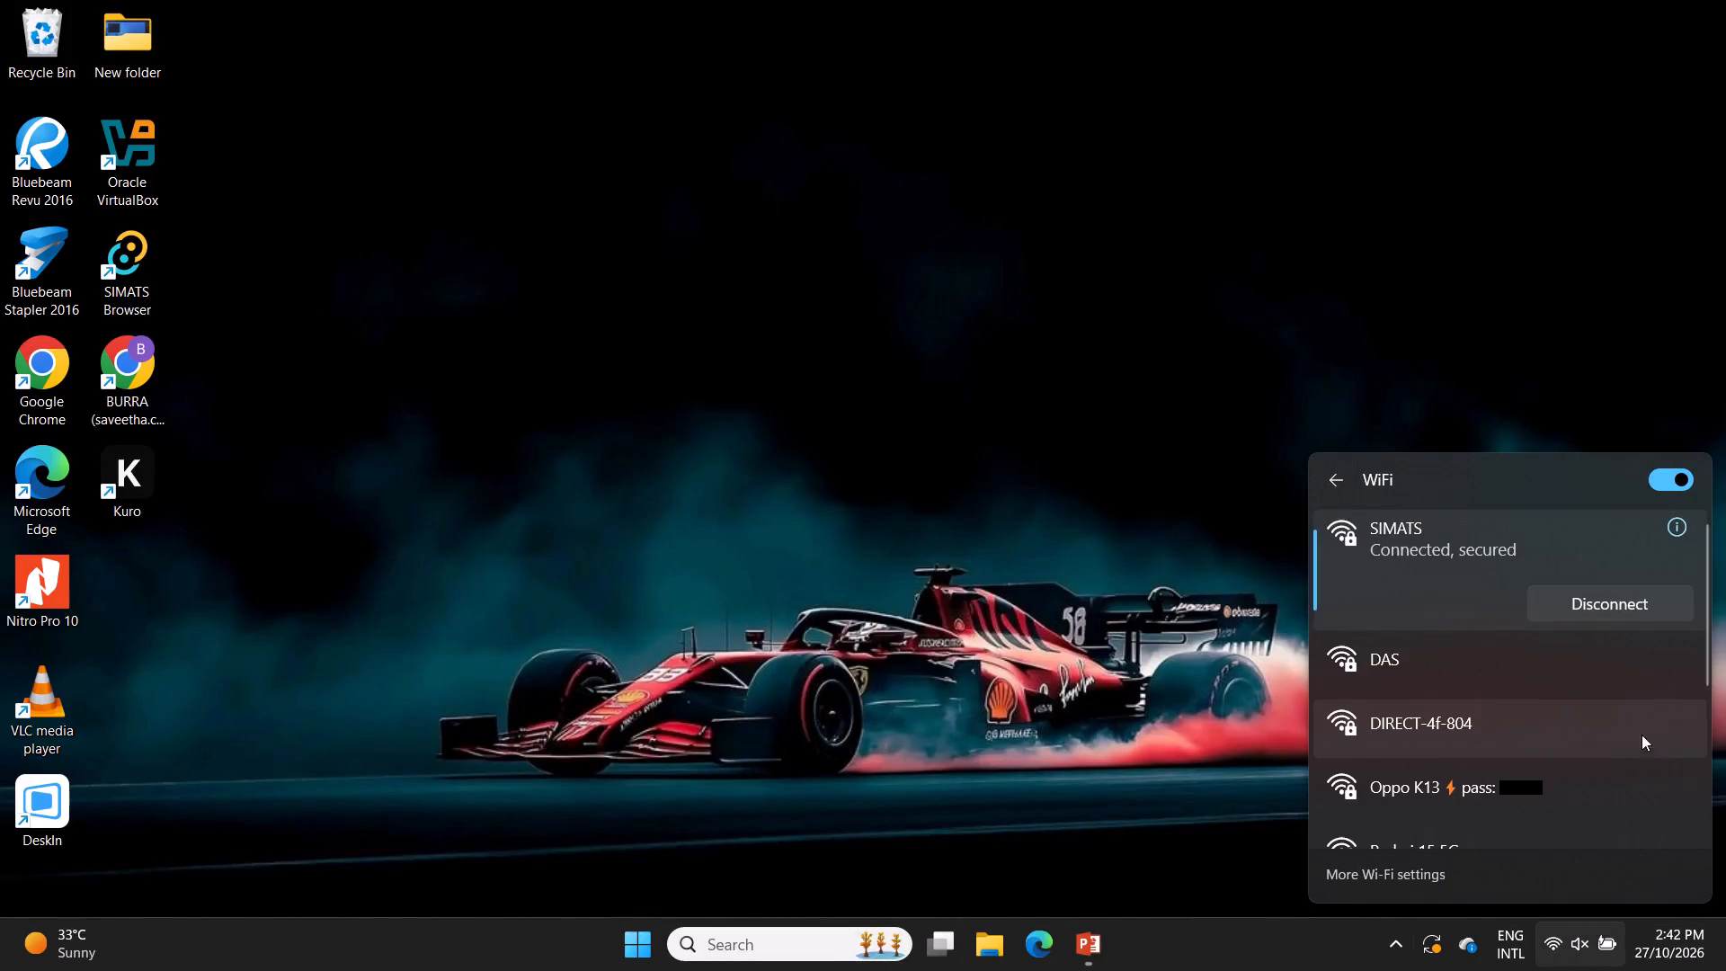
{"action": "left_click", "coordinate": [1191, 791]}
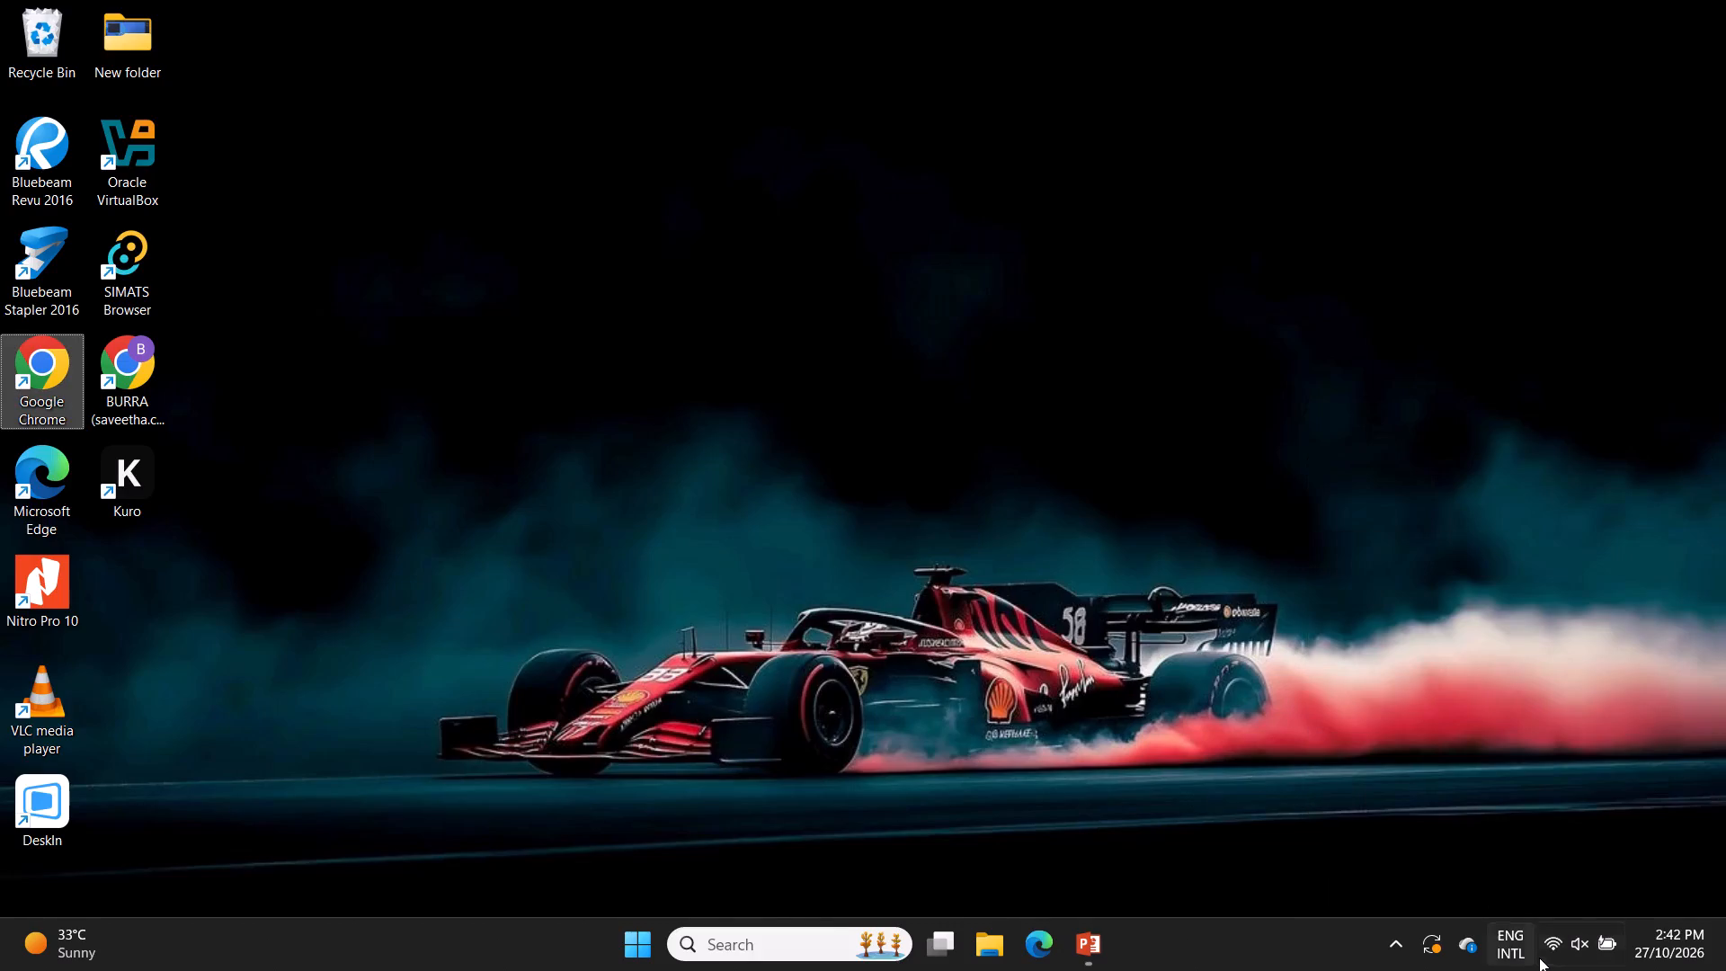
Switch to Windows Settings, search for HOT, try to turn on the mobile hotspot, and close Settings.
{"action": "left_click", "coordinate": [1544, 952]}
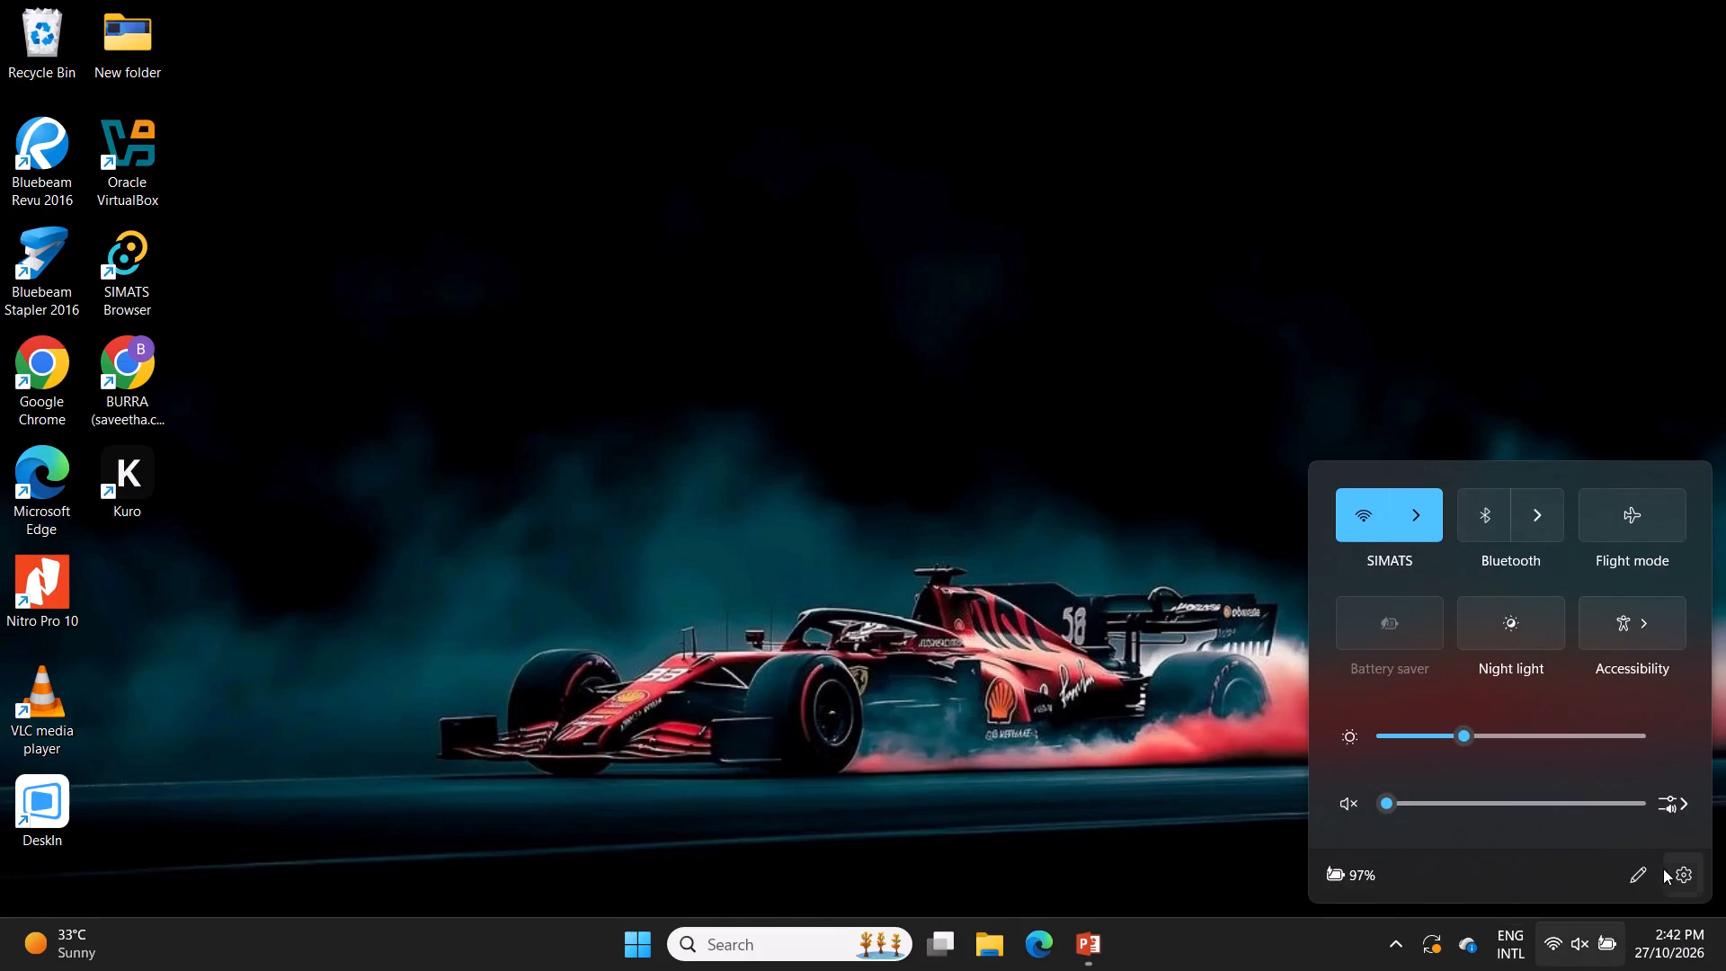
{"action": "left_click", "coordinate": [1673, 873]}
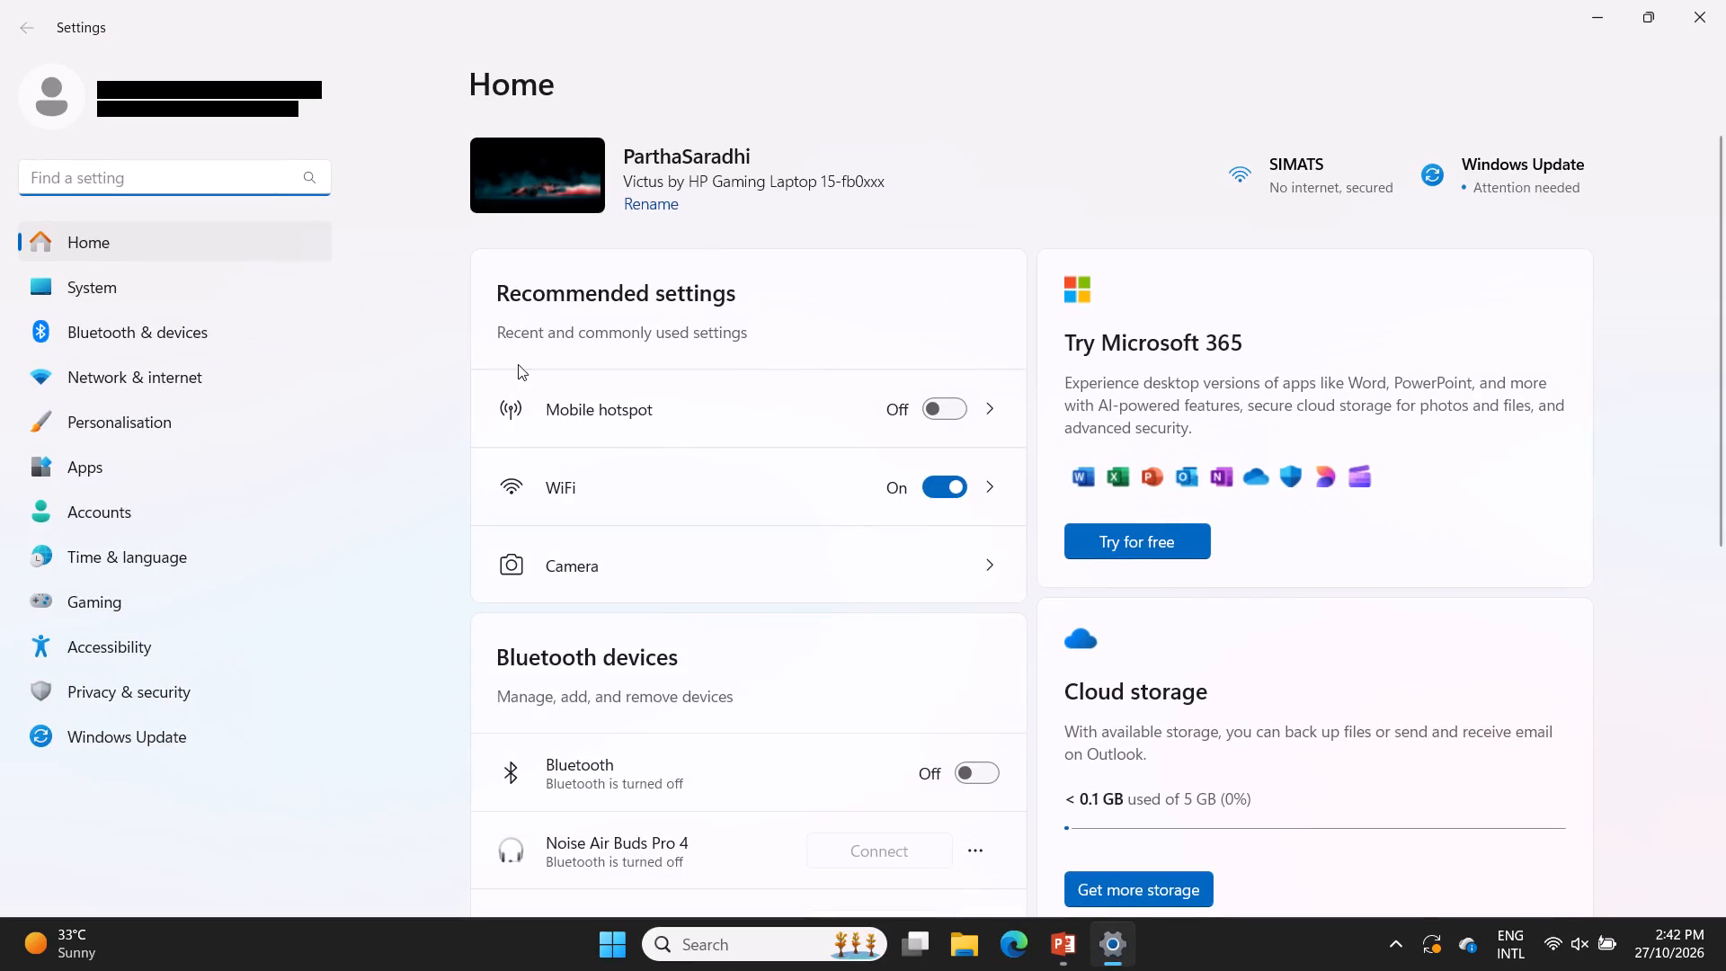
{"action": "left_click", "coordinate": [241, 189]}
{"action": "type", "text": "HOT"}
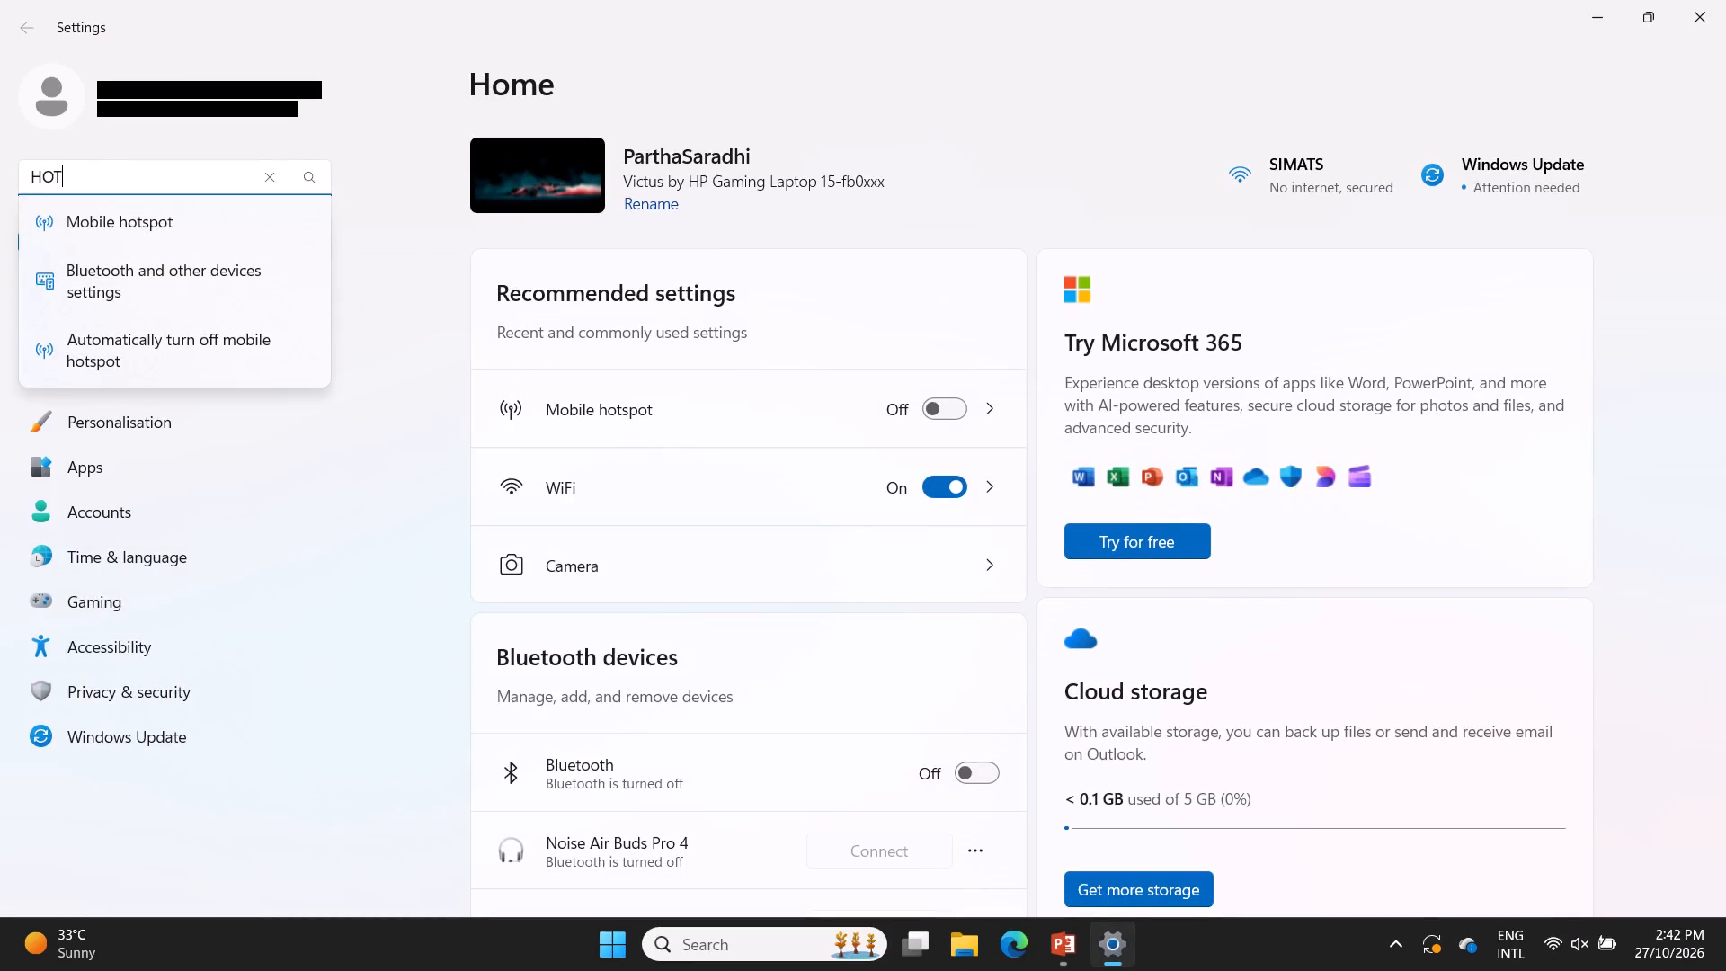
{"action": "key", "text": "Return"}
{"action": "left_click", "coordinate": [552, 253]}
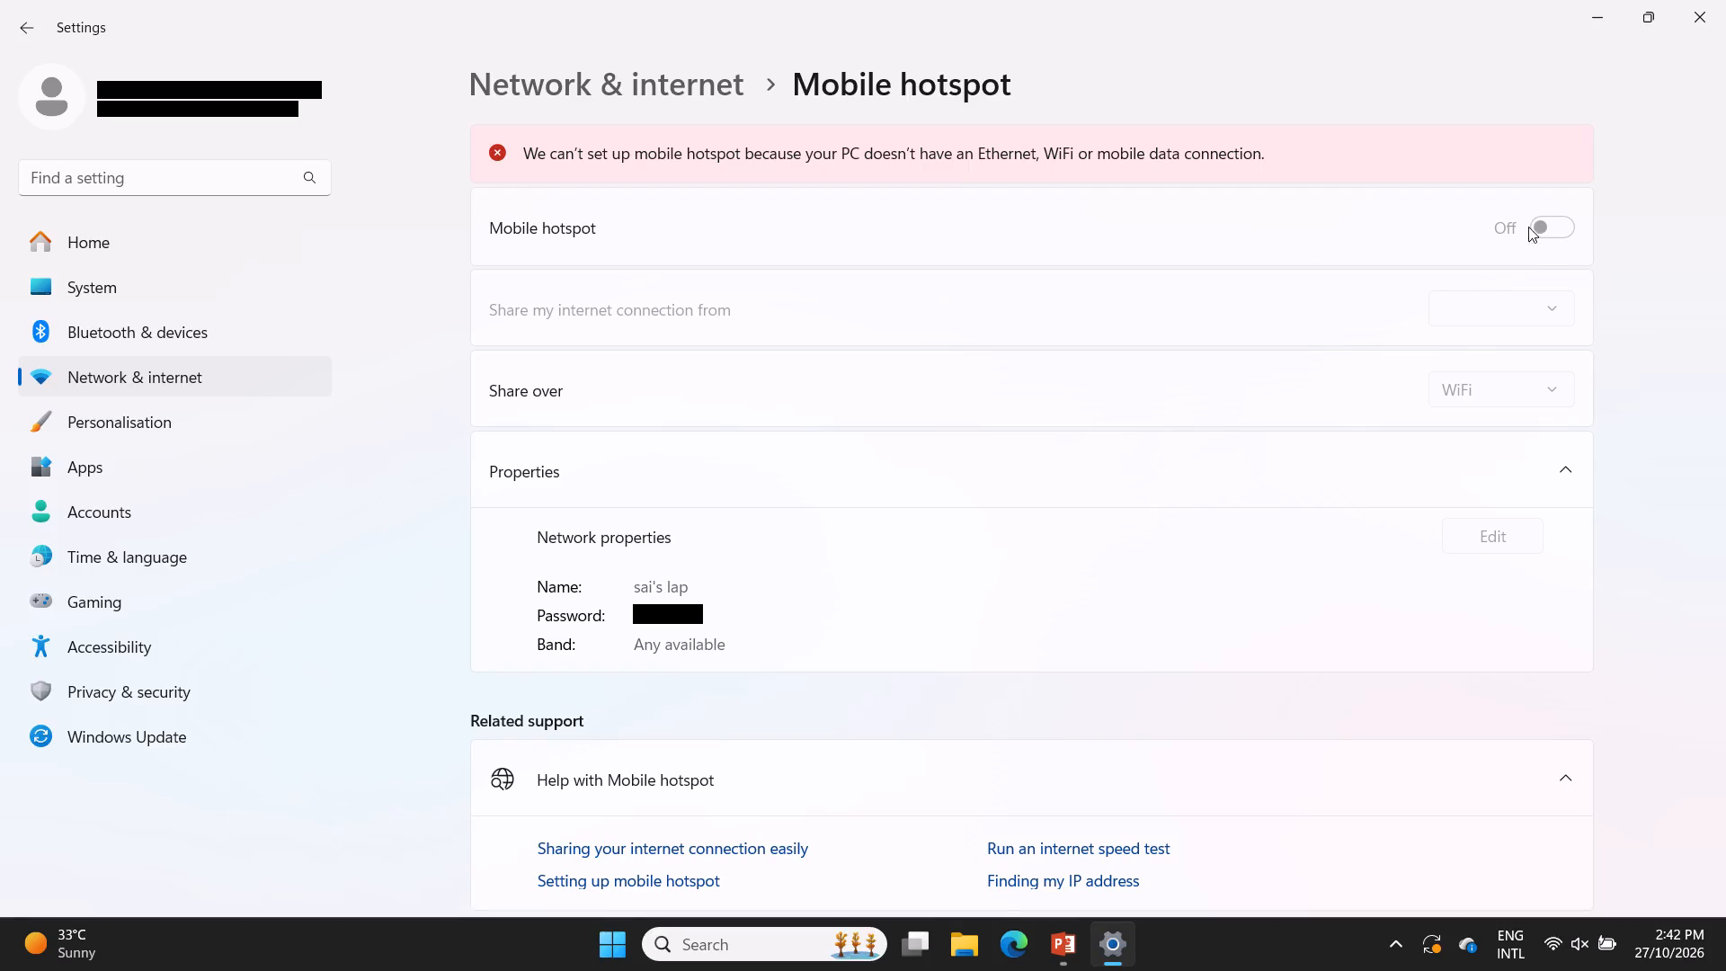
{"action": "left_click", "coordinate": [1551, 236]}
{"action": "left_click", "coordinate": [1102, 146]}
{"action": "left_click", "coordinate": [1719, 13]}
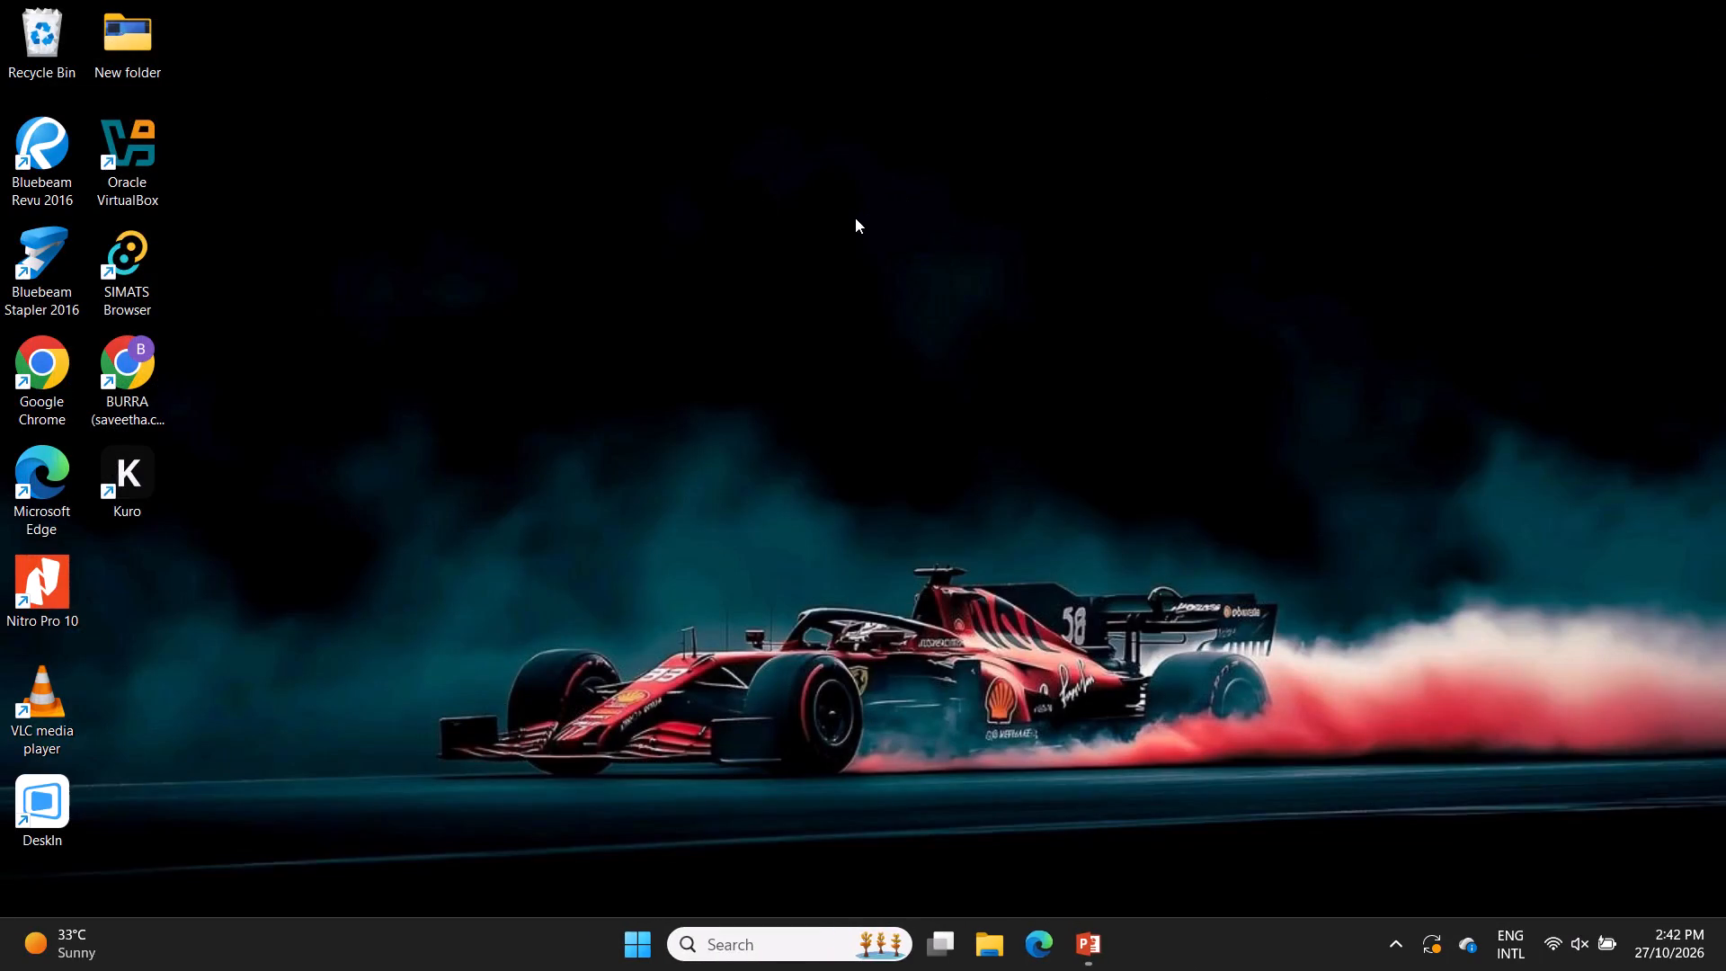
Launch Google Chrome from the desktop to bring up its profile chooser.
{"action": "double_click", "coordinate": [22, 370]}
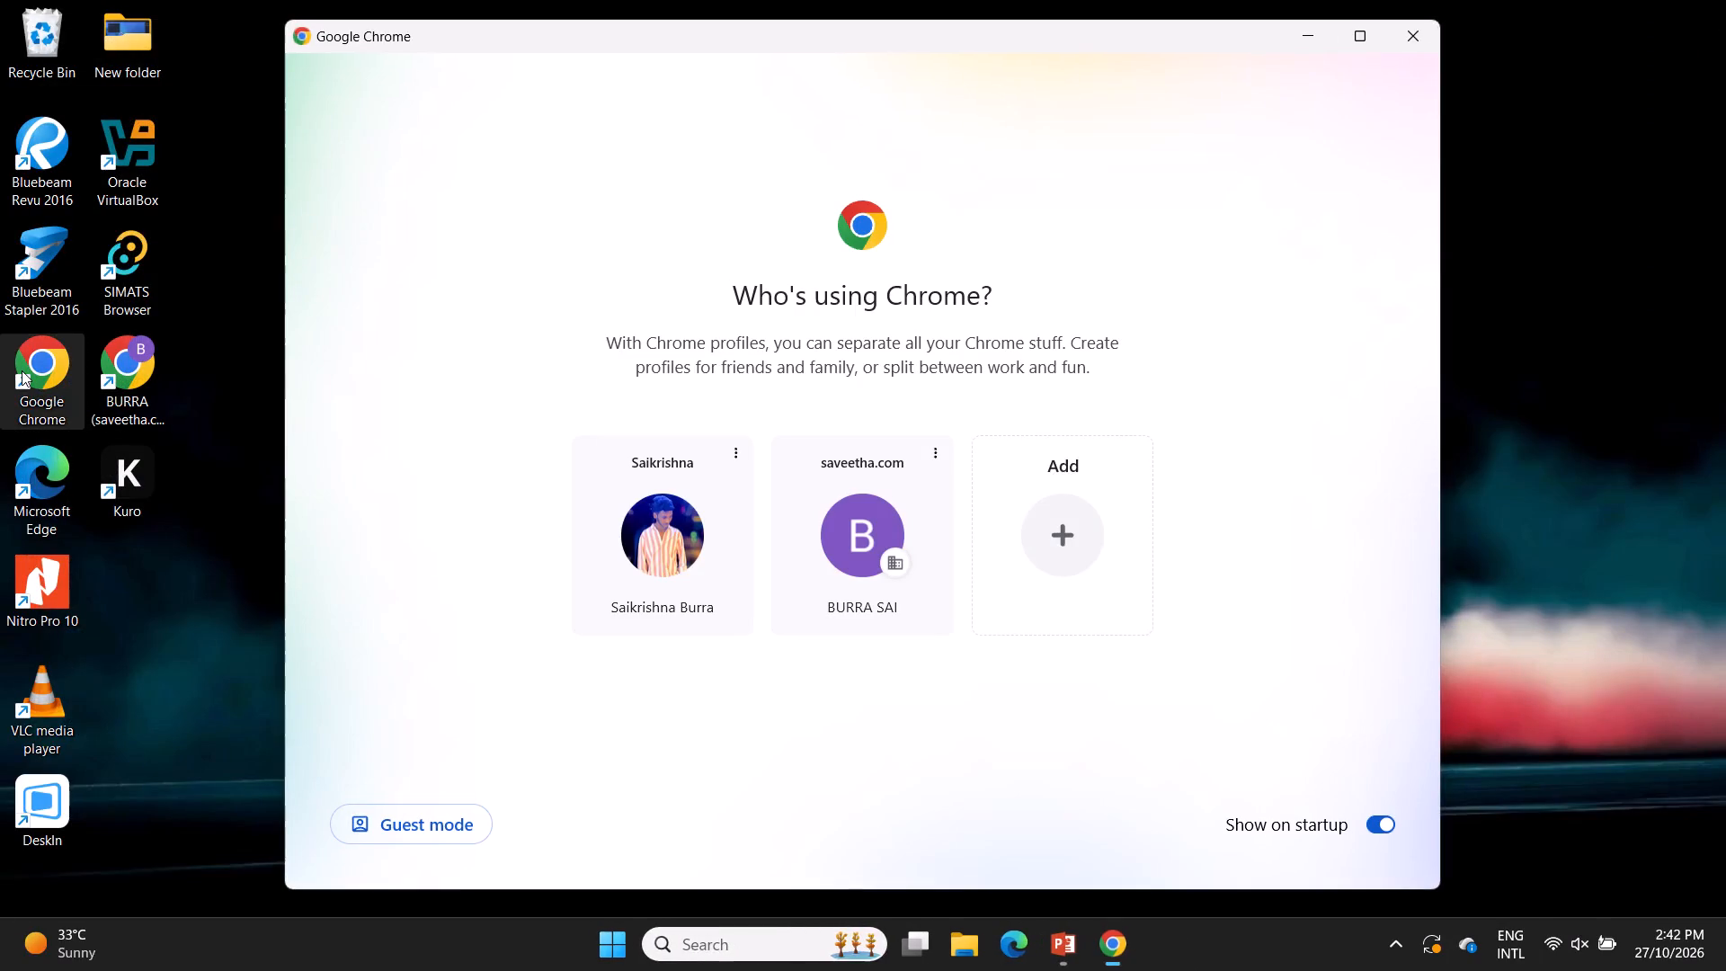
{"action": "left_click", "coordinate": [1573, 203]}
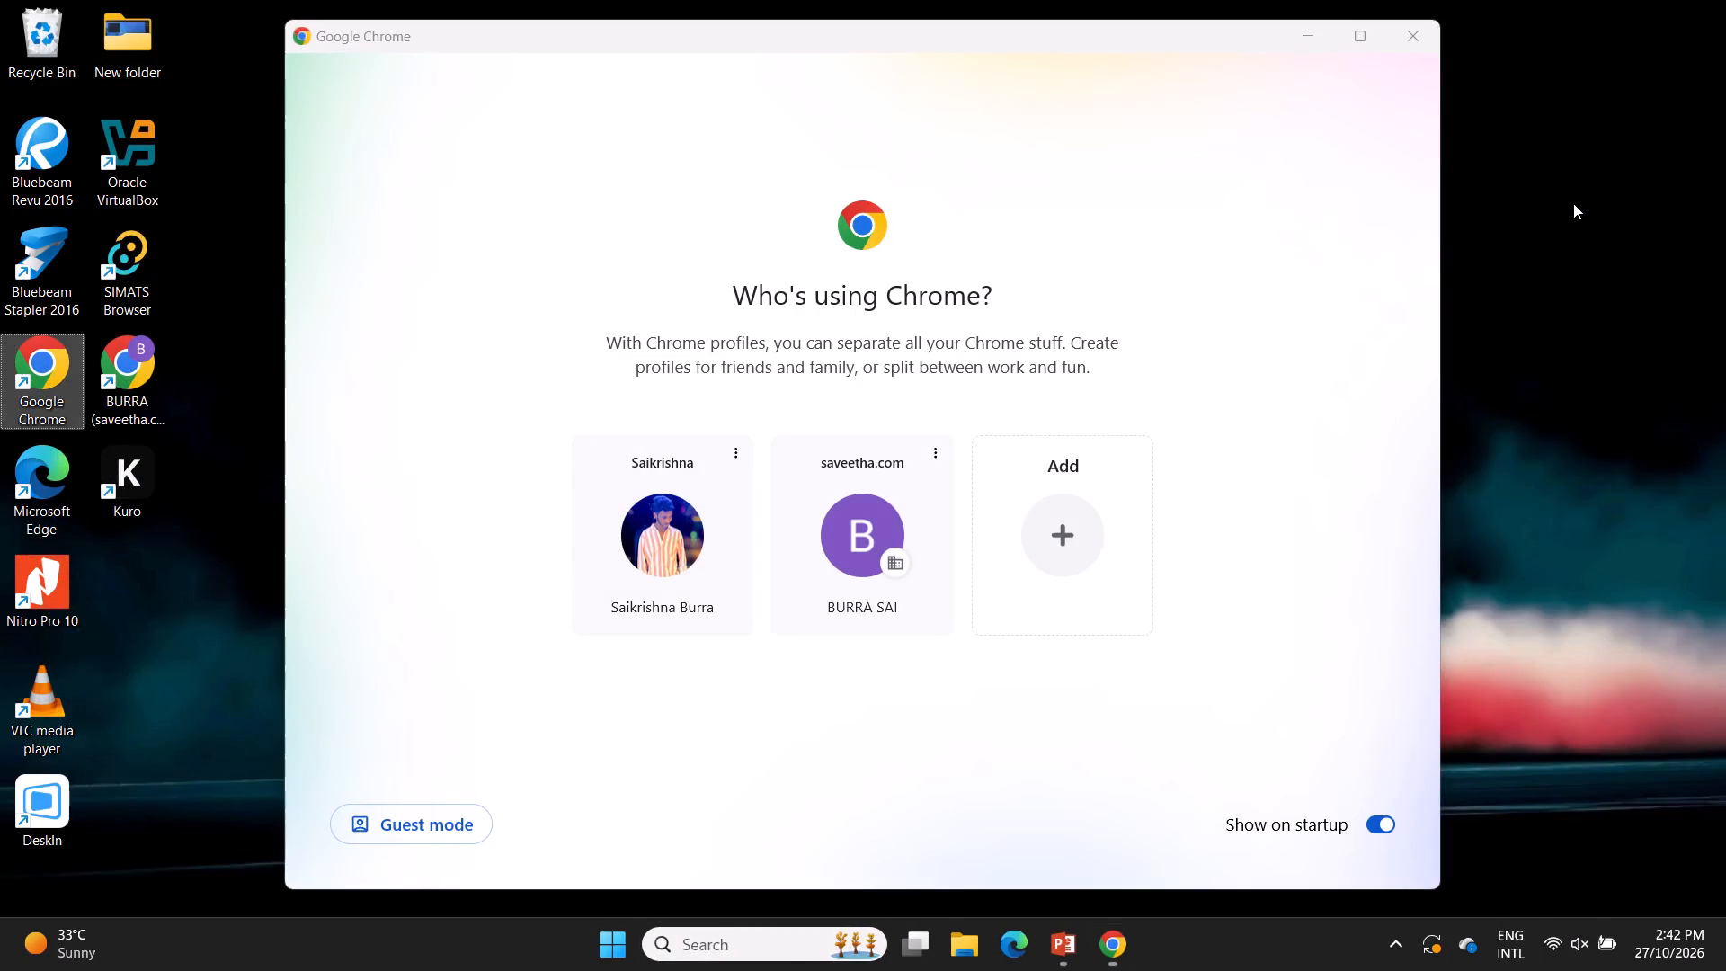
Close the Chrome profile selection window without choosing a profile.
{"action": "left_click", "coordinate": [1419, 27]}
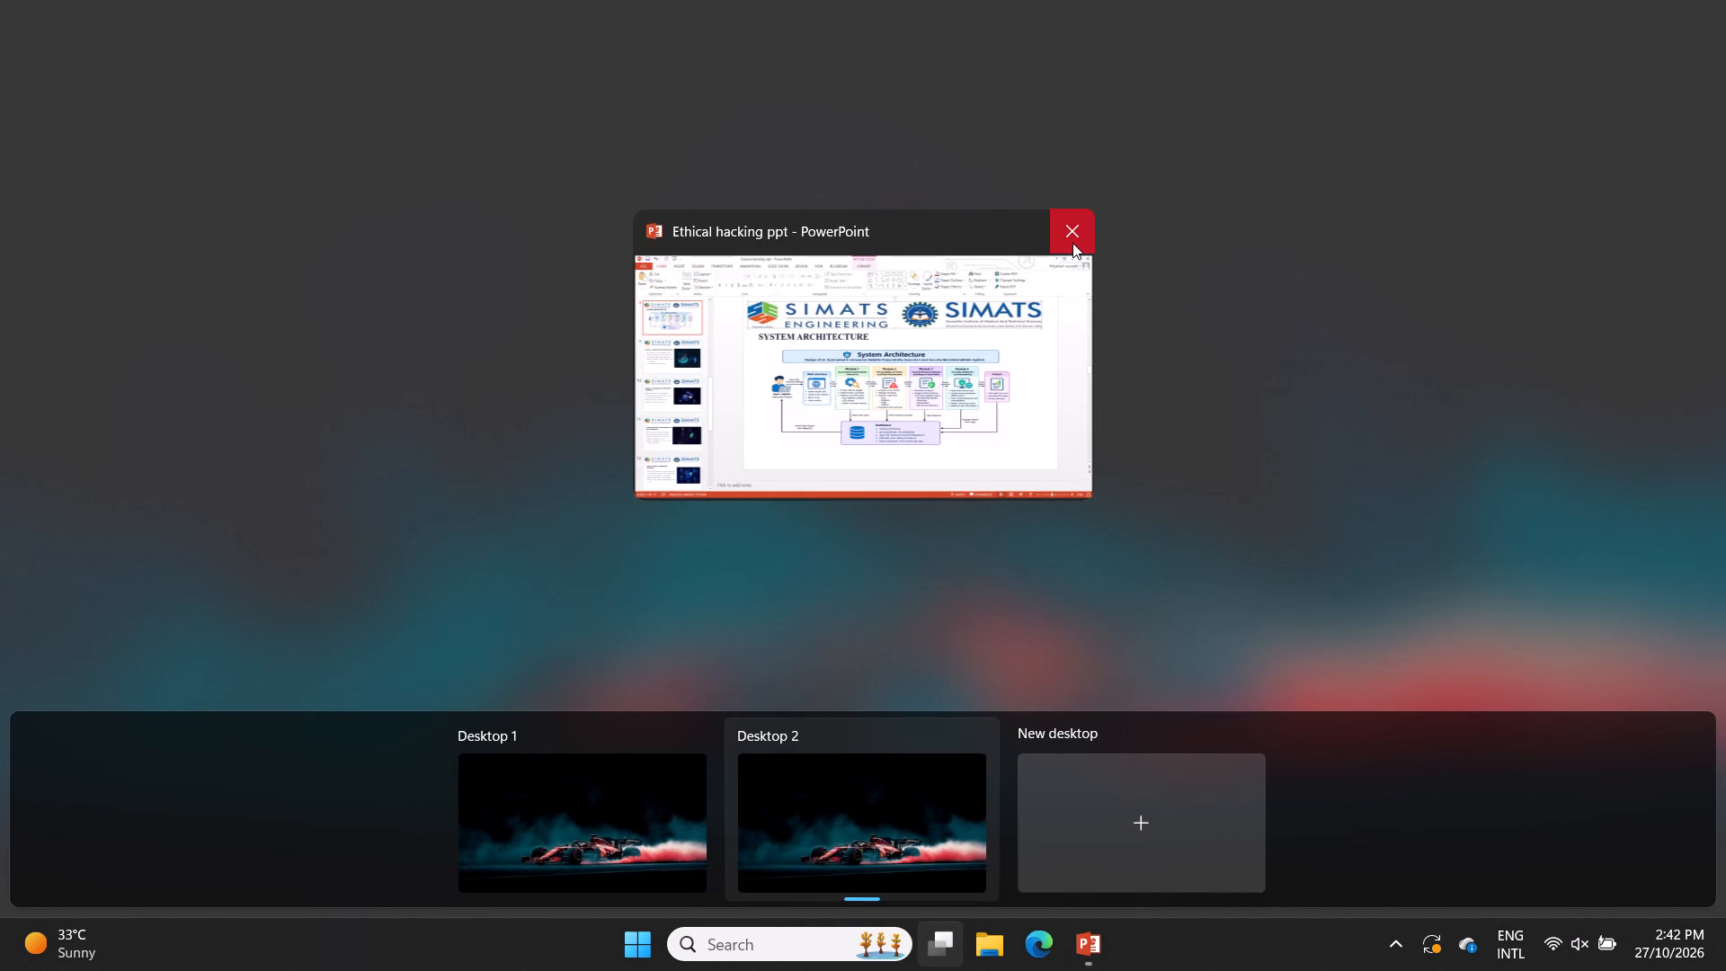
Close the Ethical hacking ppt presentation in PowerPoint without saving its changes.
{"action": "left_click", "coordinate": [1072, 243]}
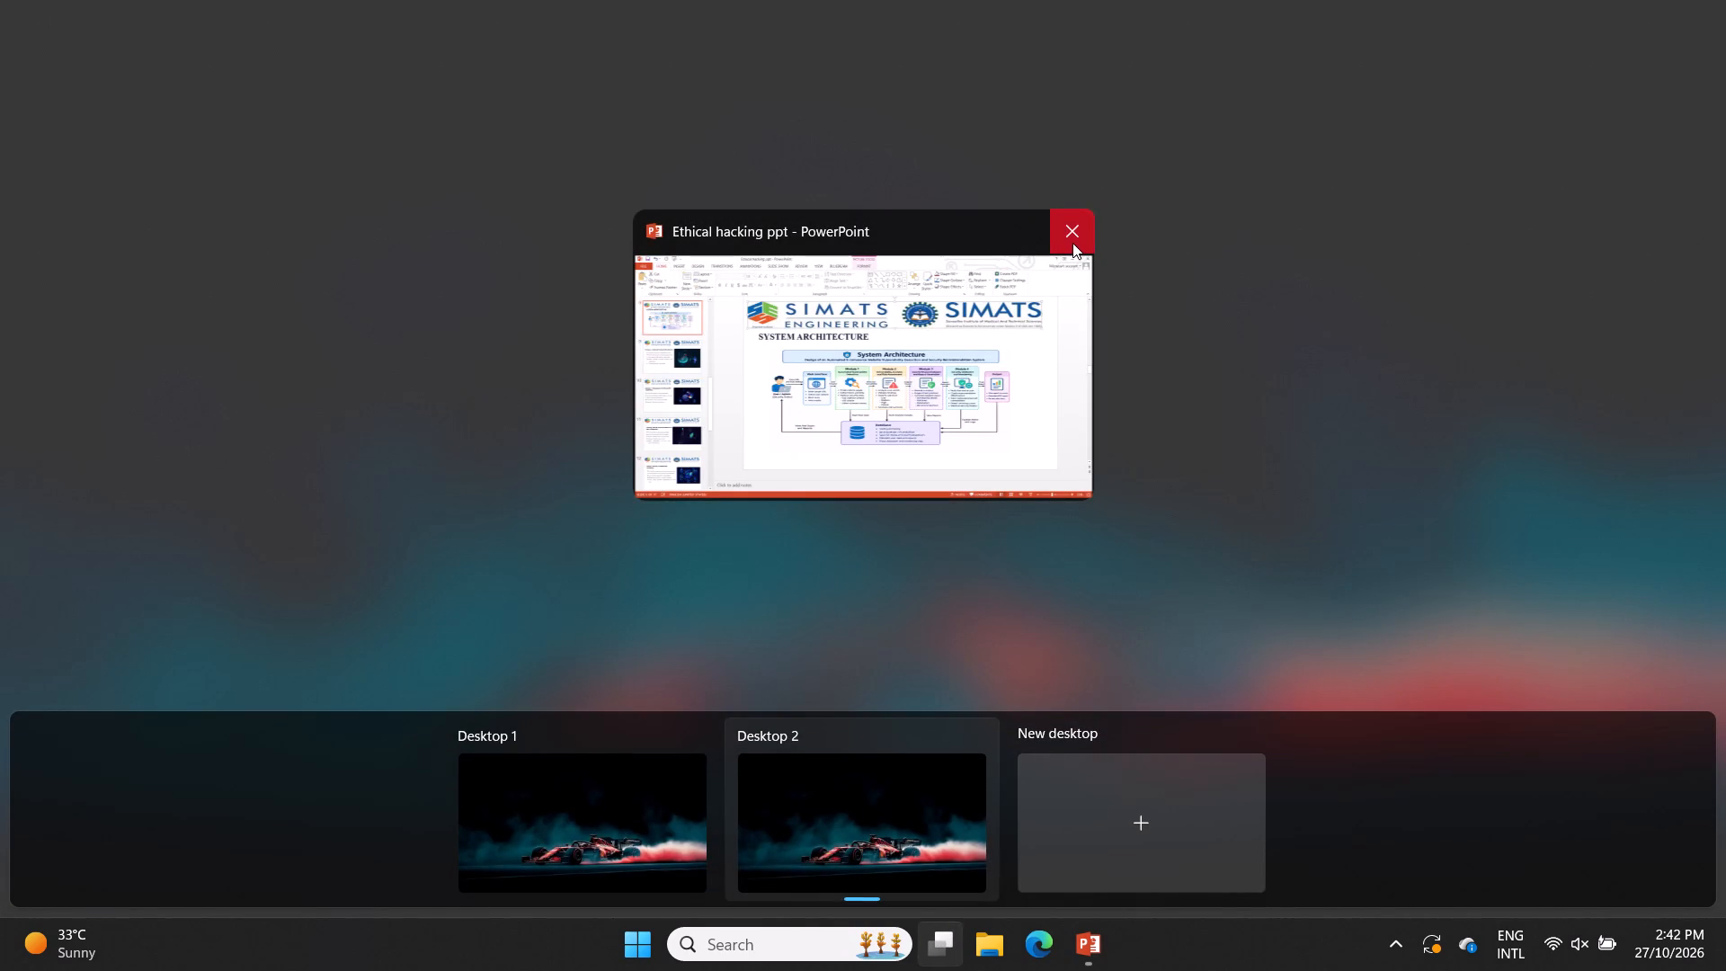
{"action": "left_click", "coordinate": [1072, 243]}
{"action": "left_click", "coordinate": [1006, 305]}
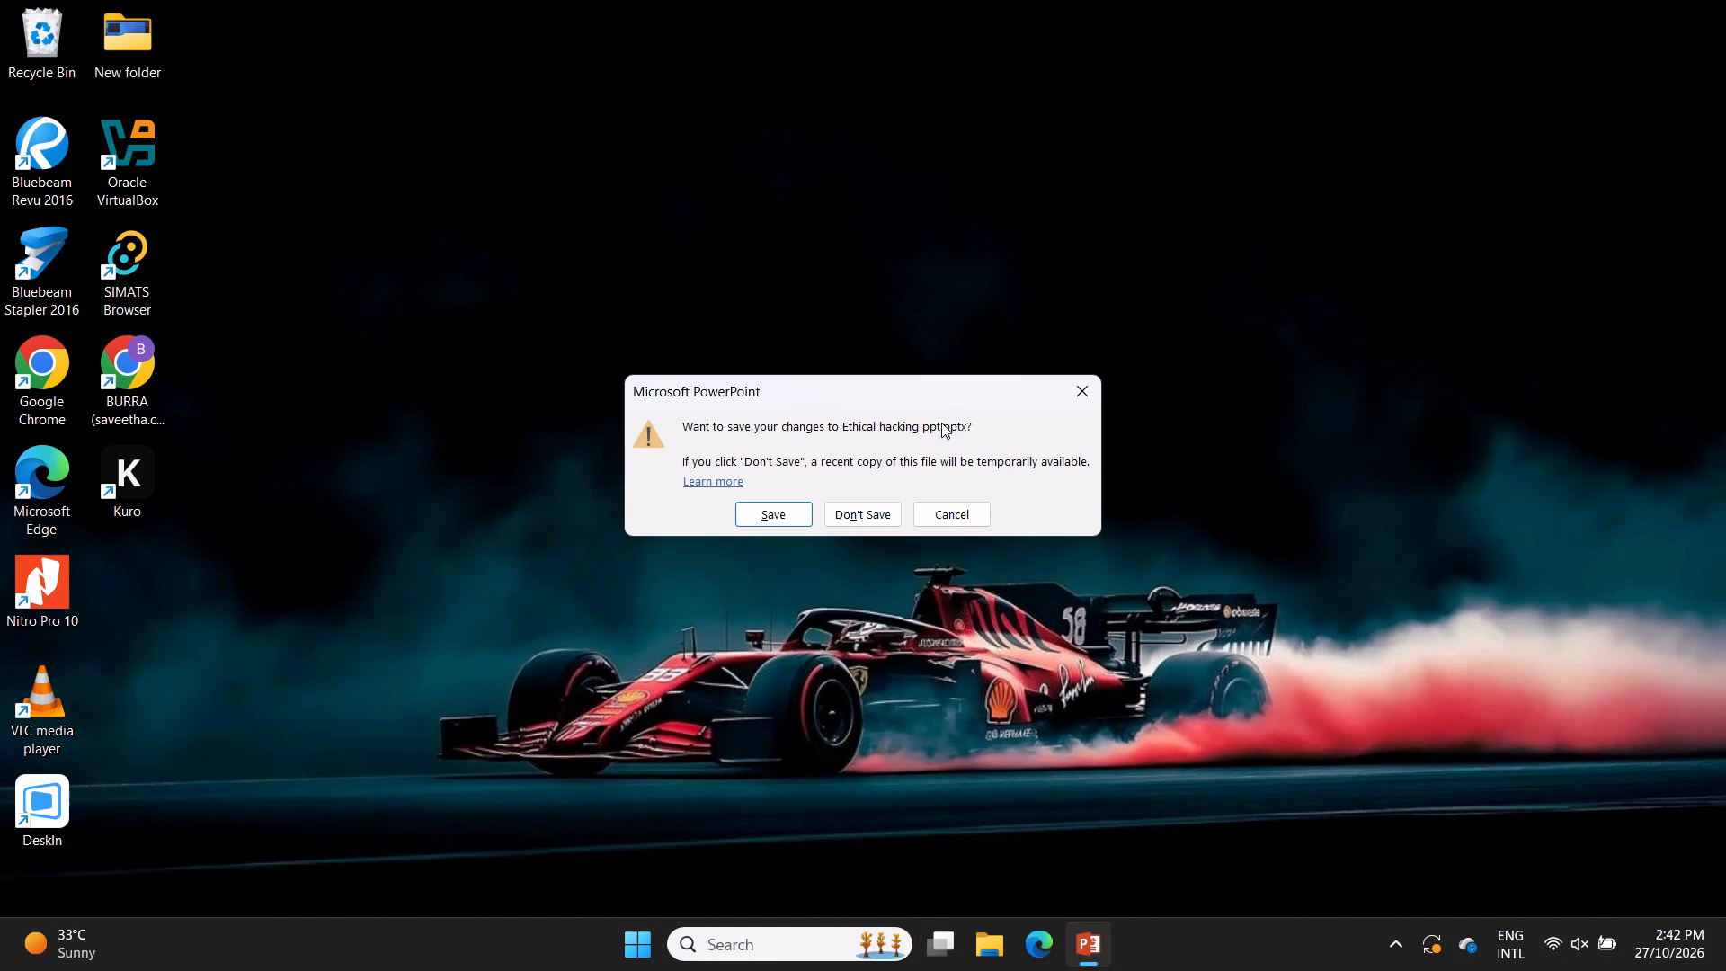
{"action": "left_click", "coordinate": [884, 512]}
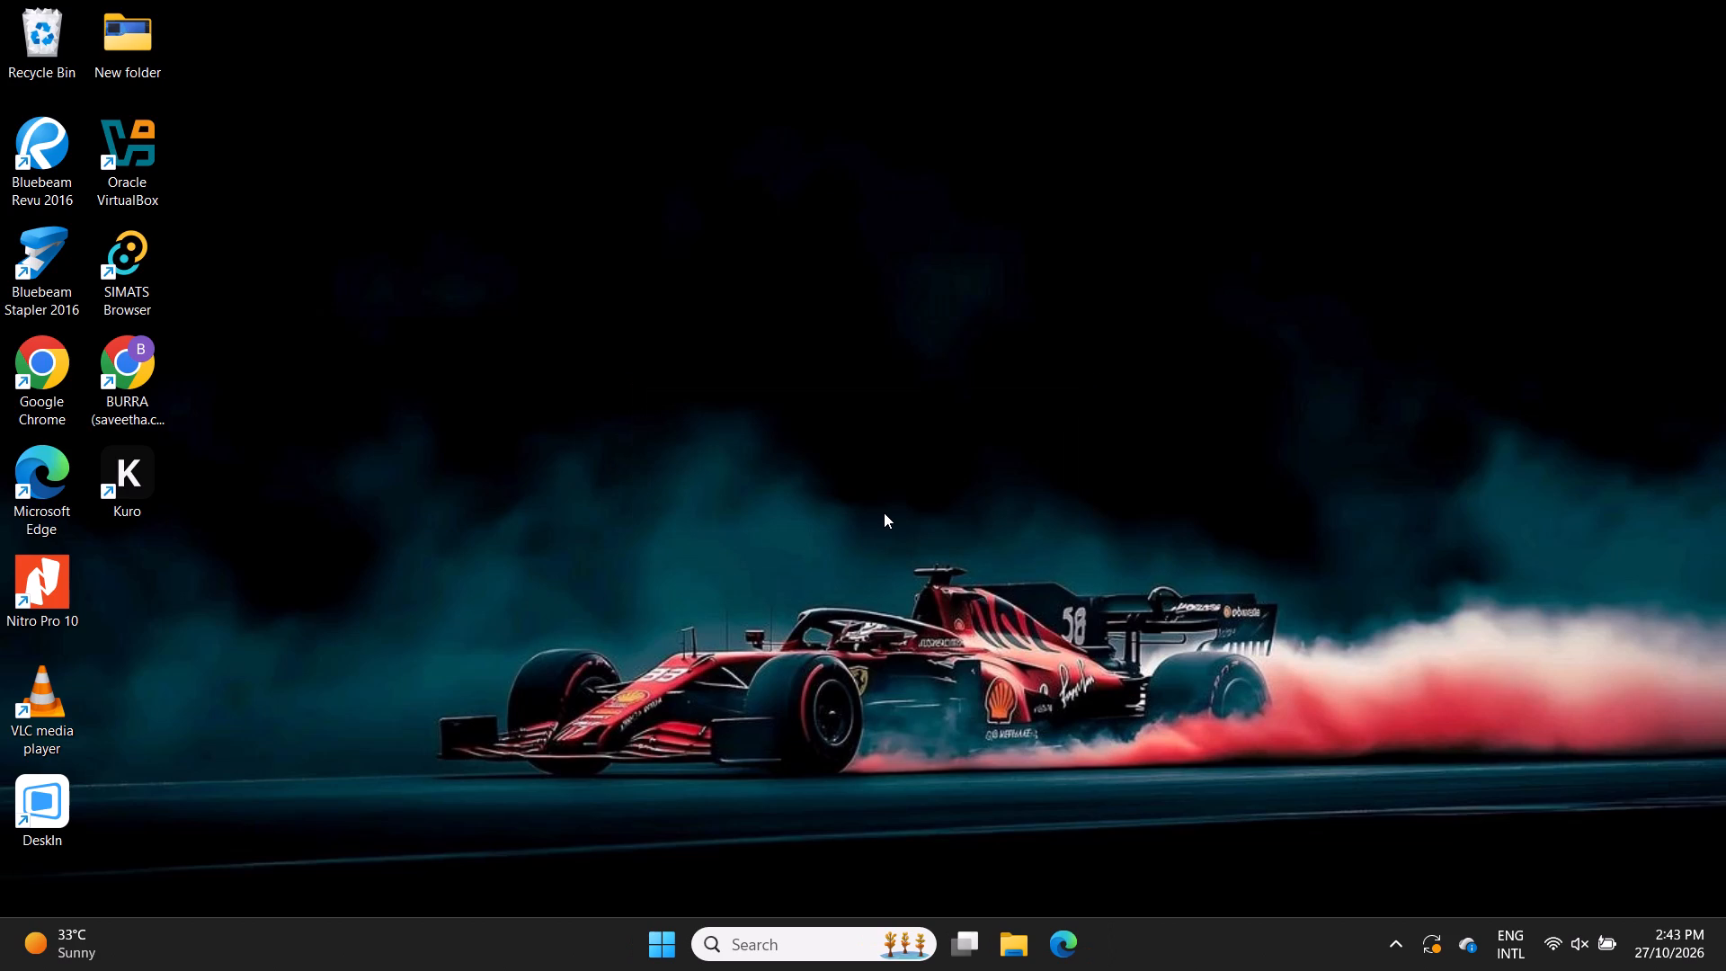
Launch the Kuro application from the desktop.
{"action": "double_click", "coordinate": [132, 475]}
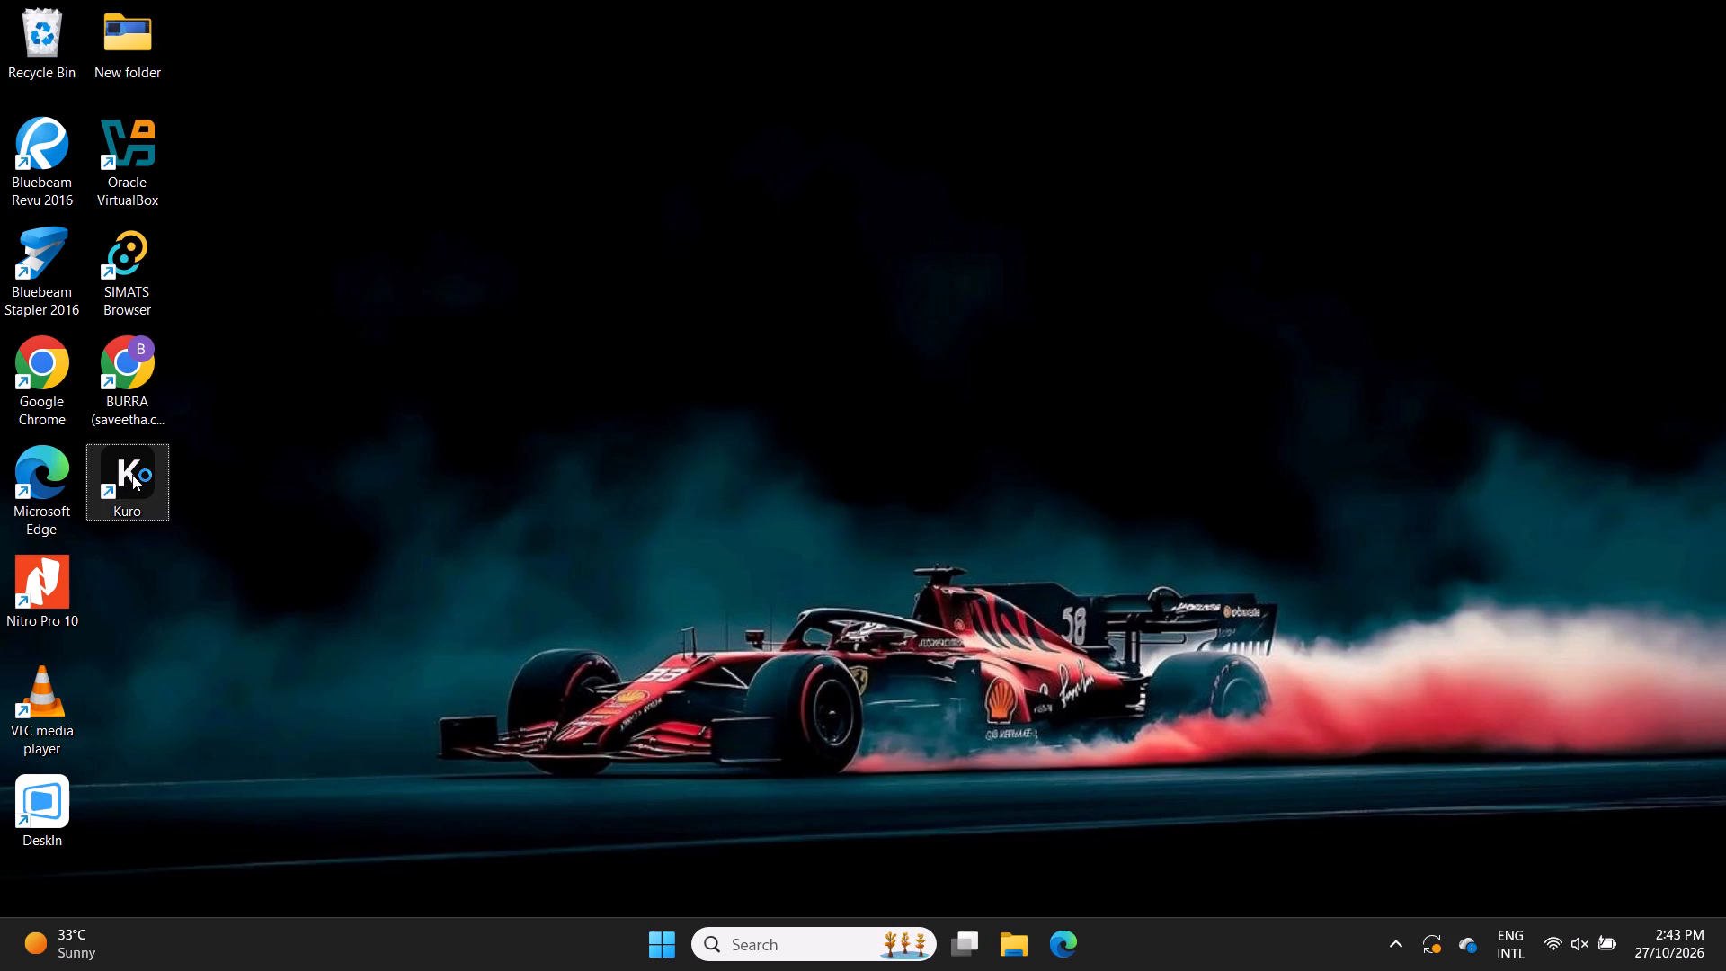